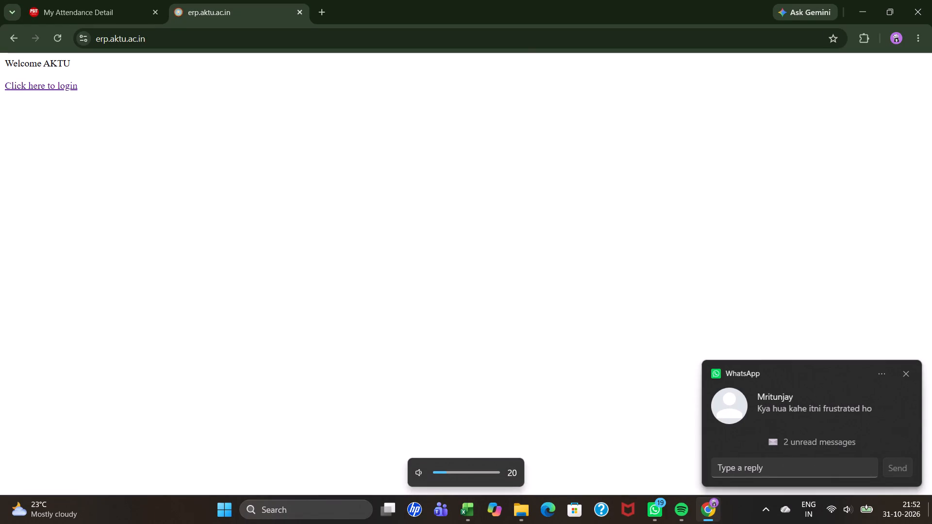
# Dismiss the WhatsApp message notification covering part of the AKTU ERP welcome page.
pyautogui.click(907, 373)
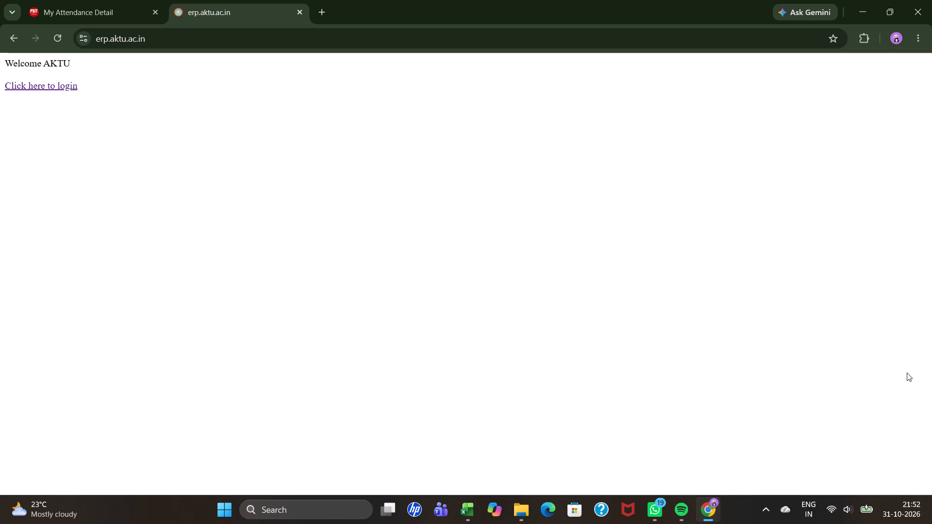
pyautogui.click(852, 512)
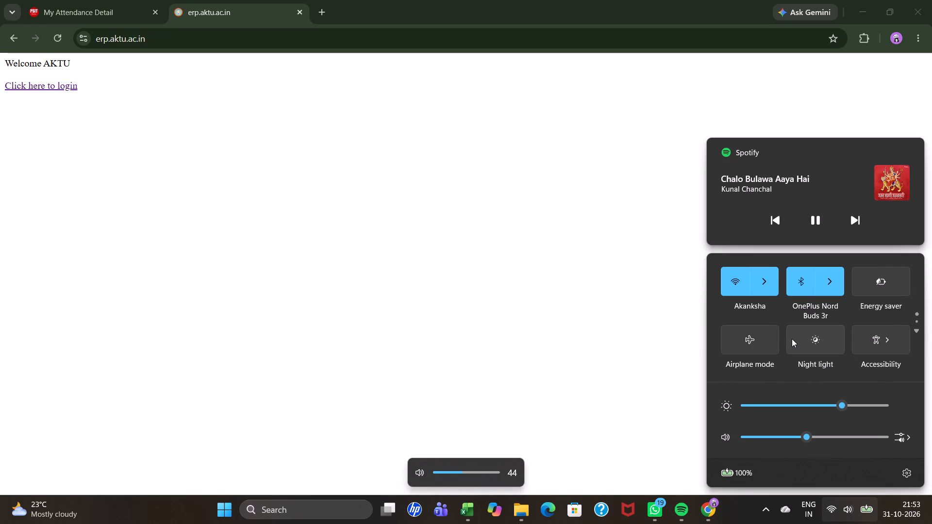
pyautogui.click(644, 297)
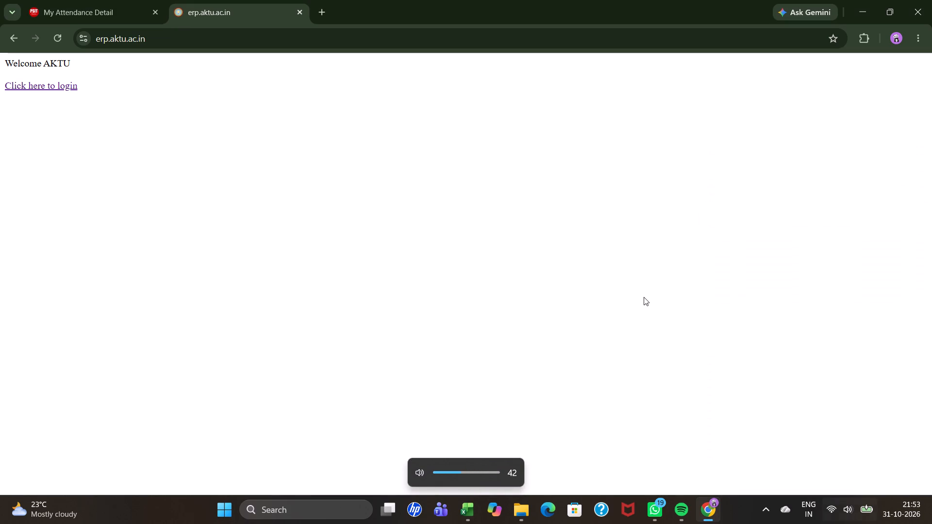
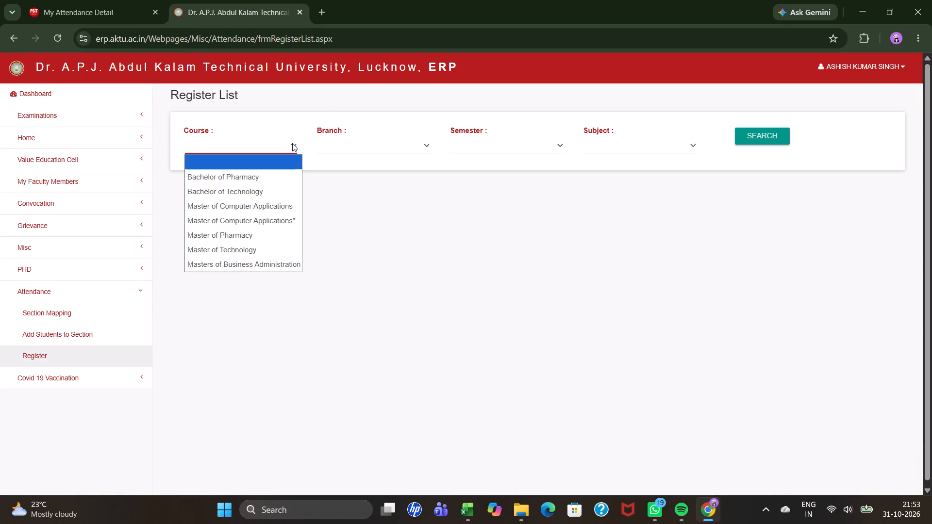
# Search the register list for Bachelor of Technology, Computer Science and Engineering, semester 5, subject BCS551 (Database Management System Lab).
pyautogui.click(274, 193)
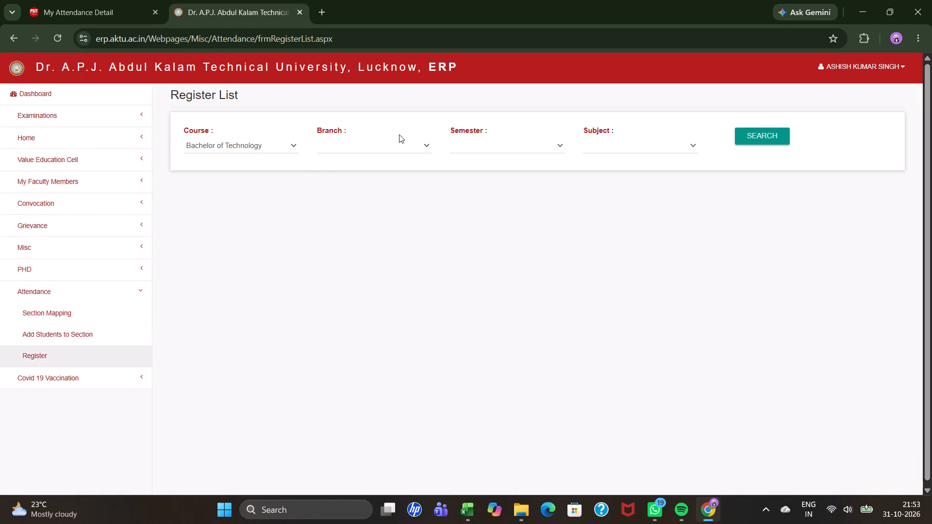
pyautogui.click(426, 143)
pyautogui.scroll(-1, 386, 377)
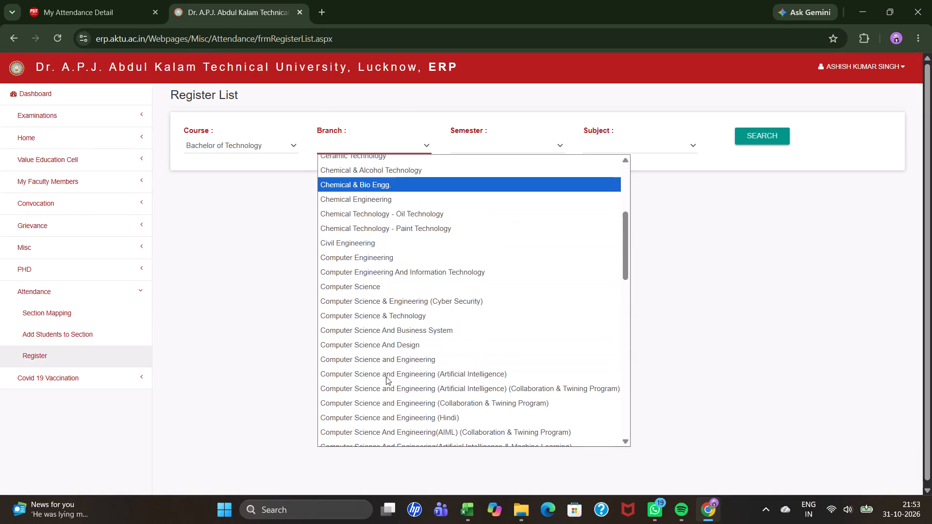
pyautogui.scroll(-1, 386, 377)
pyautogui.click(397, 356)
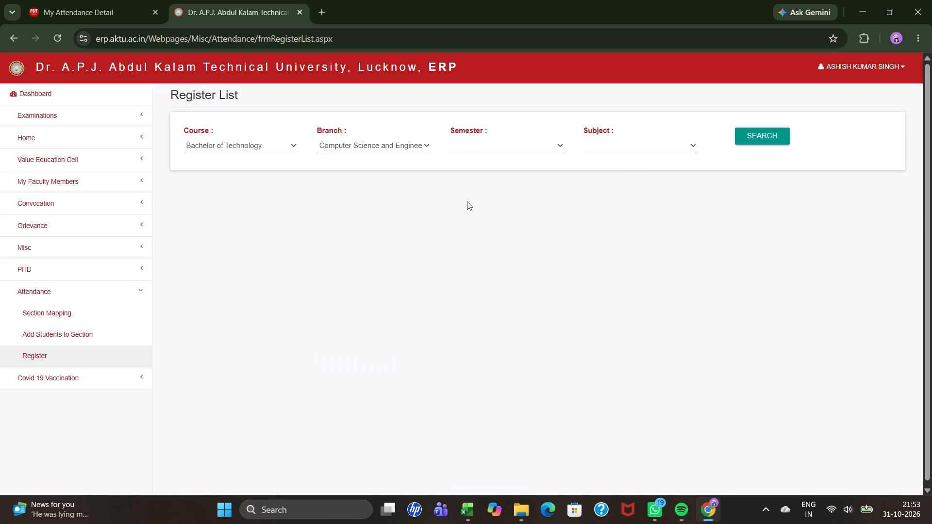
pyautogui.click(557, 146)
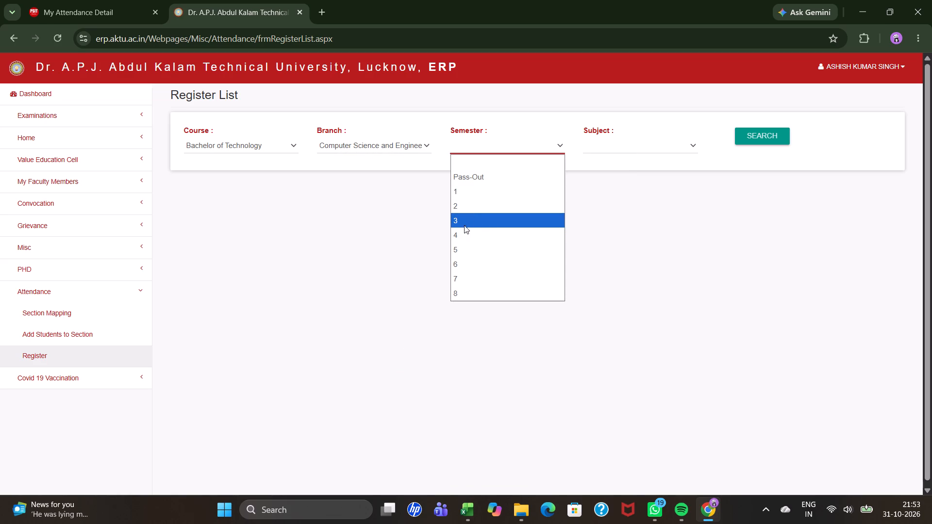
pyautogui.click(464, 247)
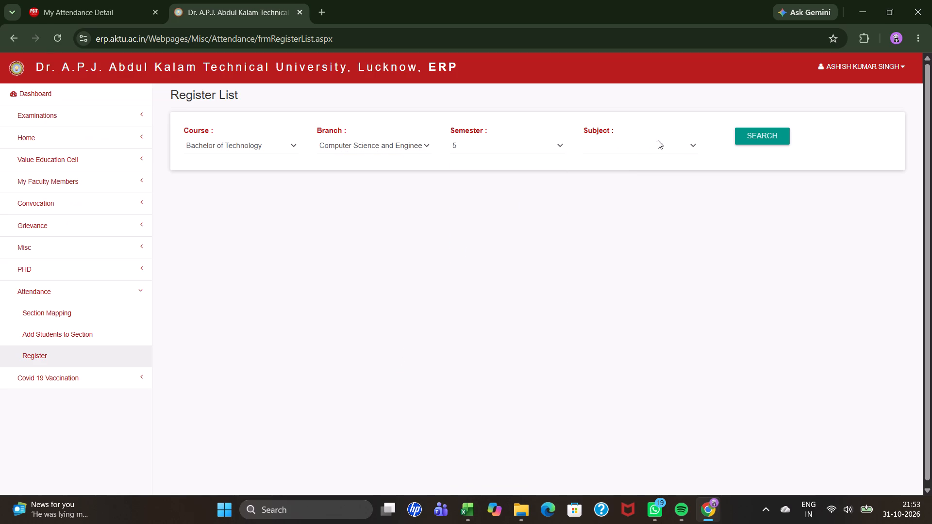
pyautogui.click(692, 142)
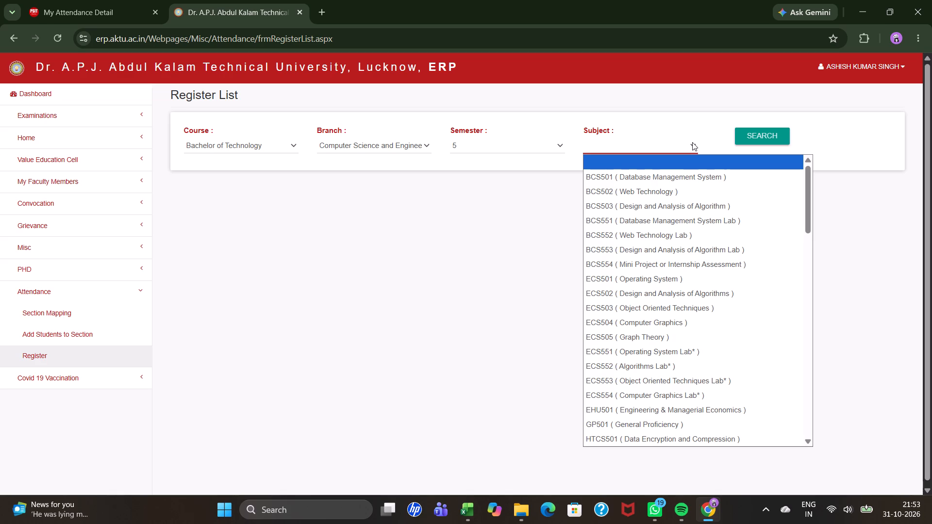
pyautogui.click(646, 216)
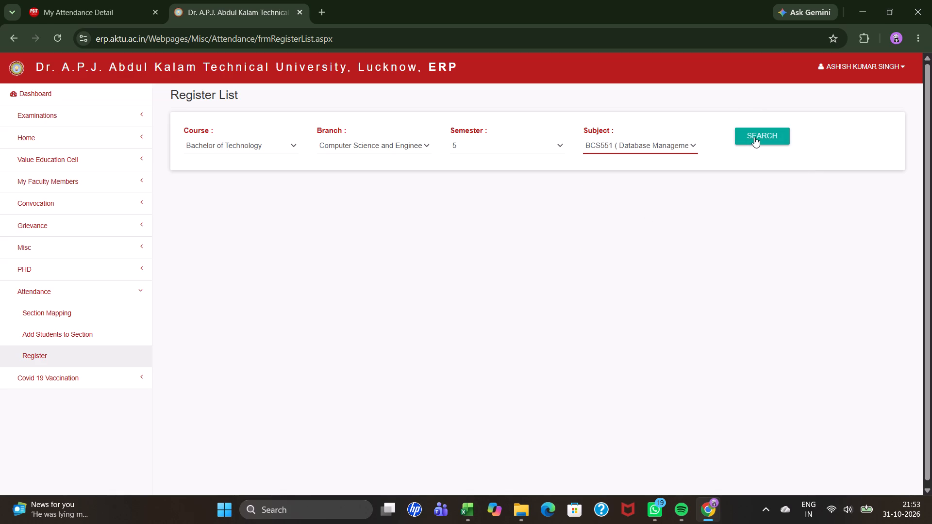
pyautogui.click(754, 137)
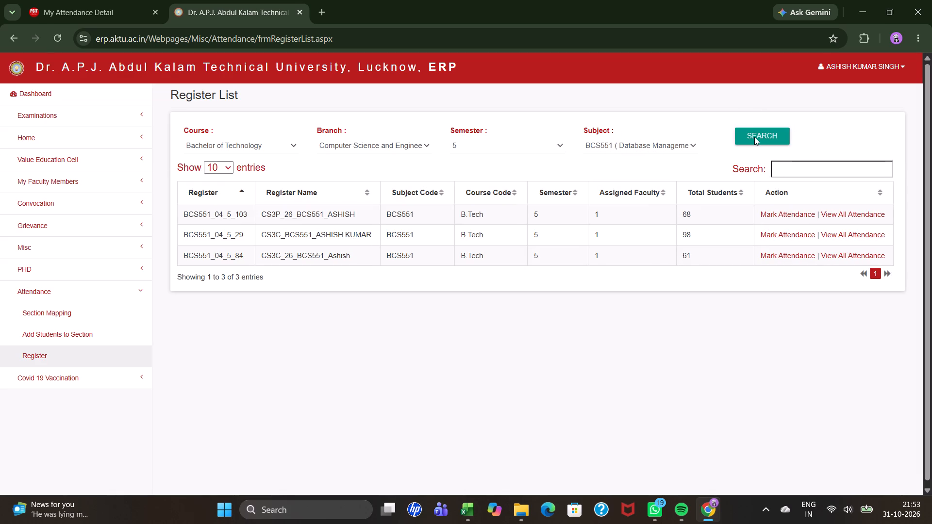
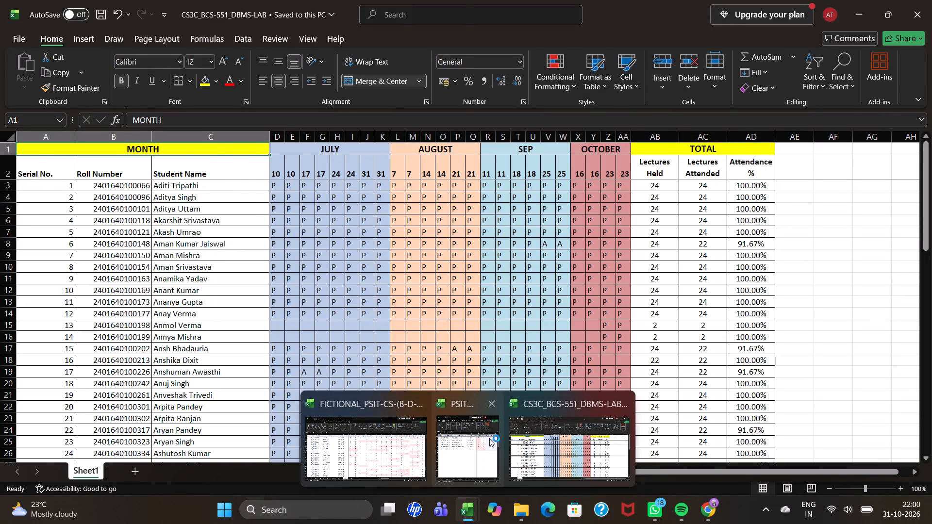
# Close the PSIT-CS-IV-F_Attendance workbook without saving its changes, and close the FICTIONAL_PSIT-CS workbook too.
pyautogui.click(491, 403)
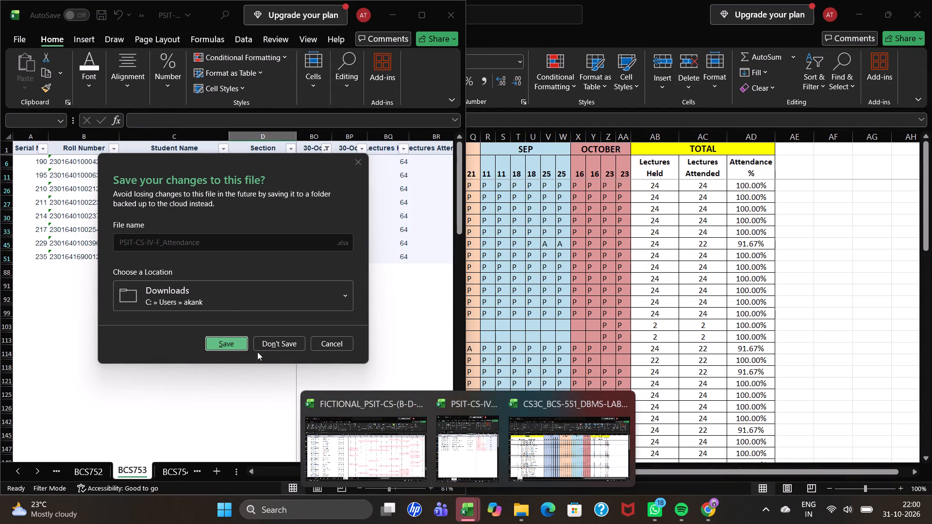
pyautogui.click(294, 346)
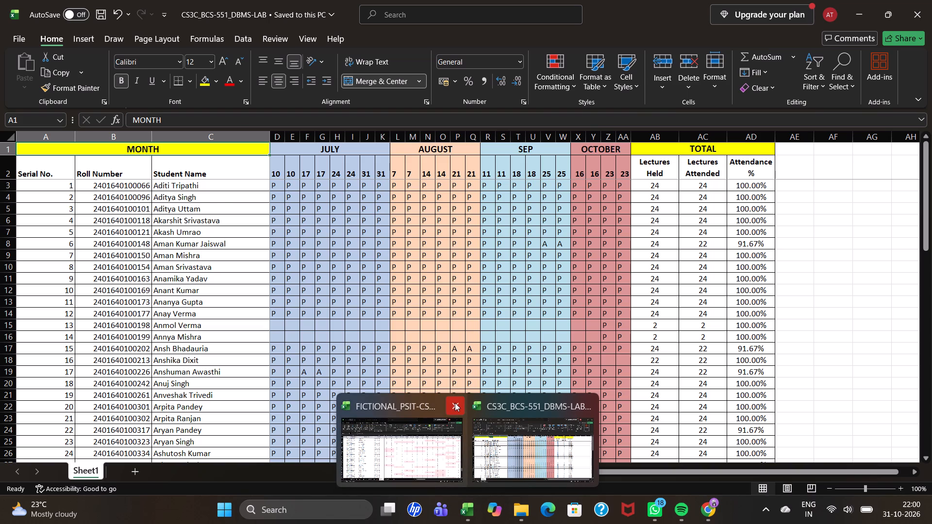
pyautogui.click(455, 403)
pyautogui.click(514, 338)
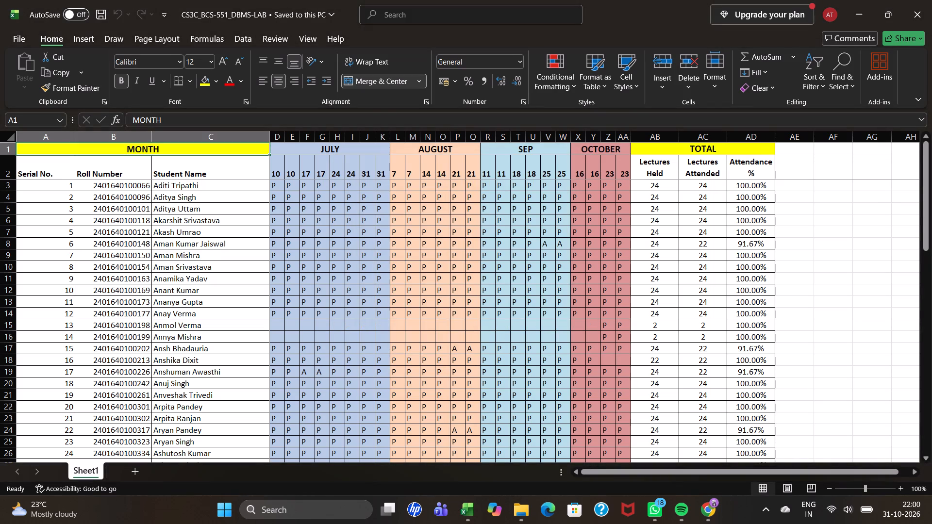
# Review the July to October attendance and totals for all students in the CS3C_BCS-551_DBMS-LAB workbook, through the last row.
pyautogui.hscroll(2, 514, 338)
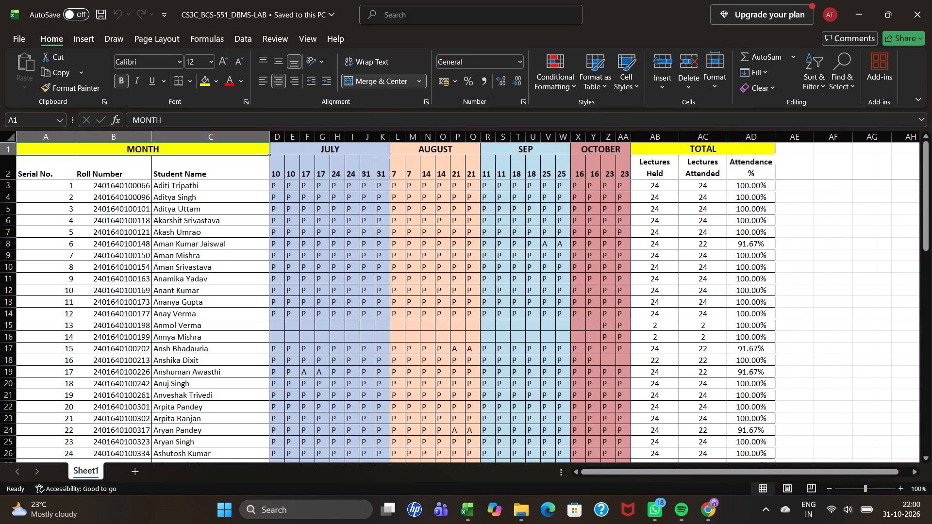
pyautogui.hscroll(3, 514, 338)
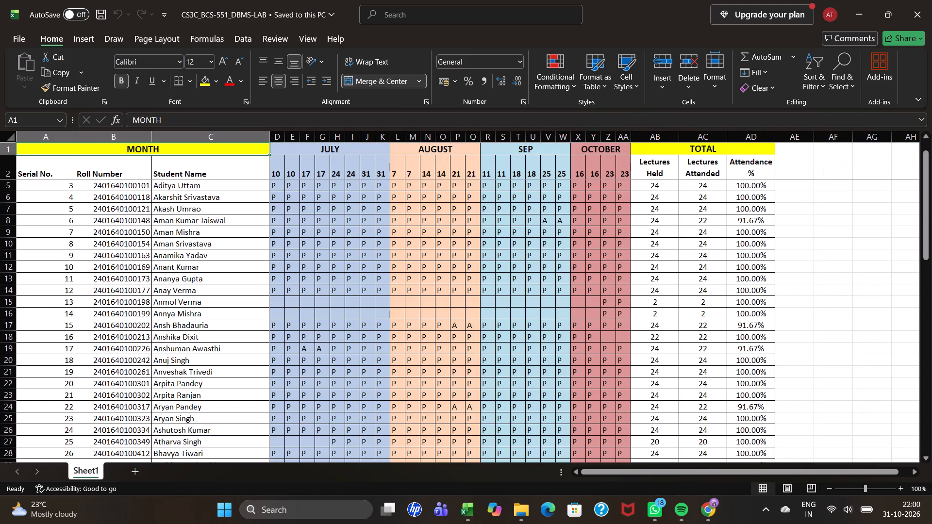
pyautogui.scroll(-4, 514, 338)
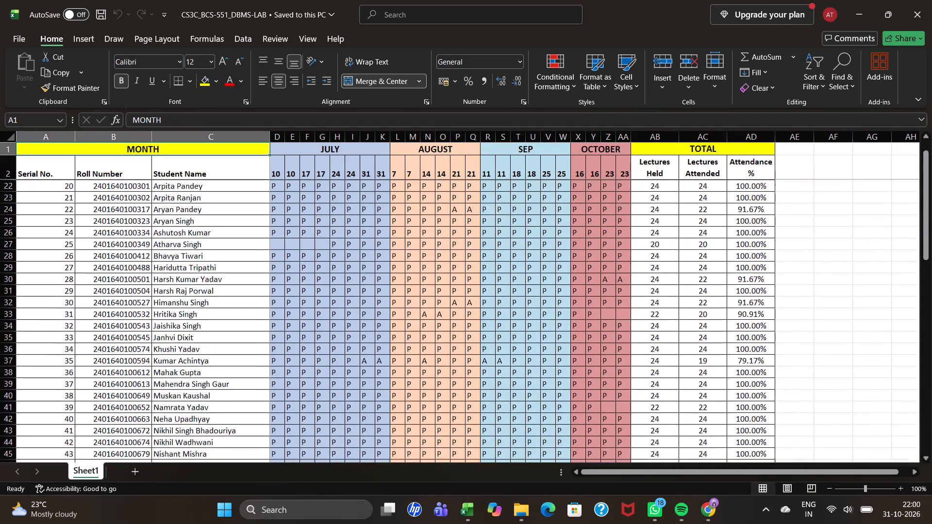
pyautogui.scroll(-6, 514, 338)
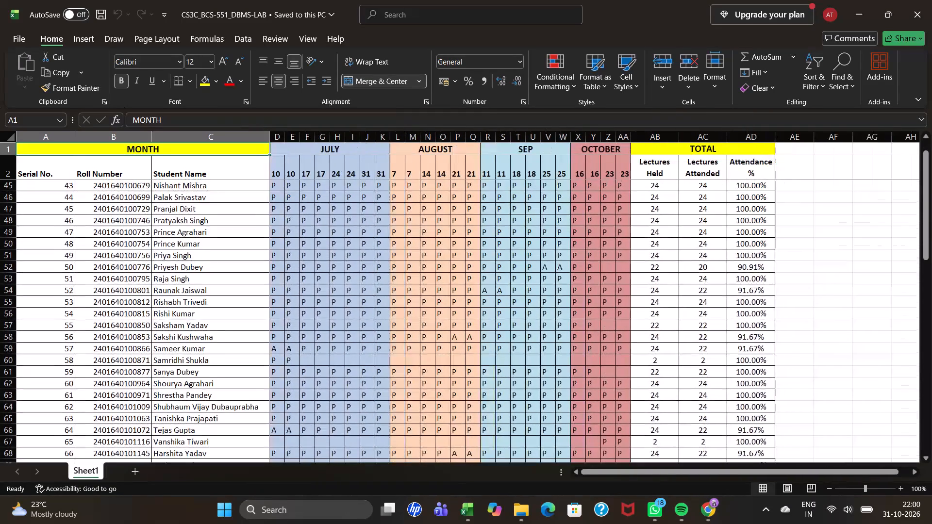
pyautogui.scroll(-2, 514, 338)
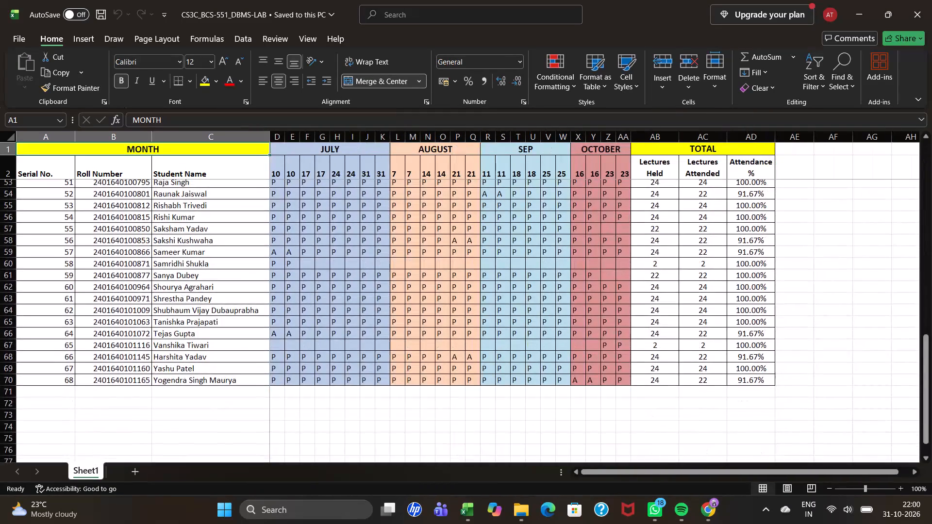
pyautogui.scroll(-2, 514, 338)
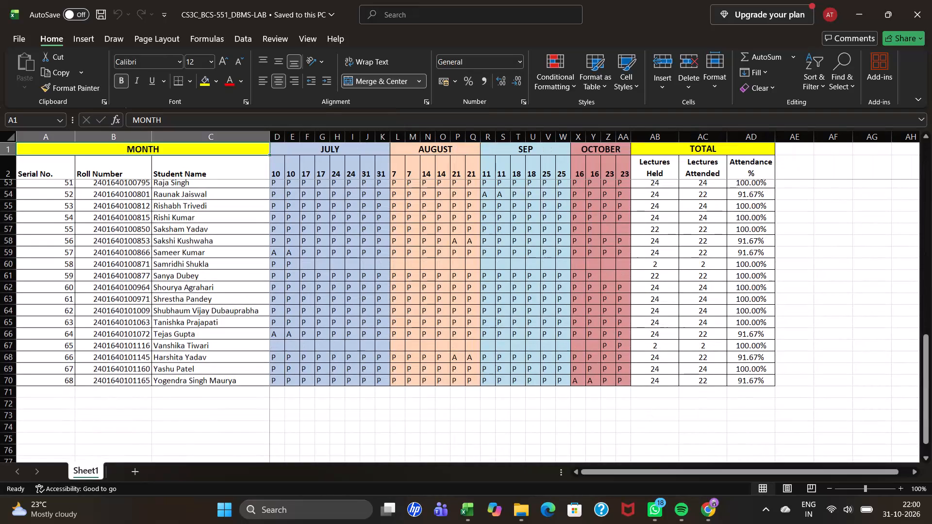
pyautogui.scroll(-1, 514, 338)
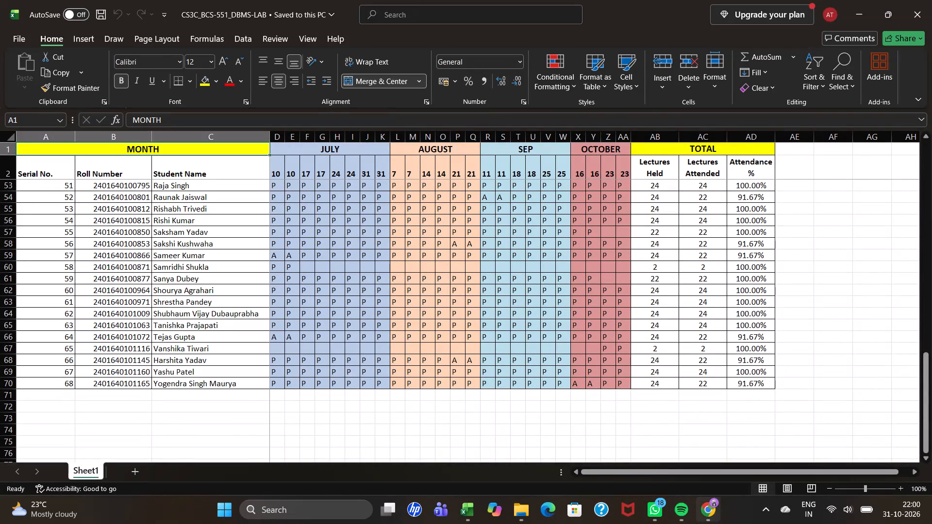
# Switch to Chrome, to the university ERP's list of BCS551 attendance registers.
pyautogui.click(706, 508)
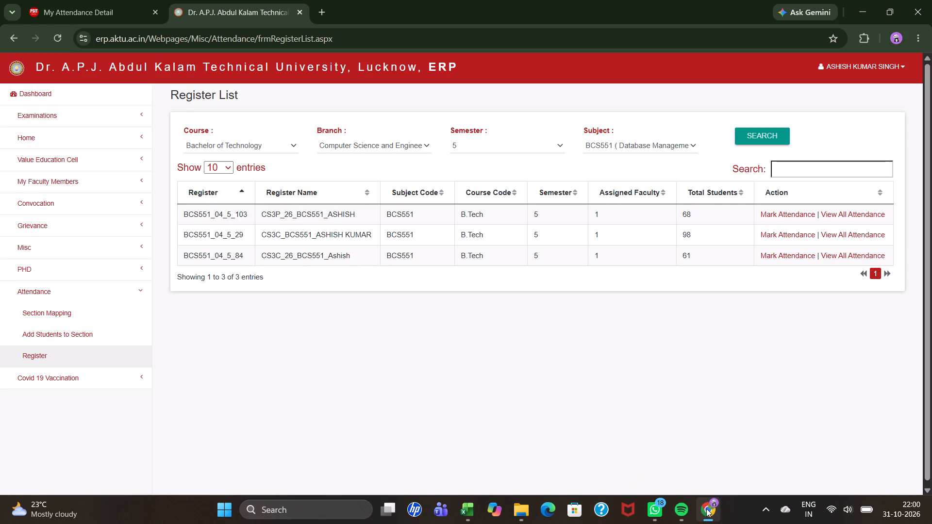
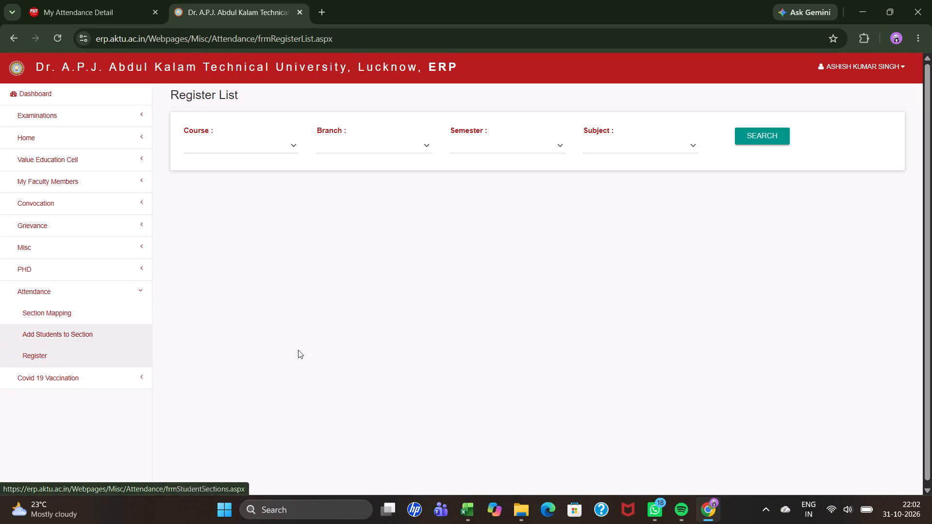
# Search the register list for Bachelor of Technology, Computer Science and Engineering, semester 5, subject BCS551 (Database Management System Lab).
pyautogui.click(291, 145)
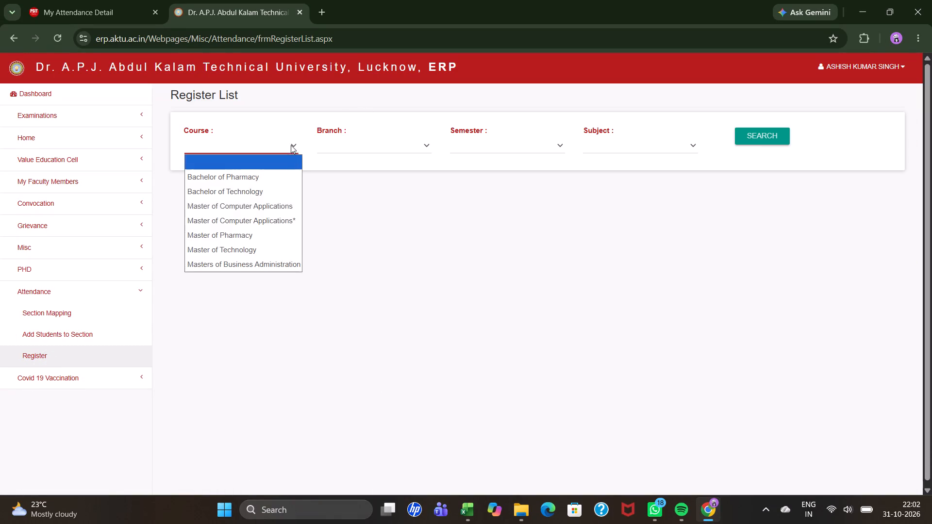
pyautogui.click(270, 192)
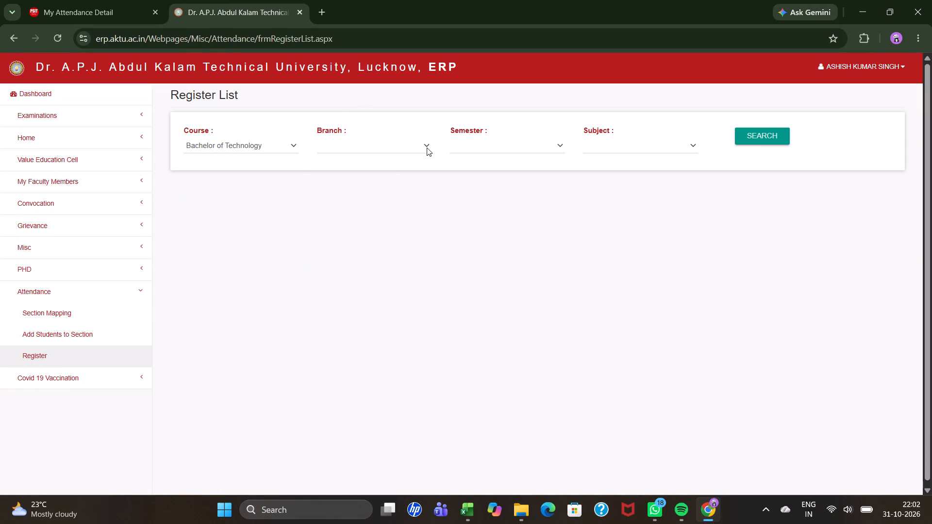
pyautogui.click(427, 147)
pyautogui.scroll(-3, 382, 365)
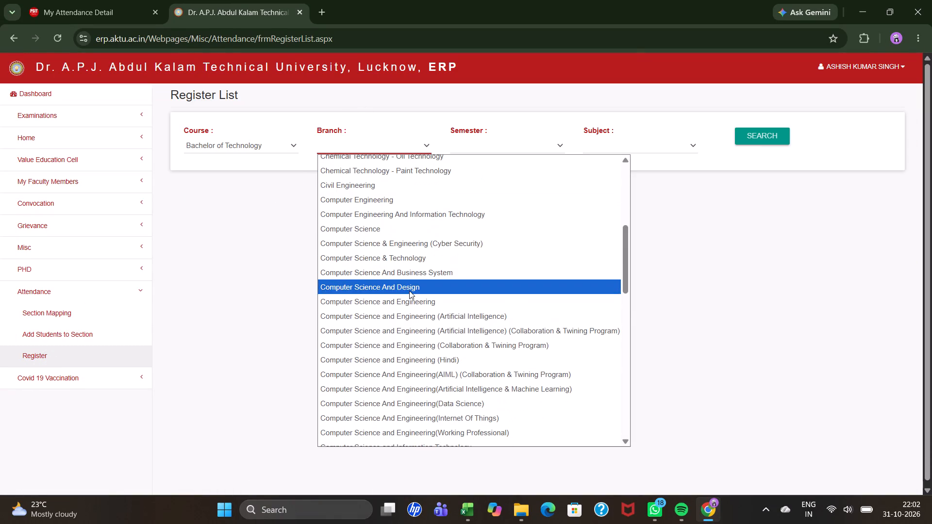
pyautogui.click(413, 298)
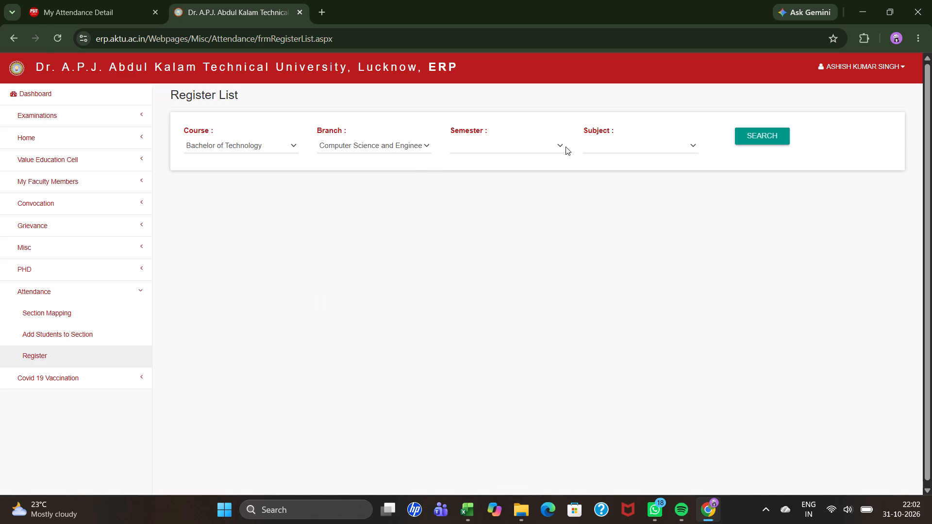
pyautogui.click(561, 146)
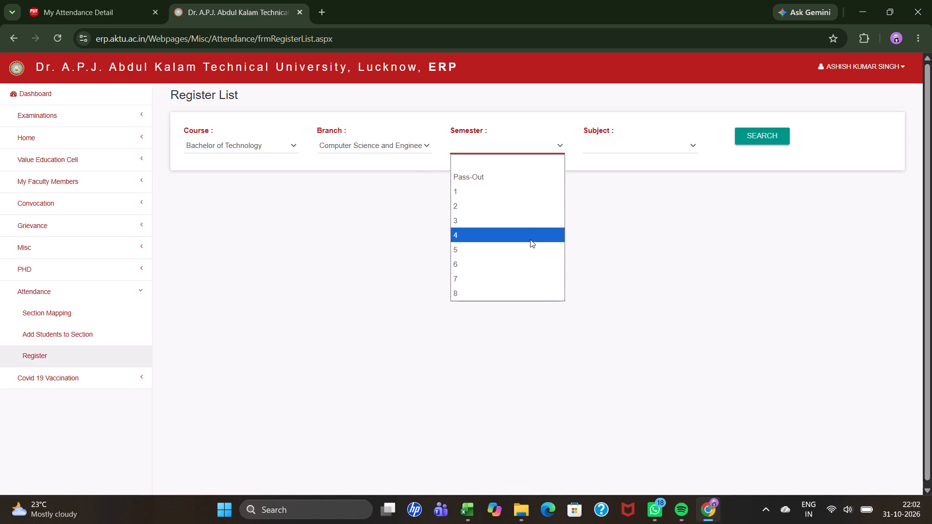
pyautogui.click(531, 246)
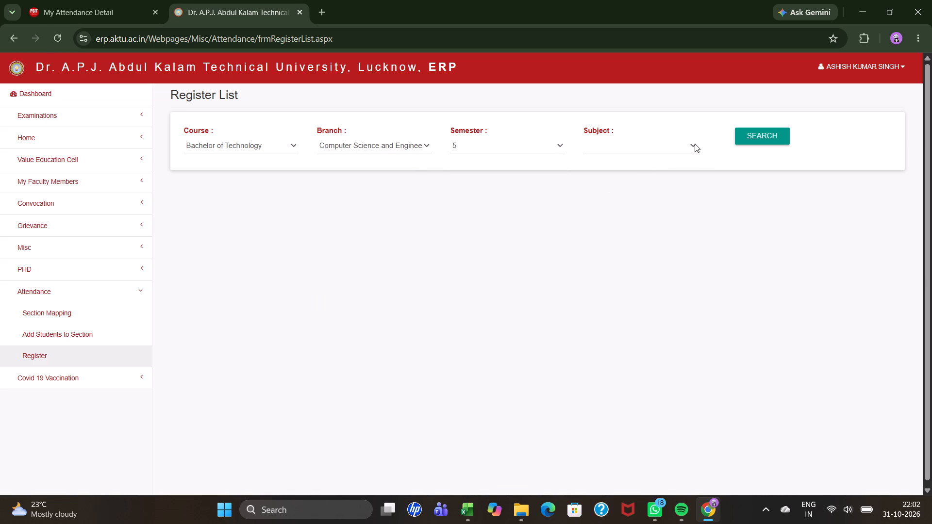
pyautogui.click(695, 144)
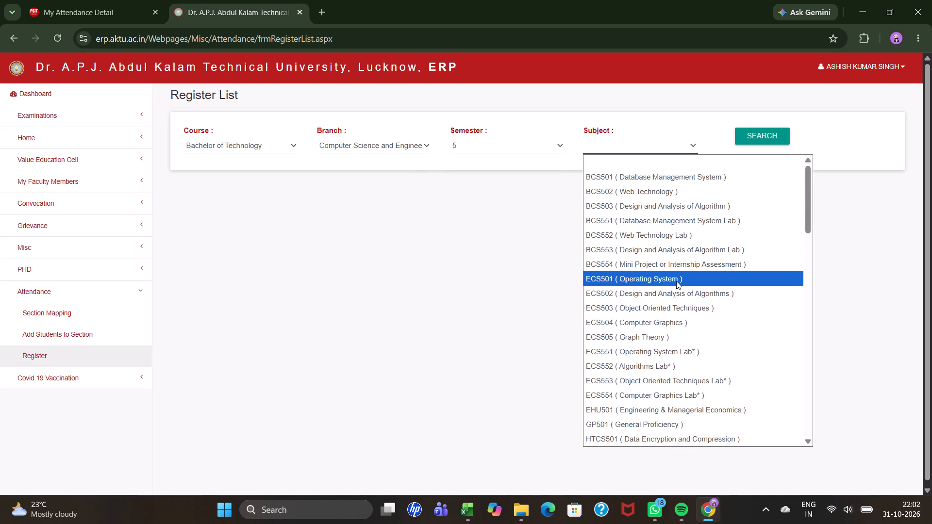
pyautogui.click(699, 220)
pyautogui.click(772, 136)
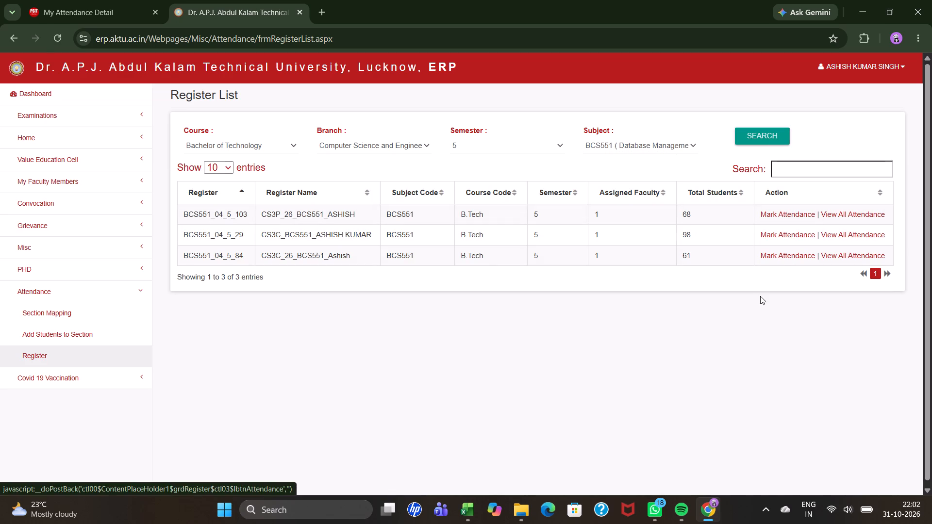
# Open attendance marking for register BCS551_04_5_84 and take its attendance date calendar back to August 2026.
pyautogui.click(786, 255)
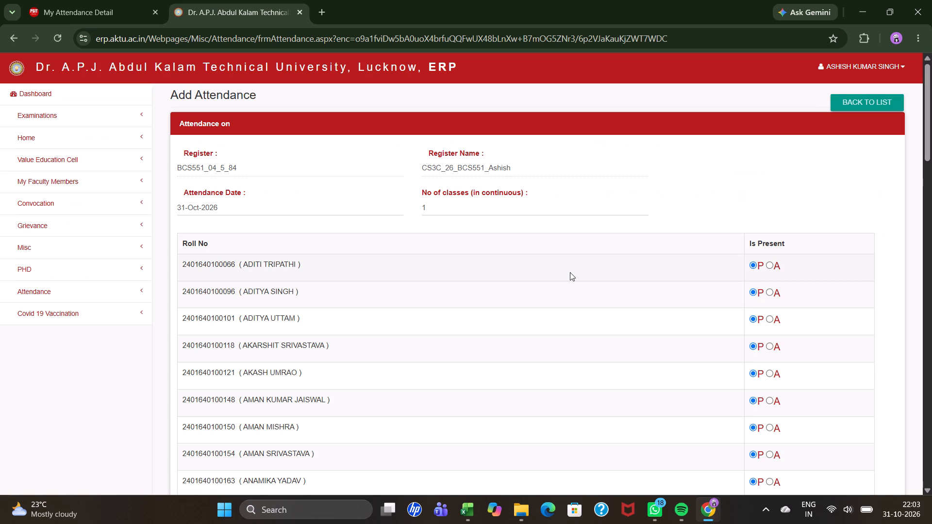
pyautogui.click(334, 202)
pyautogui.click(185, 222)
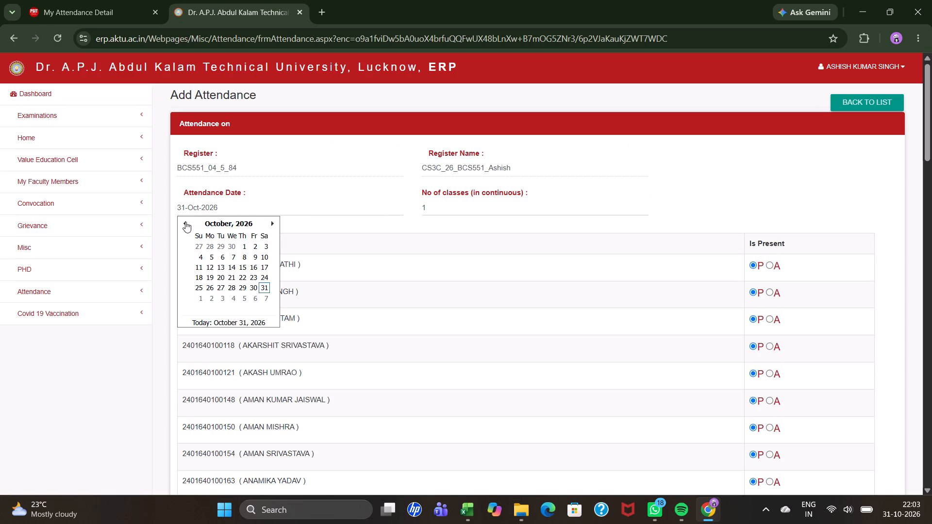
pyautogui.click(185, 222)
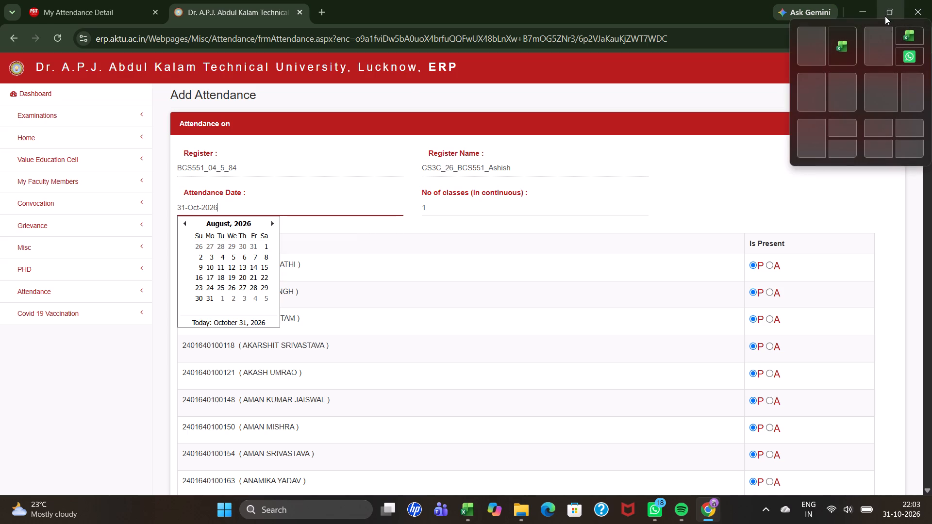
# Arrange the ERP attendance page and the CS3C lab attendance workbook side by side.
pyautogui.click(839, 61)
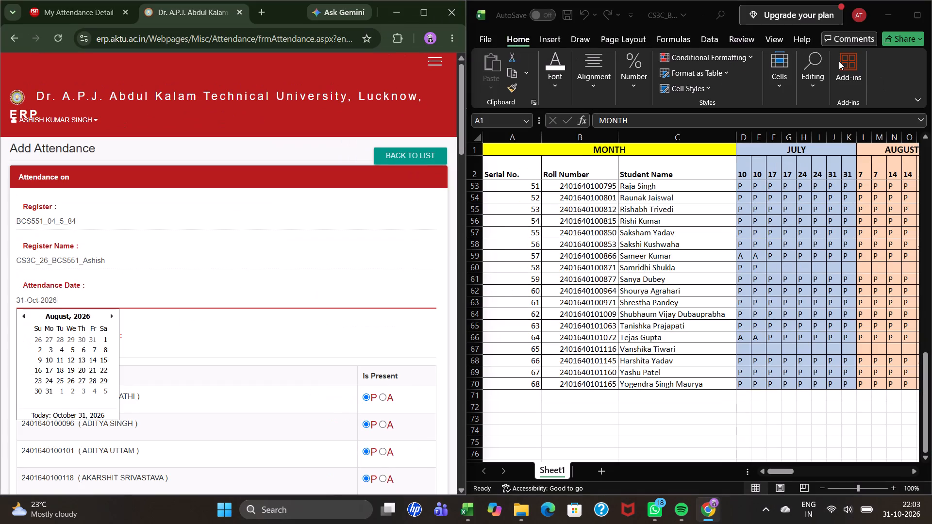
# Look over the workbook's student rows back up to the first student and its class dates from July to October.
pyautogui.scroll(4, 616, 238)
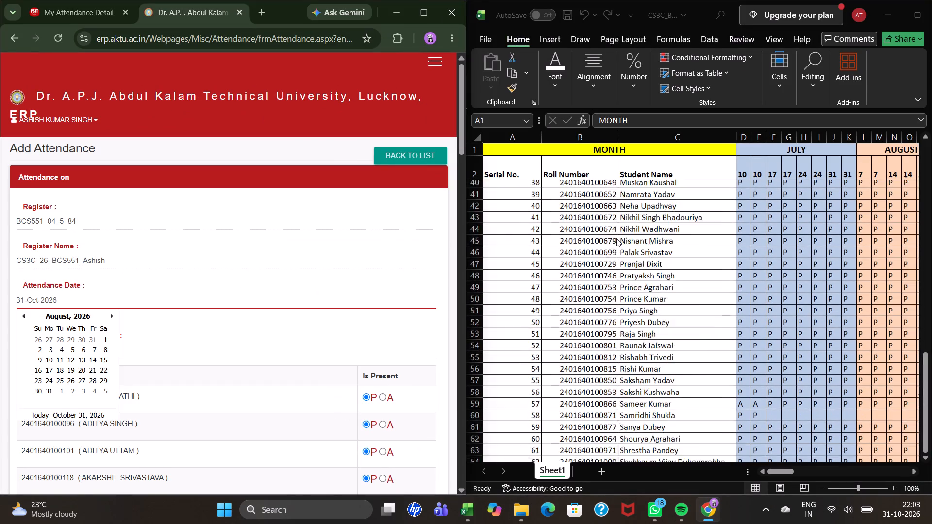
pyautogui.scroll(2, 616, 238)
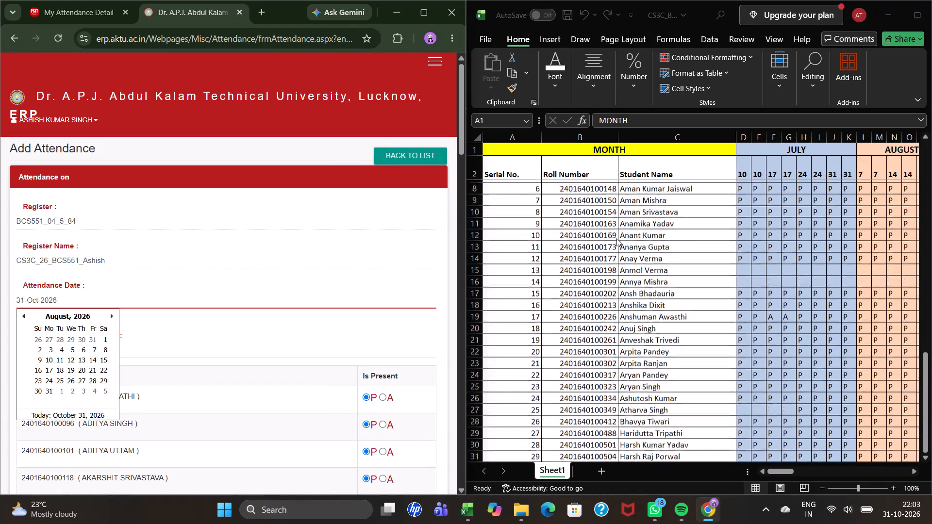
pyautogui.scroll(1, 616, 238)
pyautogui.hscroll(-2, 616, 238)
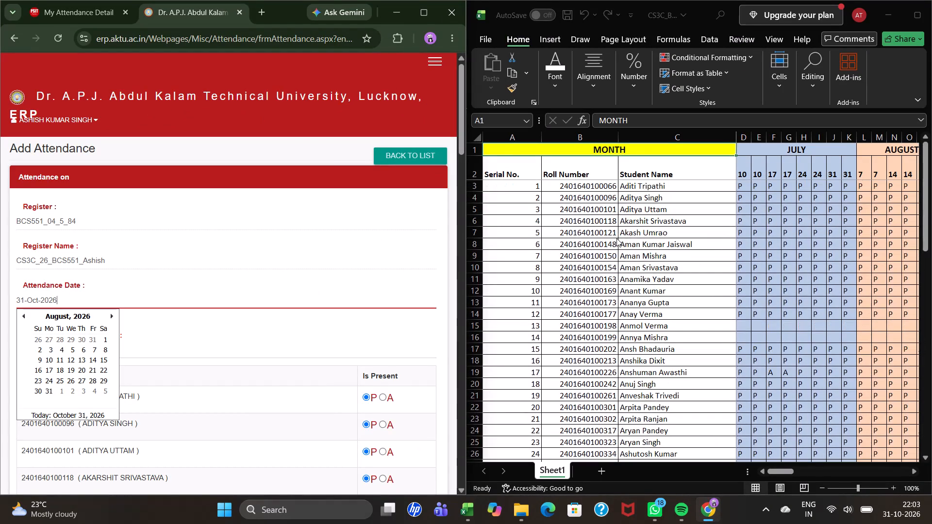
pyautogui.hscroll(-3, 752, 252)
pyautogui.hscroll(1, 752, 252)
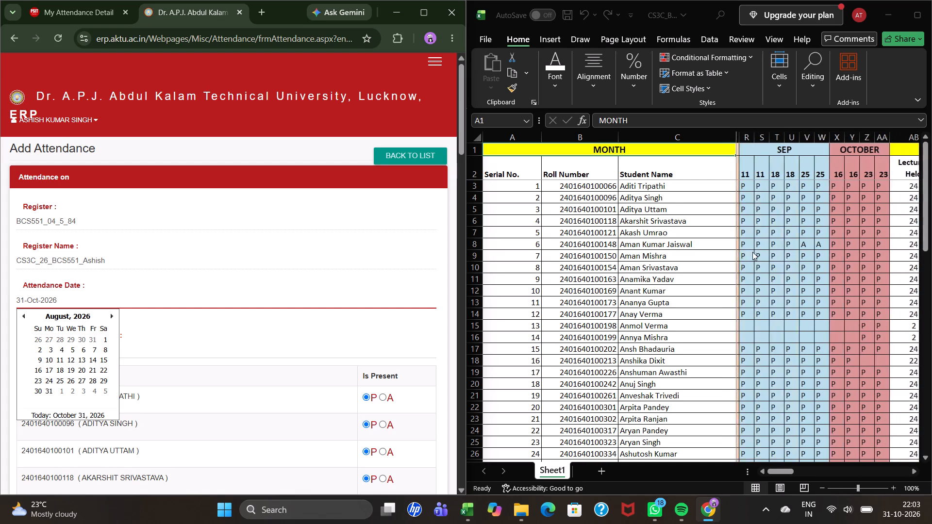
pyautogui.hscroll(1, 752, 252)
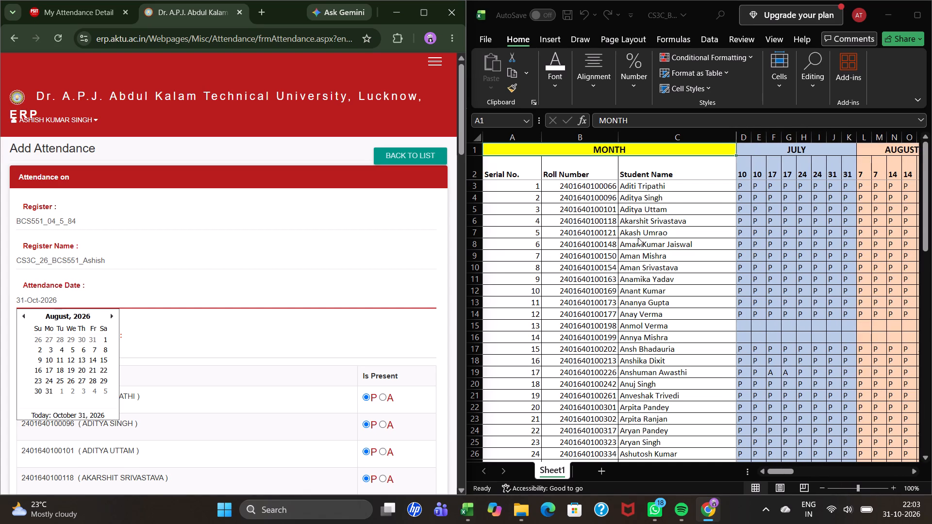
# Add filters to the workbook's header row 2 and filter the first 10 July column to show only A entries.
pyautogui.click(743, 160)
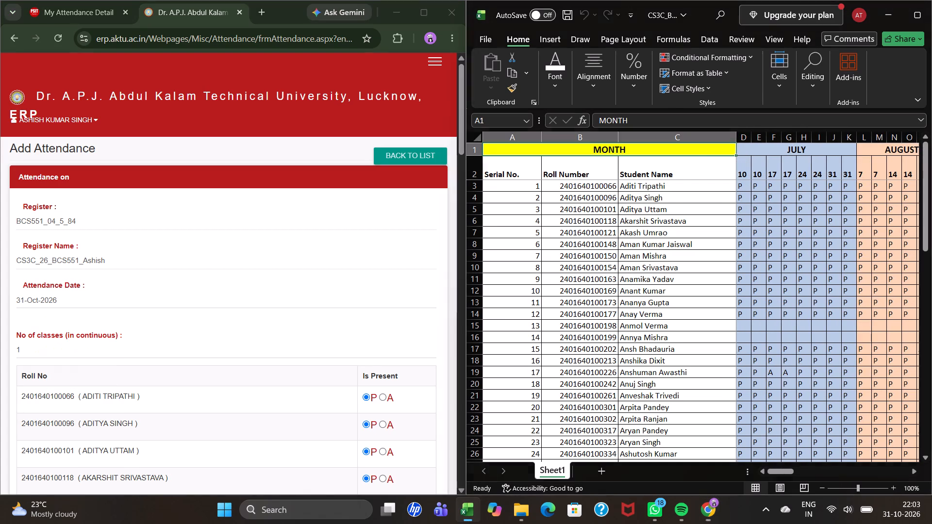
pyautogui.click(746, 166)
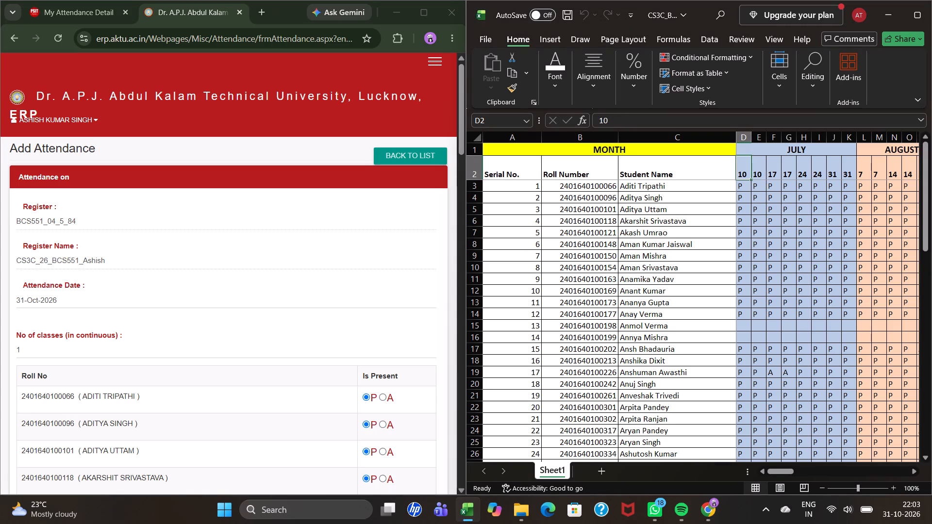
pyautogui.click(709, 39)
pyautogui.click(666, 69)
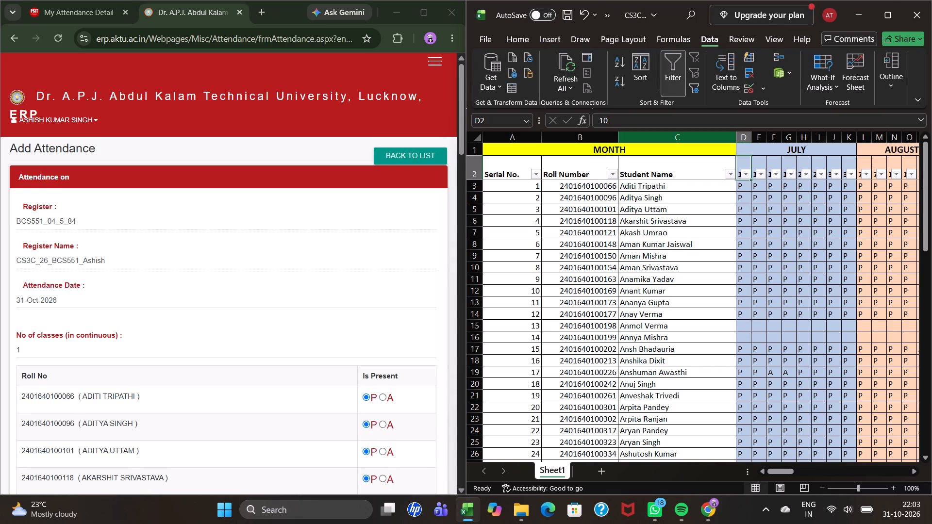
pyautogui.click(746, 174)
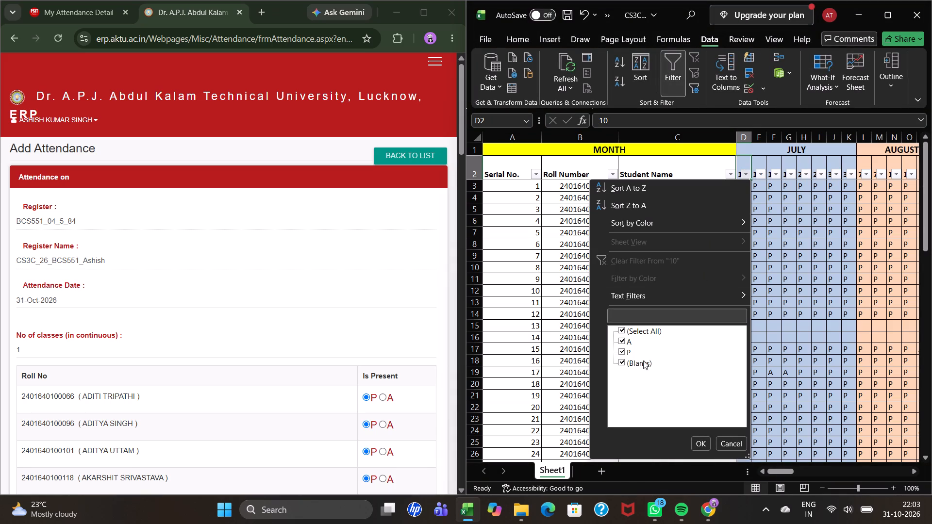
pyautogui.click(621, 360)
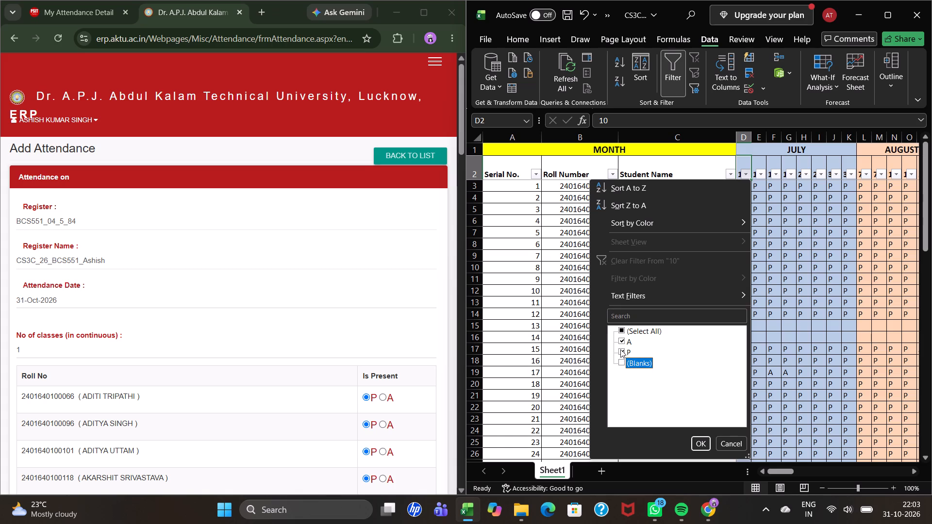
pyautogui.click(620, 349)
pyautogui.click(699, 443)
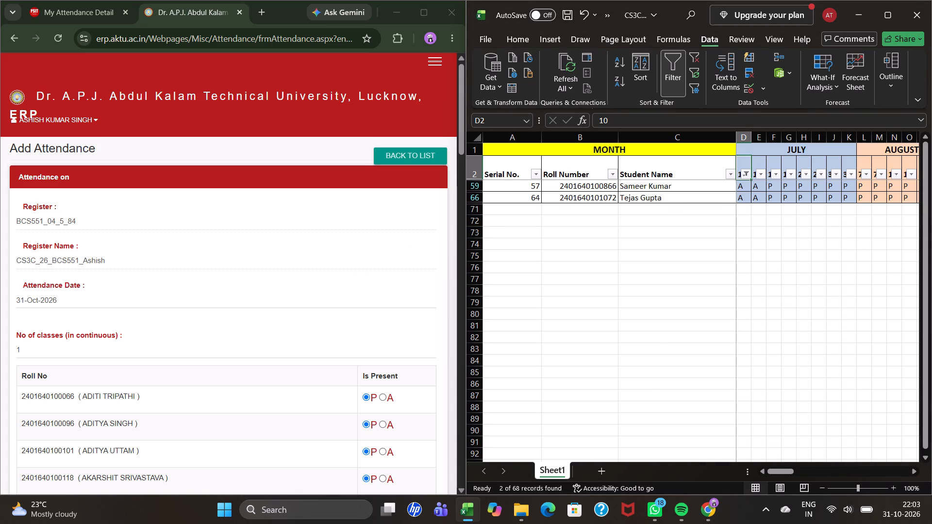
# Mark as absent (A) in the ERP register the two students listed in the workbook's filtered 10 July rows.
pyautogui.scroll(-3, 319, 334)
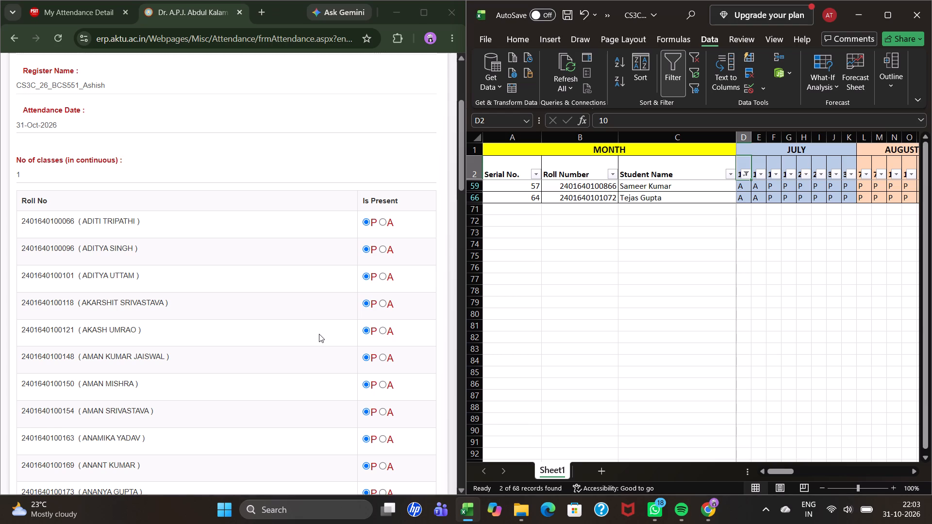
pyautogui.scroll(-12, 319, 334)
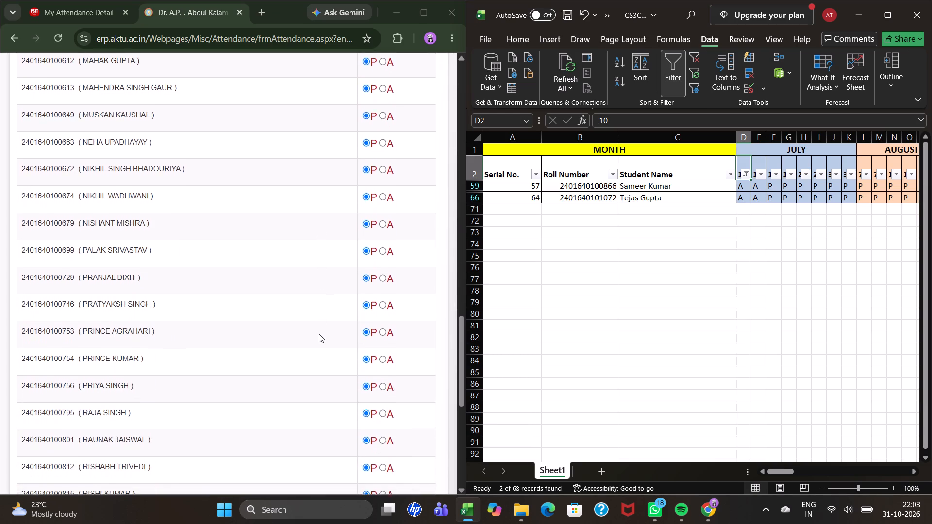
pyautogui.scroll(-2, 319, 334)
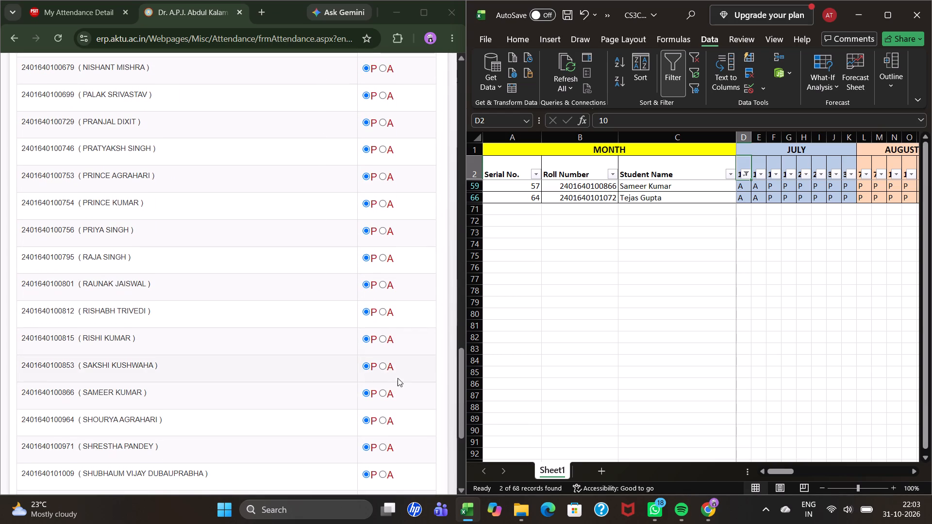
pyautogui.click(384, 392)
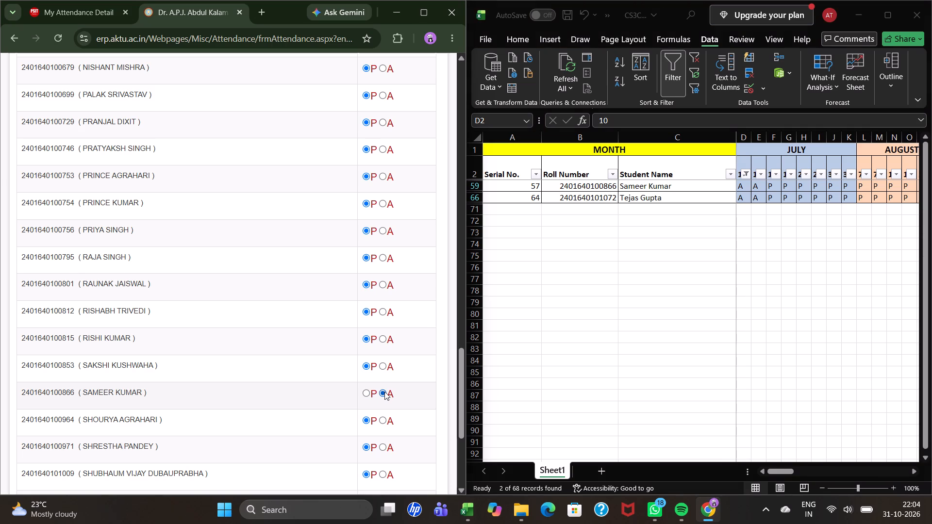
pyautogui.scroll(-4, 384, 392)
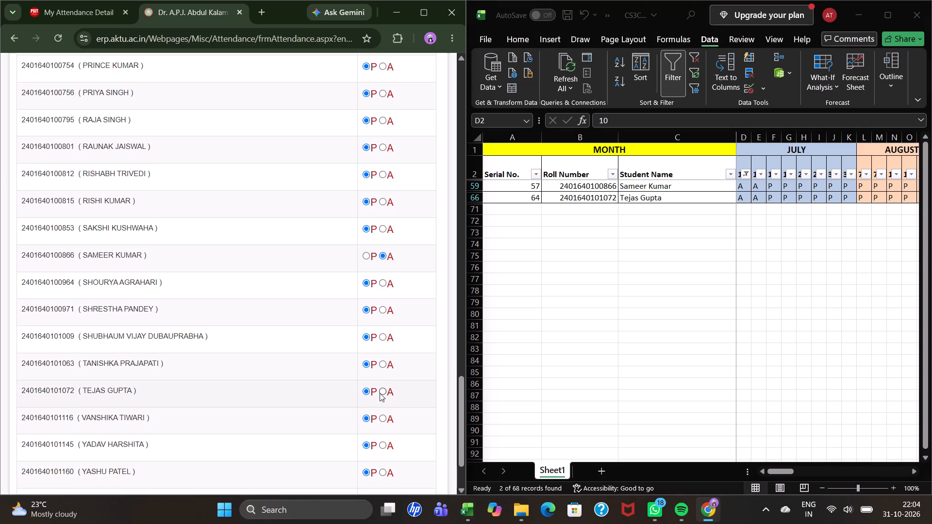
pyautogui.click(383, 390)
pyautogui.scroll(-3, 383, 390)
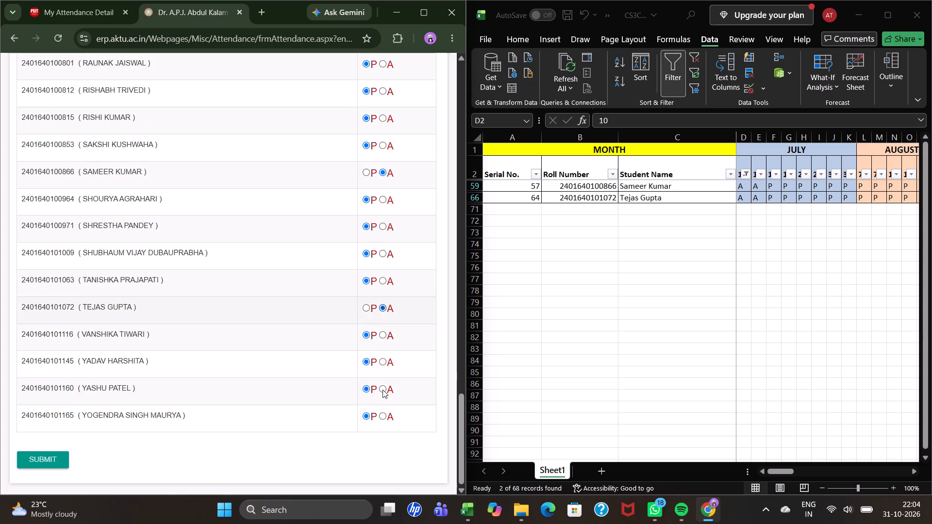
# Set the register's attendance date to 10 July 2026.
pyautogui.scroll(9, 180, 318)
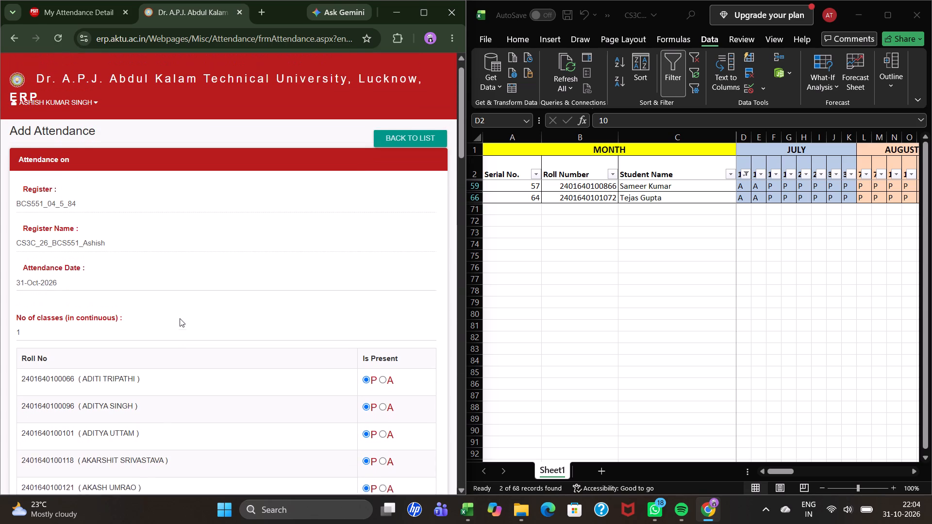
pyautogui.click(69, 303)
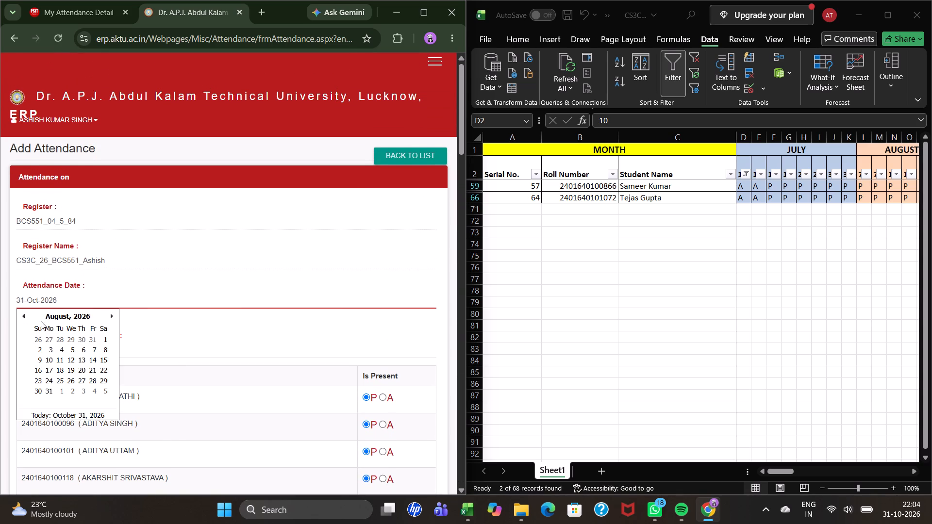
pyautogui.click(23, 317)
pyautogui.click(23, 317)
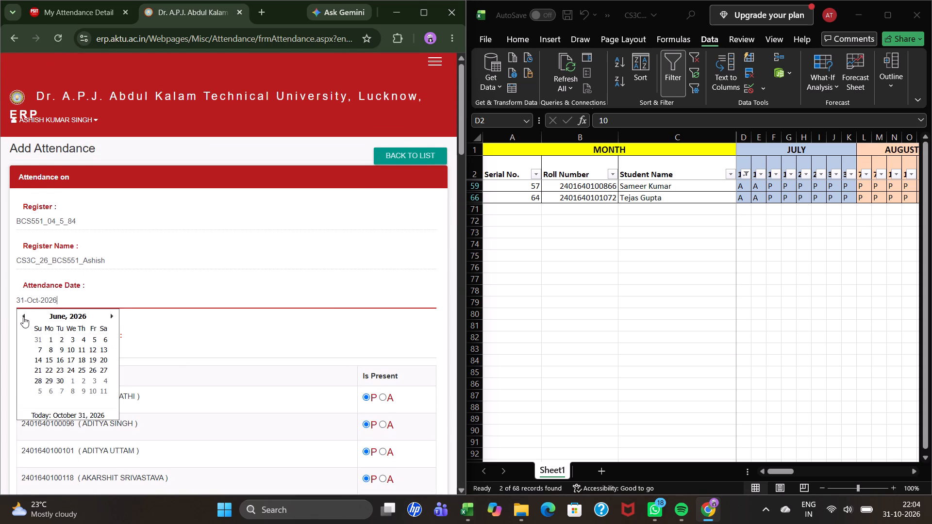
pyautogui.click(111, 317)
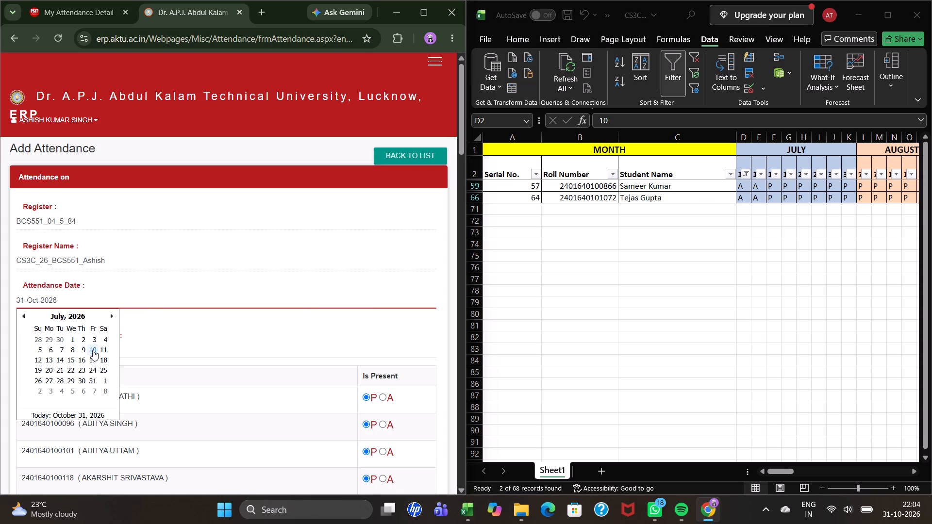
pyautogui.click(93, 350)
pyautogui.scroll(-7, 93, 350)
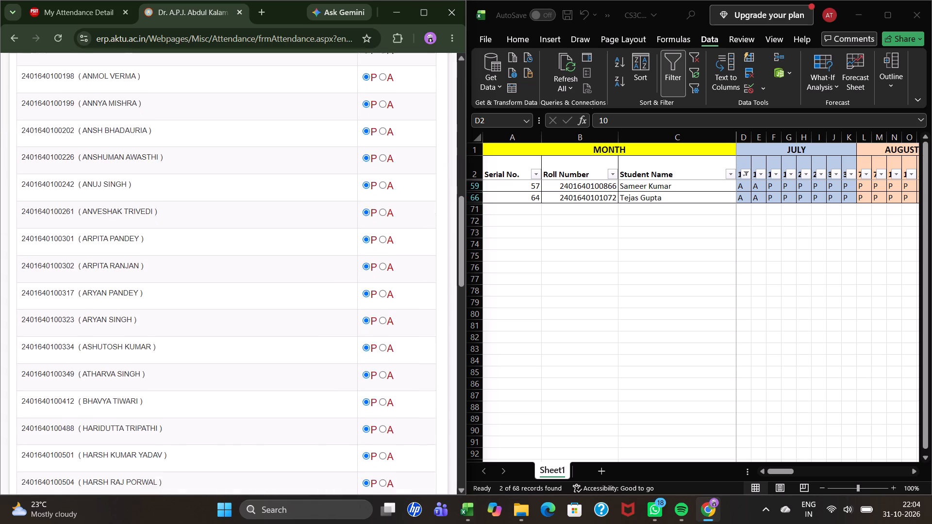
# Submit the register's attendance for 10 July 2026 and dismiss the resulting dialog.
pyautogui.scroll(-8, 93, 350)
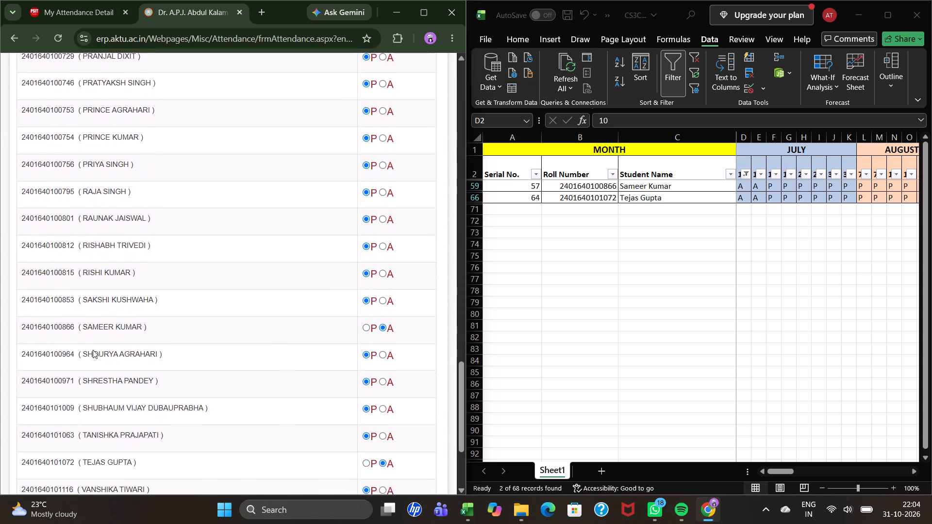
pyautogui.scroll(-3, 93, 350)
pyautogui.click(55, 455)
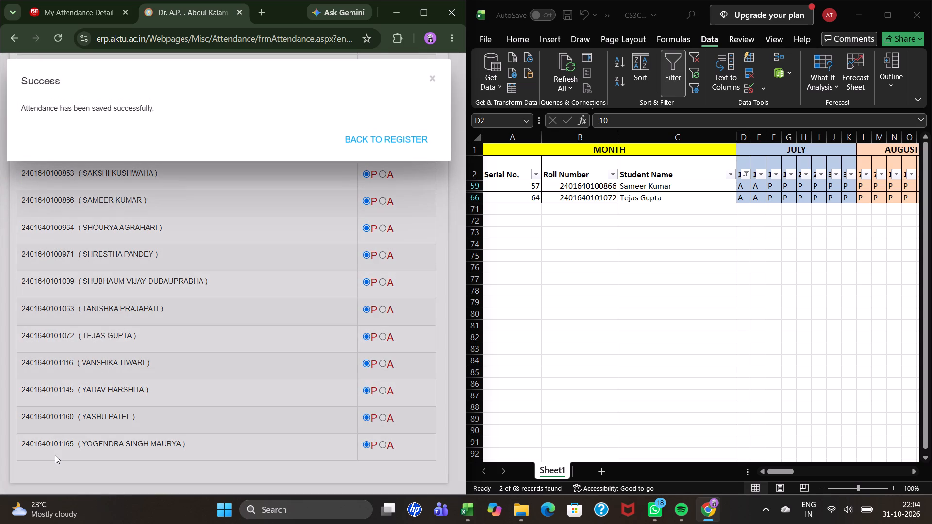
pyautogui.click(447, 311)
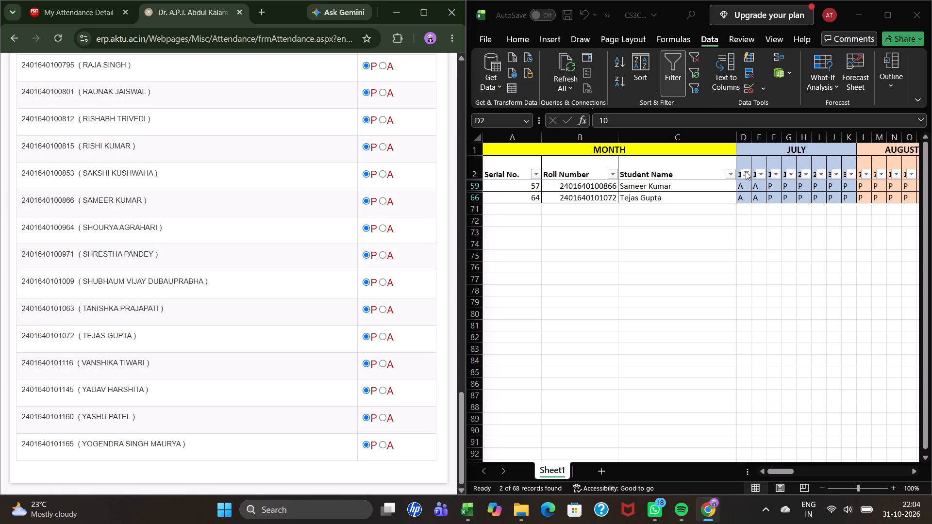
# Clear the filter on the workbook's first 10 July column so that all student rows show.
pyautogui.click(746, 171)
pyautogui.click(746, 171)
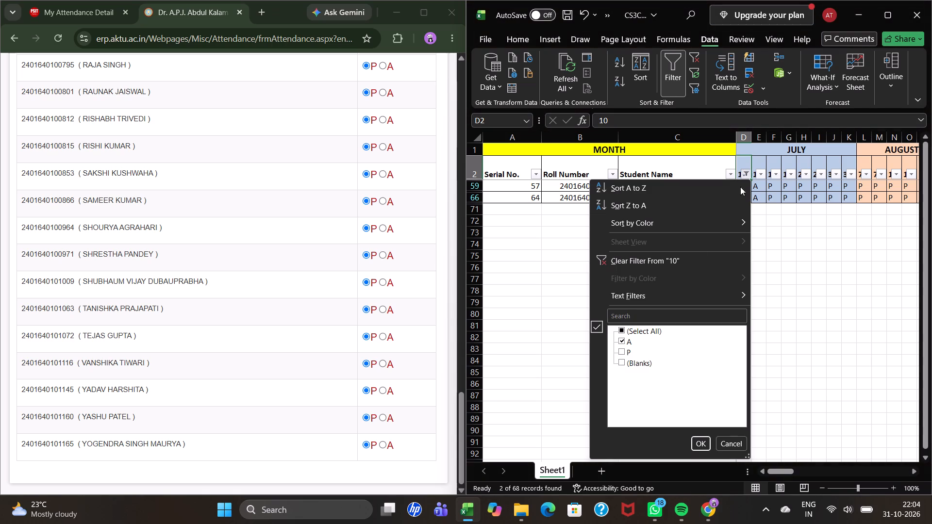
pyautogui.click(659, 255)
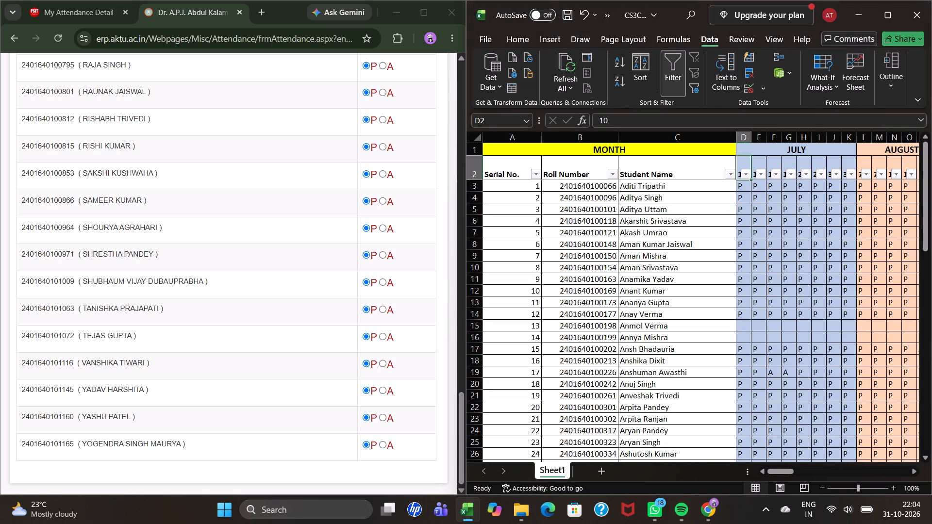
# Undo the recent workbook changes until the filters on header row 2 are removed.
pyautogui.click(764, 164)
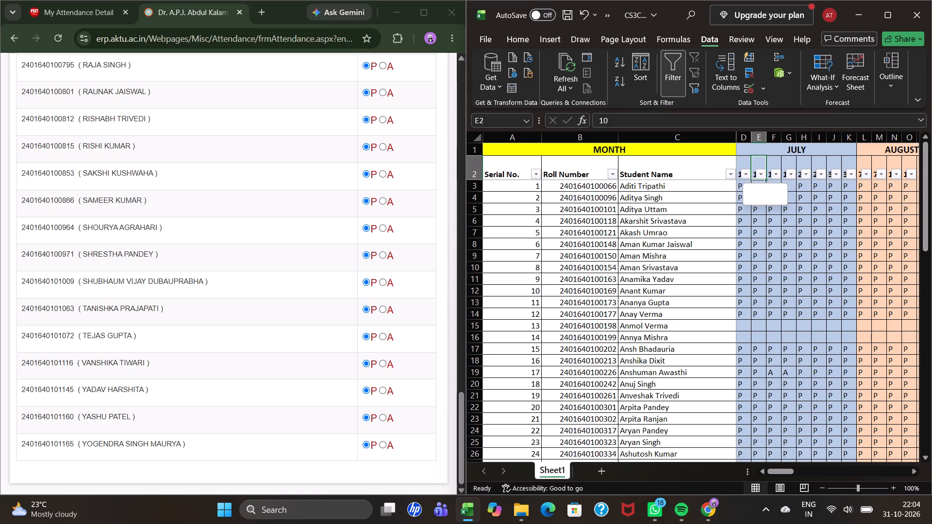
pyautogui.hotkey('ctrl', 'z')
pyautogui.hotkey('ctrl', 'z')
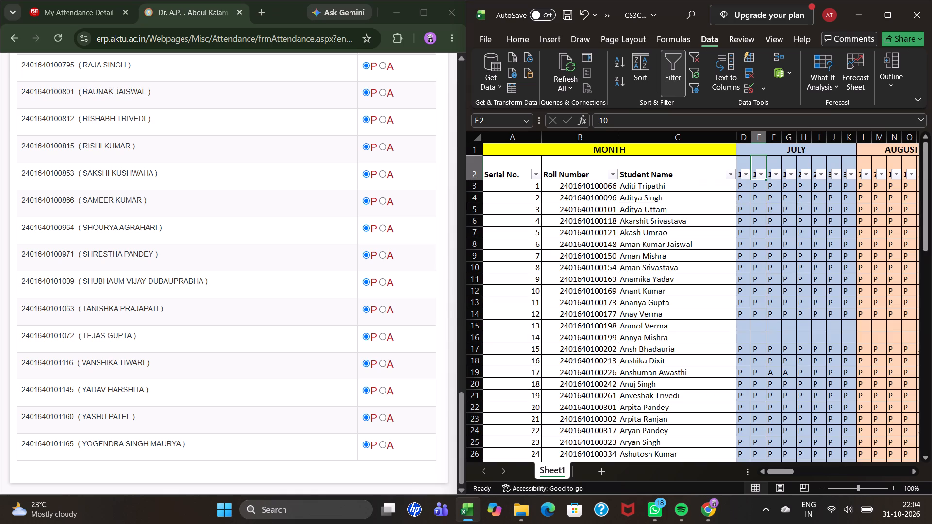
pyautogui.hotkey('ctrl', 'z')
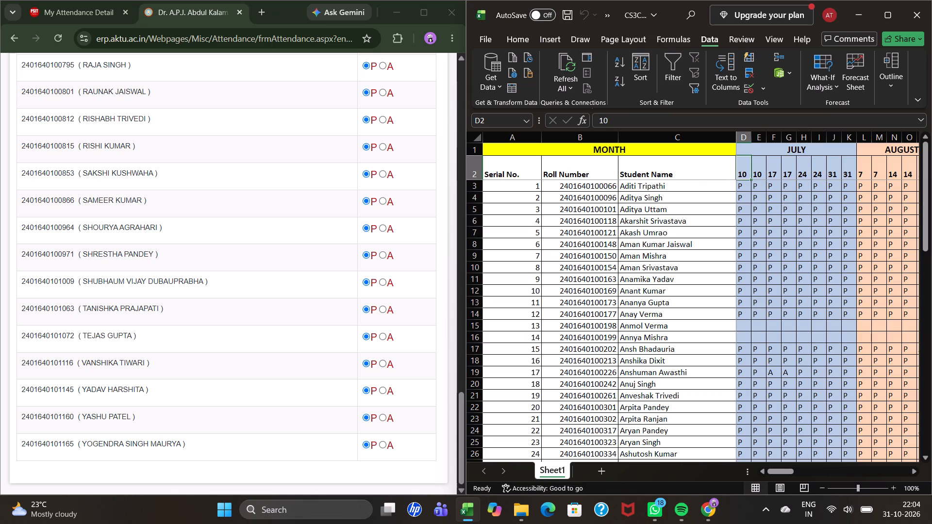
# Add filters to header row 2 again and filter the first 17 July column to show only A entries.
pyautogui.click(776, 173)
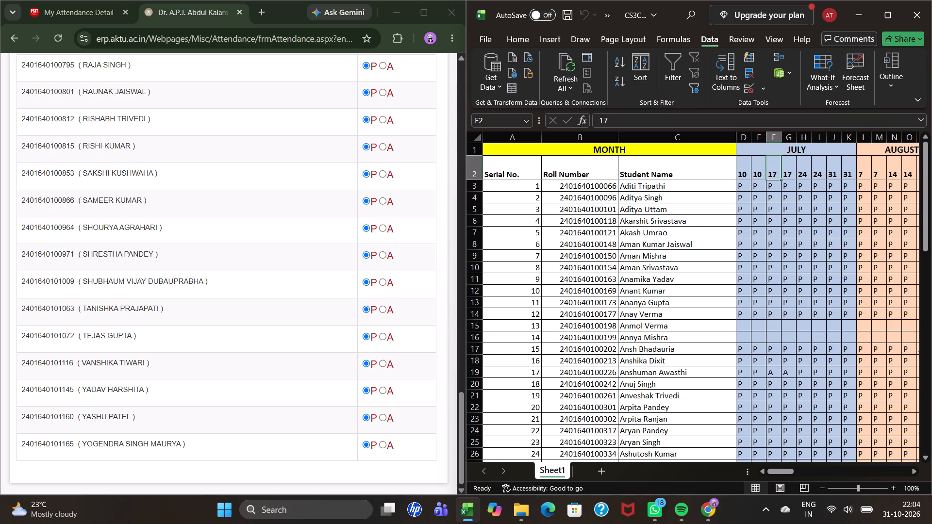
pyautogui.click(776, 173)
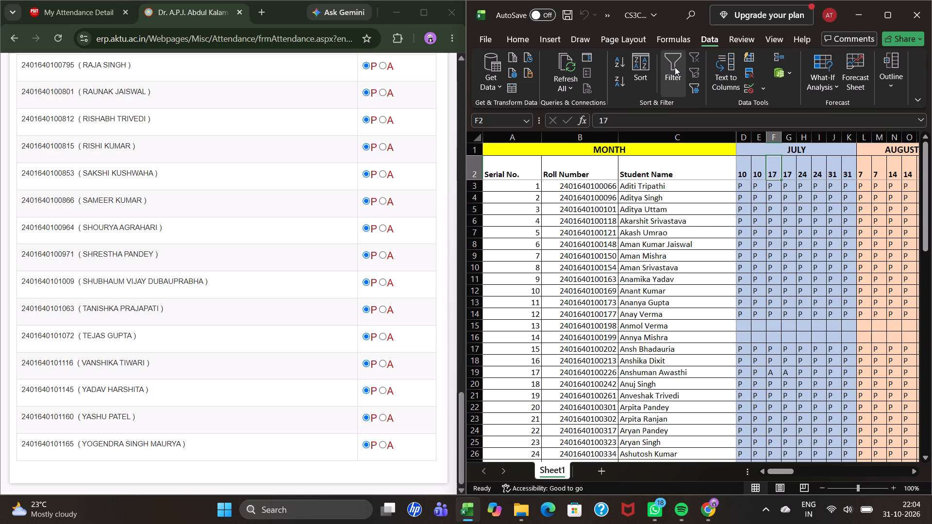
pyautogui.click(675, 67)
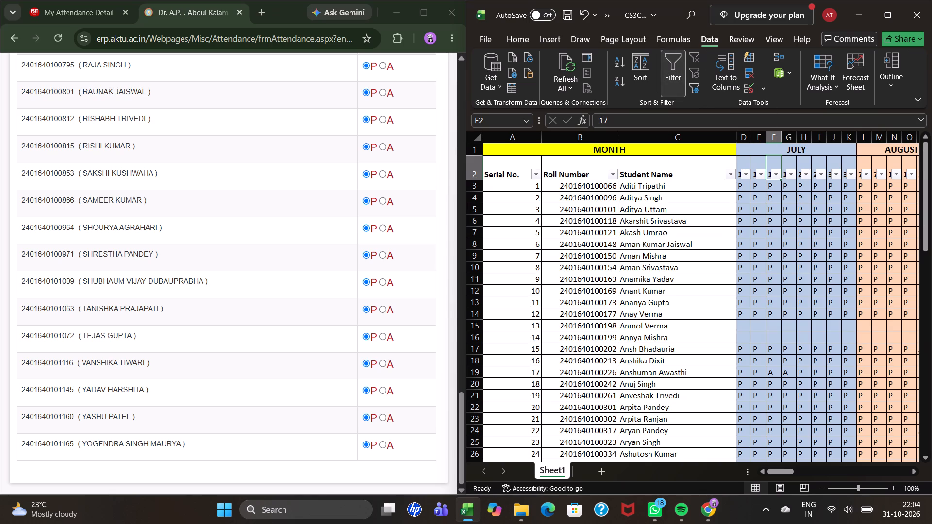
pyautogui.click(776, 174)
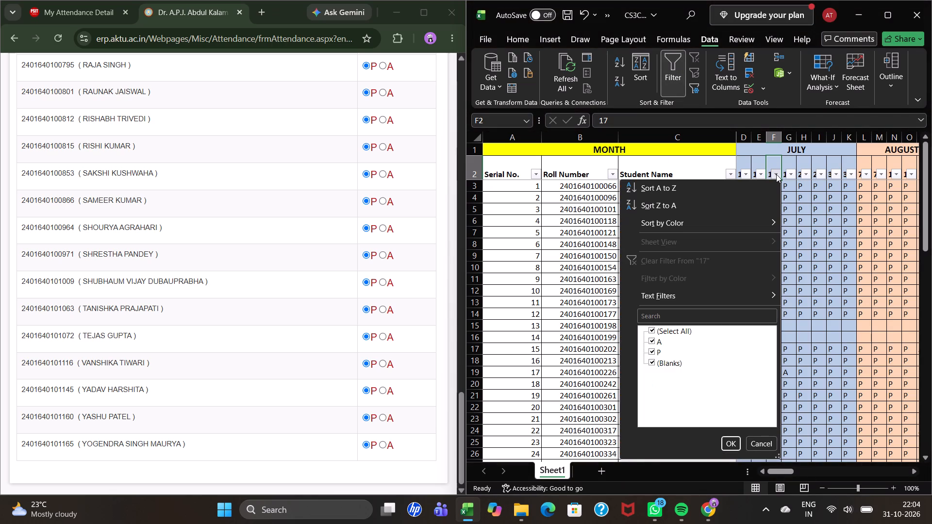
pyautogui.click(652, 363)
pyautogui.click(651, 351)
pyautogui.click(735, 445)
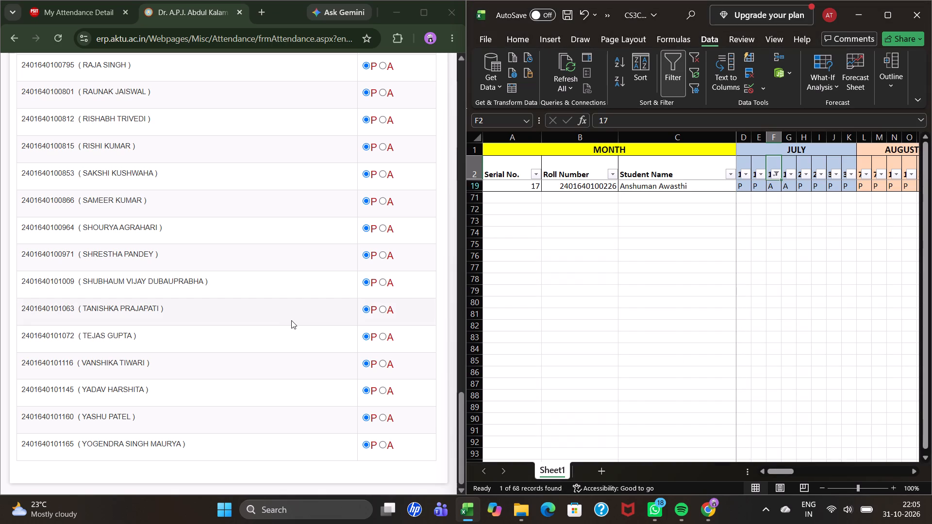
# Reload the ERP register's Add Attendance page and set its attendance date to 17 July 2026.
pyautogui.scroll(9, 349, 160)
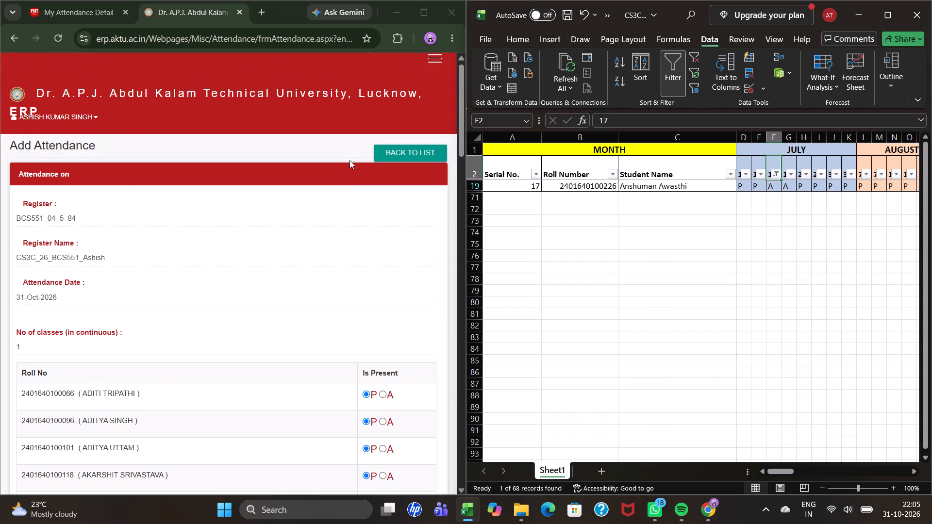
pyautogui.click(205, 288)
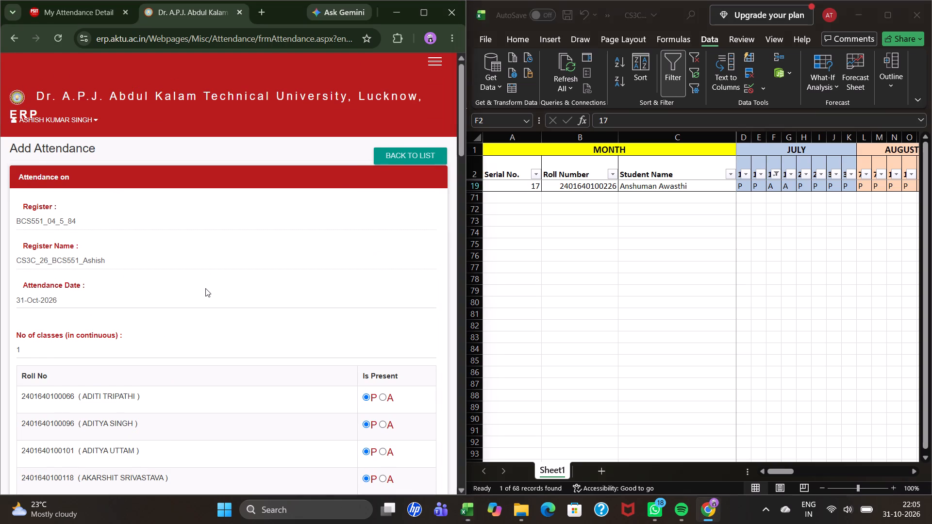
pyautogui.click(62, 40)
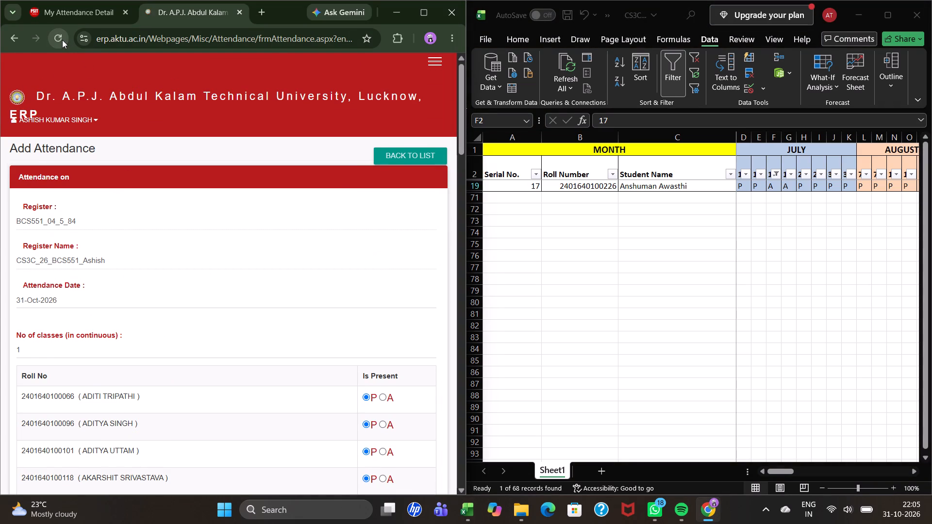
pyautogui.click(61, 296)
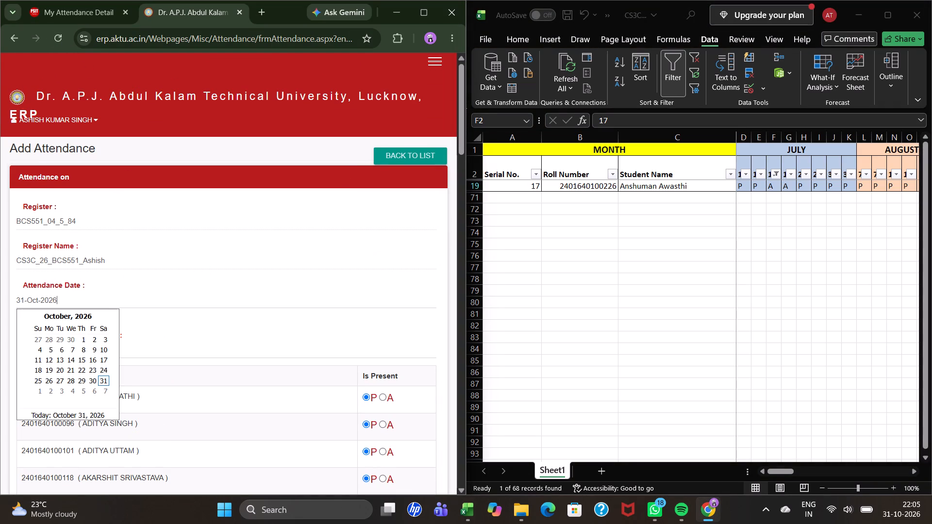
pyautogui.click(23, 316)
pyautogui.click(23, 316)
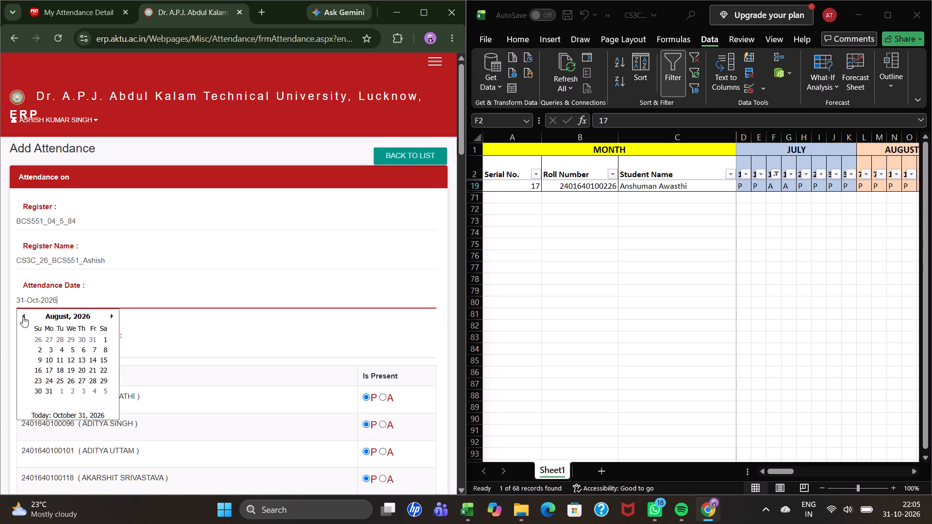
pyautogui.click(23, 316)
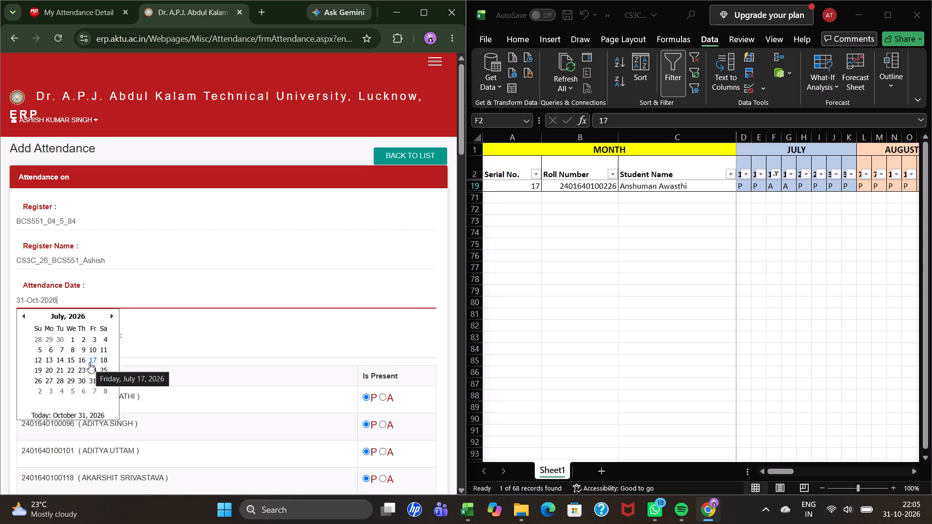
pyautogui.rightClick(776, 172)
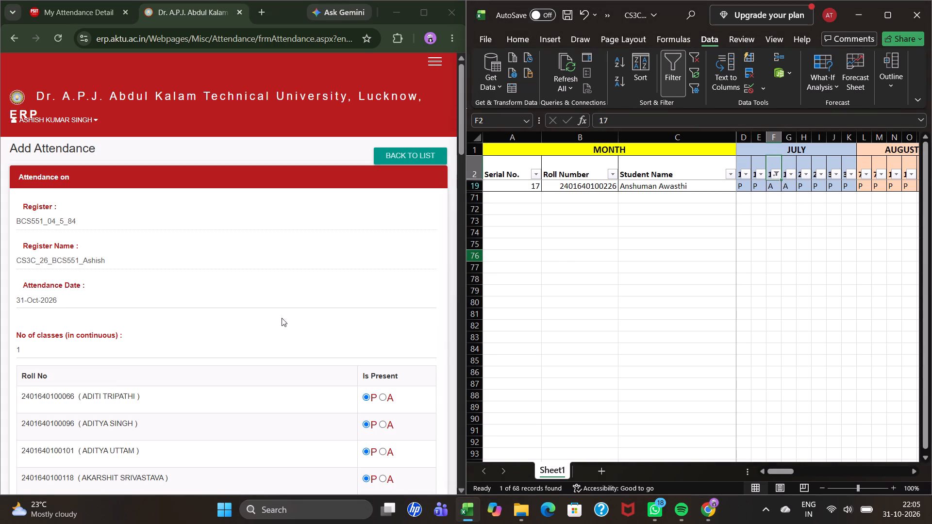
pyautogui.click(163, 300)
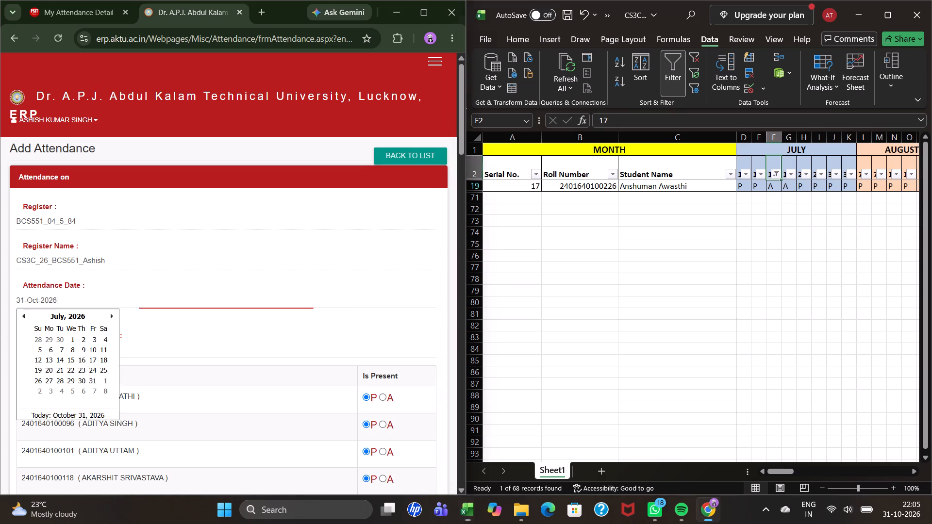
pyautogui.click(93, 360)
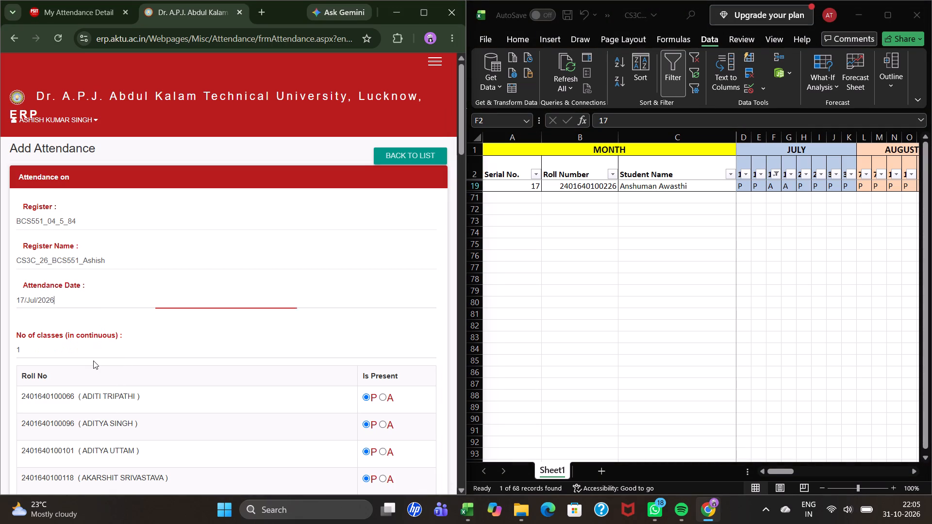
# Mark as absent (A) in the ERP register the student listed in the workbook's filtered 17 July row.
pyautogui.scroll(-1, 189, 392)
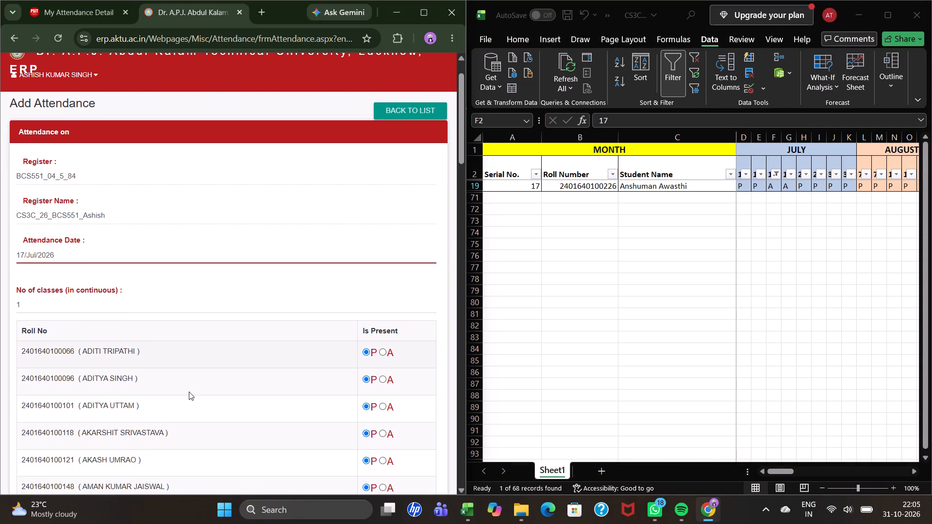
pyautogui.scroll(-8, 189, 392)
pyautogui.scroll(1, 189, 392)
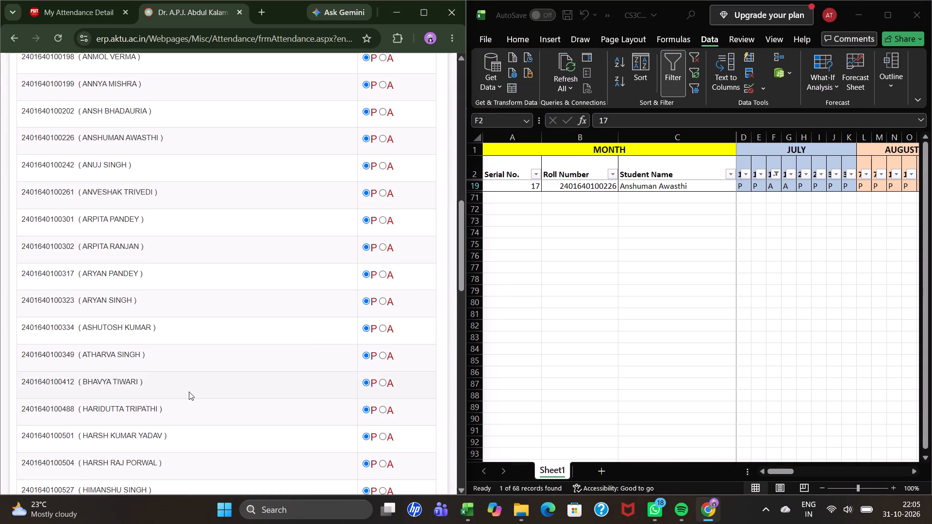
pyautogui.scroll(1, 189, 392)
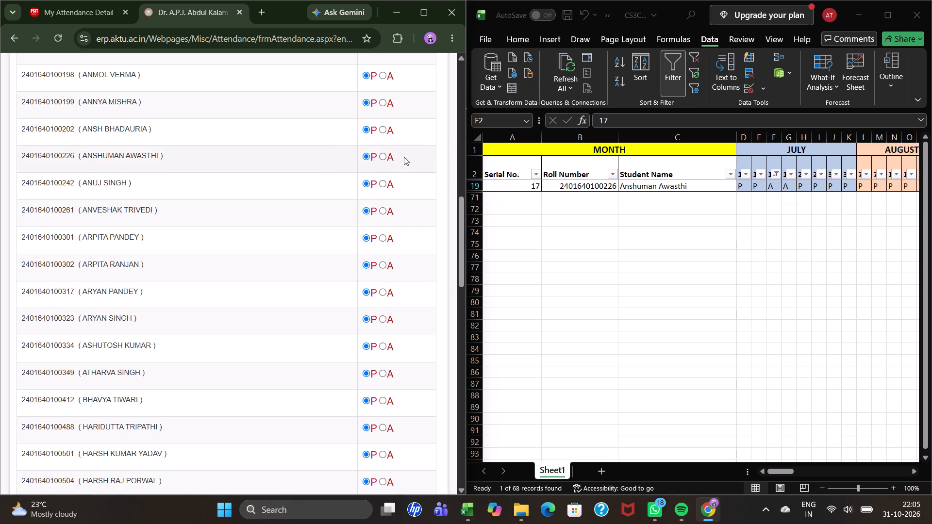
pyautogui.click(384, 156)
# Check the absent mark in the student list and submit the register's attendance for 17 July 2026.
pyautogui.scroll(-5, 361, 305)
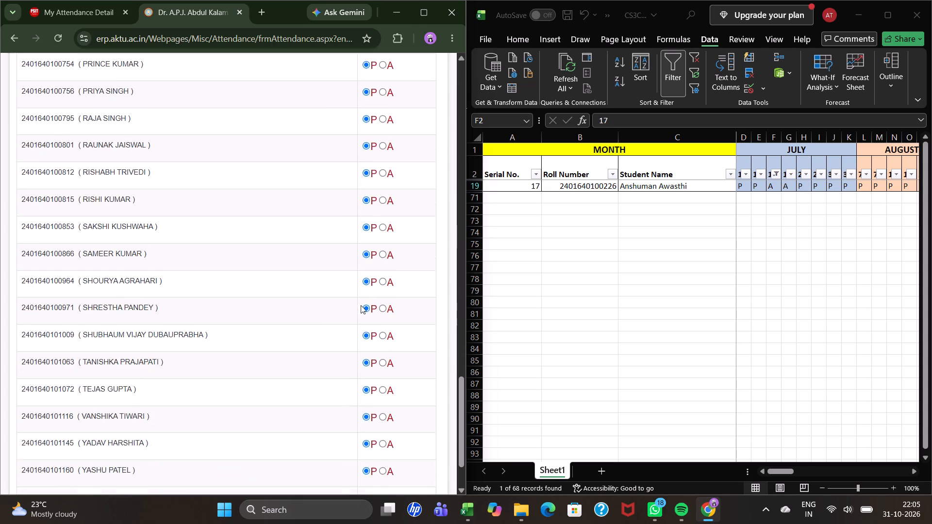
pyautogui.scroll(-5, 361, 305)
pyautogui.scroll(11, 148, 377)
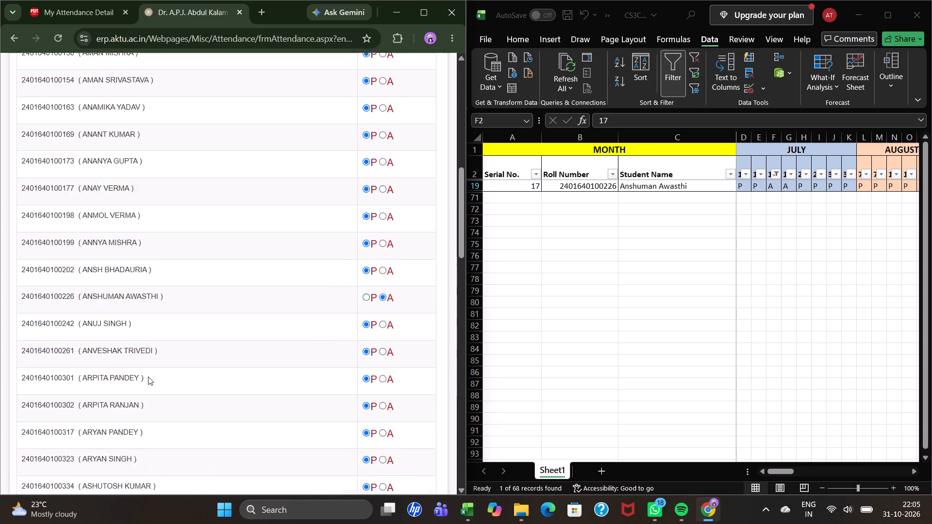
pyautogui.scroll(-13, 148, 377)
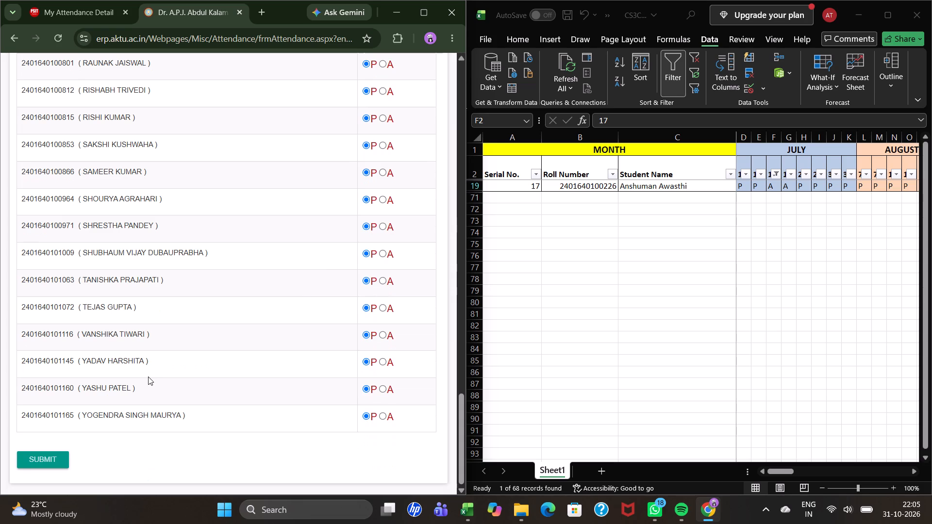
pyautogui.click(55, 459)
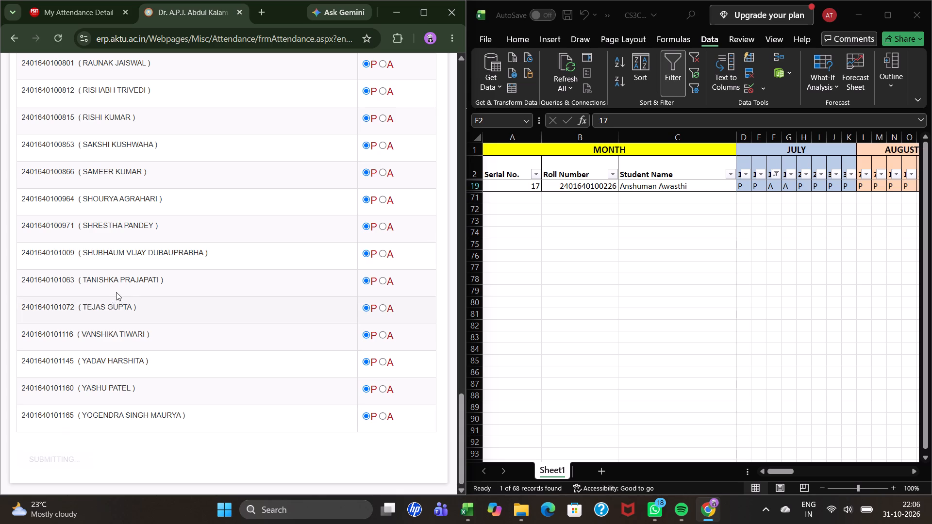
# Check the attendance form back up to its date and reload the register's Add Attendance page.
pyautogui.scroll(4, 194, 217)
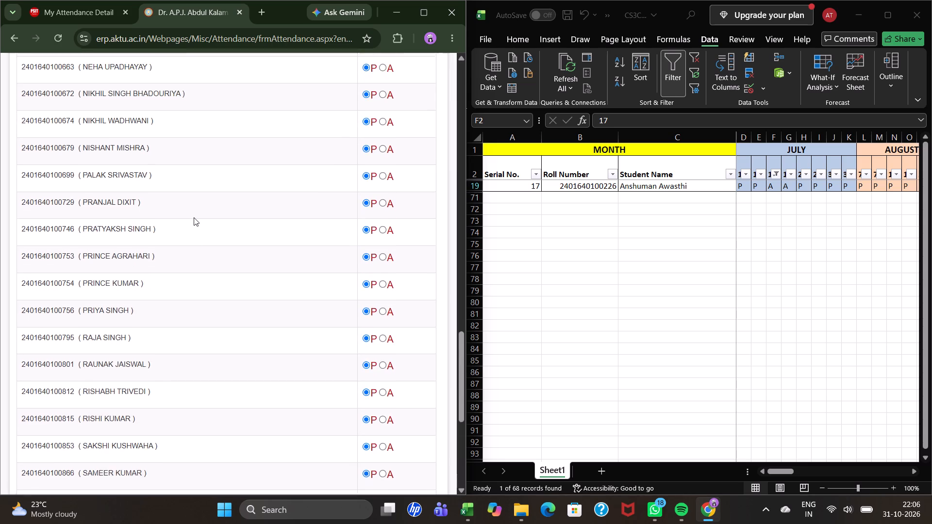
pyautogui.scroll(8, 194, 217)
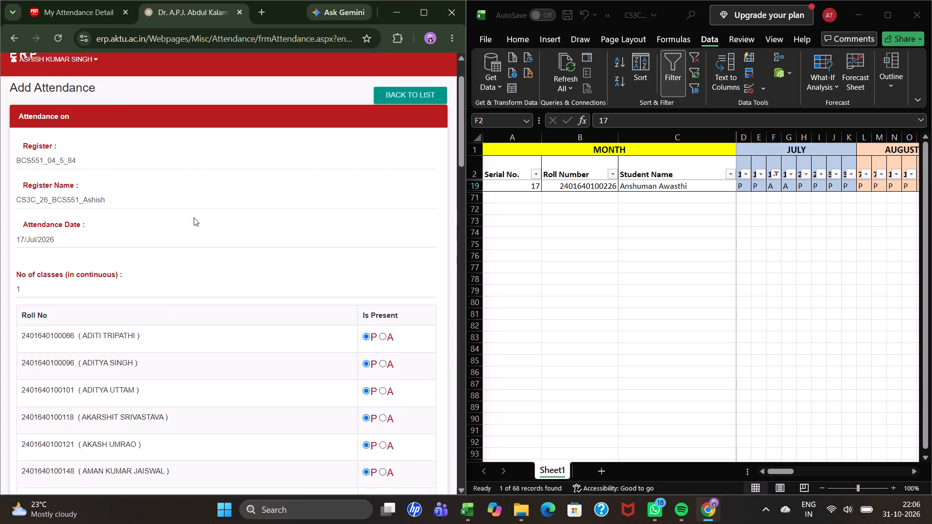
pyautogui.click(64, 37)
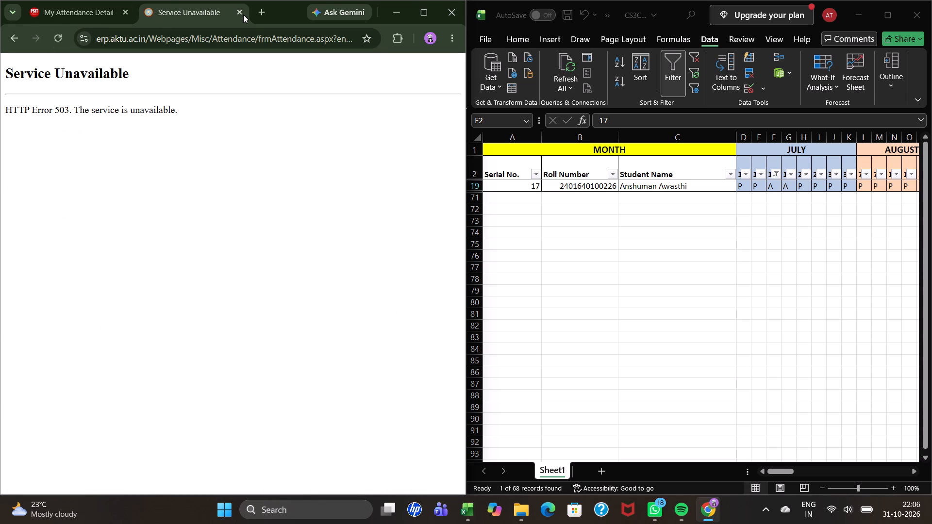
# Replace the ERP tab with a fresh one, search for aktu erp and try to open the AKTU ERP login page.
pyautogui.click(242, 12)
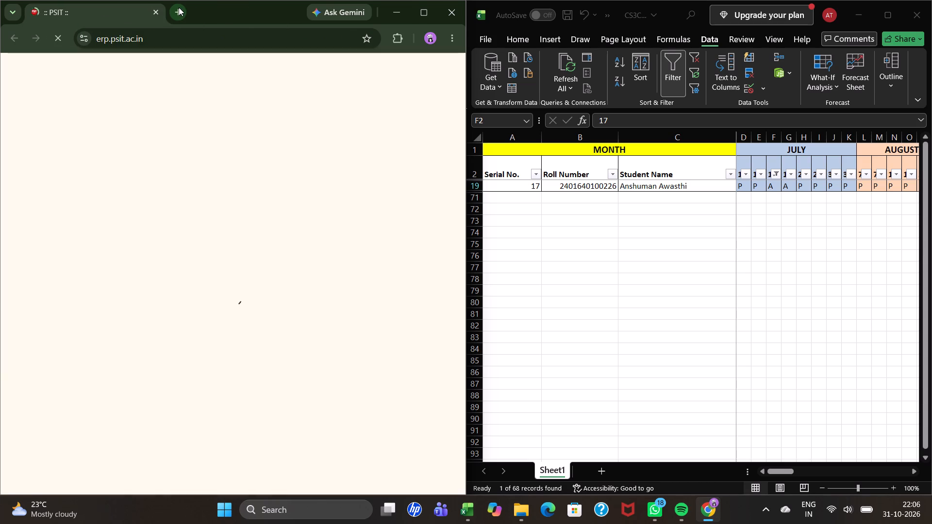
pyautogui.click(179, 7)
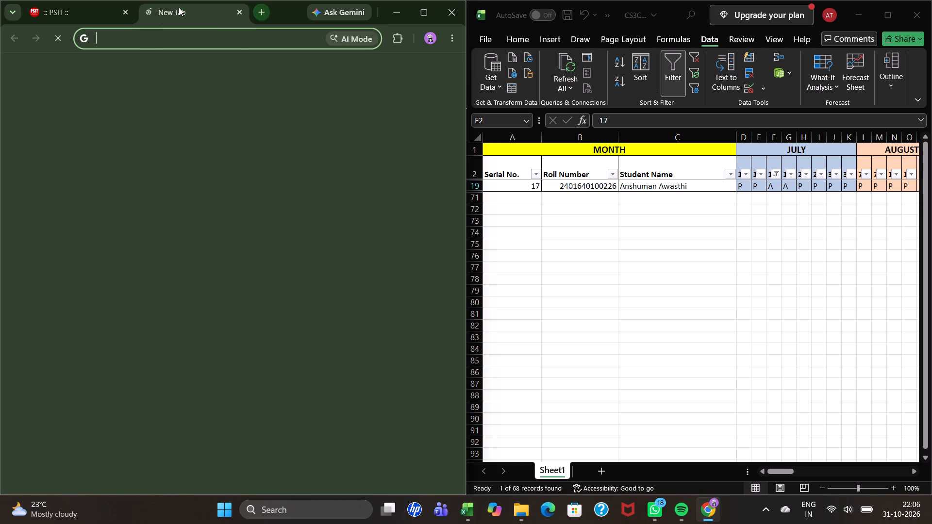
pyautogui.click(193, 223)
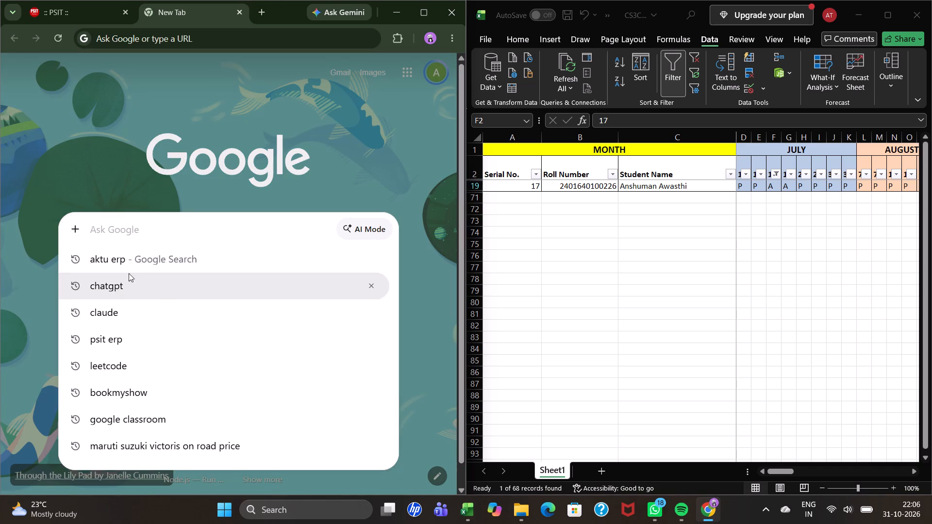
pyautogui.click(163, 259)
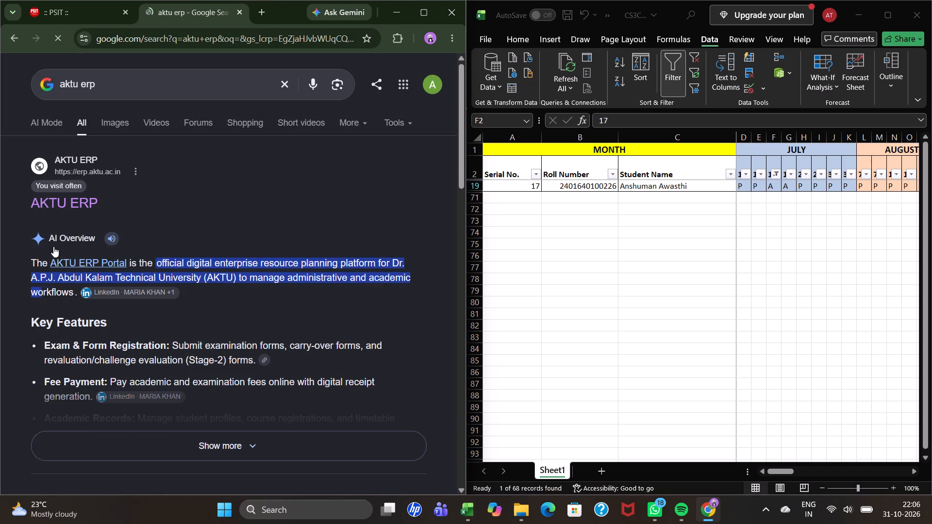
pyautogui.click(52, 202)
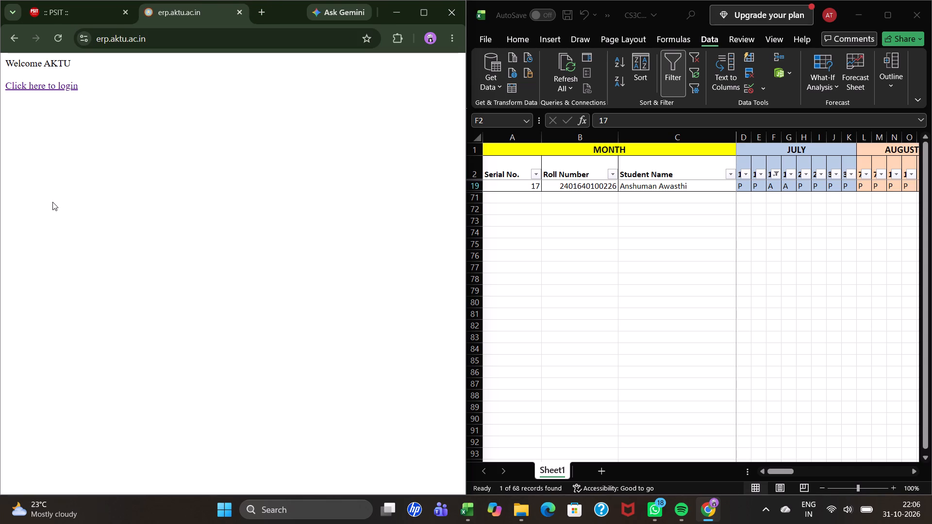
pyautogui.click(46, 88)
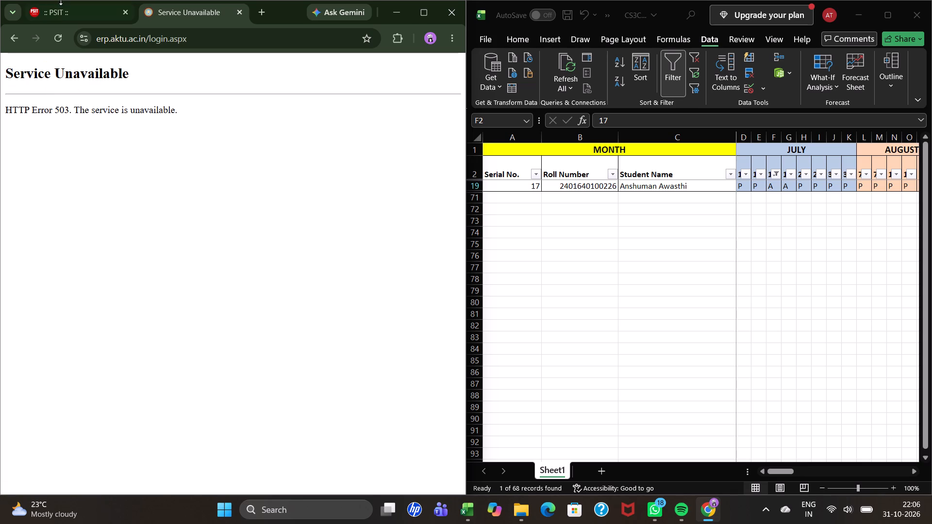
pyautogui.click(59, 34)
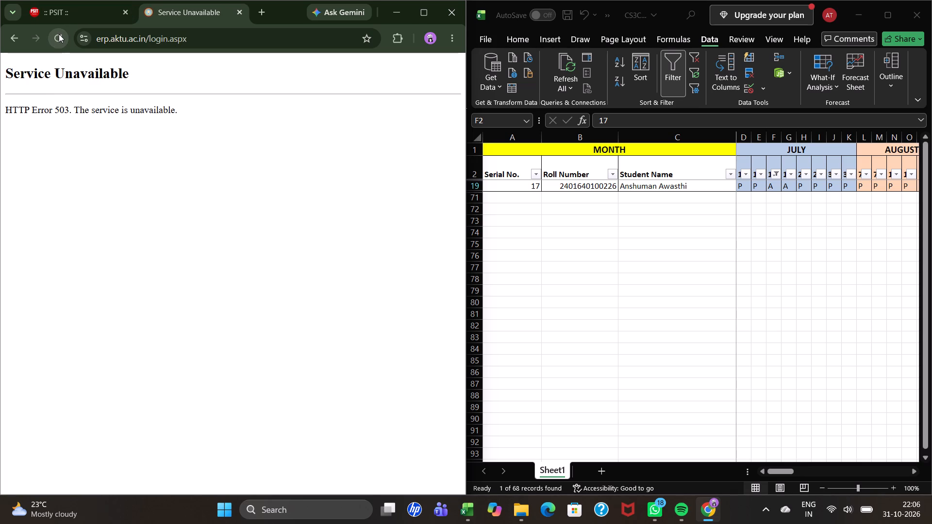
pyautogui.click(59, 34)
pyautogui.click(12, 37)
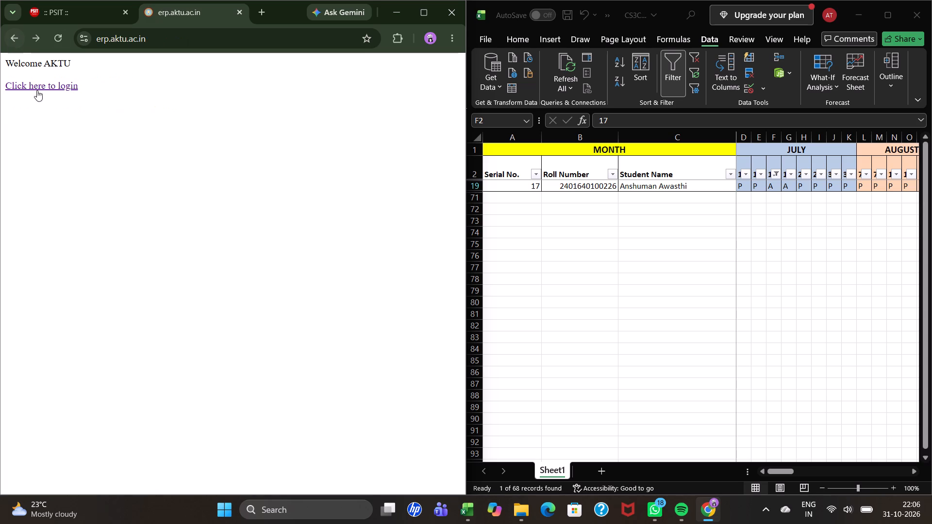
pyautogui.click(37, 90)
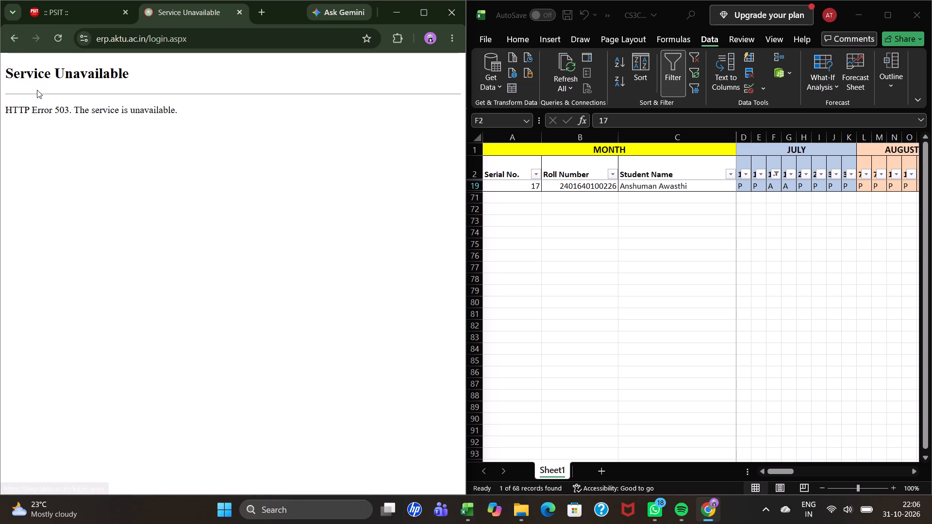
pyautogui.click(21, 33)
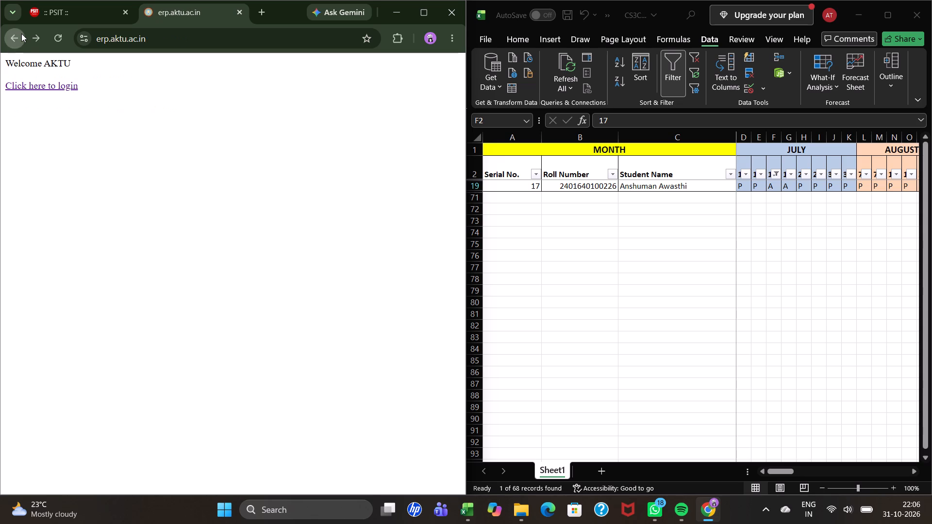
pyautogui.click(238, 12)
# Search for aktu erp in a new tab and try again to load the AKTU ERP login page.
pyautogui.click(176, 13)
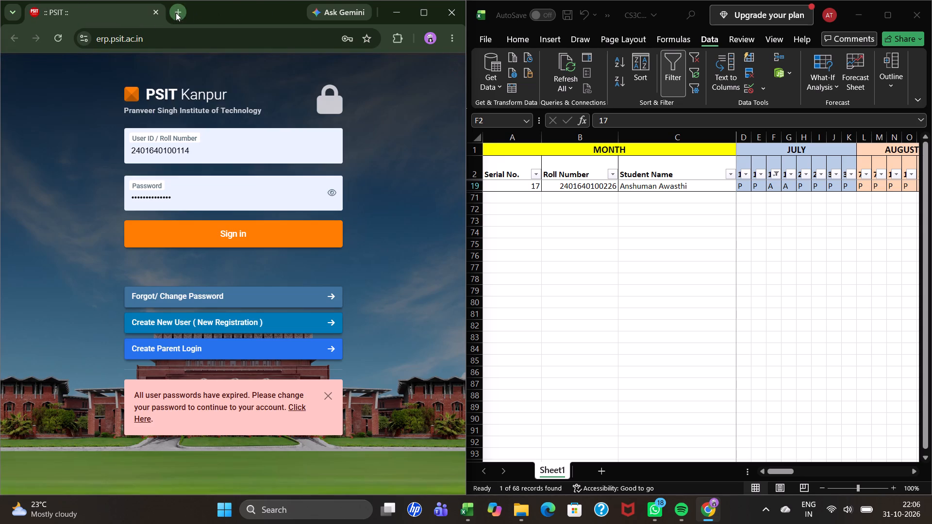
pyautogui.click(164, 225)
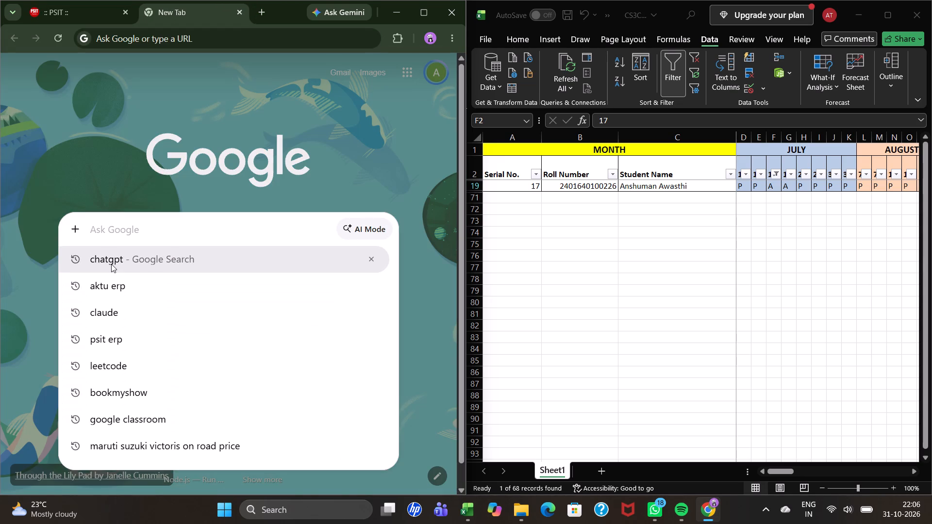
pyautogui.click(133, 287)
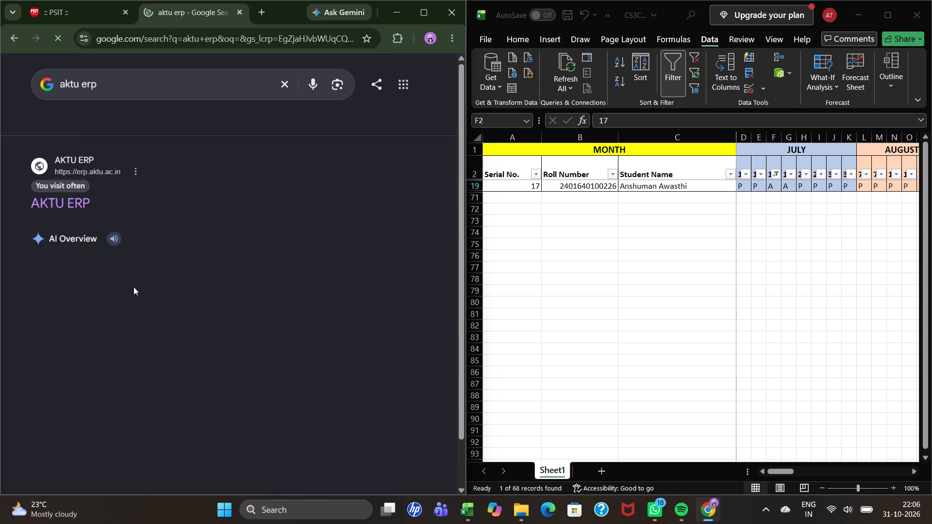
pyautogui.click(68, 201)
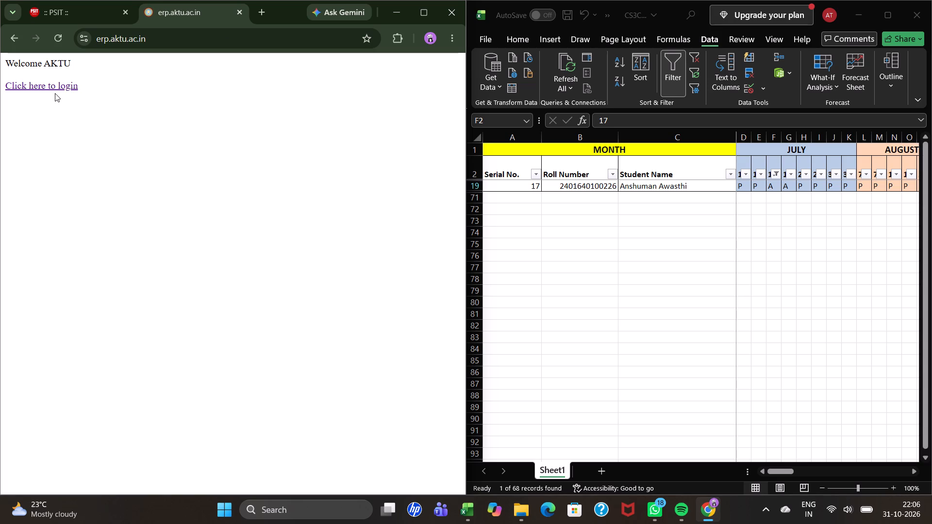
pyautogui.click(53, 85)
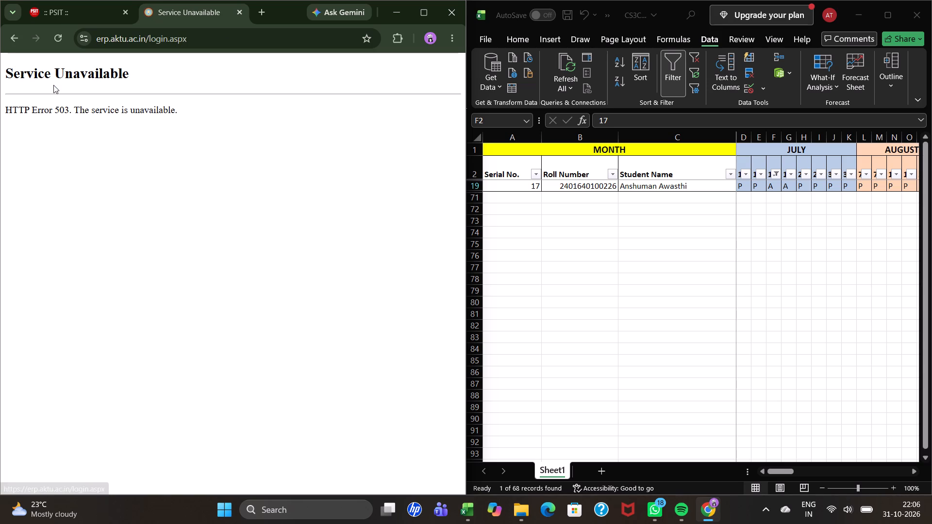
pyautogui.click(55, 36)
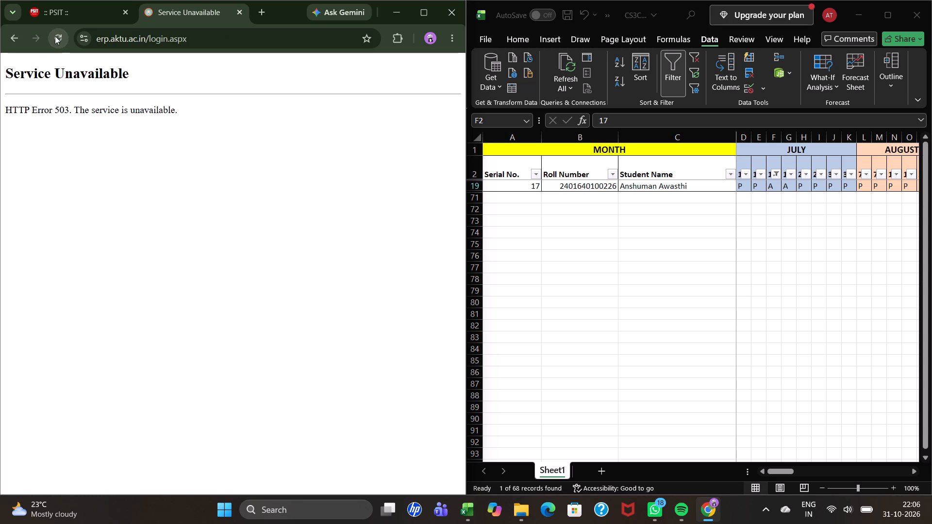
pyautogui.click(55, 36)
# Undo the 17 July absence filter and the header-row filtering in the attendance workbook.
pyautogui.click(701, 187)
pyautogui.hotkey('ctrl', 'z')
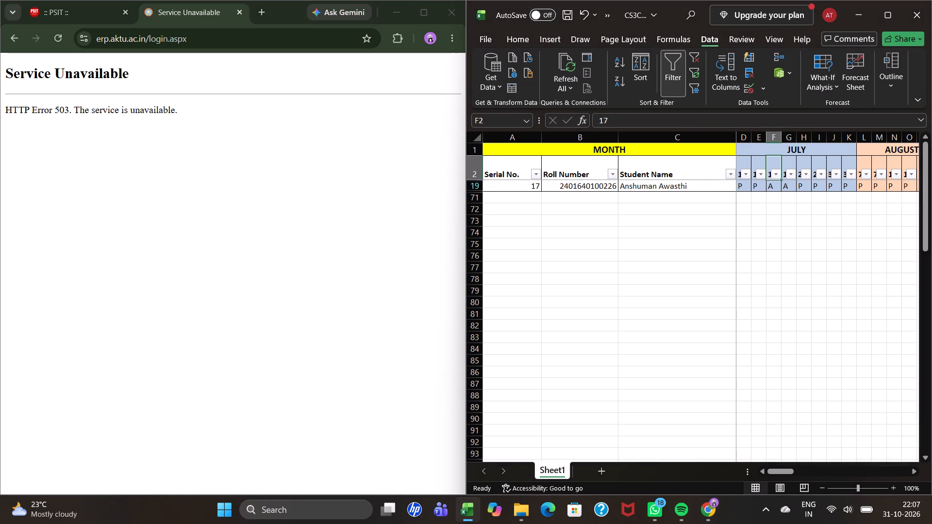
pyautogui.hotkey('ctrl', 'z')
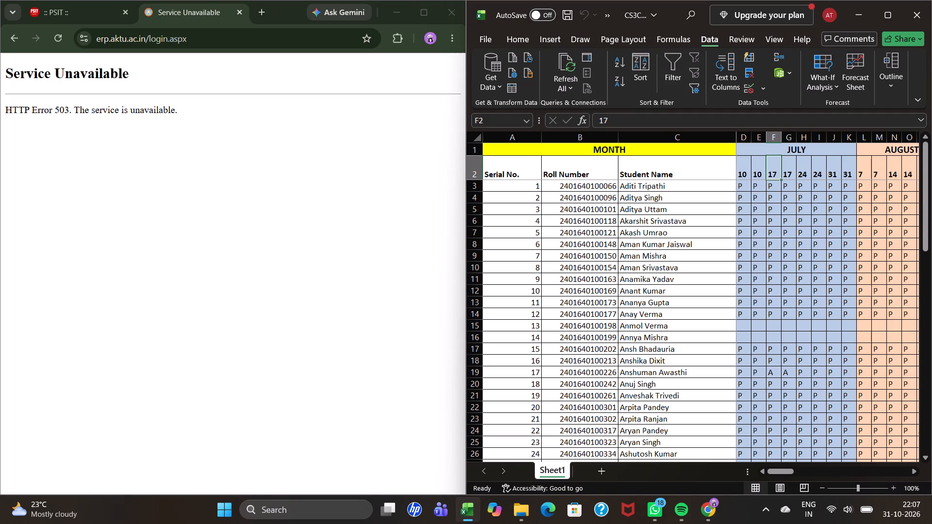
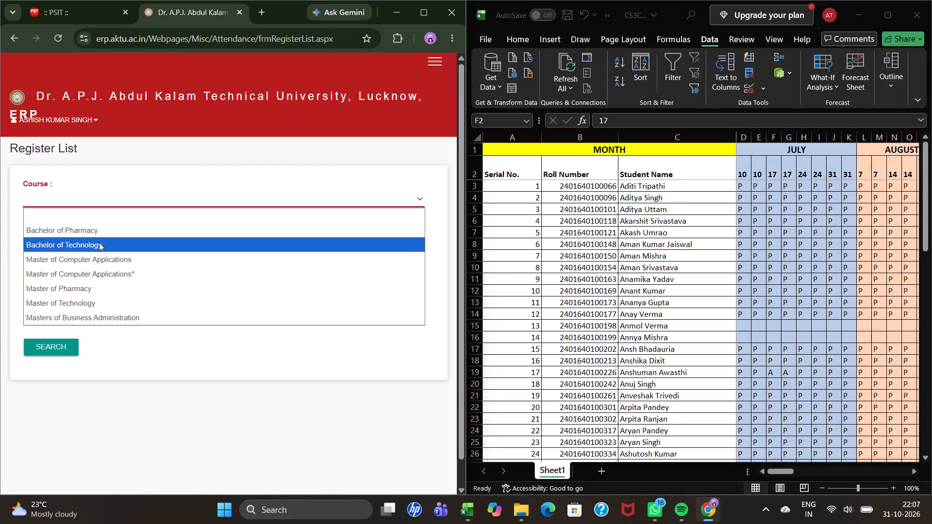
# Search the register list for Bachelor of Technology, Computer Science and Engineering, semester 5, BCS551 (Database Management System Lab).
pyautogui.click(99, 243)
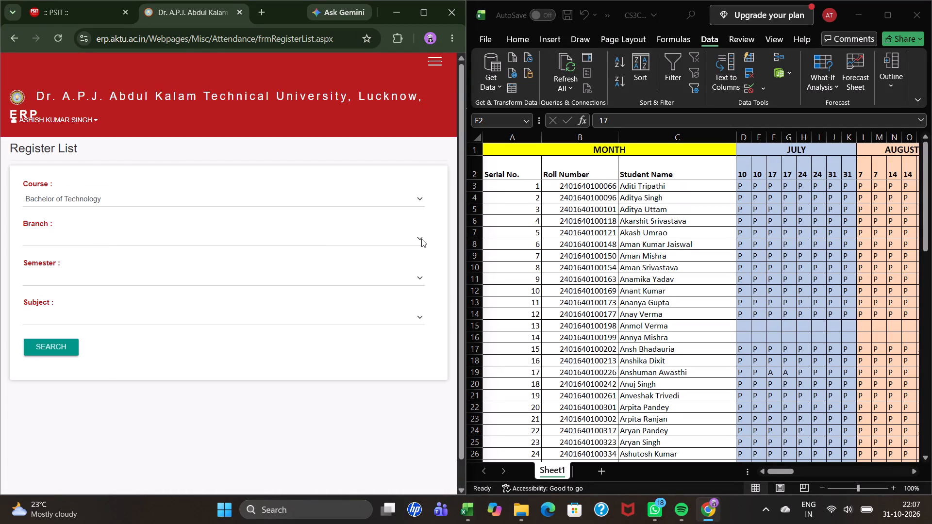
pyautogui.click(421, 239)
pyautogui.scroll(-2, 196, 431)
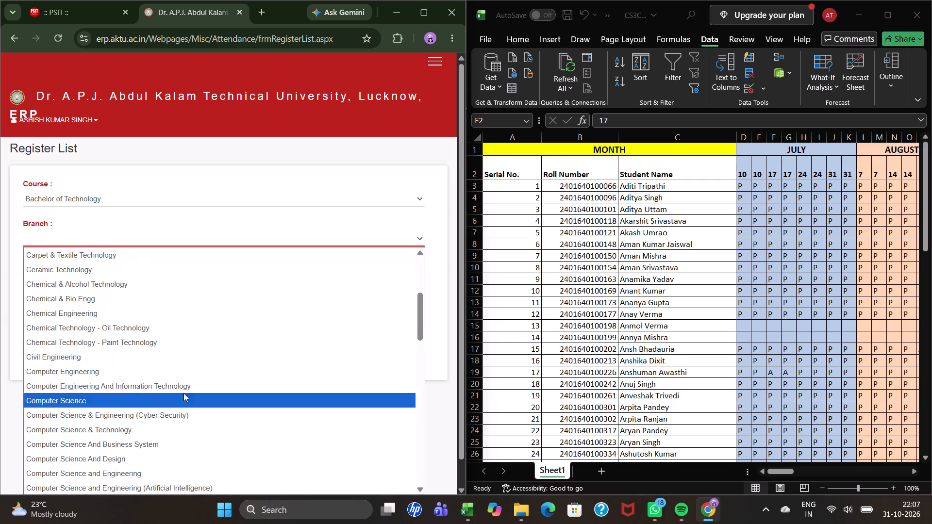
pyautogui.click(173, 469)
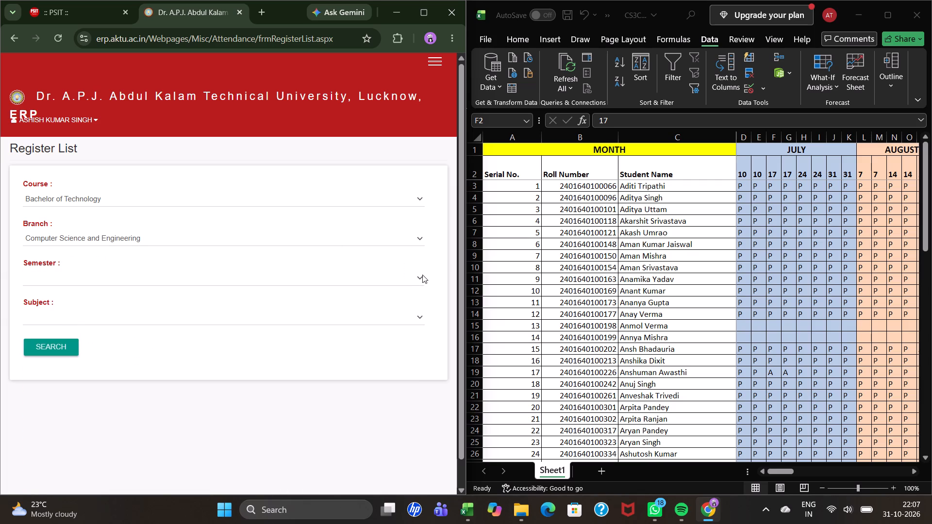
pyautogui.click(423, 275)
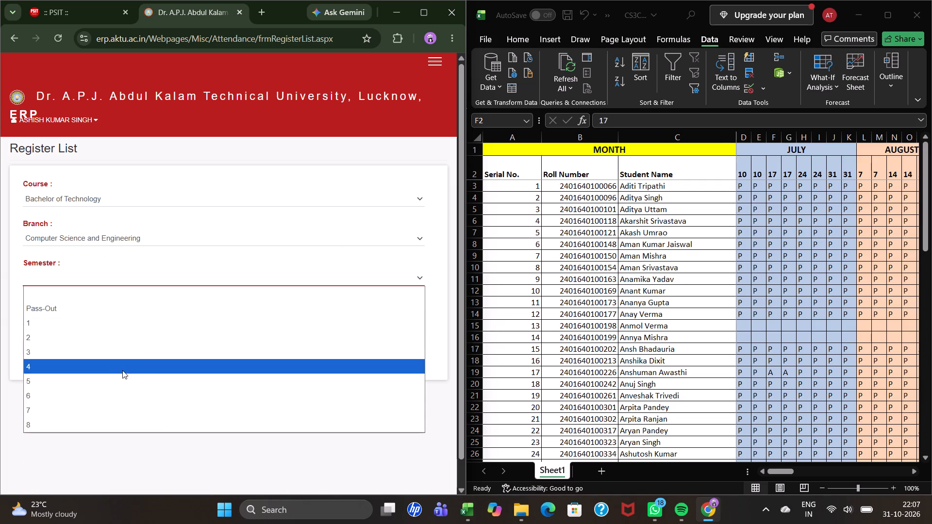
pyautogui.click(132, 378)
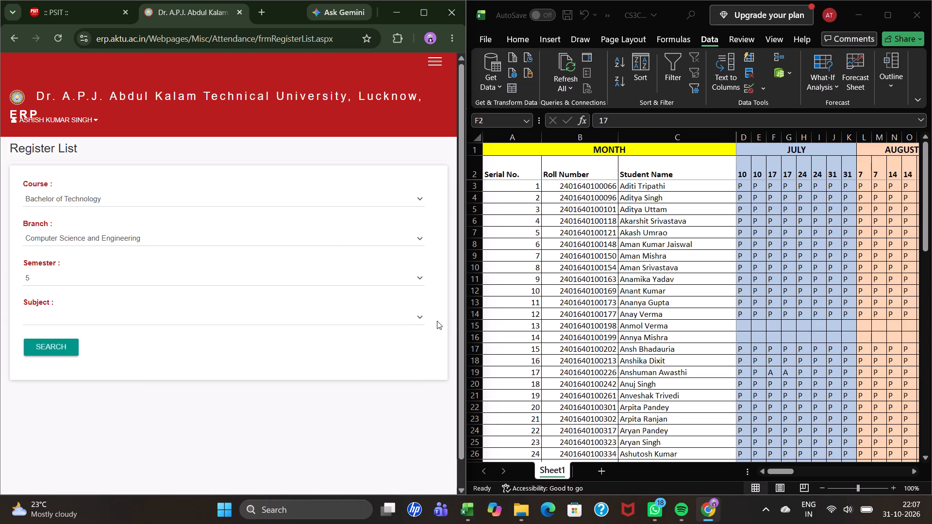
pyautogui.click(417, 315)
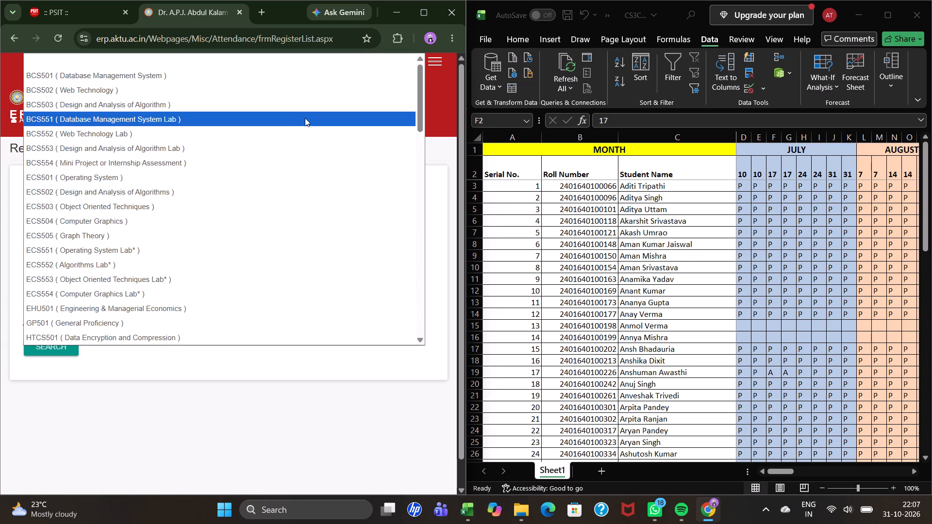
pyautogui.click(305, 118)
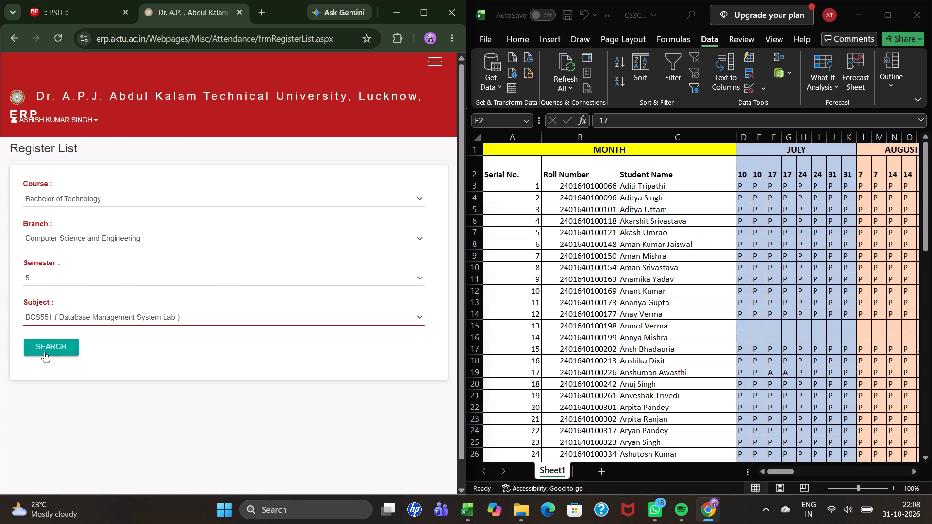
pyautogui.click(52, 348)
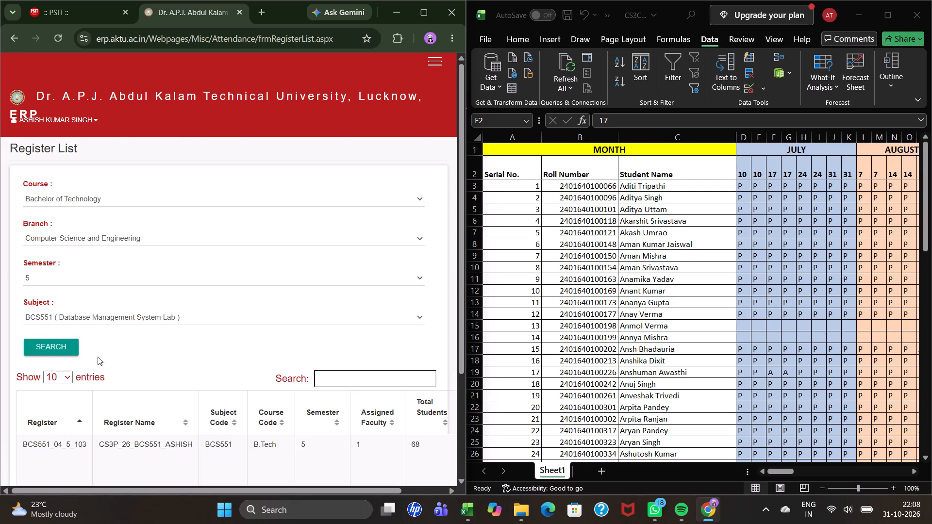
# Open attendance marking for the CS3C_26 register, BCS551_04_5_84.
pyautogui.scroll(-2, 142, 379)
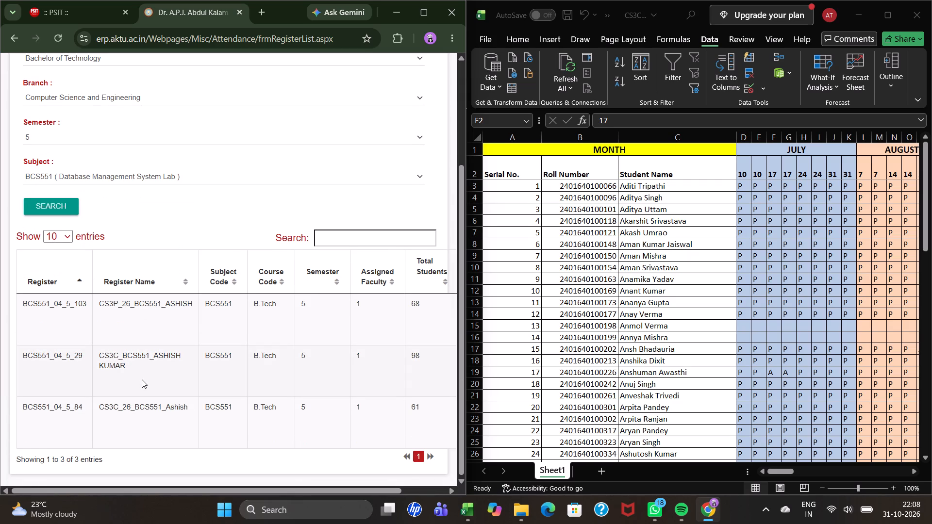
pyautogui.scroll(-1, 142, 379)
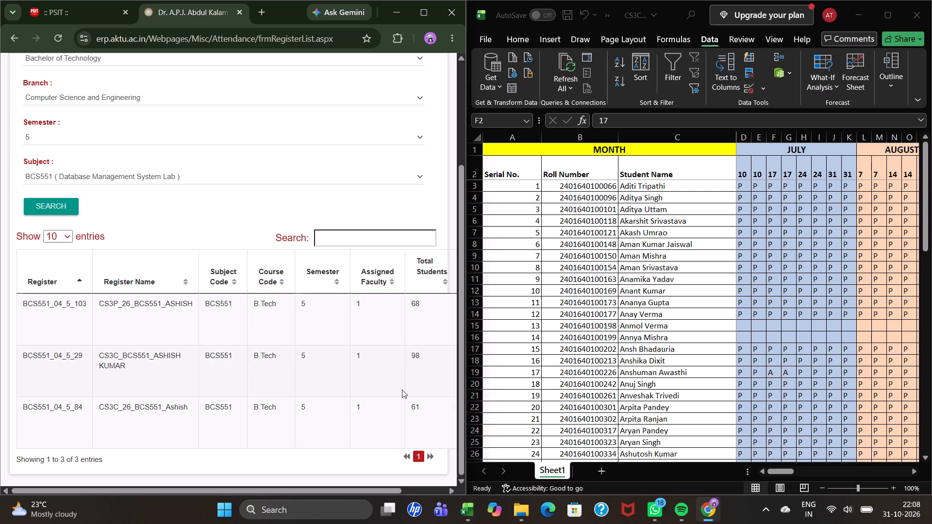
pyautogui.hscroll(-1, 402, 390)
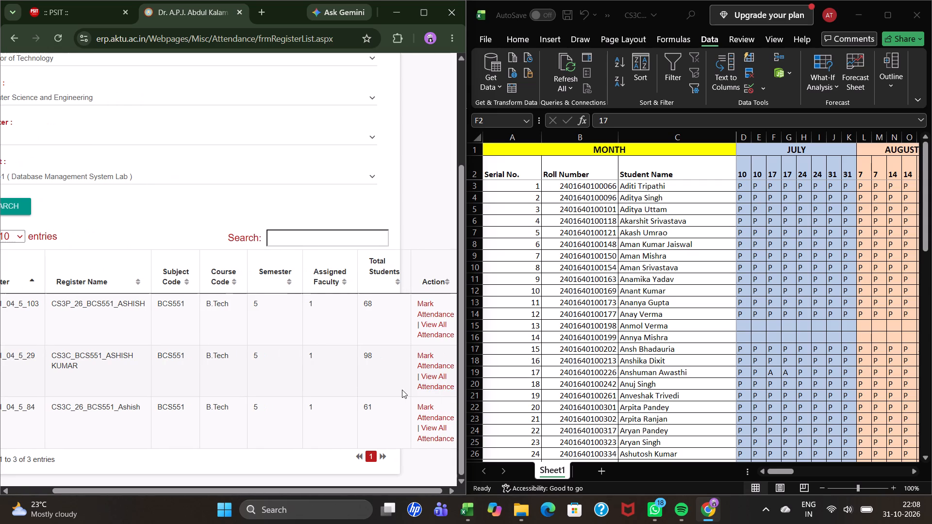
pyautogui.hscroll(-1, 402, 390)
pyautogui.click(428, 414)
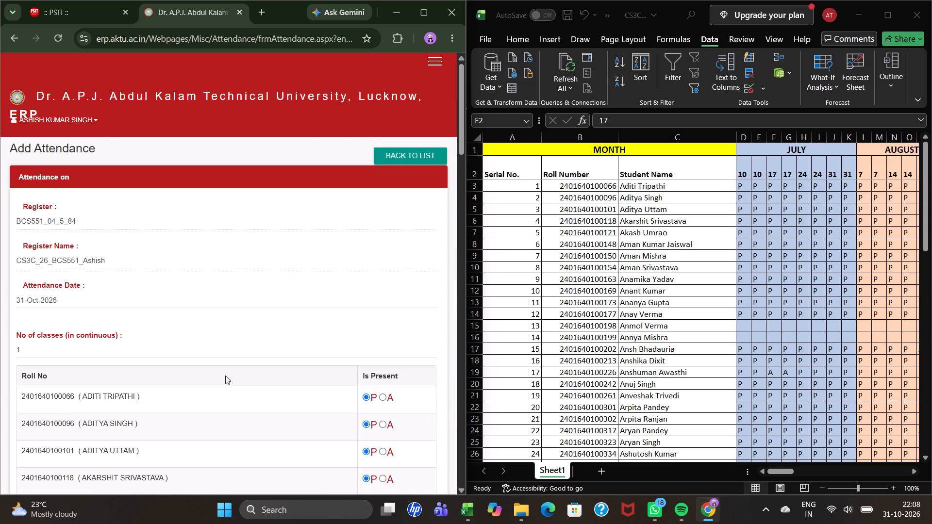
# Set the attendance date to 17 July 2026, mark the student shown absent in the workbook for that date as A, and submit.
pyautogui.click(154, 298)
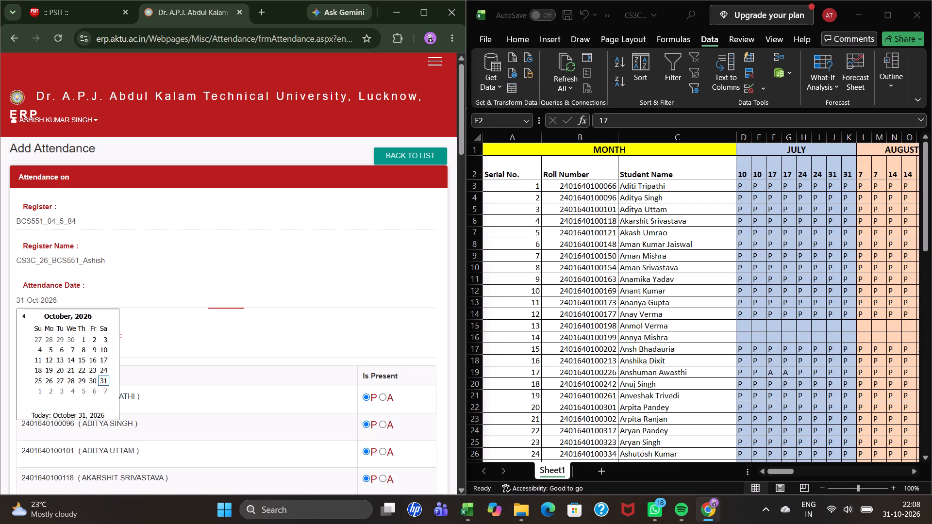
pyautogui.click(26, 313)
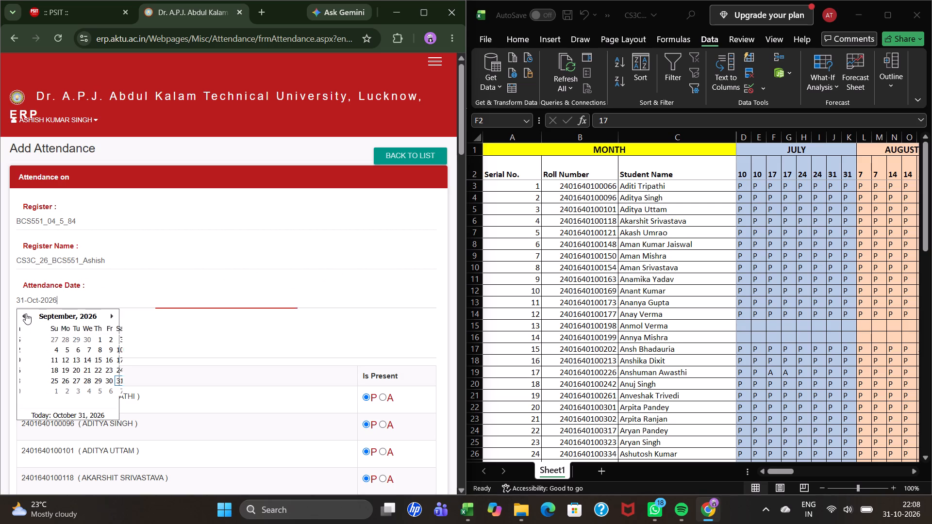
pyautogui.click(26, 313)
pyautogui.click(26, 313)
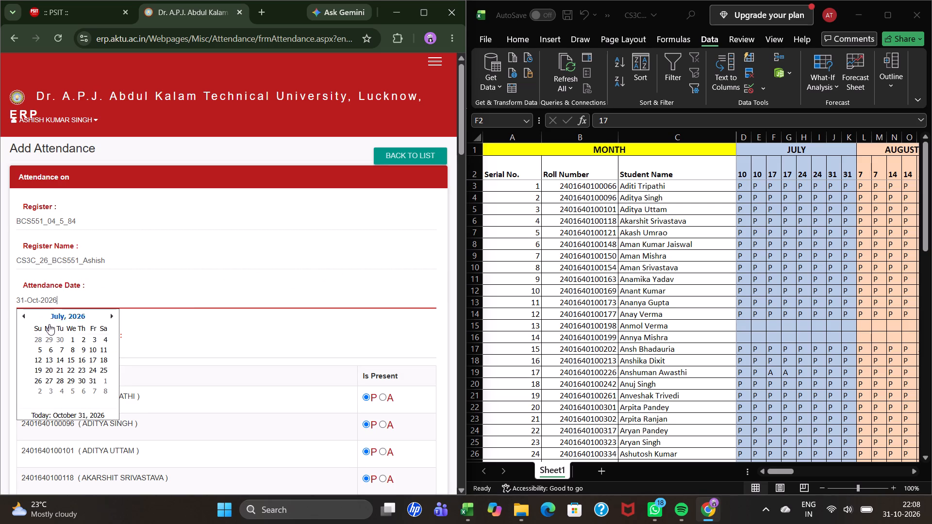
pyautogui.click(93, 358)
pyautogui.scroll(-6, 150, 424)
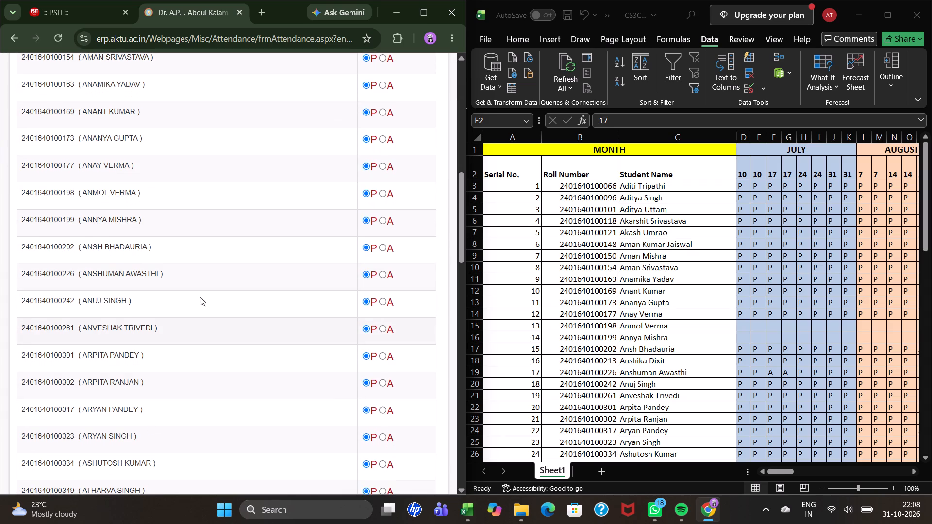
pyautogui.click(383, 272)
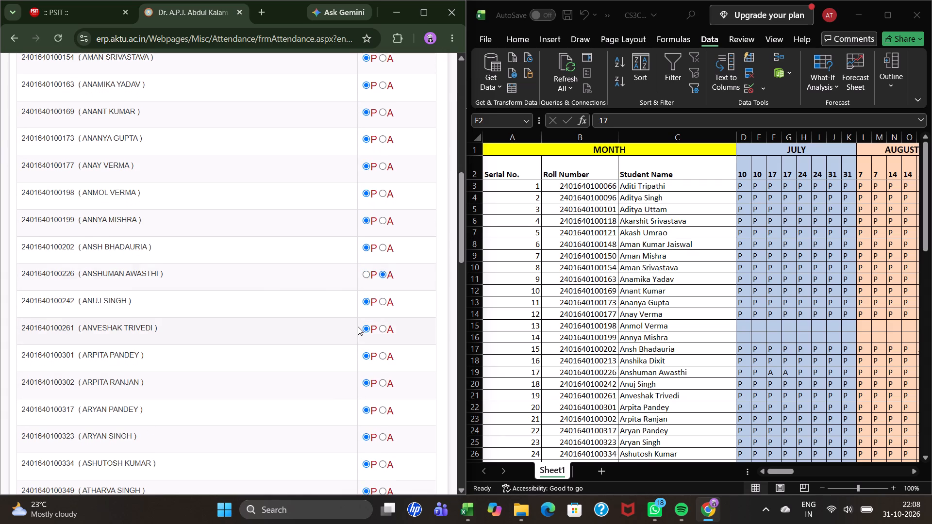
pyautogui.scroll(-10, 358, 327)
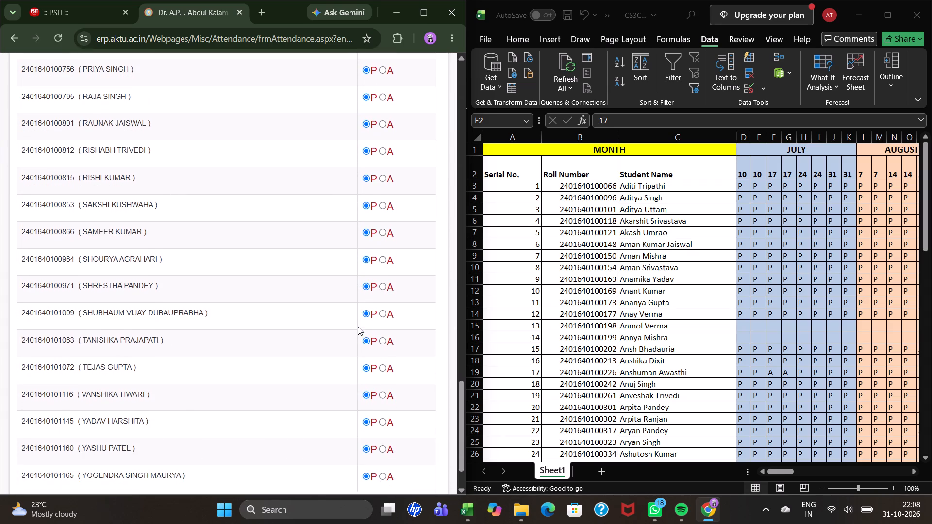
pyautogui.click(47, 460)
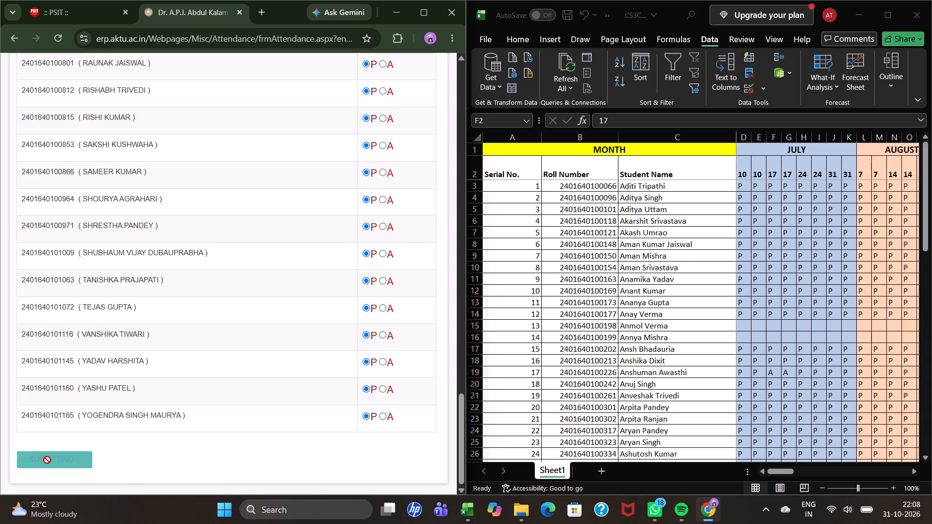
# Return to the top of the submitted attendance form and reload the register's Add Attendance page.
pyautogui.click(146, 323)
pyautogui.scroll(7, 146, 323)
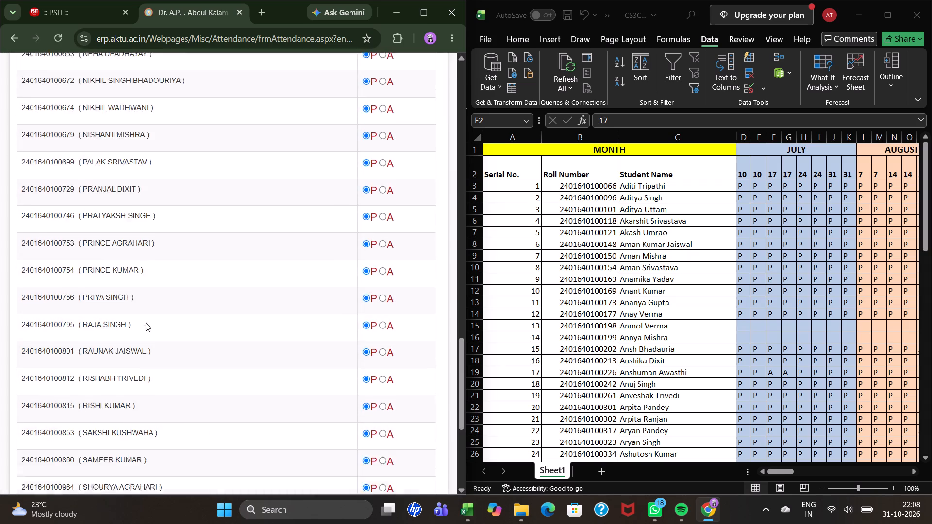
pyautogui.scroll(9, 146, 323)
pyautogui.click(60, 38)
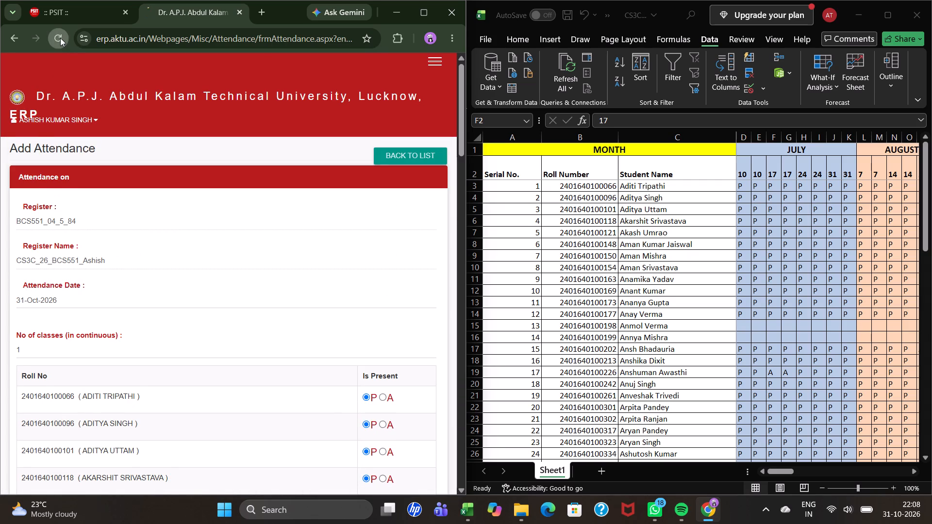
# Enable header-row filtering in the attendance workbook, check the first 24 July column's filter values for absences, and undo the filtering.
pyautogui.hscroll(-1, 813, 202)
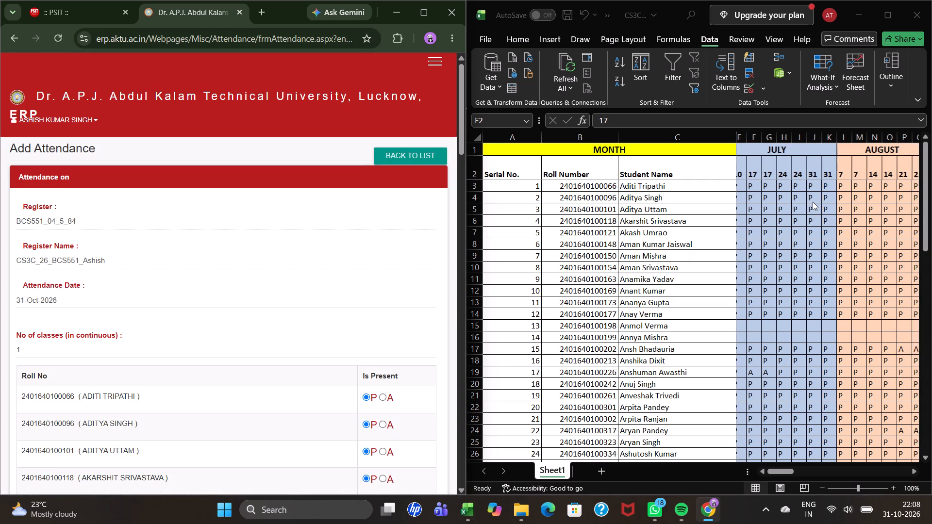
pyautogui.hscroll(-1, 813, 202)
pyautogui.click(791, 170)
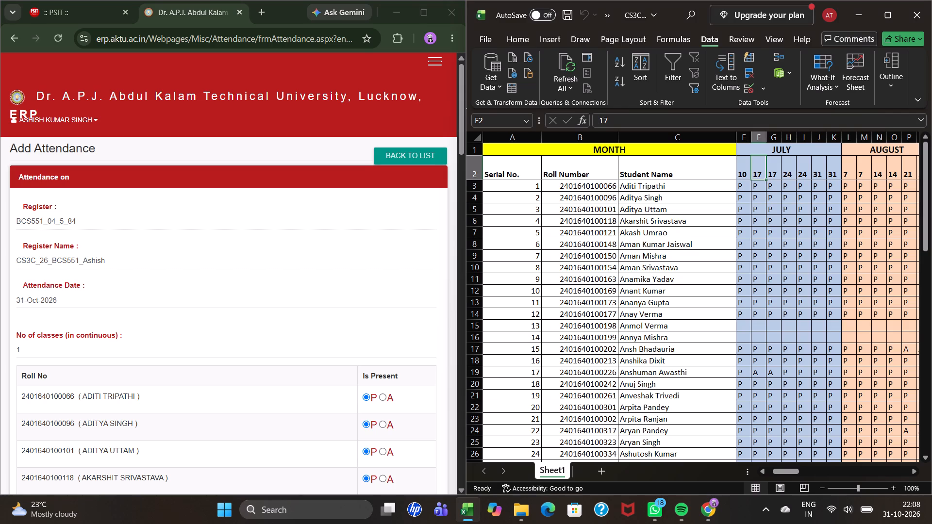
pyautogui.click(791, 170)
pyautogui.click(676, 57)
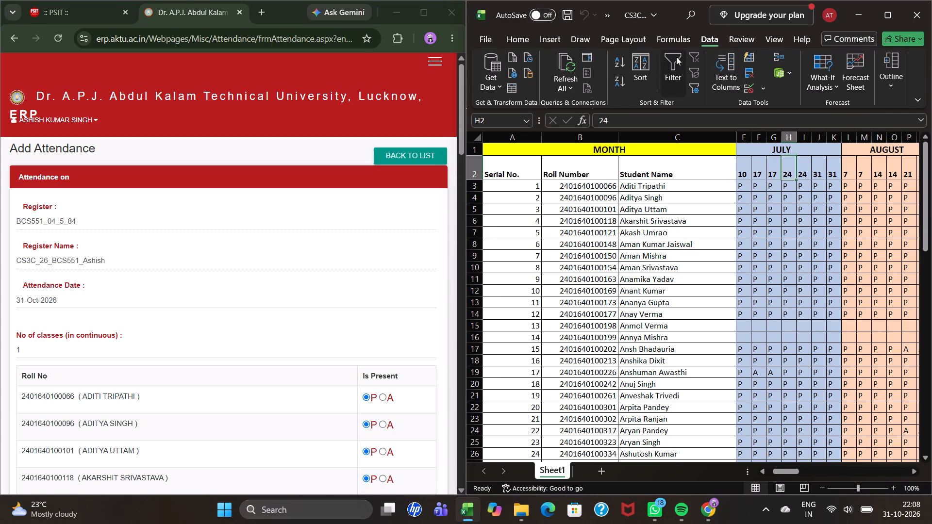
pyautogui.click(792, 178)
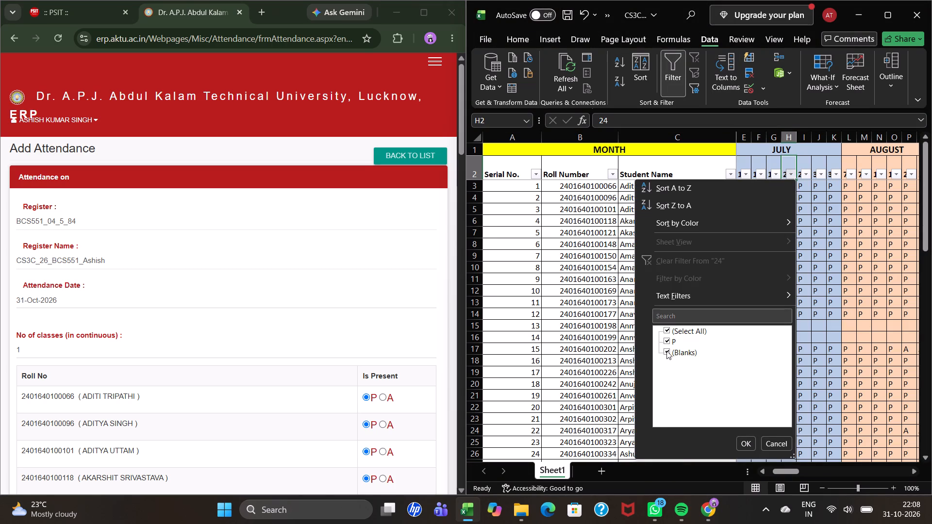
pyautogui.click(672, 374)
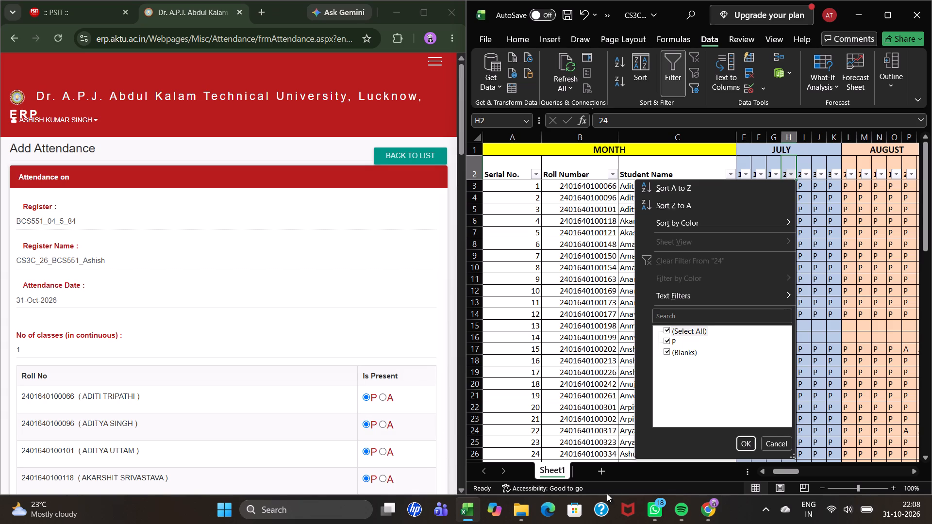
pyautogui.click(744, 512)
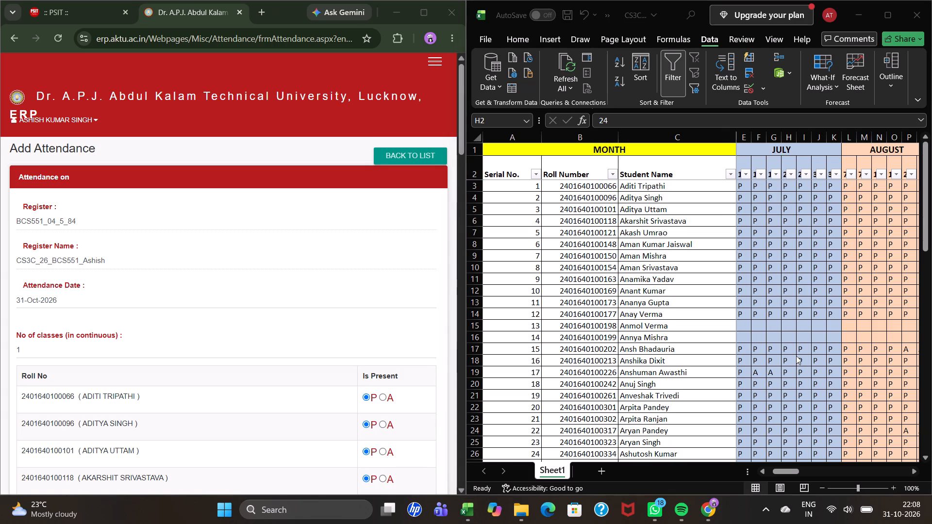
pyautogui.hotkey('ctrl', 'z')
pyautogui.keyDown('ctrl'); pyautogui.click(806, 289); pyautogui.keyUp('ctrl')
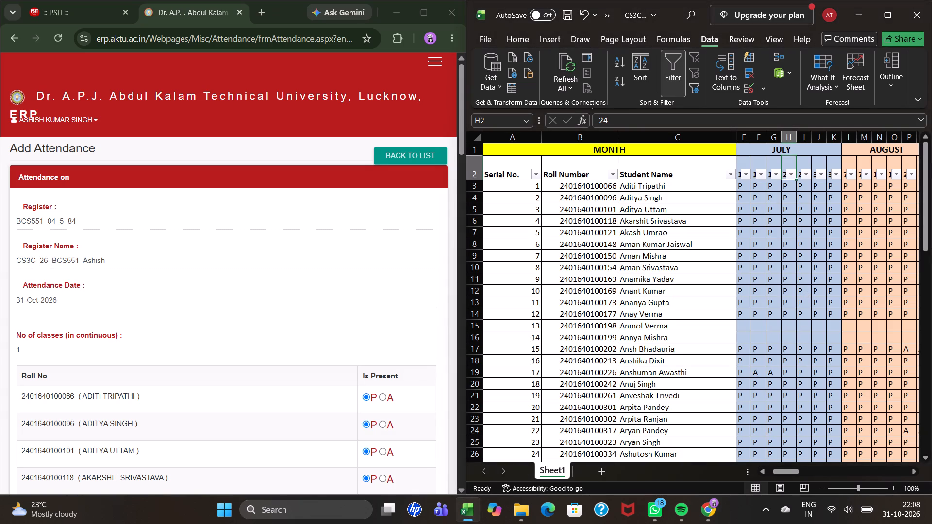
pyautogui.hotkey('ctrl', 'z')
# Enable header-row filtering in the workbook and filter the first 31 July column to show only A entries.
pyautogui.hscroll(-1, 822, 236)
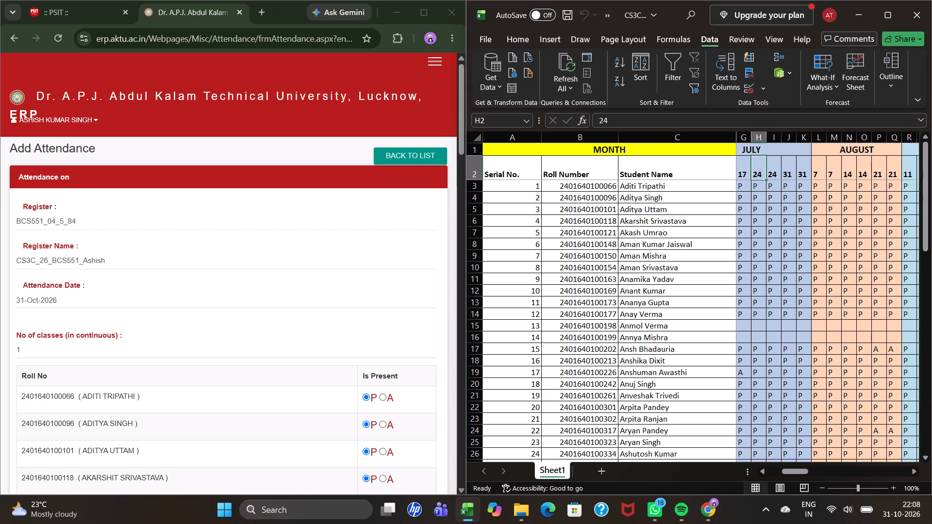
pyautogui.click(789, 175)
pyautogui.click(789, 175)
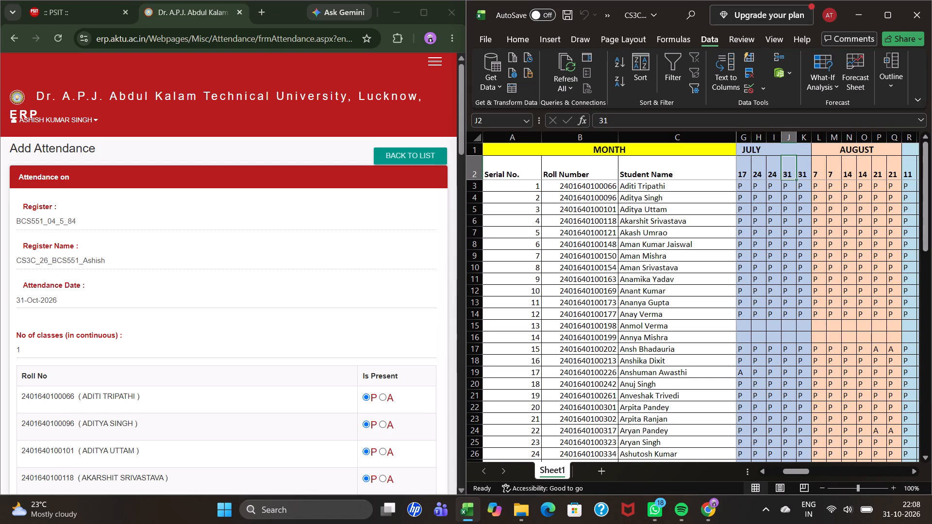
pyautogui.click(669, 60)
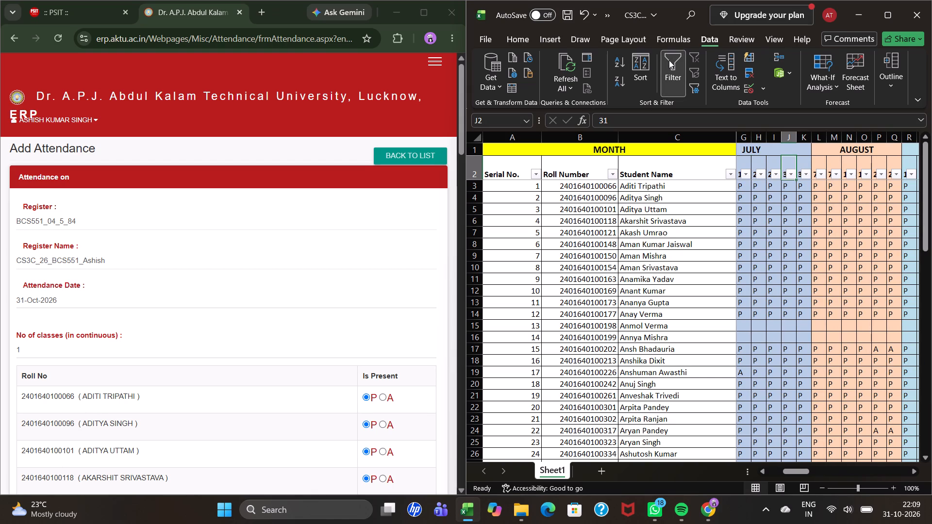
pyautogui.click(794, 177)
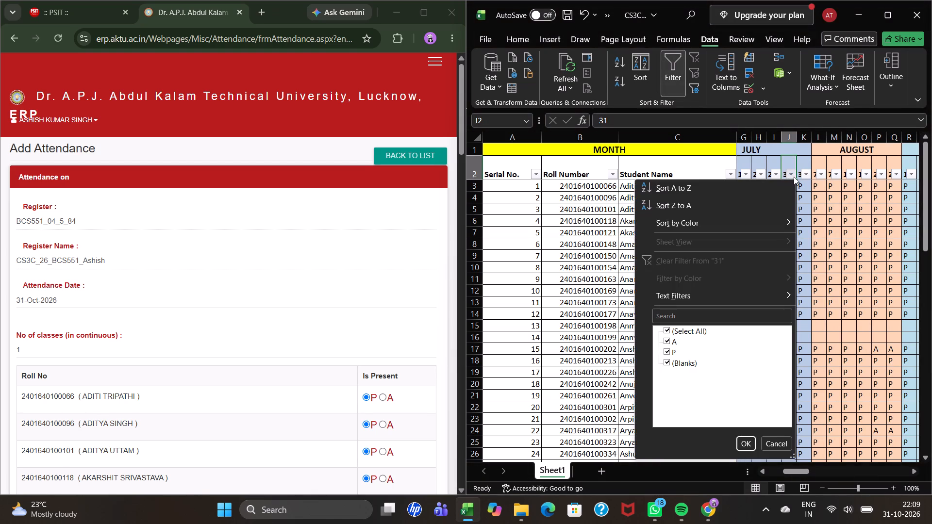
pyautogui.click(667, 364)
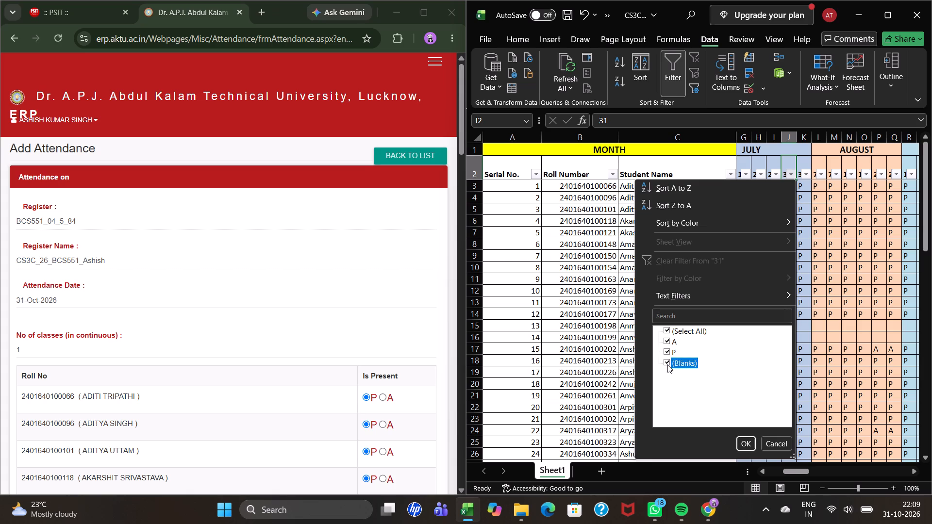
pyautogui.click(667, 350)
pyautogui.click(746, 446)
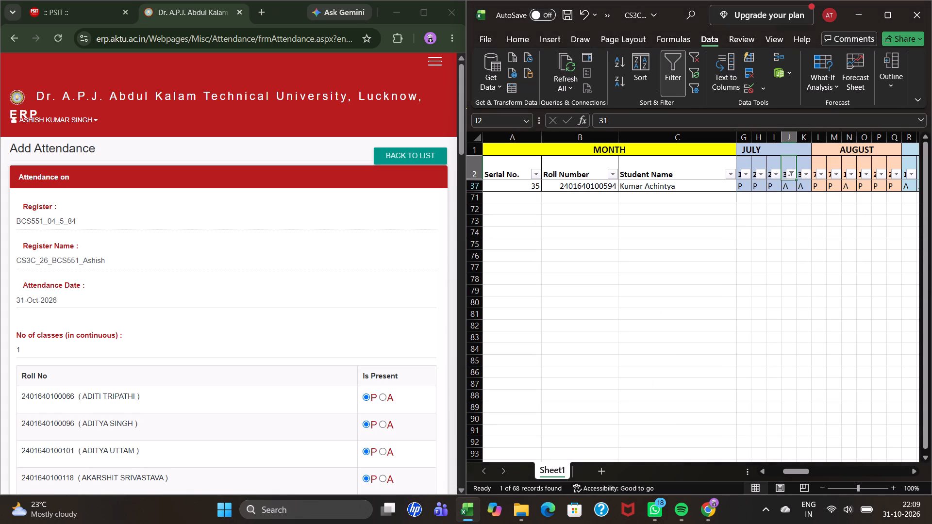
# Reload the Add Attendance page and set the attendance date to 31 July 2026.
pyautogui.rightClick(791, 172)
pyautogui.click(62, 33)
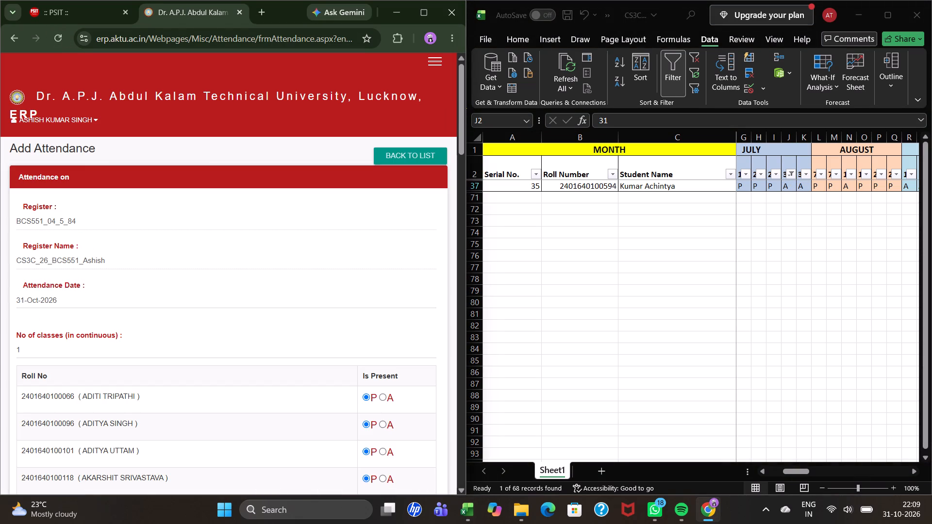
pyautogui.click(86, 294)
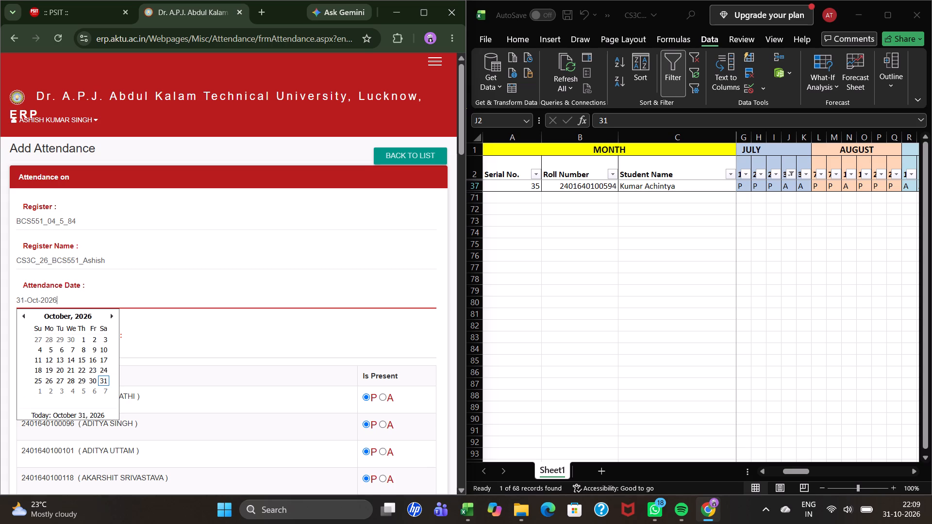
pyautogui.click(22, 314)
pyautogui.click(22, 314)
pyautogui.click(22, 314)
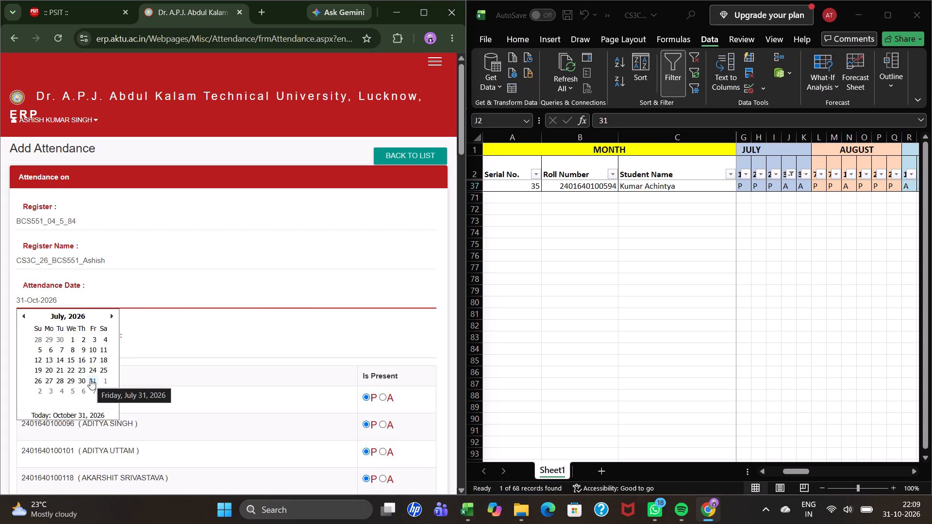
pyautogui.click(90, 379)
# Mark the student the workbook shows absent on 31 July as A and submit the attendance.
pyautogui.scroll(-1, 90, 379)
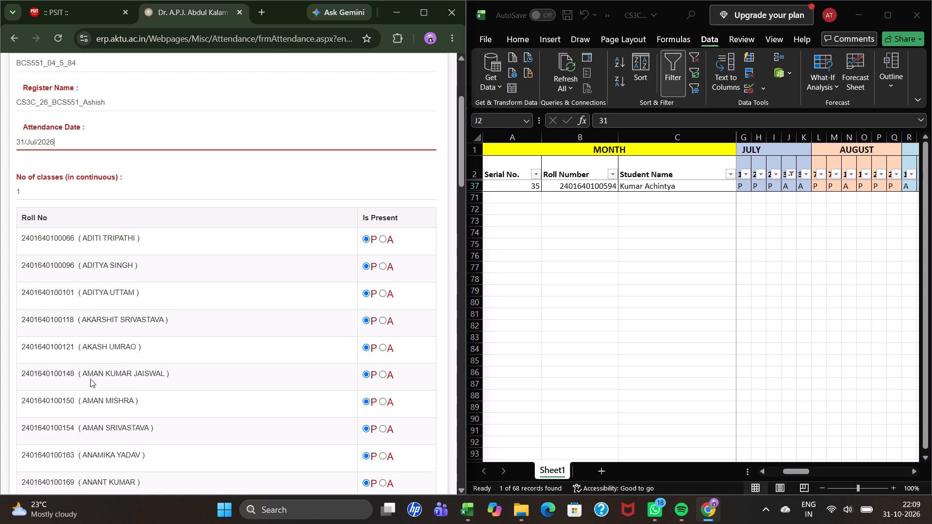
pyautogui.scroll(-1, 90, 379)
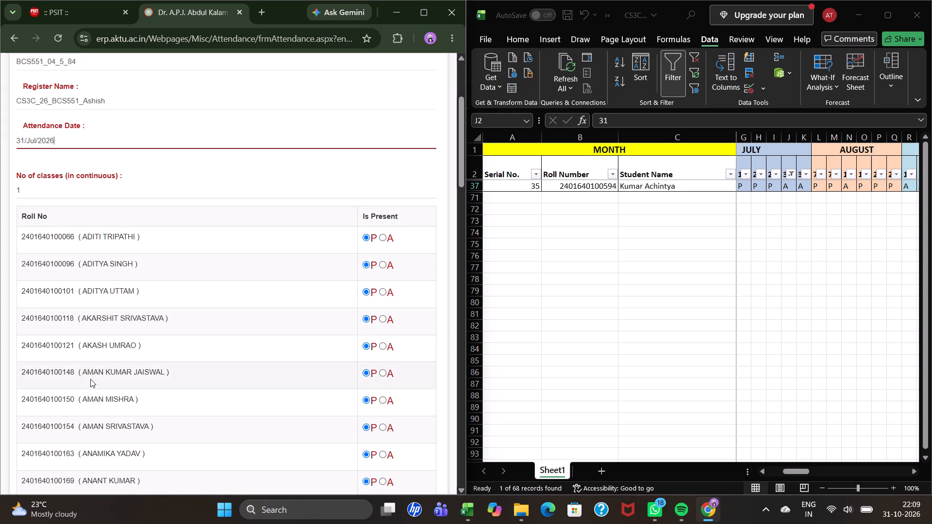
pyautogui.scroll(-8, 90, 379)
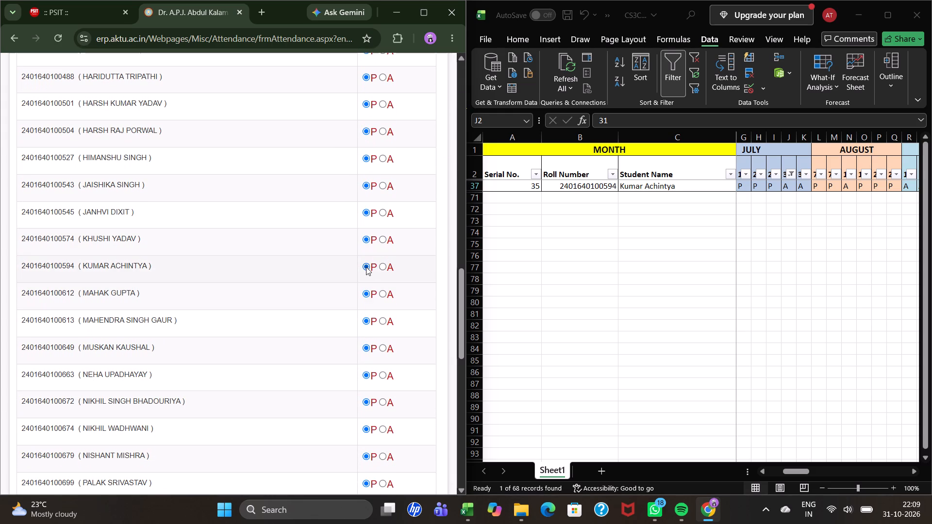
pyautogui.click(382, 265)
pyautogui.scroll(-8, 379, 299)
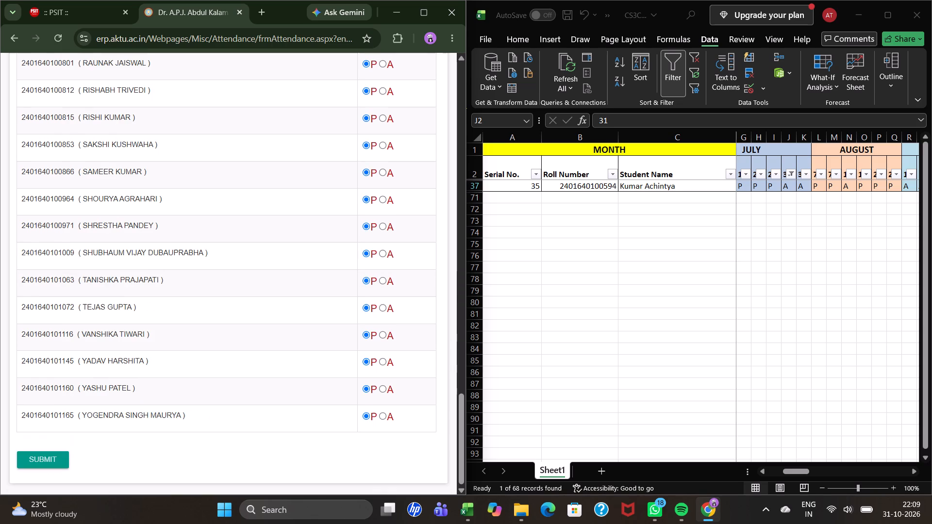
pyautogui.scroll(-5, 379, 299)
pyautogui.click(41, 460)
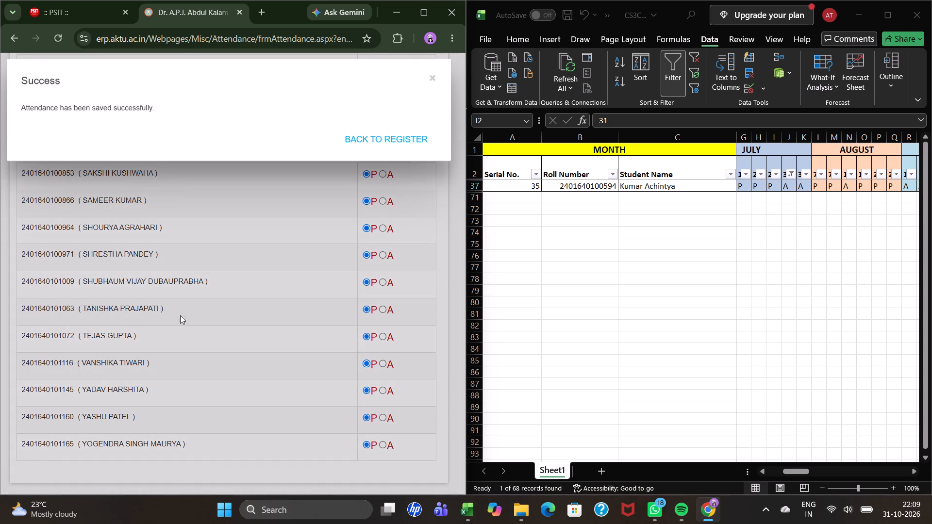
# Dismiss the save message, return to the top of the form and reload the Add Attendance page.
pyautogui.click(247, 294)
pyautogui.scroll(6, 247, 294)
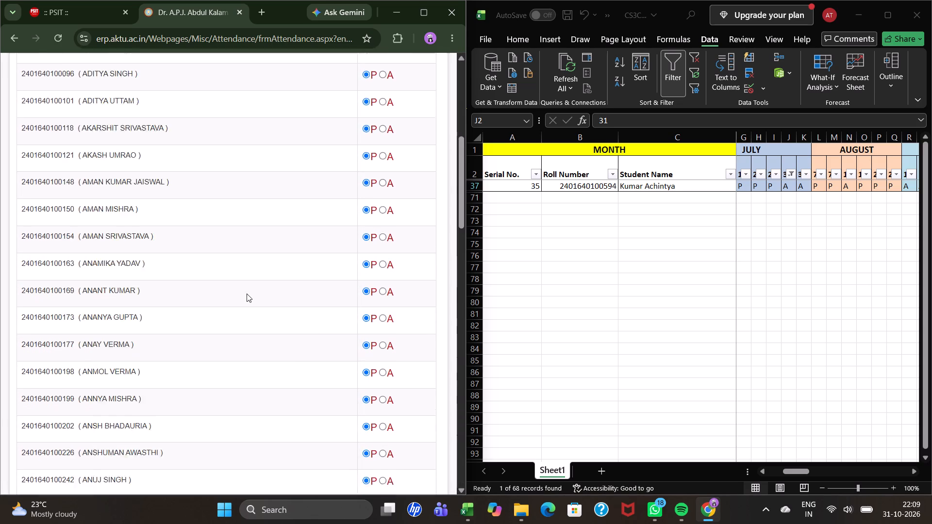
pyautogui.scroll(8, 247, 294)
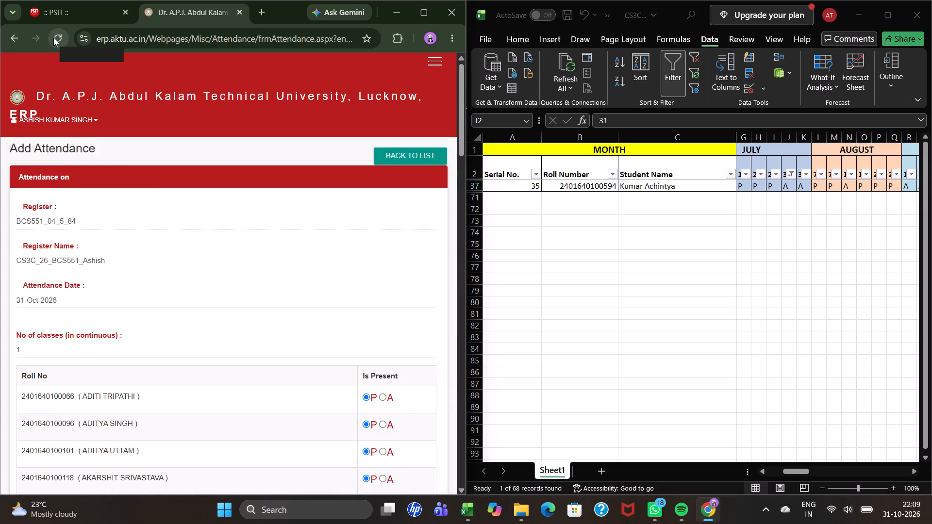
pyautogui.click(53, 38)
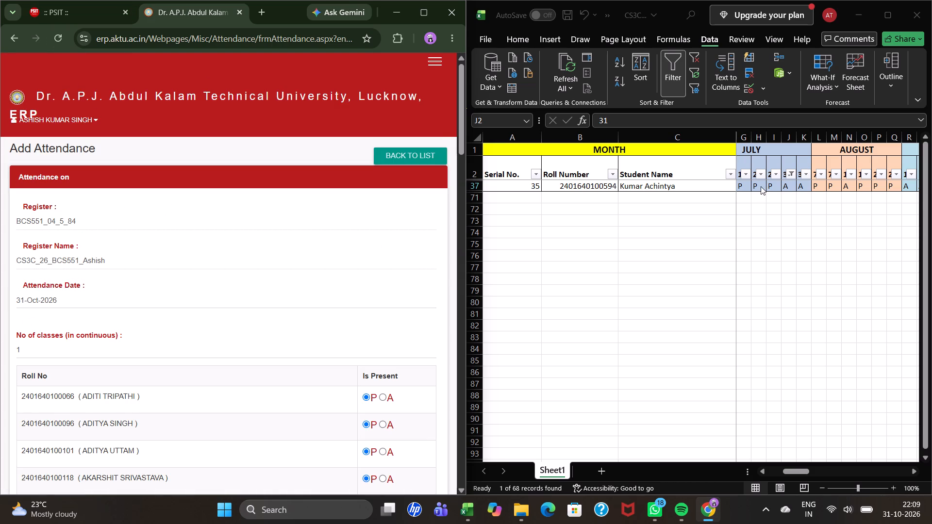
# Clear the filter from the first 31 July column and check the first 7 August column's filter values for absences.
pyautogui.click(790, 172)
pyautogui.click(790, 172)
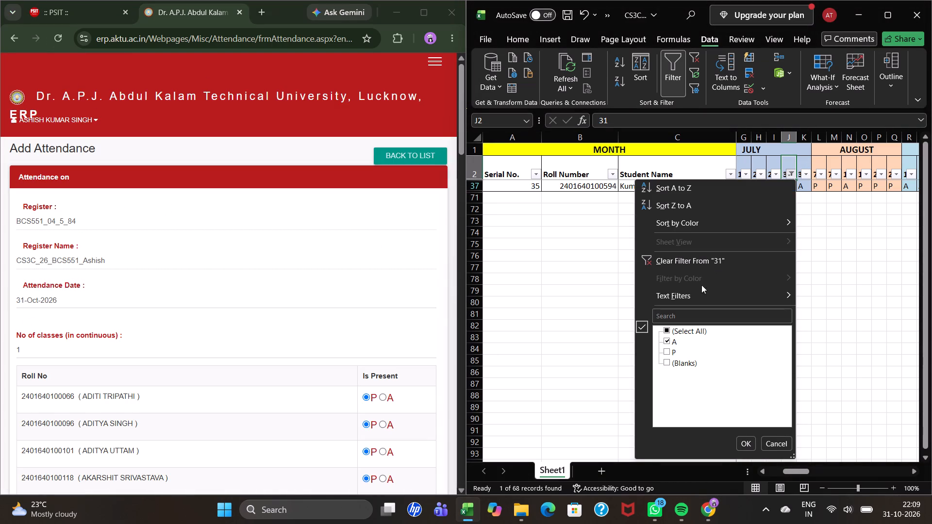
pyautogui.click(713, 255)
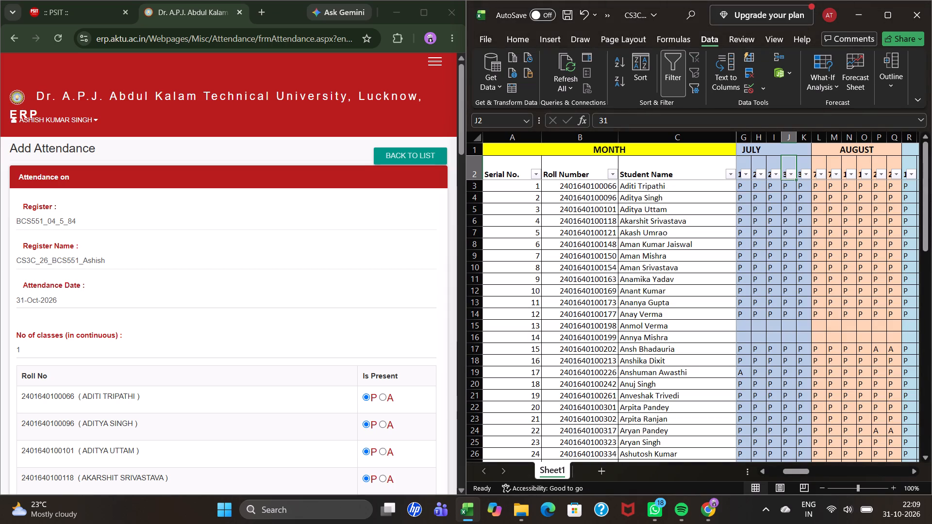
pyautogui.click(822, 175)
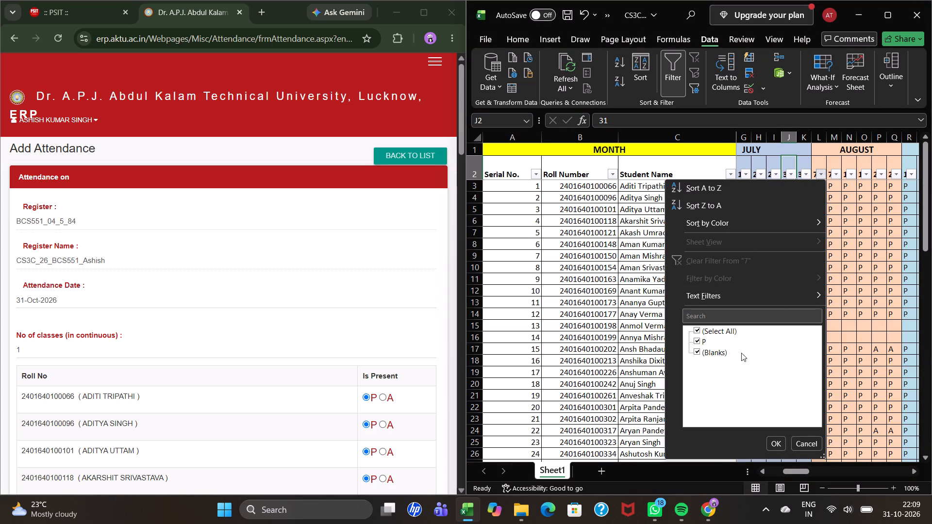
pyautogui.click(842, 275)
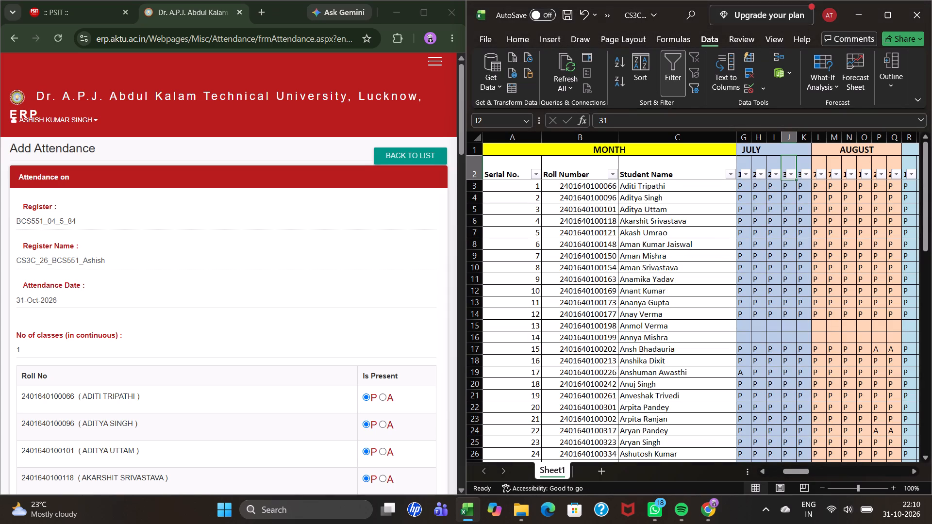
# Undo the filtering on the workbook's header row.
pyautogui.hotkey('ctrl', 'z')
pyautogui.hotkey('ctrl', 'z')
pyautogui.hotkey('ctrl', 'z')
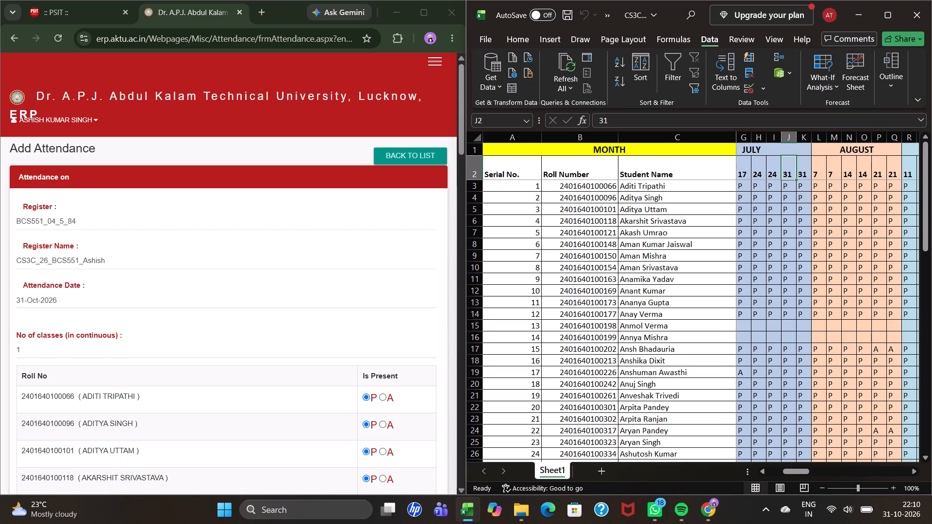
# Enable header-row filtering in the workbook and filter the first 14 August column to show only A entries.
pyautogui.hscroll(-1, 844, 272)
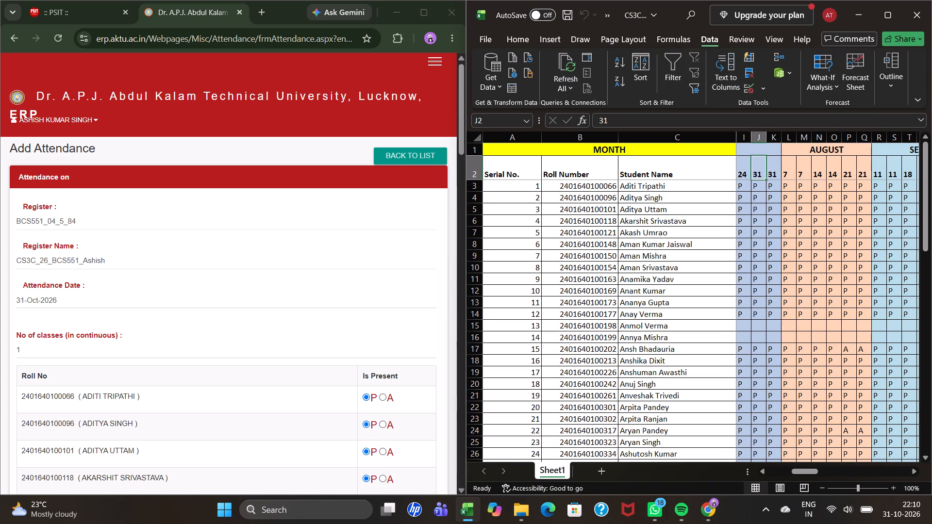
pyautogui.click(821, 174)
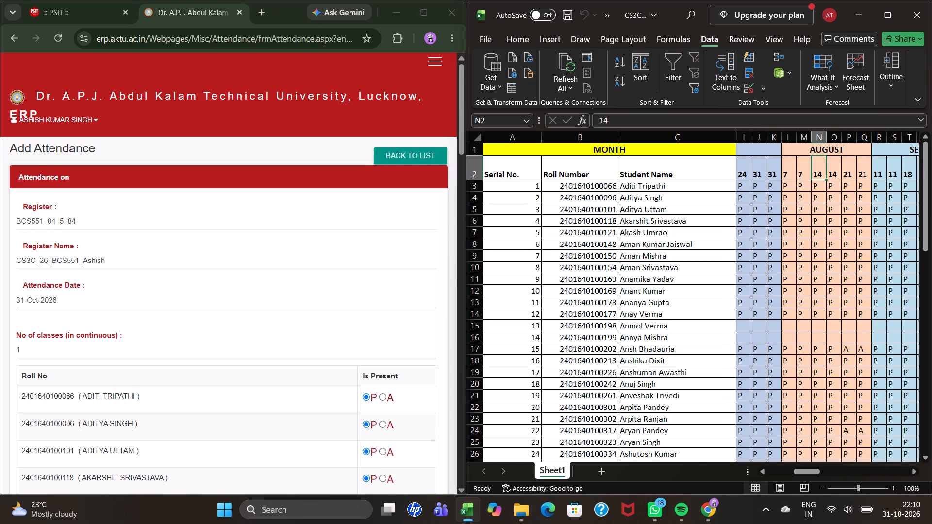
pyautogui.click(821, 174)
pyautogui.click(669, 60)
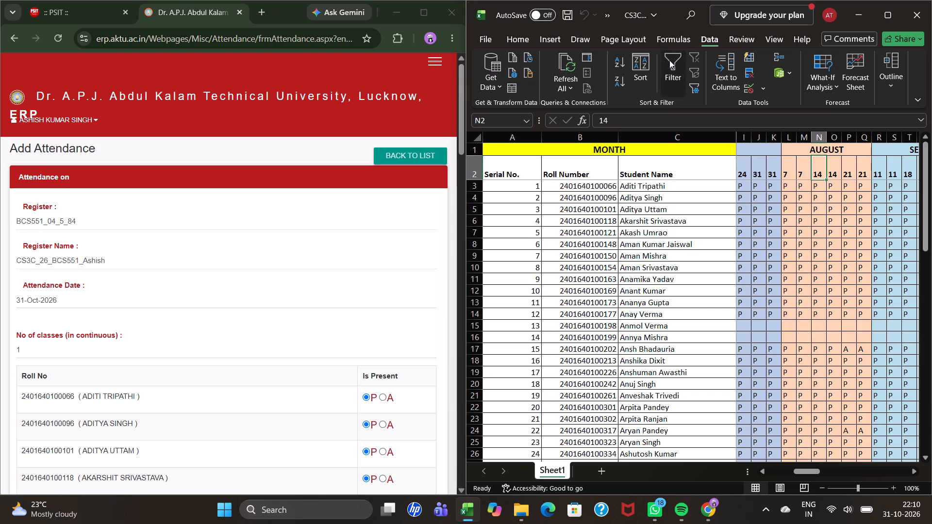
pyautogui.click(820, 176)
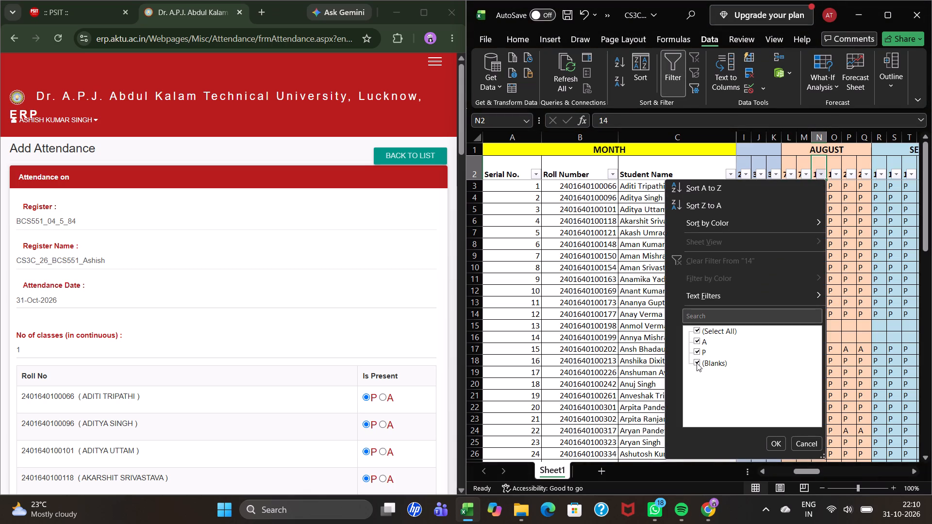
pyautogui.click(697, 363)
pyautogui.click(697, 353)
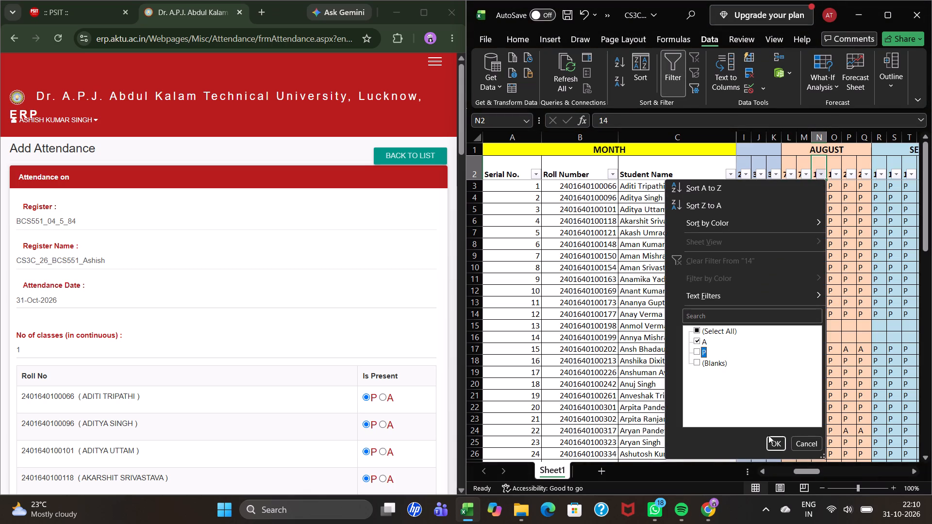
pyautogui.click(775, 442)
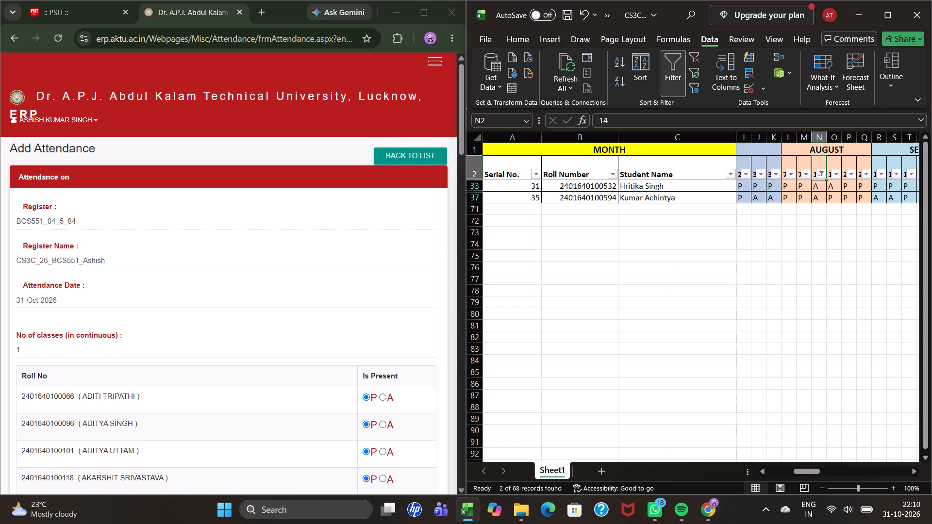
# Reload the Add Attendance page and set the attendance date to 14 August 2026.
pyautogui.click(61, 34)
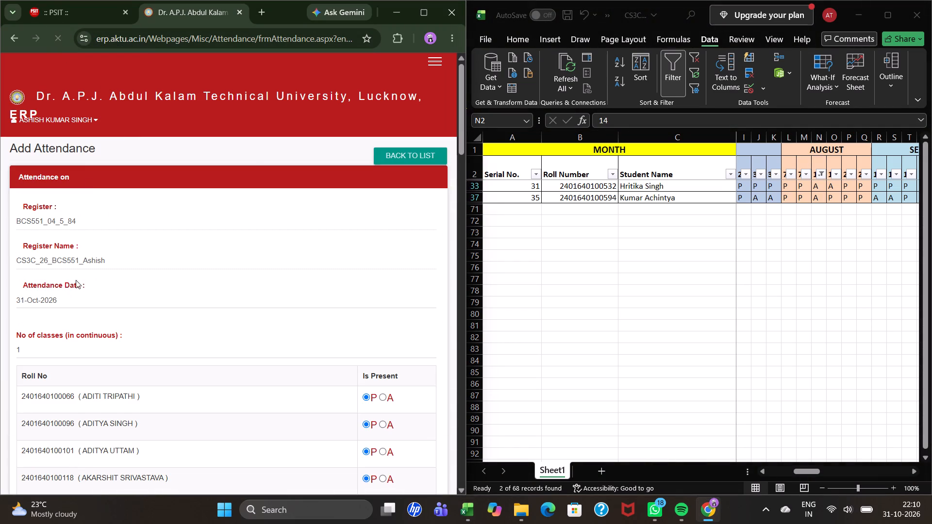
pyautogui.click(73, 298)
pyautogui.click(23, 315)
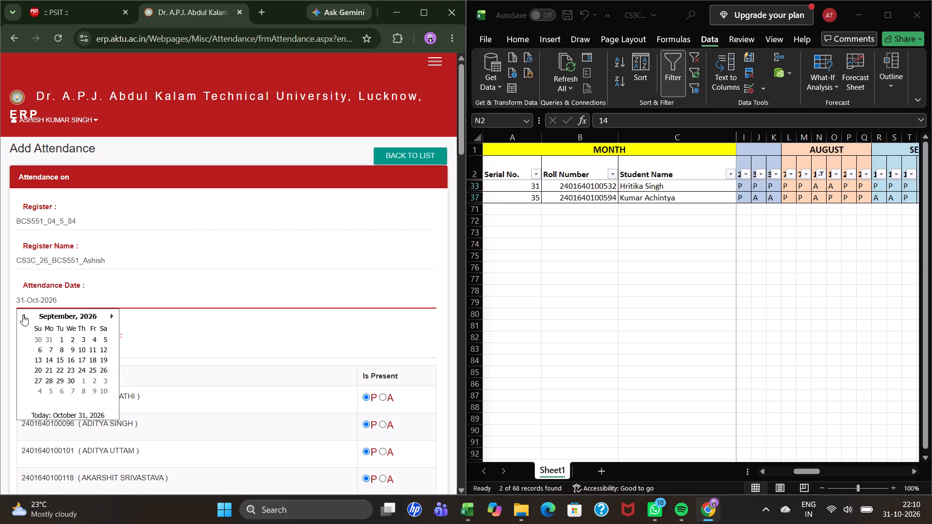
pyautogui.click(23, 315)
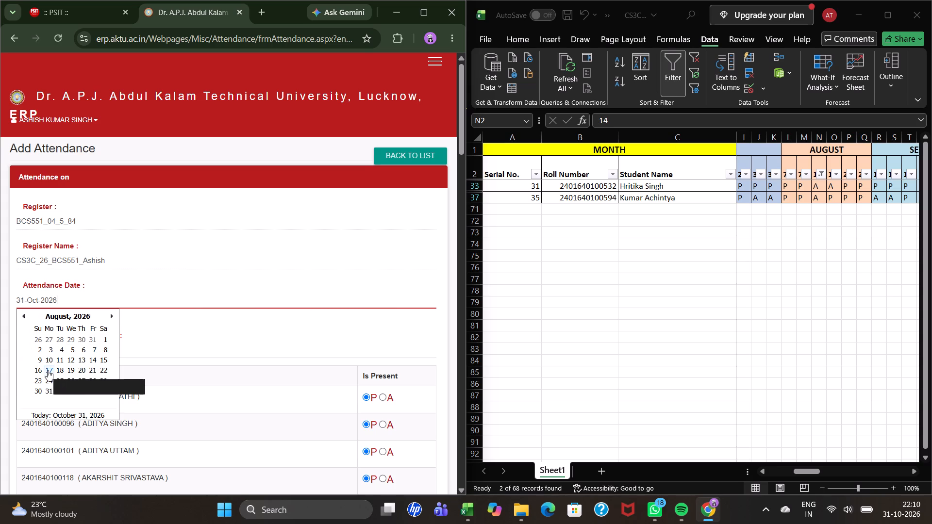
pyautogui.click(92, 360)
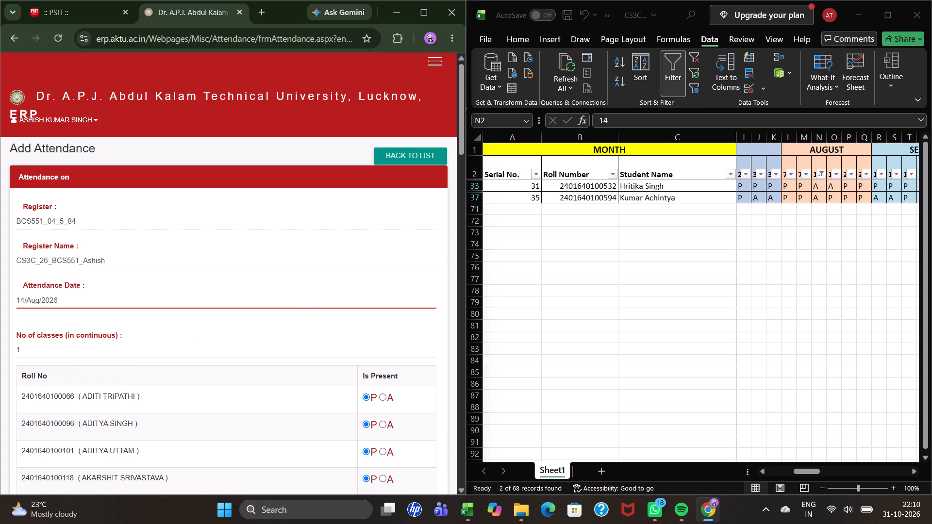
# Mark the student shown in workbook row 37 as absent (A) in the 14 August attendance list.
pyautogui.scroll(-4, 229, 351)
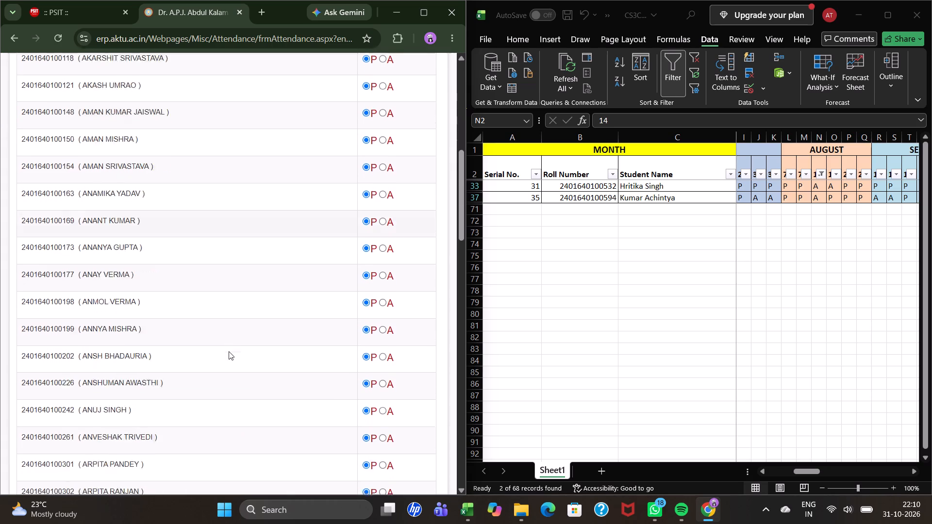
pyautogui.scroll(-5, 229, 351)
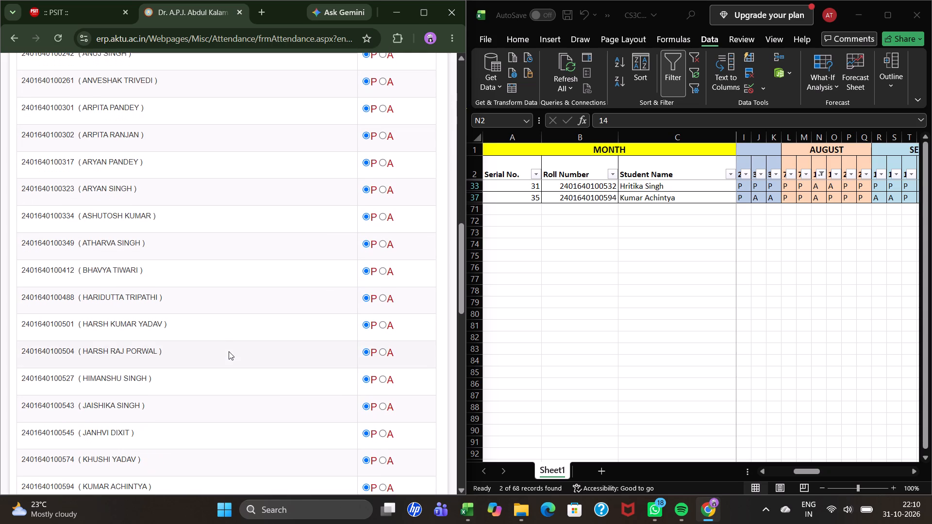
pyautogui.scroll(-2, 288, 417)
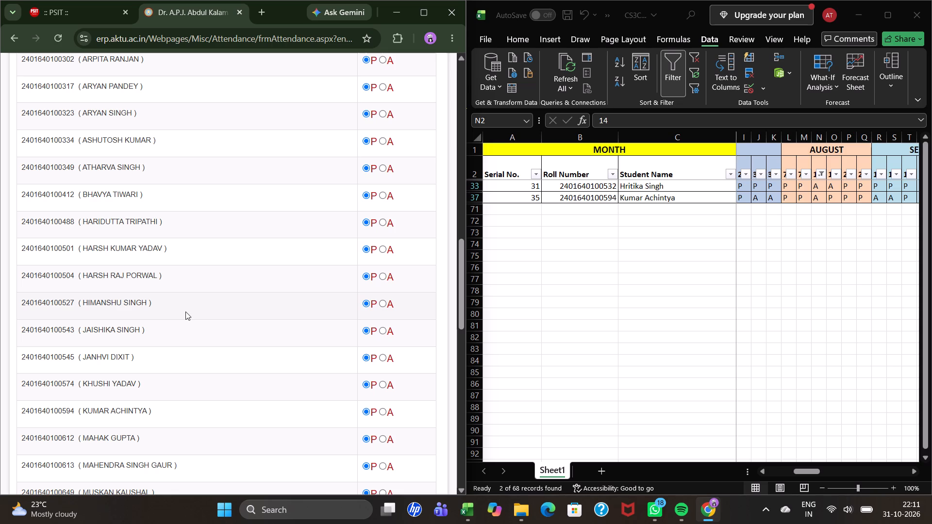
pyautogui.click(383, 412)
# Look over the attendance list, submit the 14 August attendance and dismiss the confirmation.
pyautogui.scroll(-5, 378, 358)
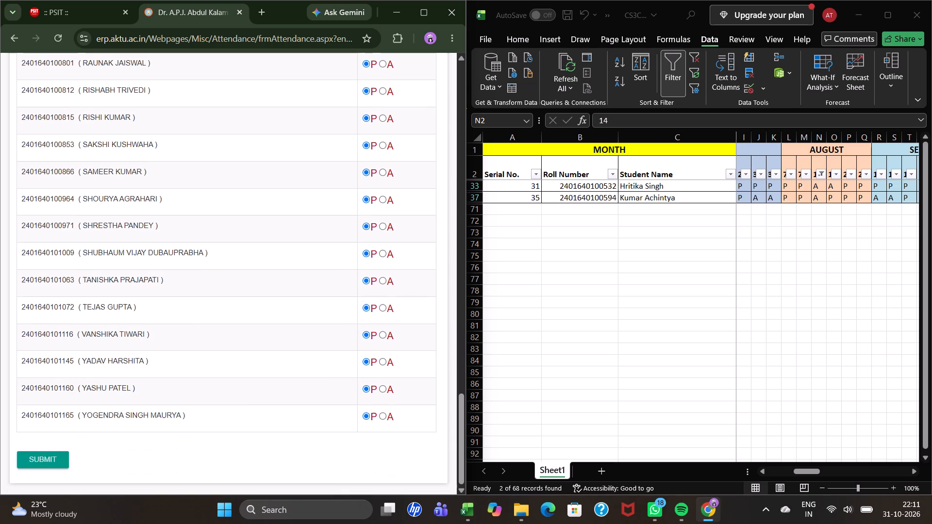
pyautogui.scroll(12, 370, 300)
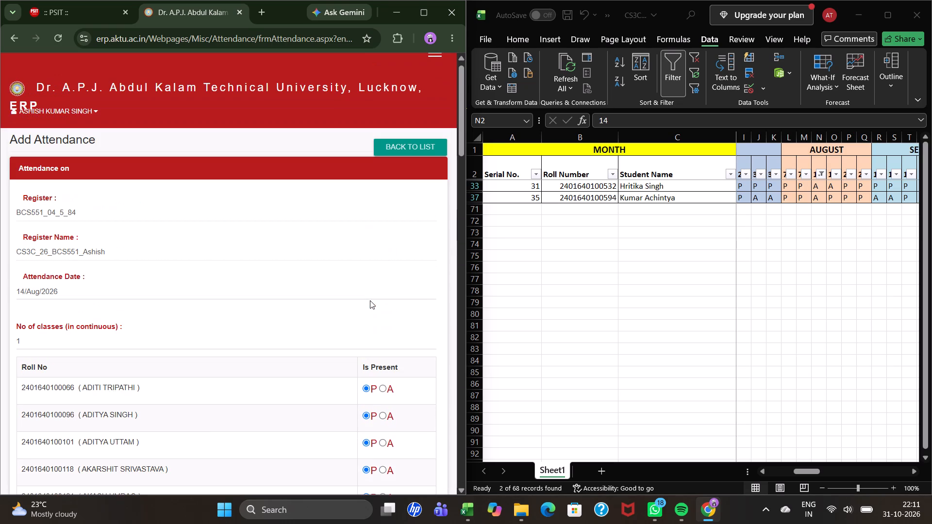
pyautogui.scroll(-7, 370, 300)
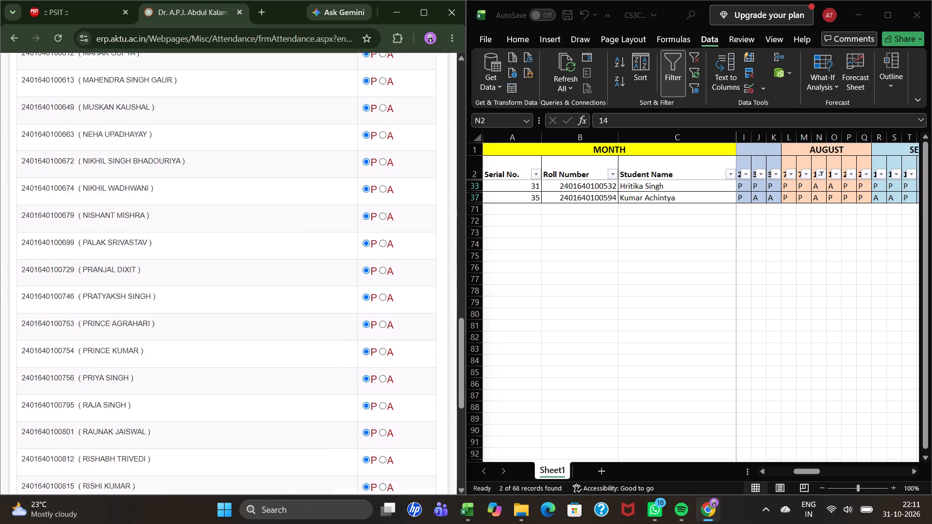
pyautogui.scroll(-5, 370, 300)
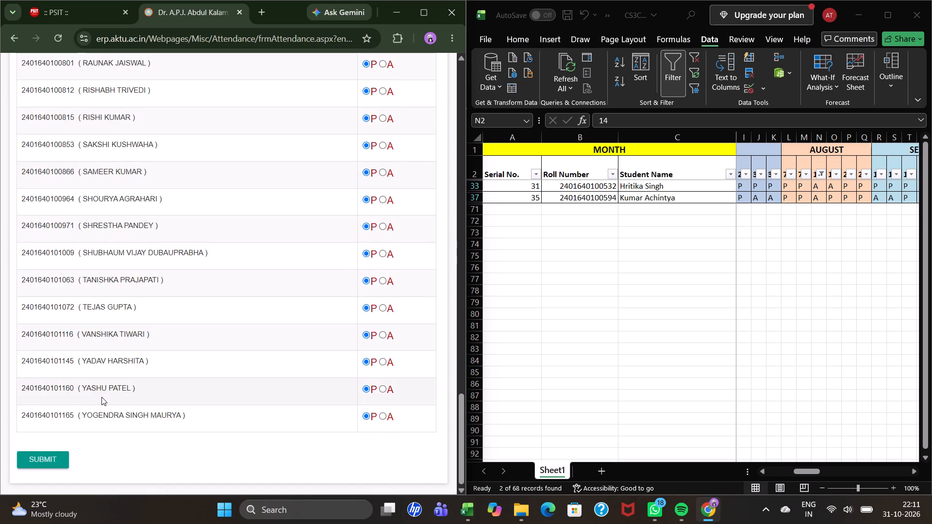
pyautogui.click(50, 459)
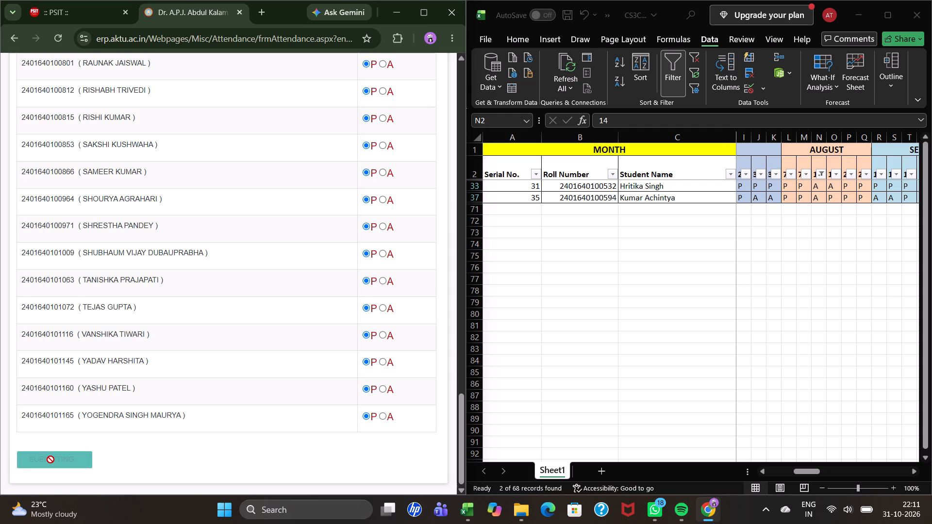
pyautogui.click(351, 336)
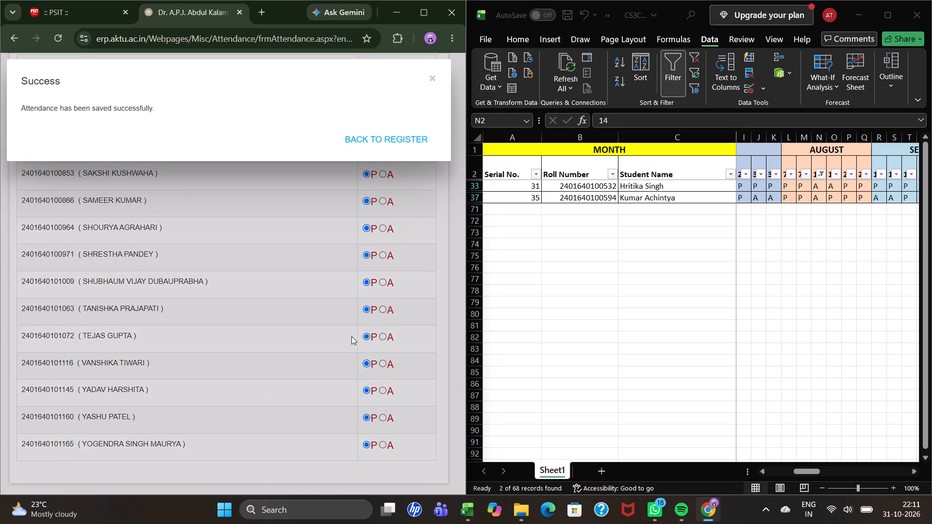
# Reload the Add Attendance page for a fresh entry.
pyautogui.scroll(13, 351, 336)
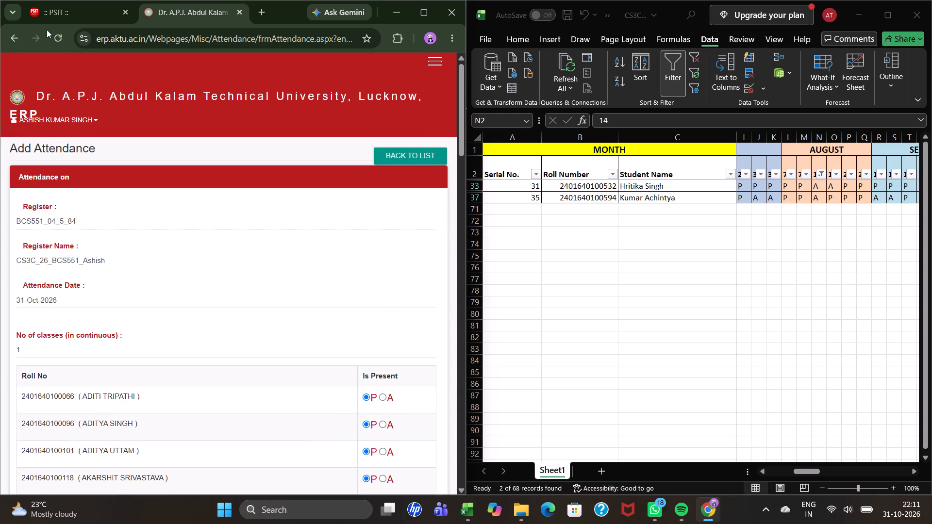
pyautogui.click(59, 35)
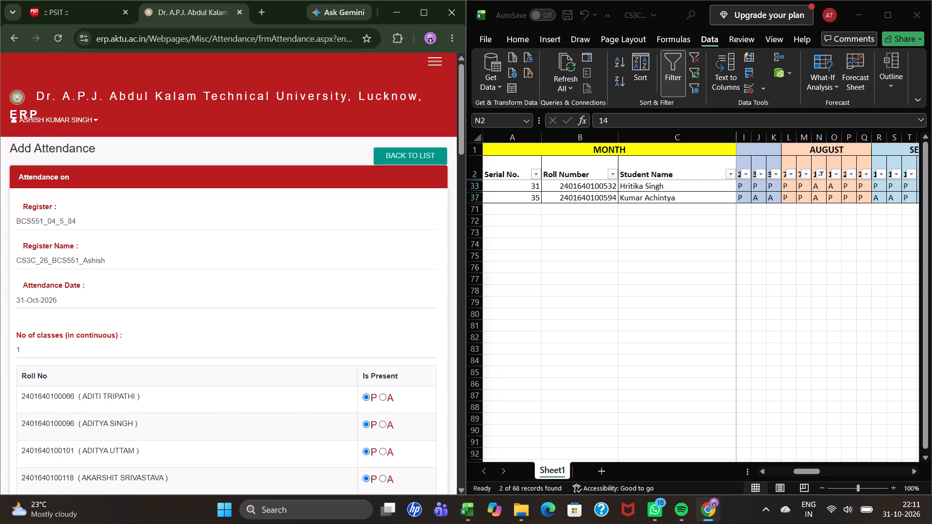
# Switch to the workbook and undo the 14 August filter and the header-row filtering.
pyautogui.hotkey('ctrl', 'z')
pyautogui.keyDown('ctrl'); pyautogui.click(823, 173); pyautogui.keyUp('ctrl')
pyautogui.hotkey('ctrl', 'z')
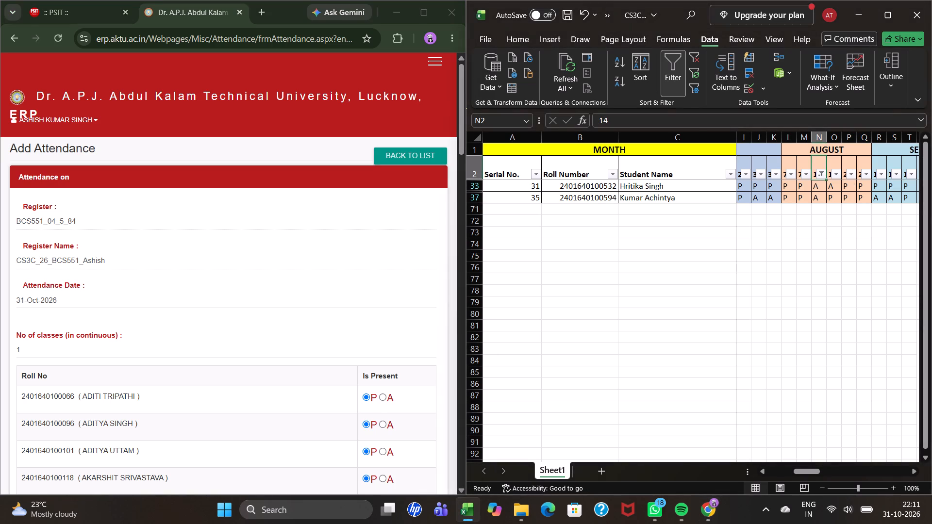
pyautogui.hotkey('ctrl', 'z')
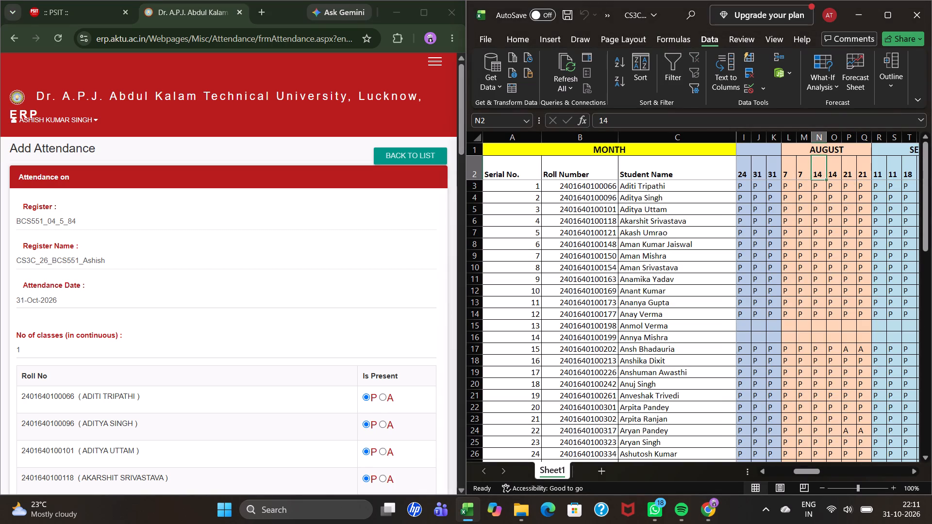
# Enable header-row filtering from the first 21 August column and filter that column to show only A entries.
pyautogui.hscroll(-1, 844, 179)
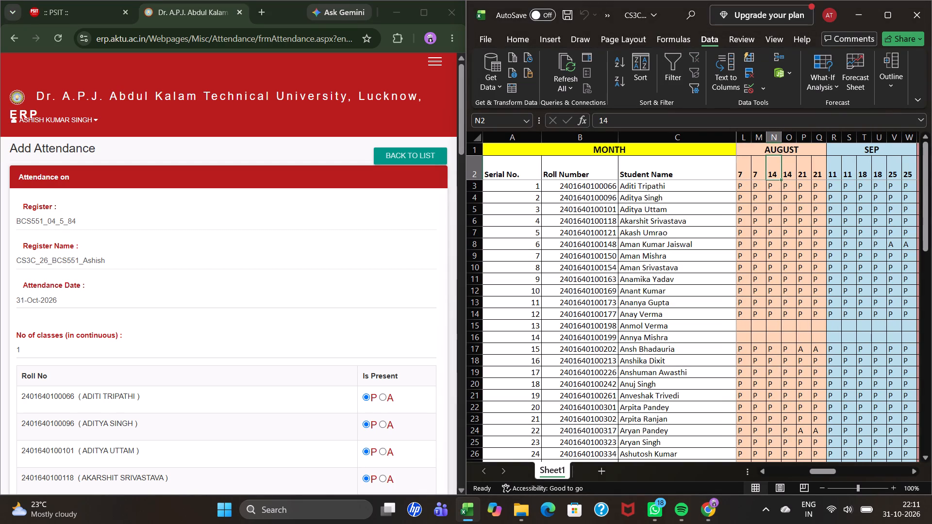
pyautogui.click(803, 169)
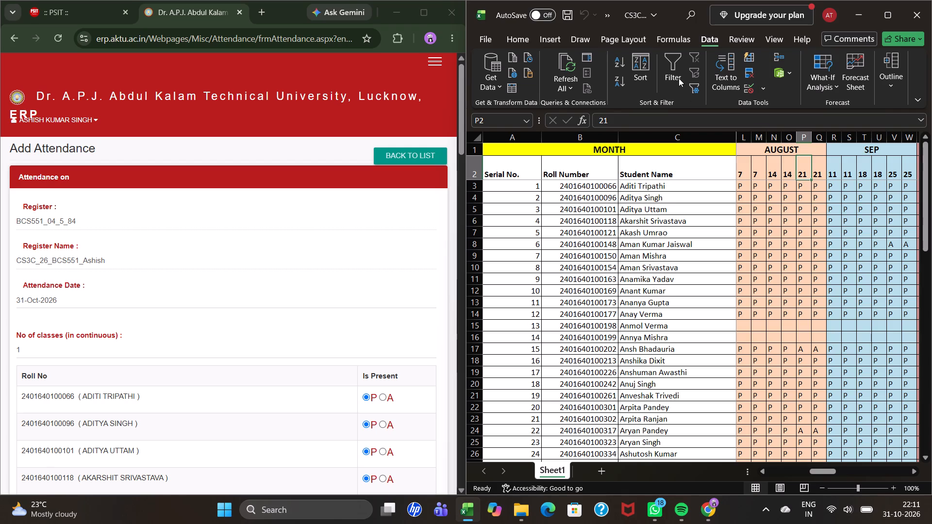
pyautogui.click(676, 70)
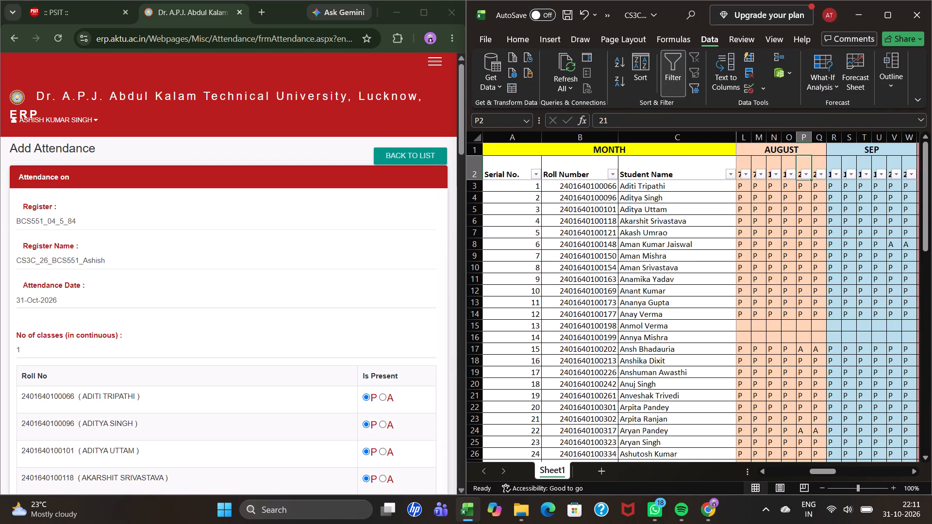
pyautogui.click(806, 176)
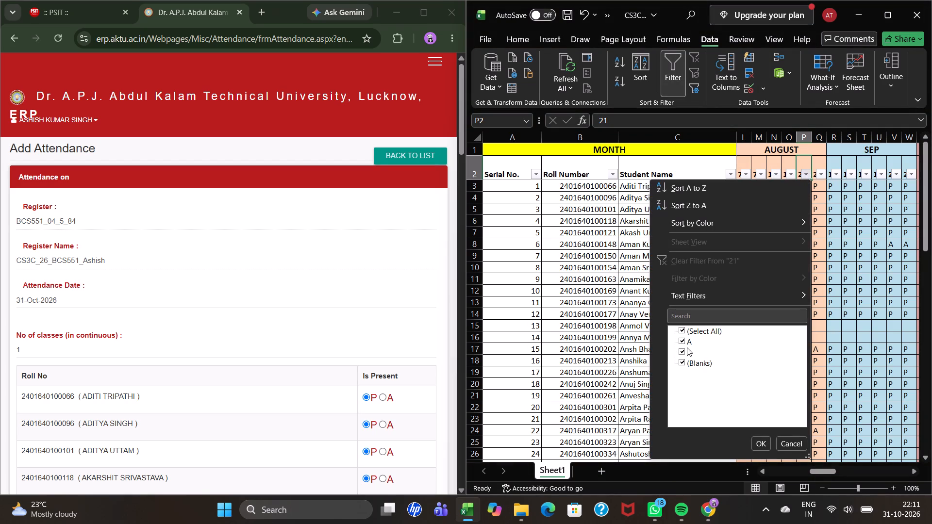
pyautogui.click(681, 364)
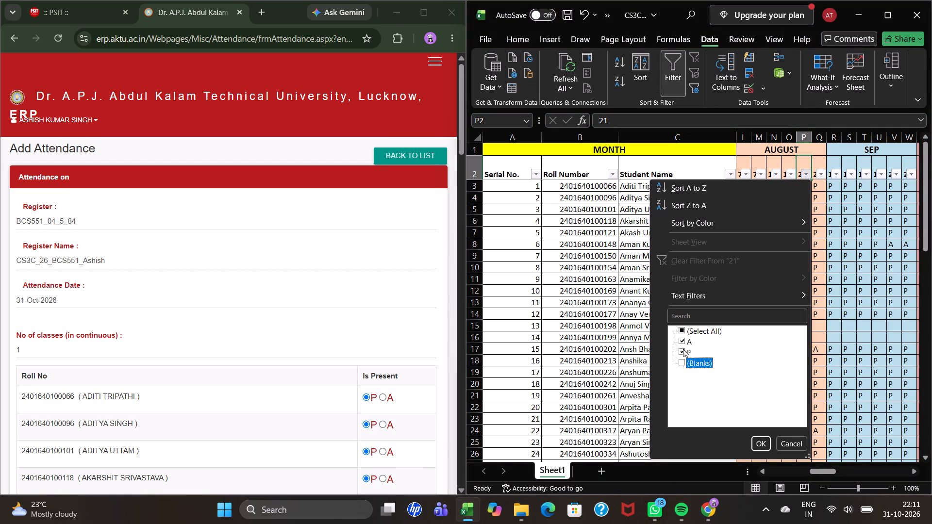
pyautogui.click(683, 349)
pyautogui.click(765, 441)
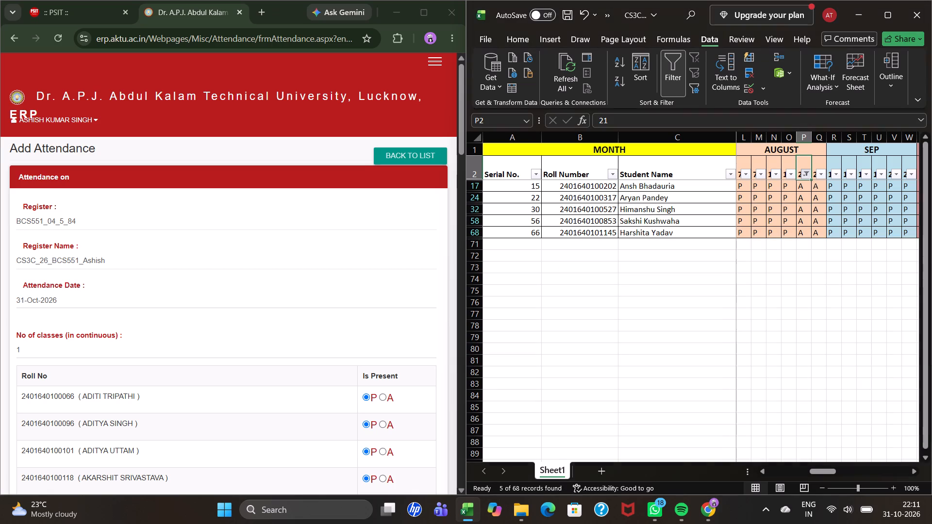
# Switch to the browser and set the attendance date to 21 August 2026.
pyautogui.click(82, 299)
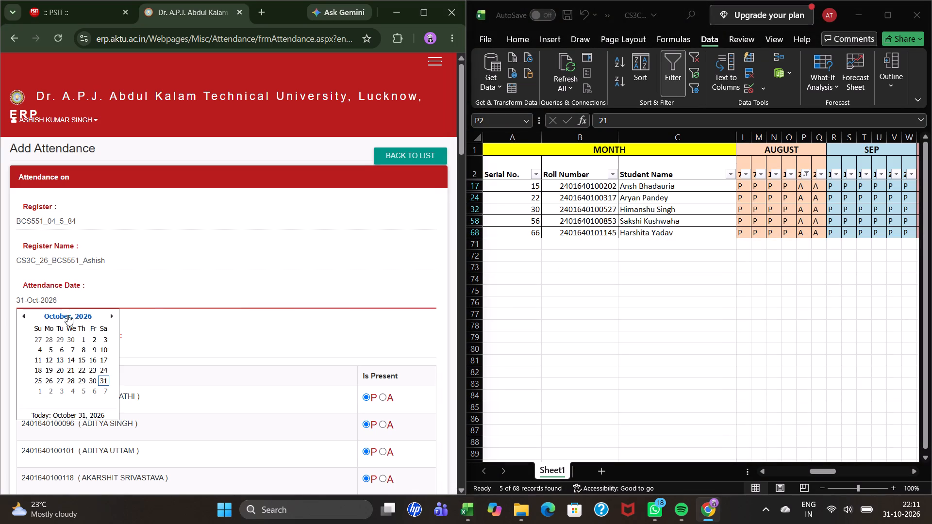
pyautogui.doubleClick(28, 314)
pyautogui.click(28, 314)
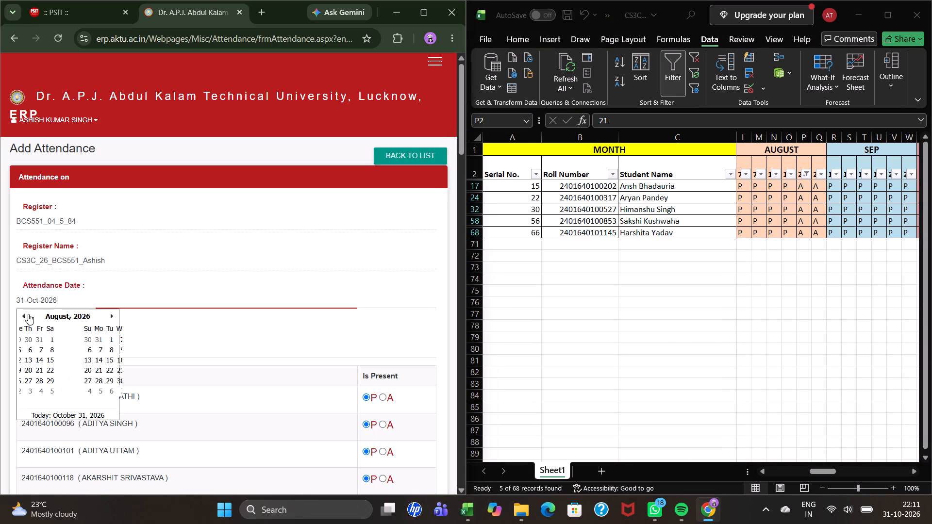
pyautogui.click(28, 314)
pyautogui.click(108, 317)
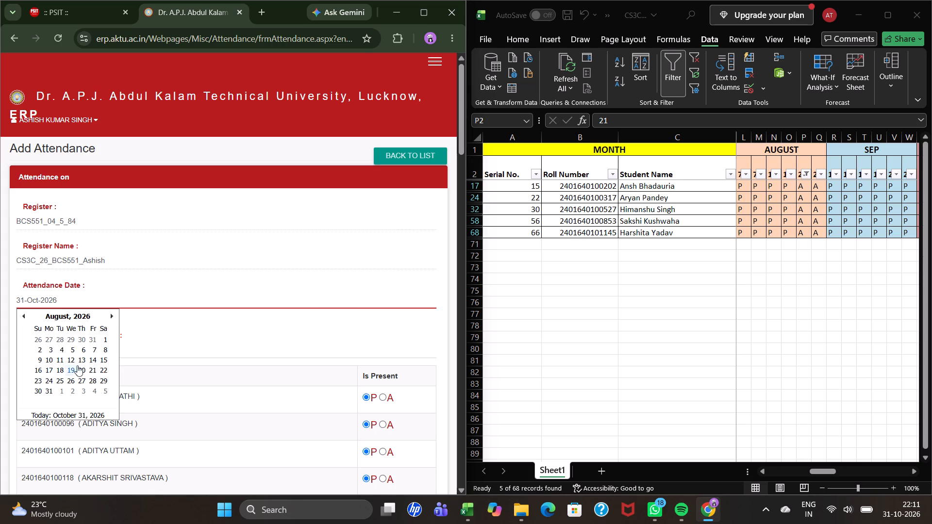
pyautogui.click(92, 368)
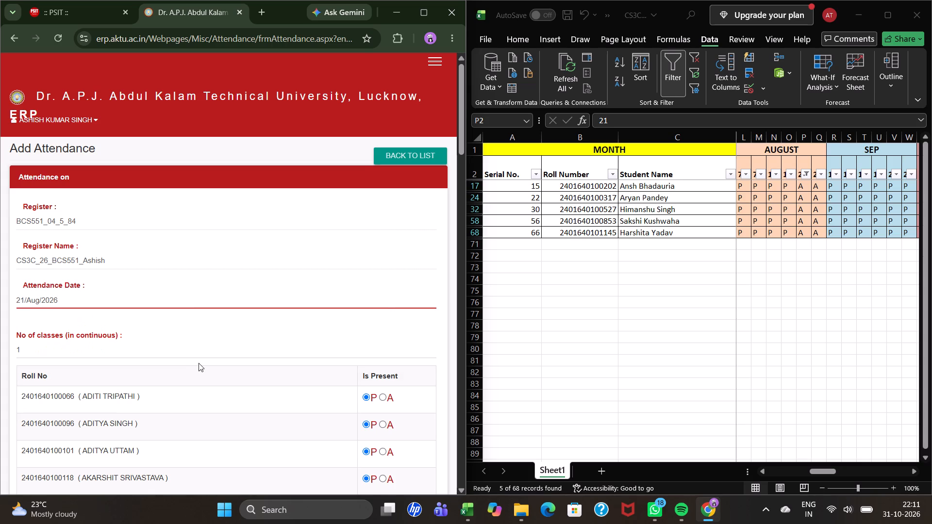
# Mark the five students shown in workbook rows 17, 24, 32, 58 and 68 as absent (A) in the attendance list.
pyautogui.scroll(-5, 199, 363)
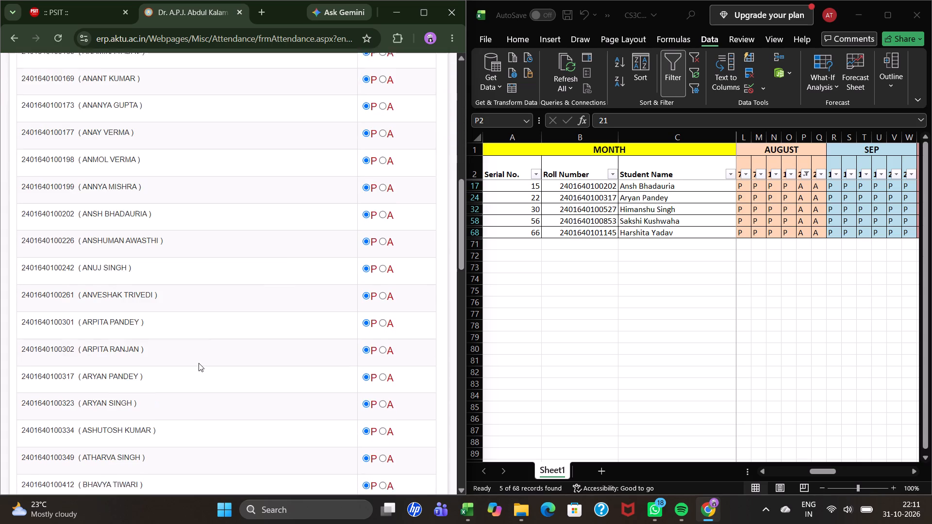
pyautogui.scroll(-3, 199, 363)
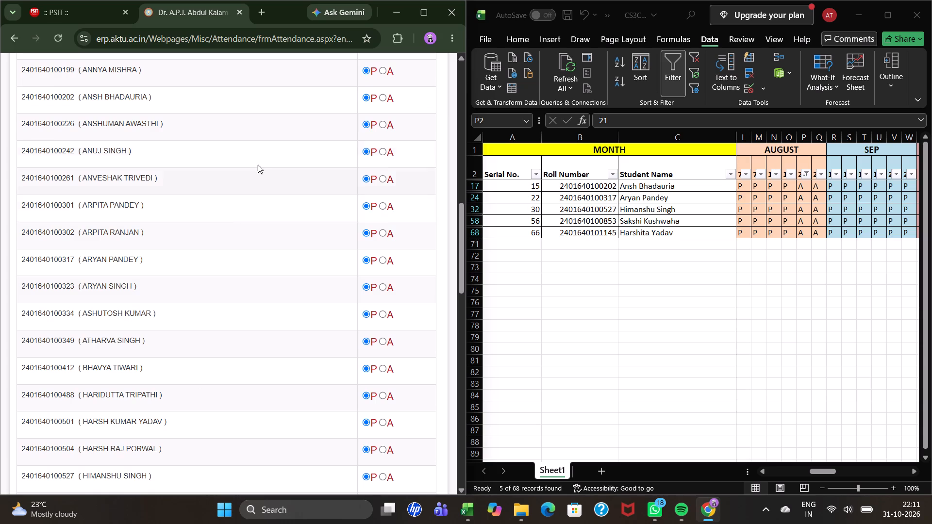
pyautogui.click(383, 98)
pyautogui.click(383, 258)
pyautogui.click(382, 476)
pyautogui.scroll(-4, 382, 476)
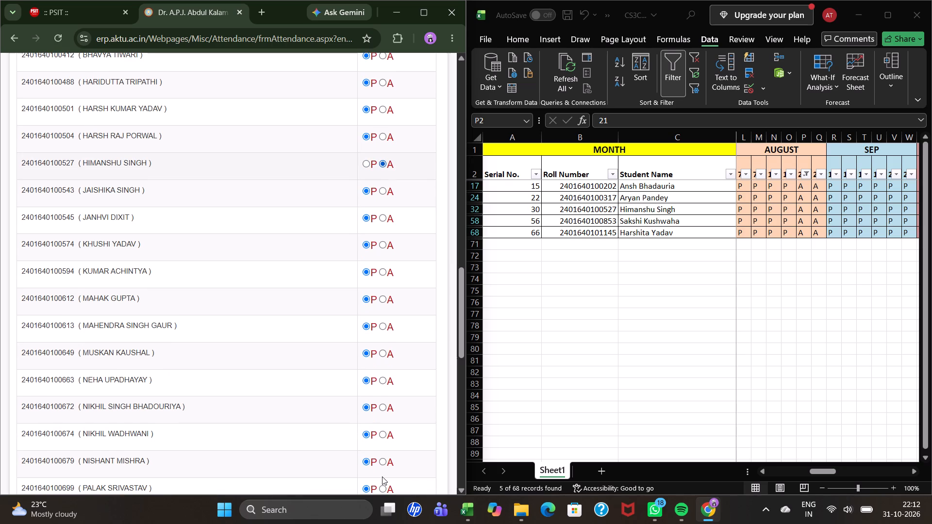
pyautogui.scroll(-4, 382, 476)
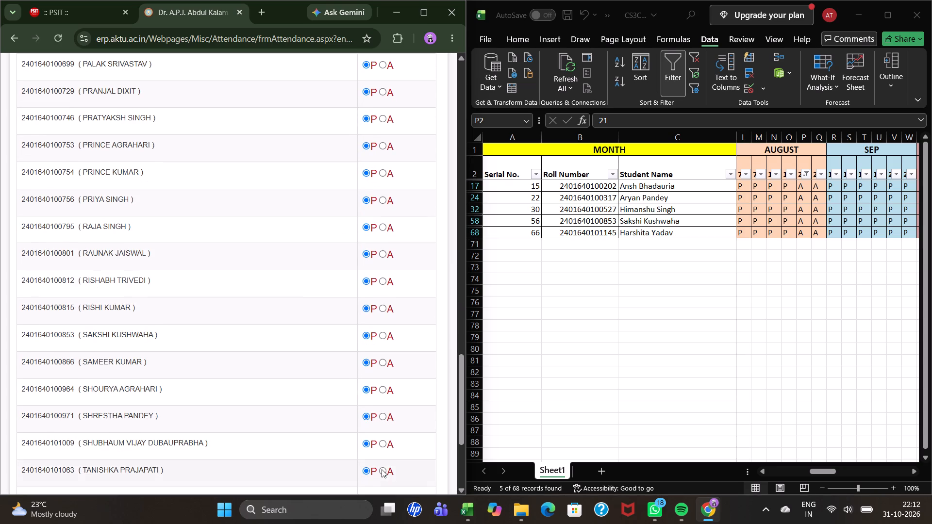
pyautogui.click(382, 334)
pyautogui.scroll(-4, 383, 483)
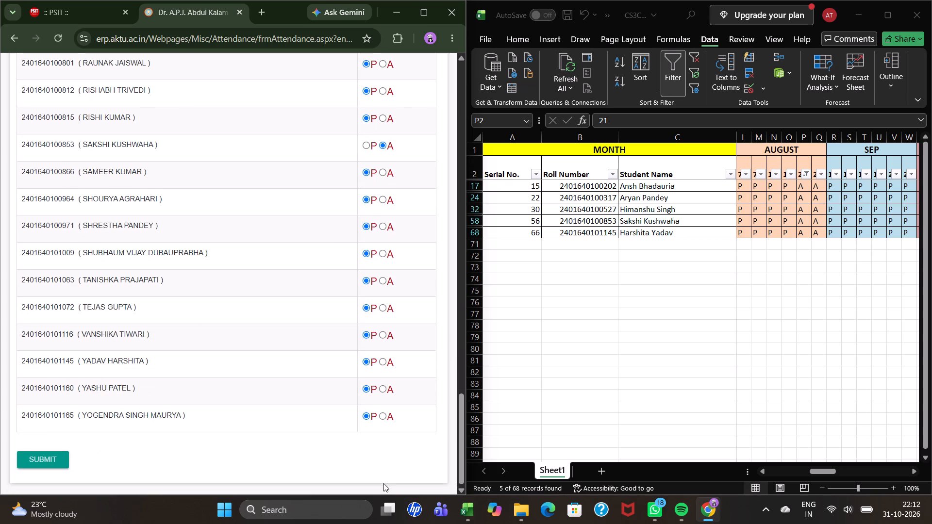
pyautogui.click(383, 360)
# Submit the 21 August attendance and dismiss the confirmation.
pyautogui.scroll(7, 383, 360)
pyautogui.scroll(-11, 383, 360)
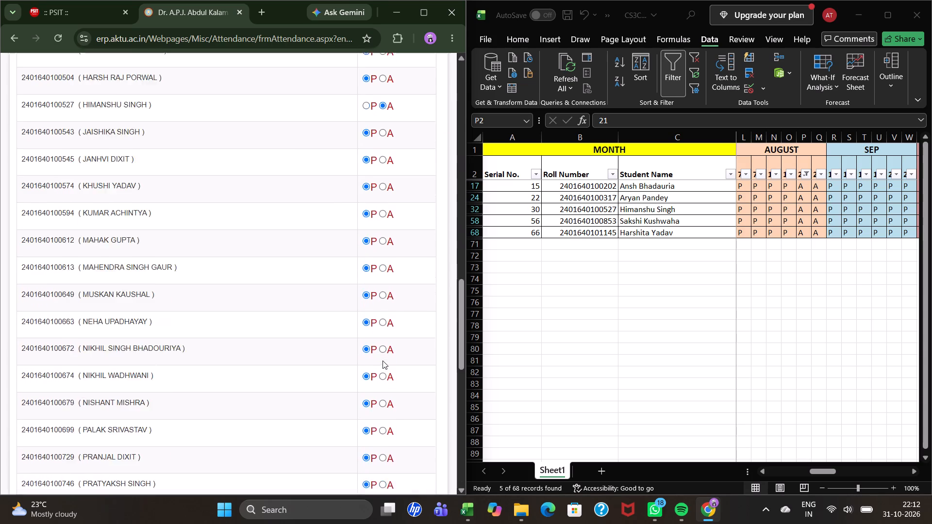
pyautogui.click(46, 455)
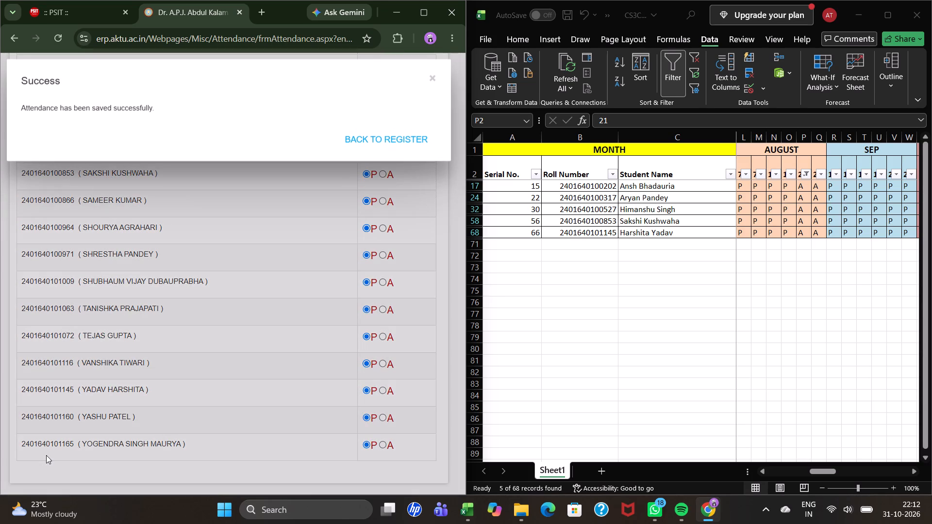
pyautogui.click(412, 342)
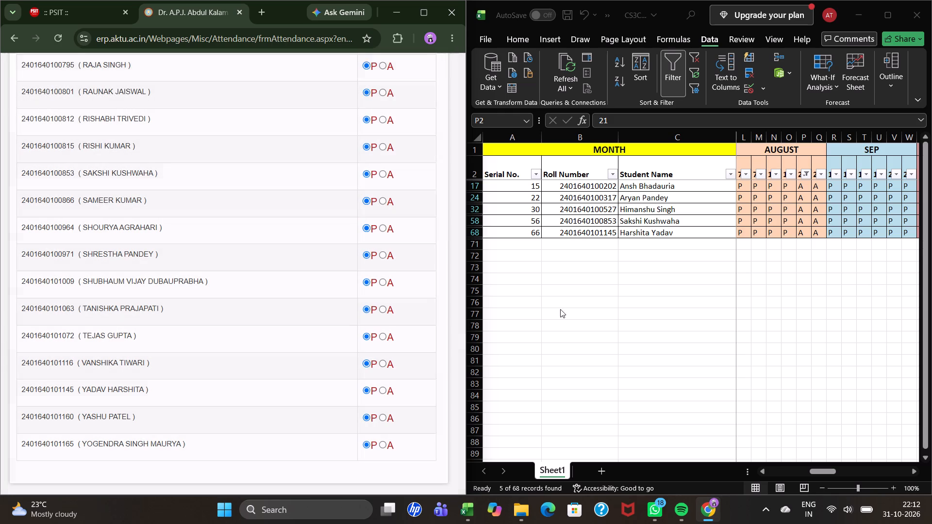
# Switch to the workbook and undo both the 21 August column filter and the header-row filtering.
pyautogui.click(807, 189)
pyautogui.hotkey('ctrl', 'z')
pyautogui.hotkey('ctrl', 'z')
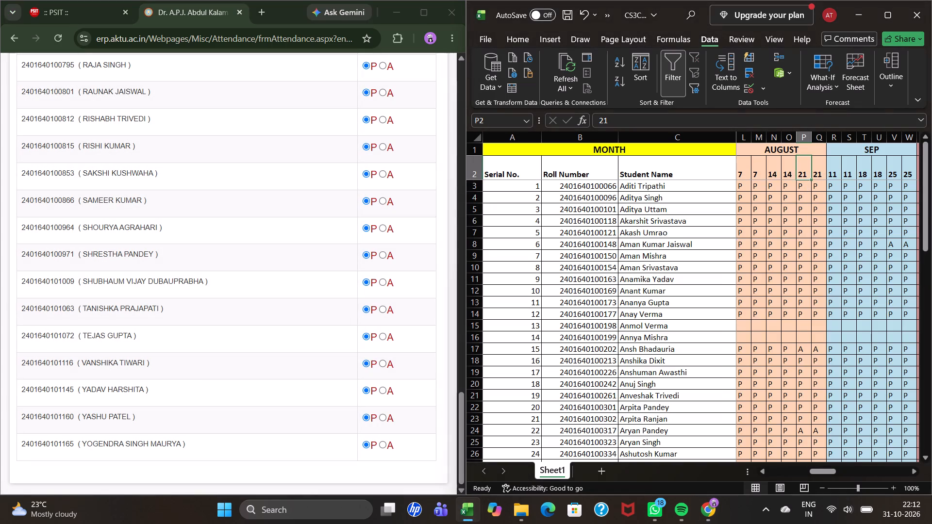
pyautogui.hscroll(-1, 807, 189)
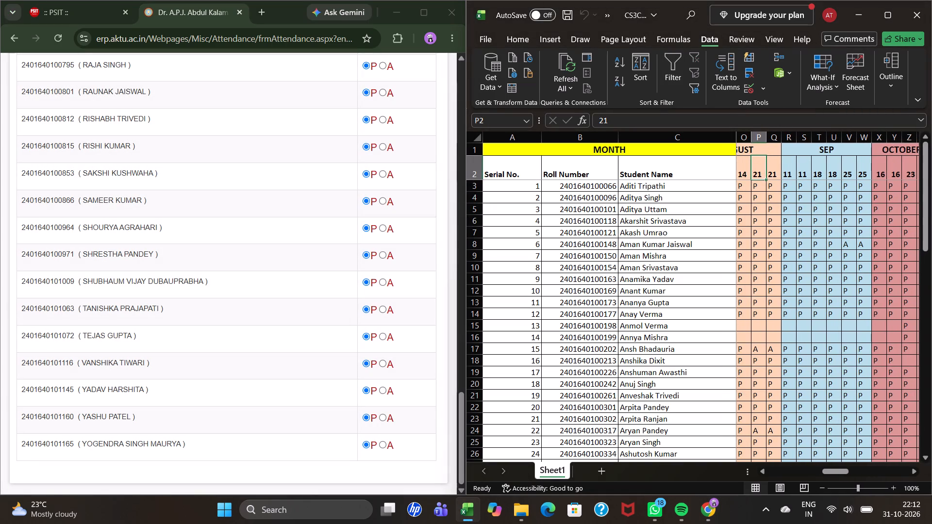
pyautogui.click(790, 173)
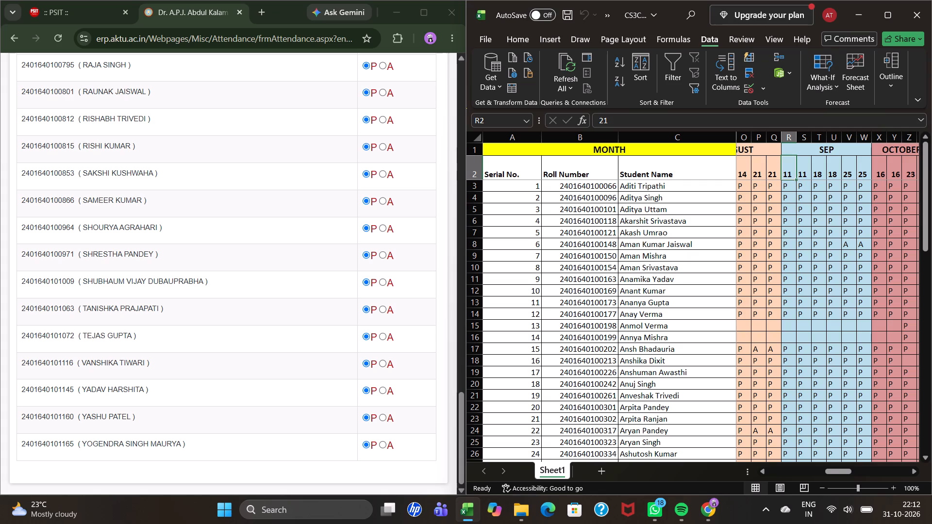
# Close the submitted attendance page, reopen the AKTU ERP portal in a new tab and go to its attendance Register List.
pyautogui.scroll(6, 410, 159)
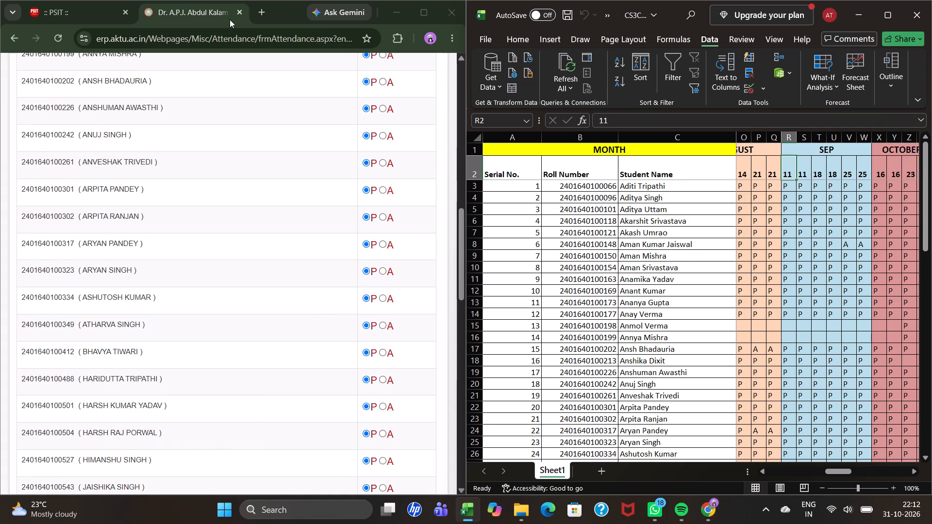
pyautogui.click(236, 11)
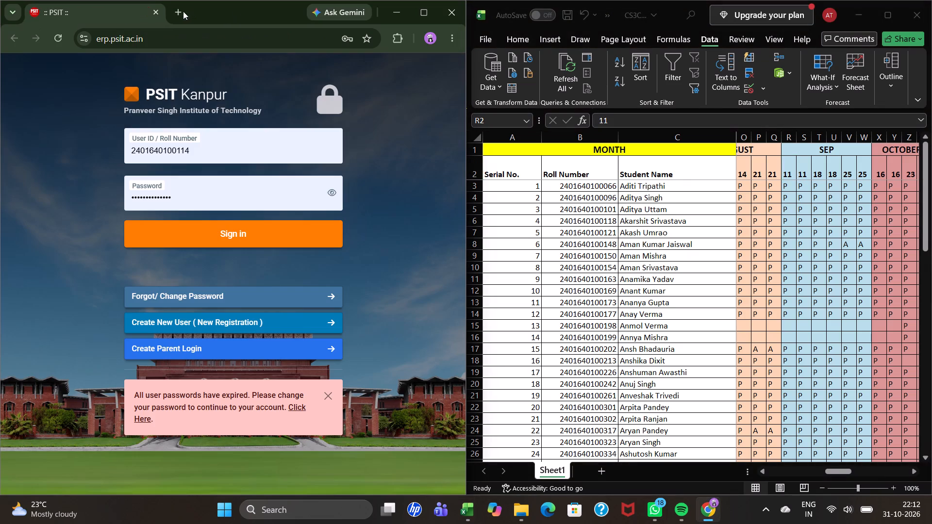
pyautogui.click(177, 10)
pyautogui.click(165, 217)
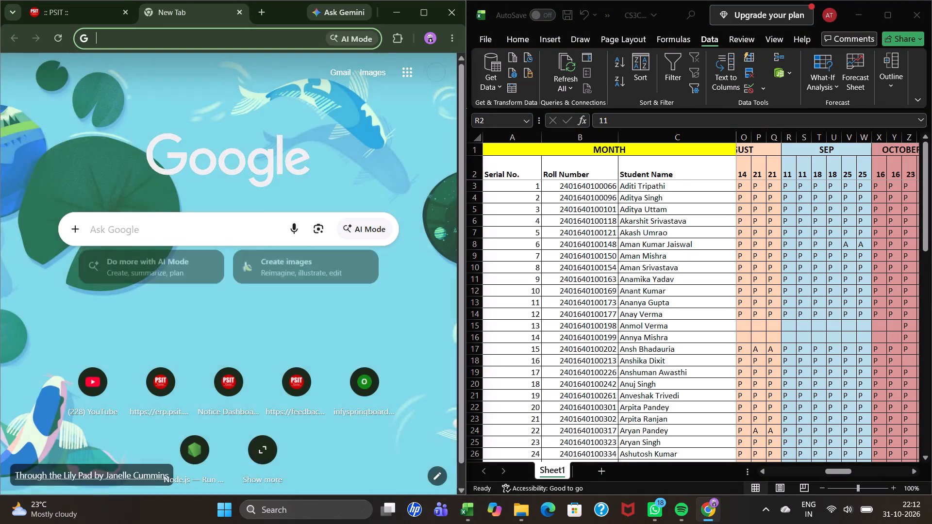
pyautogui.click(141, 258)
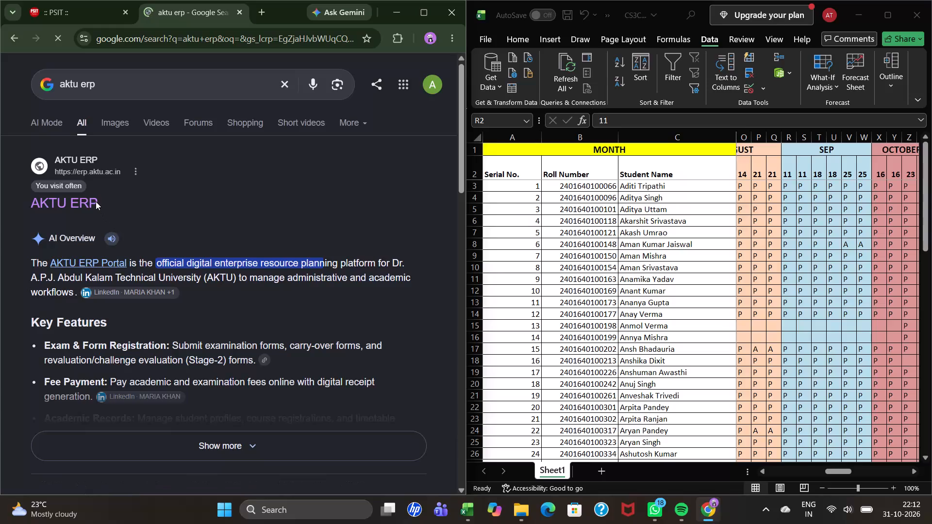
pyautogui.click(82, 199)
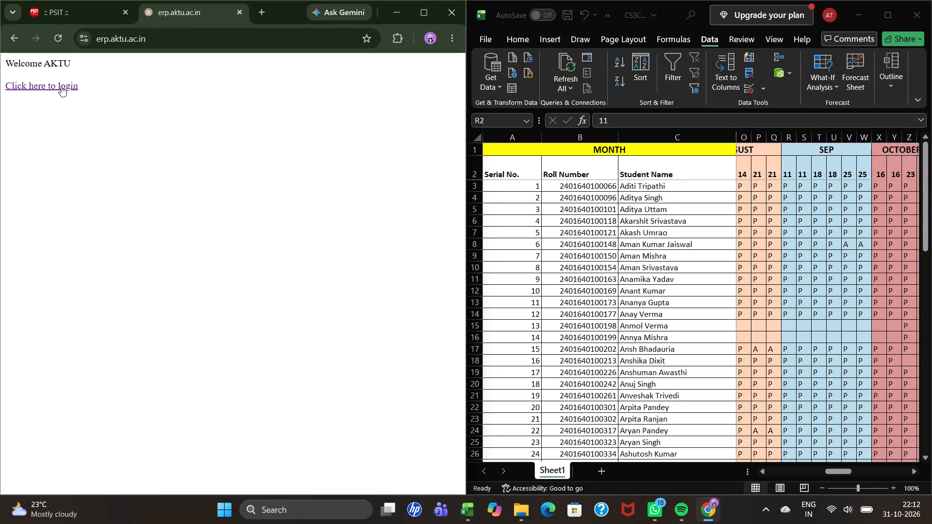
pyautogui.click(61, 86)
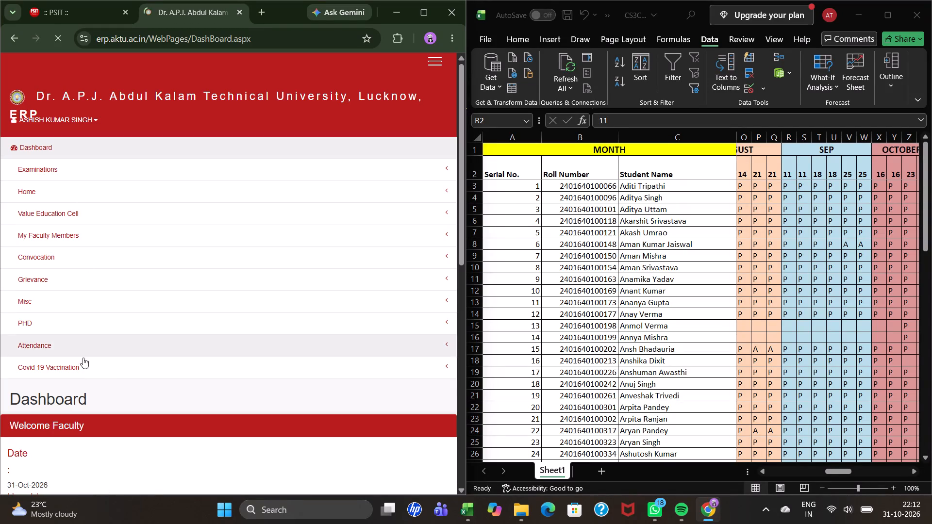
pyautogui.click(85, 346)
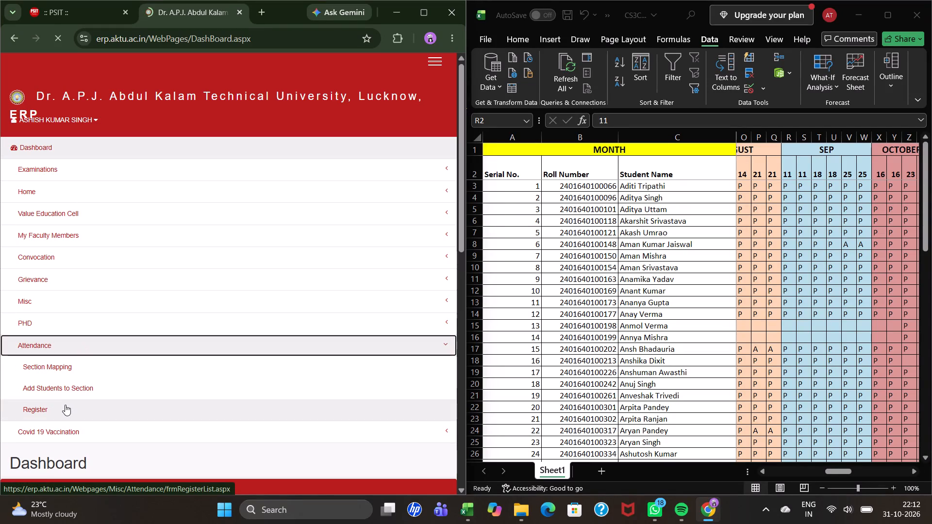
pyautogui.click(65, 405)
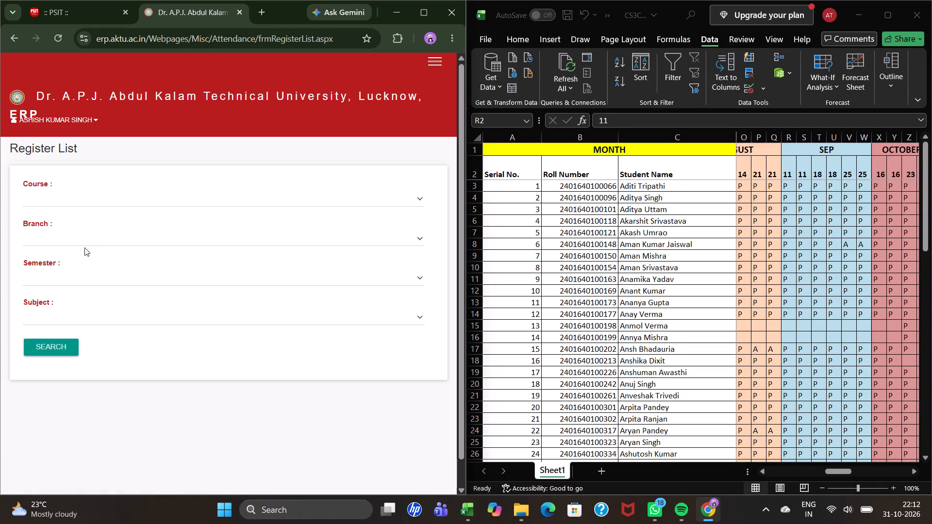
# Search the register list for Bachelor of Technology, Computer Science and Engineering, semester 5, subject BCS551 (Database Management System Lab).
pyautogui.click(424, 198)
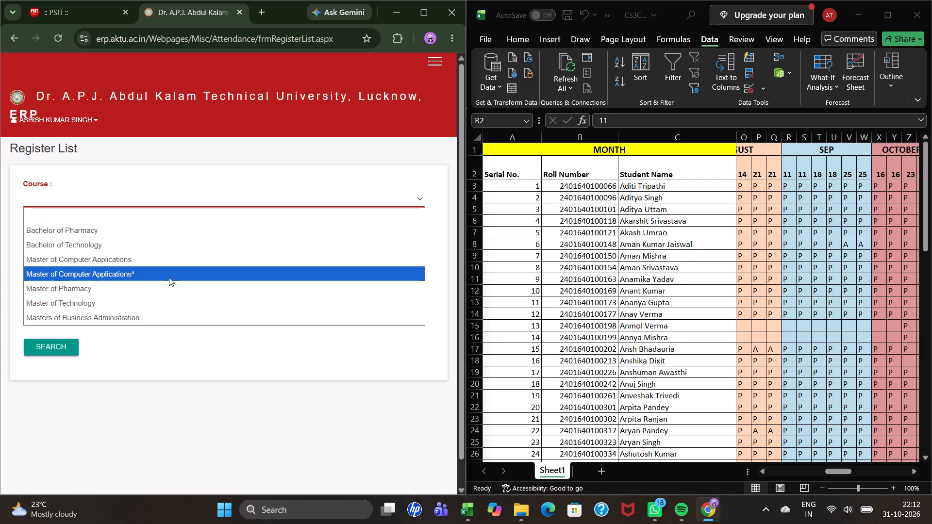
pyautogui.click(162, 245)
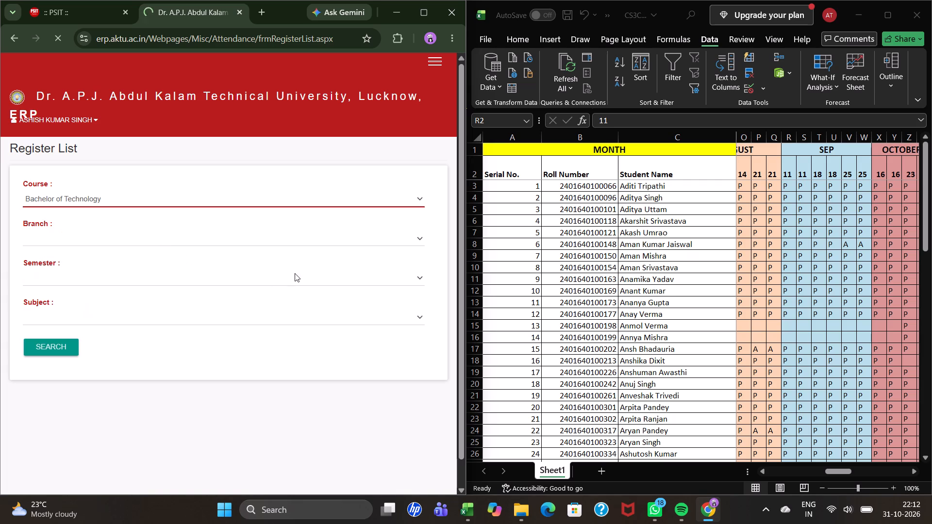
pyautogui.click(421, 233)
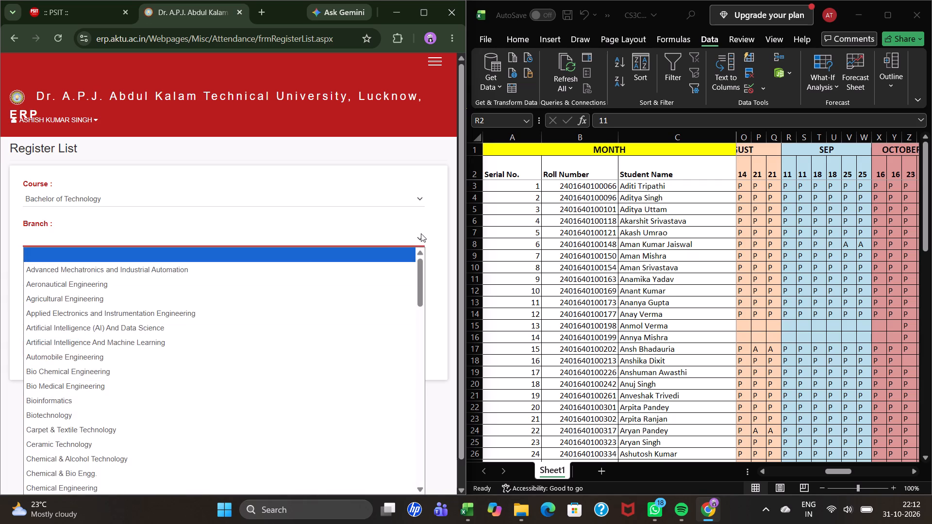
pyautogui.scroll(-3, 147, 427)
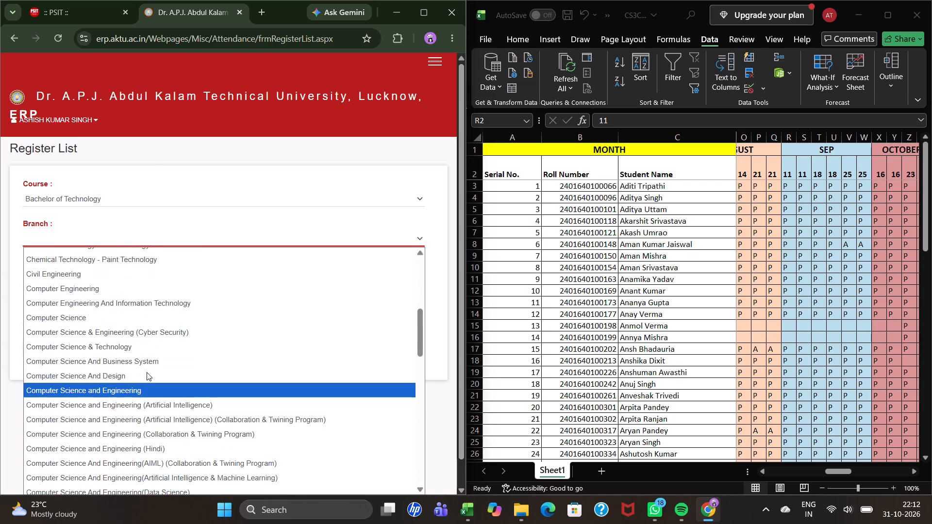
pyautogui.click(147, 389)
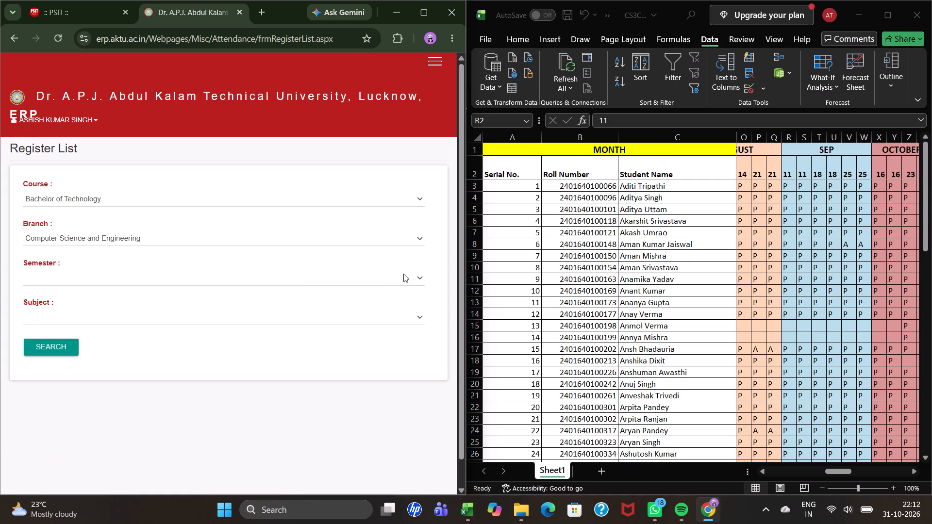
pyautogui.click(420, 273)
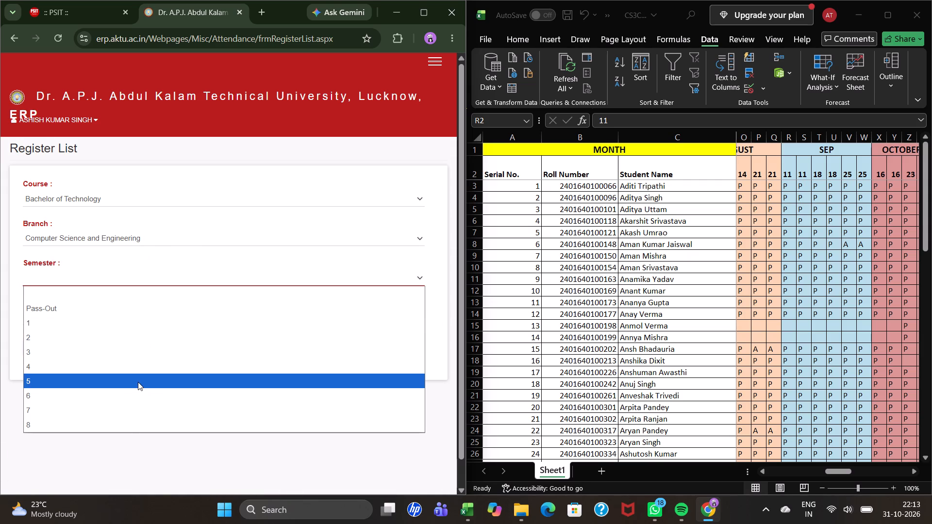
pyautogui.click(138, 382)
pyautogui.click(421, 319)
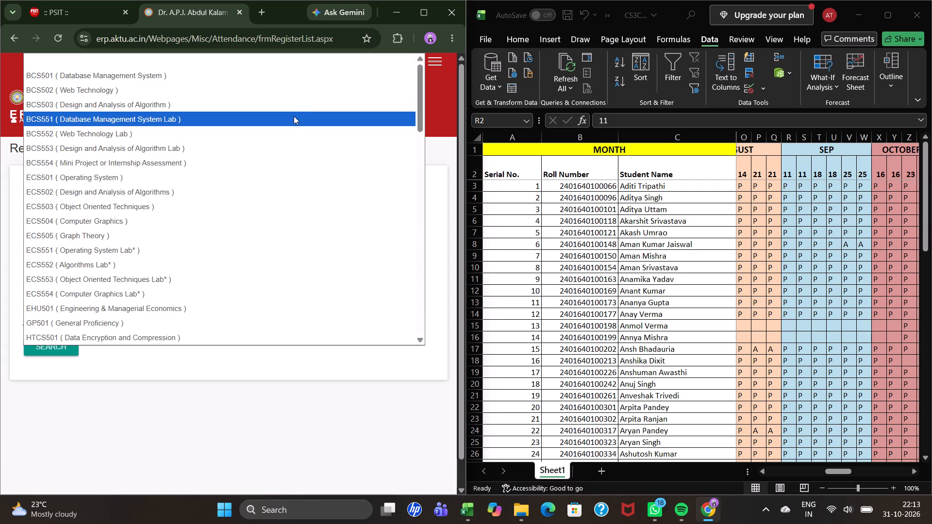
pyautogui.click(294, 116)
pyautogui.click(49, 344)
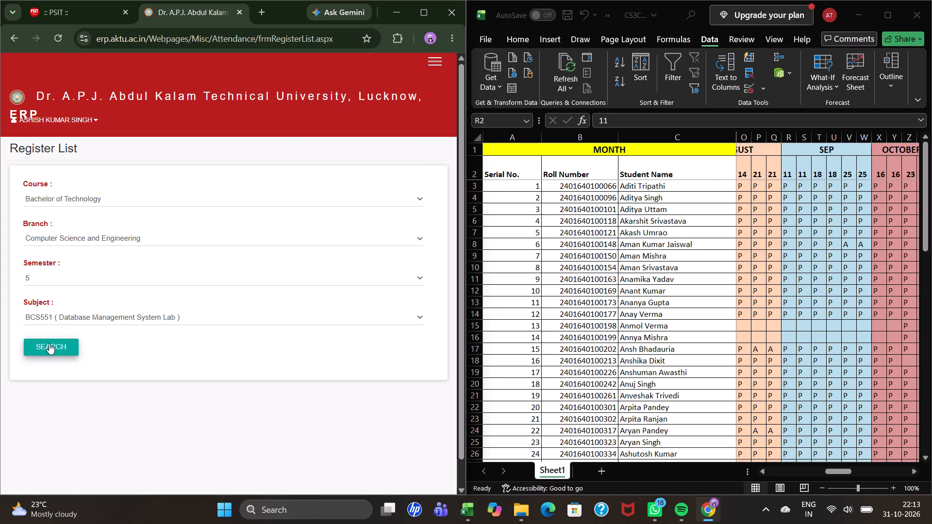
# Open attendance marking for the CS3C_26_BCS551 register (BCS551_04_5_84).
pyautogui.scroll(-5, 266, 353)
pyautogui.hscroll(-3, 266, 353)
pyautogui.scroll(-2, 266, 353)
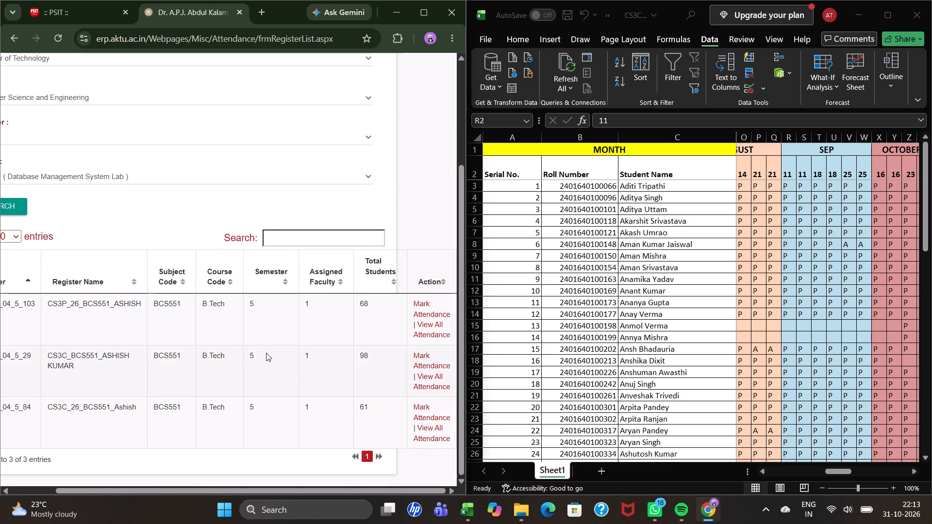
pyautogui.click(426, 415)
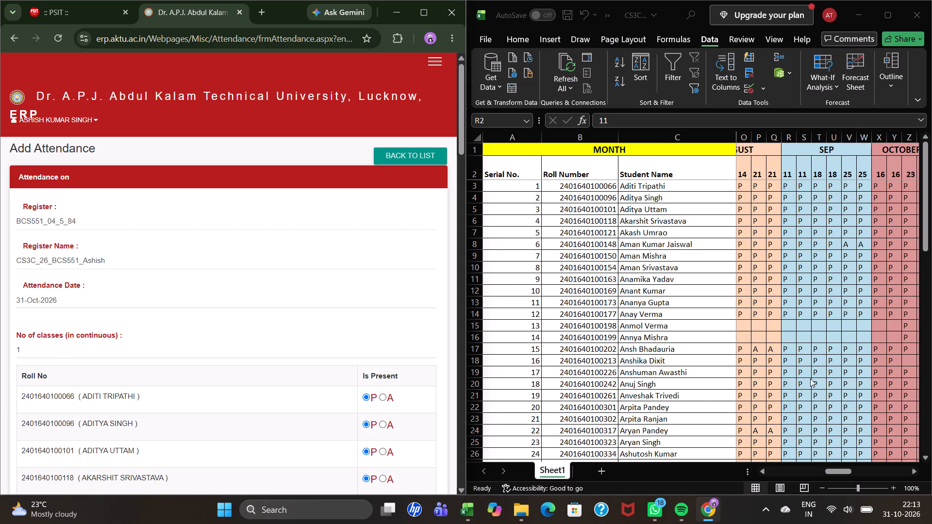
# In the workbook, enable header-row filtering from the first 11 September column and filter that column to show only A entries.
pyautogui.click(788, 171)
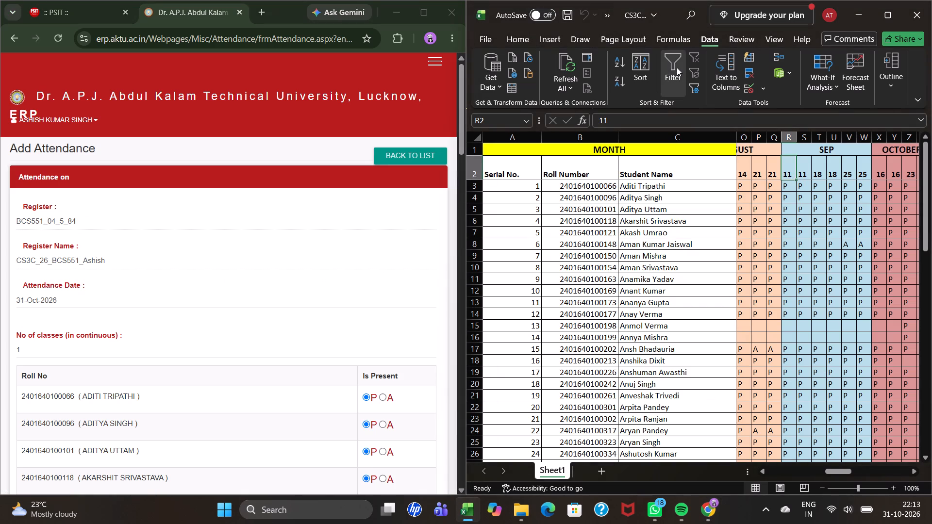
pyautogui.click(677, 67)
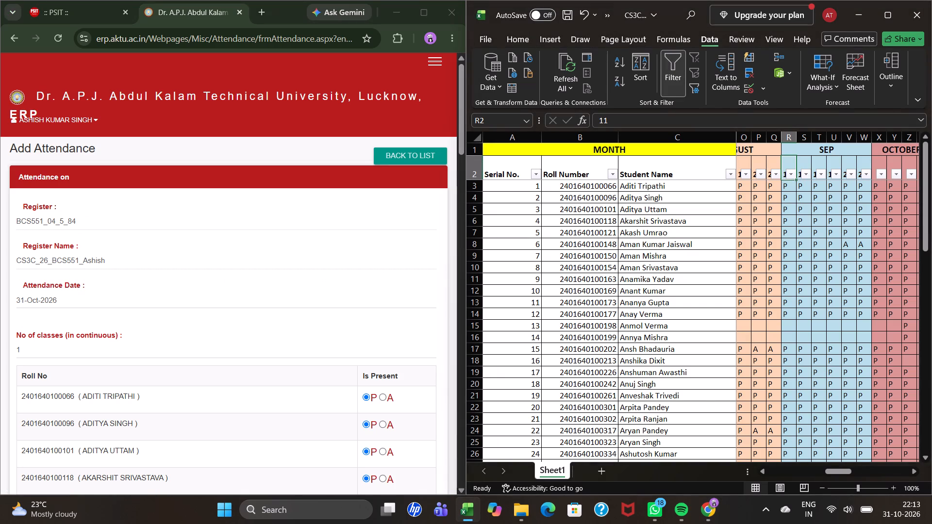
pyautogui.click(790, 172)
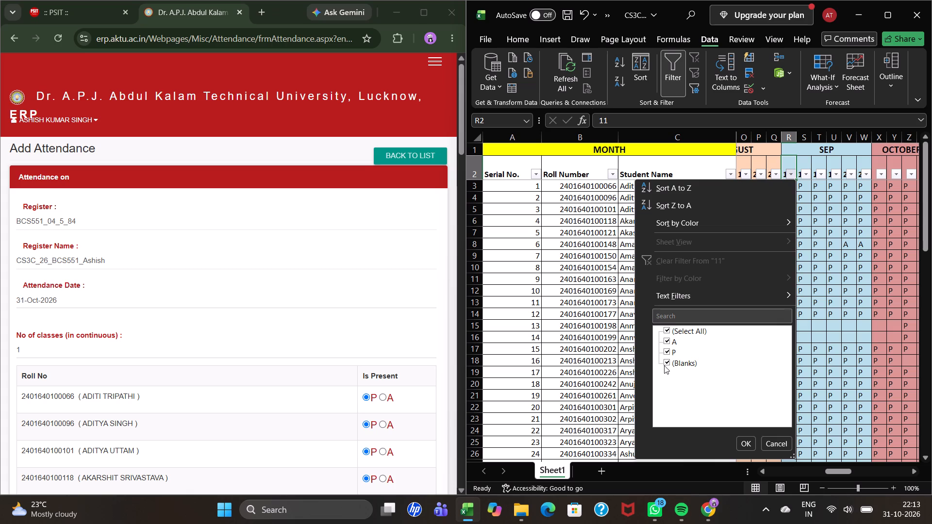
pyautogui.click(665, 360)
pyautogui.click(666, 351)
pyautogui.click(747, 445)
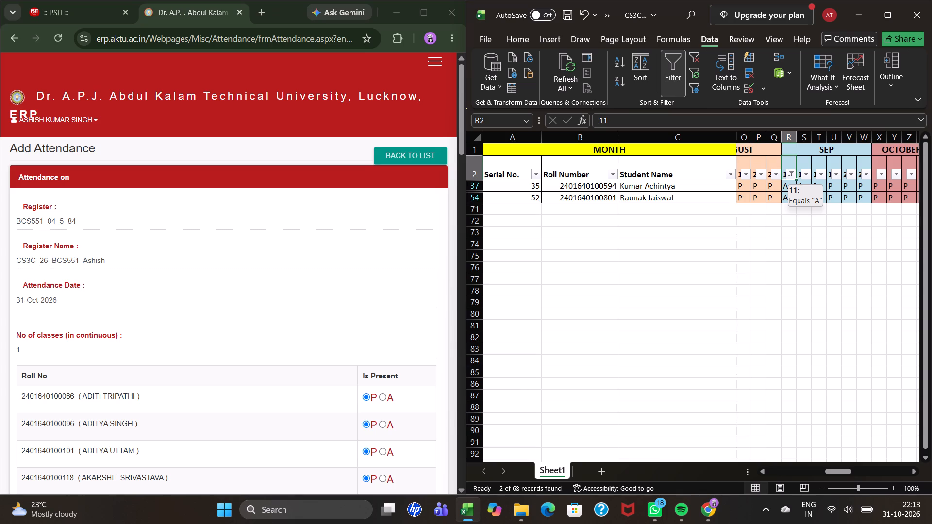
# Switch to the browser and set the attendance date to 11 September 2026.
pyautogui.click(281, 299)
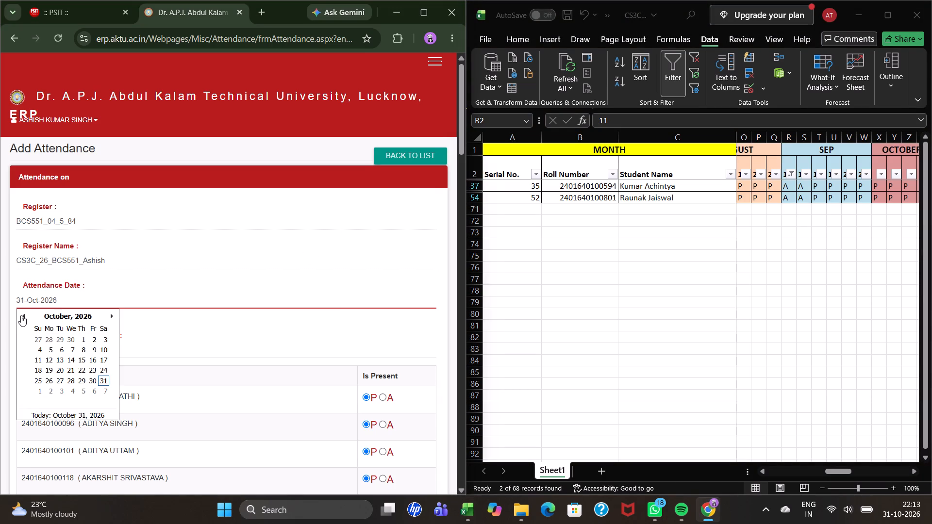
pyautogui.click(20, 316)
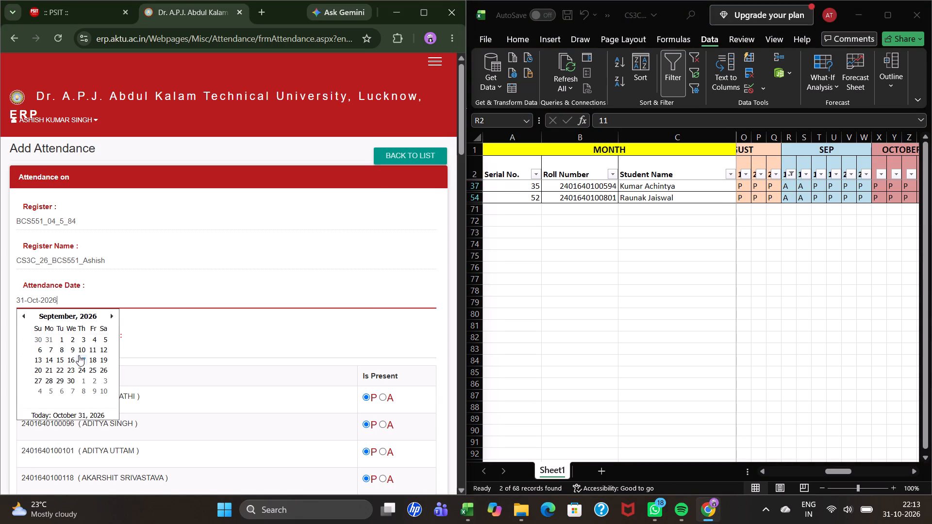
pyautogui.click(93, 349)
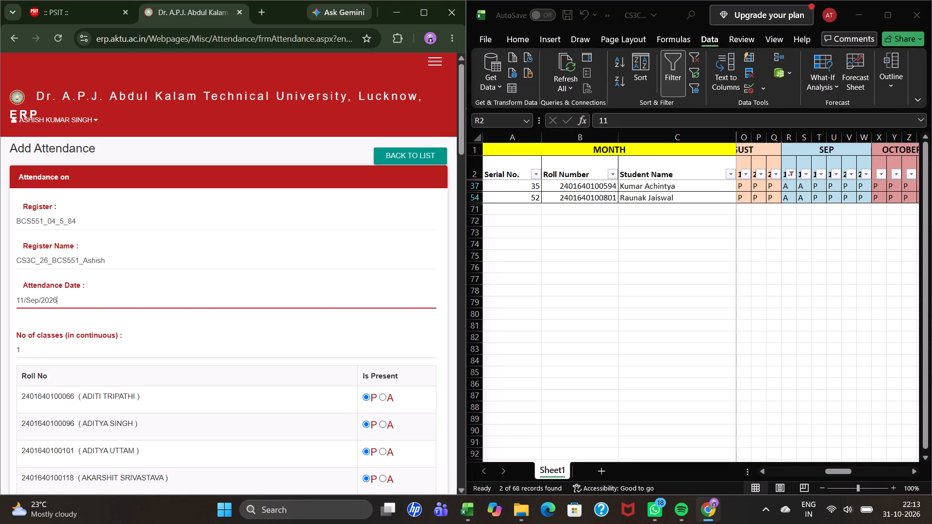
# Mark the two students shown in the filtered workbook, serial numbers 35 and 52, as absent (A) in the 11 September attendance list.
pyautogui.scroll(-2, 265, 322)
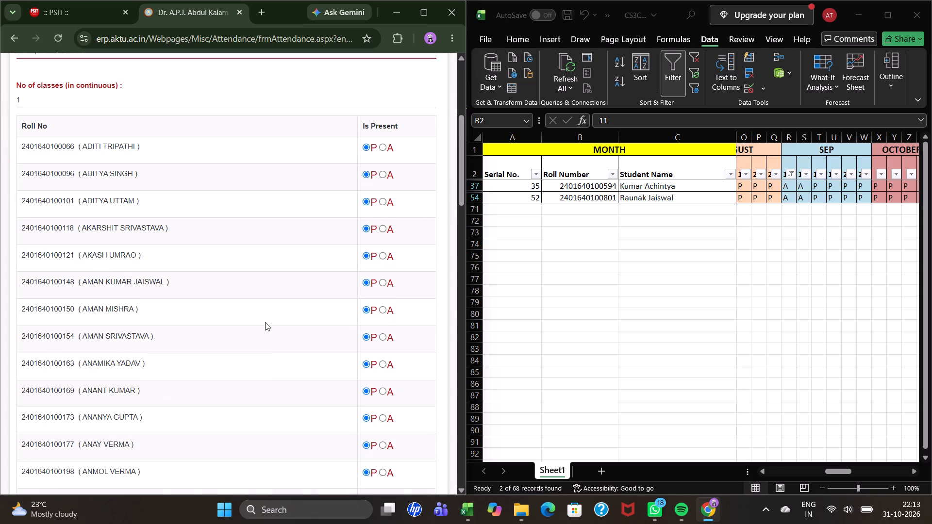
pyautogui.scroll(-1, 265, 322)
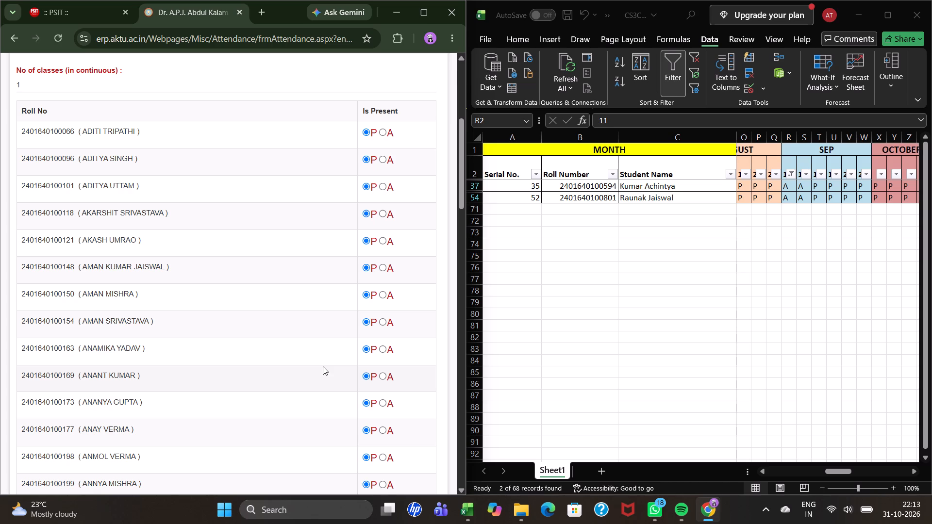
pyautogui.scroll(-4, 323, 366)
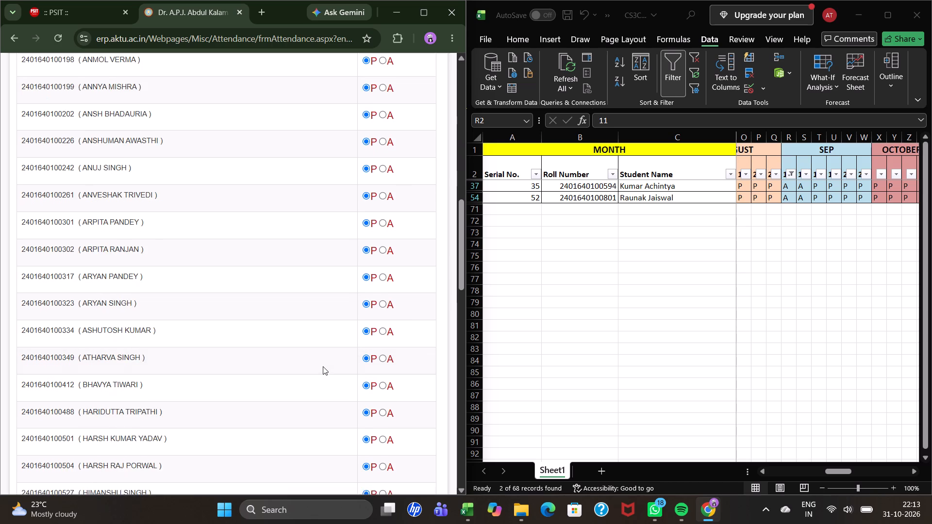
pyautogui.scroll(-3, 323, 366)
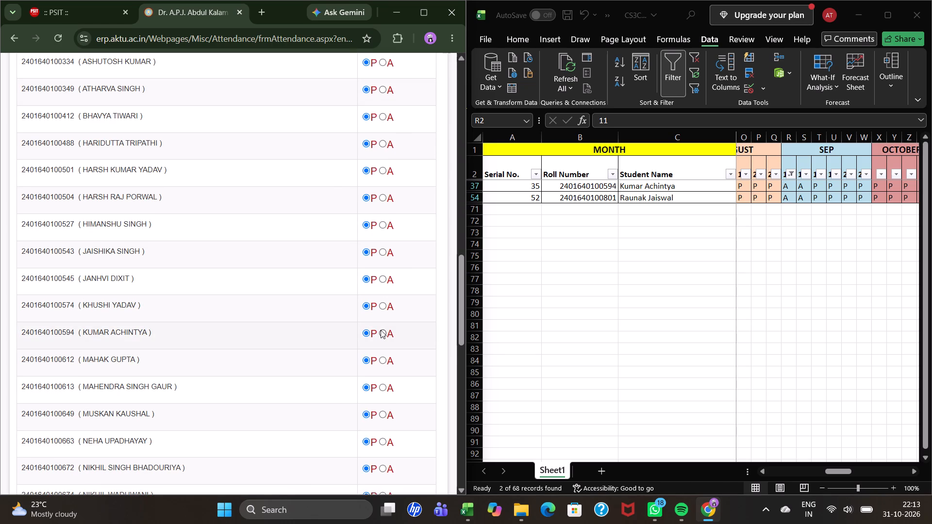
pyautogui.click(381, 330)
pyautogui.scroll(-4, 376, 407)
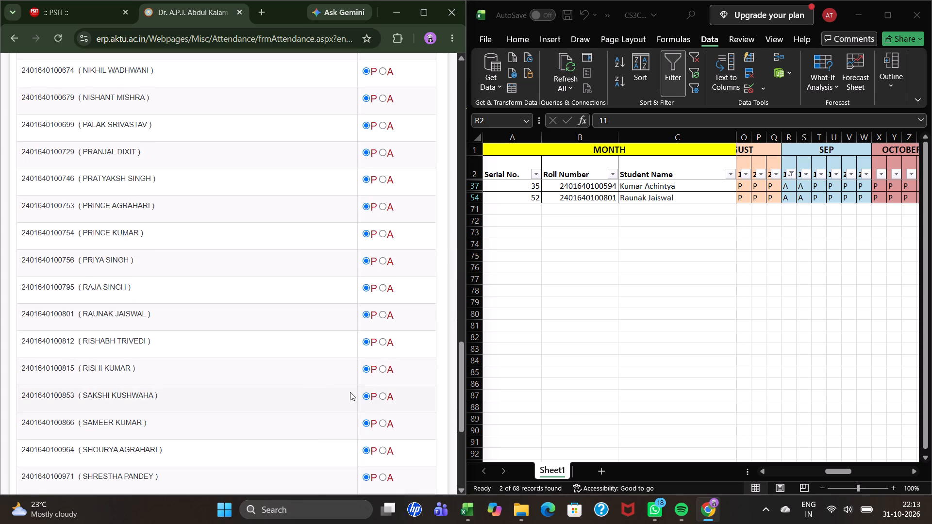
pyautogui.click(383, 316)
# Check the date on the attendance form and save the 11 September 2026 attendance.
pyautogui.scroll(-6, 383, 316)
pyautogui.scroll(11, 291, 339)
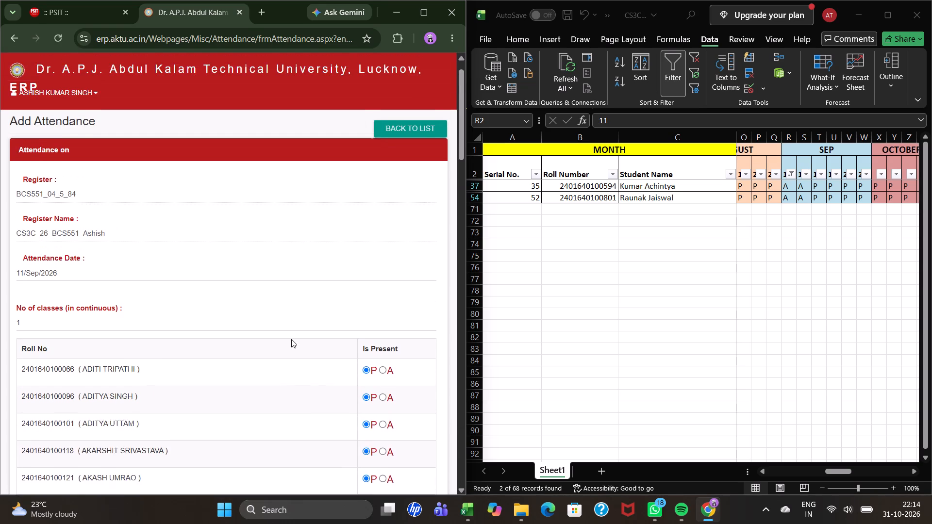
pyautogui.scroll(-8, 291, 339)
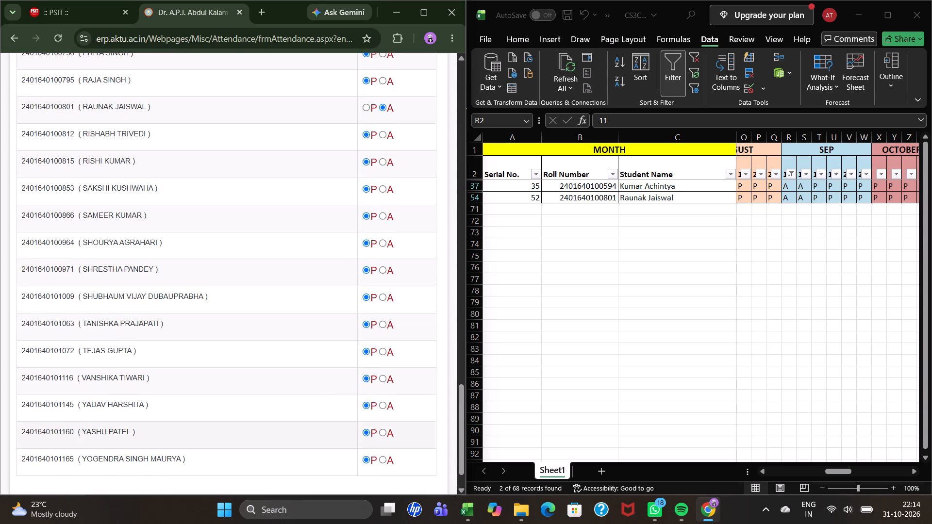
pyautogui.scroll(-4, 132, 428)
pyautogui.click(45, 453)
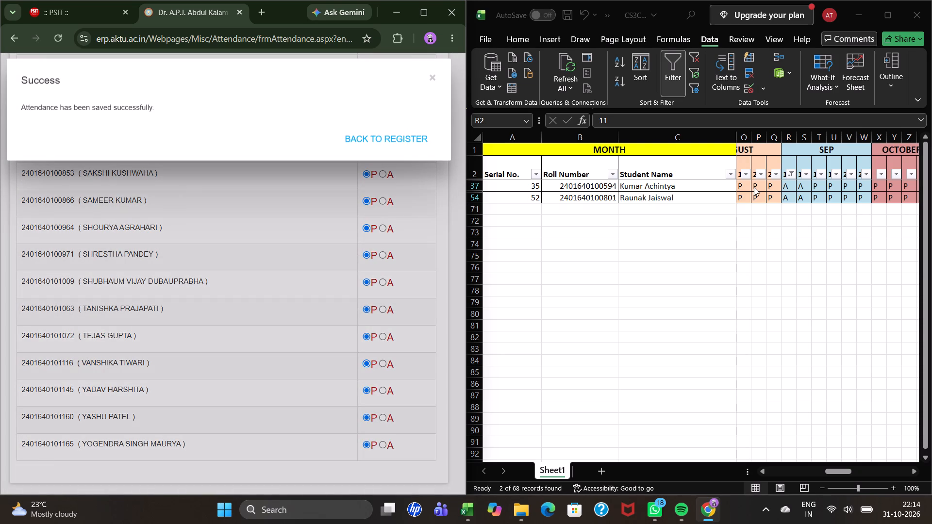
# Switch to the workbook and undo the A filter and the header-row filtering on the 11 September column.
pyautogui.click(790, 170)
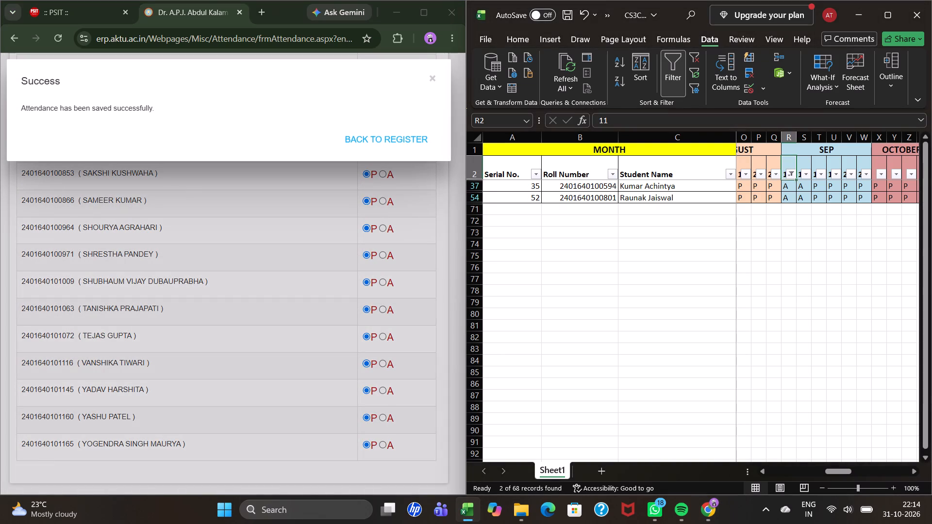
pyautogui.hotkey('ctrl', 'z')
pyautogui.hotkey('ctrl', 'z')
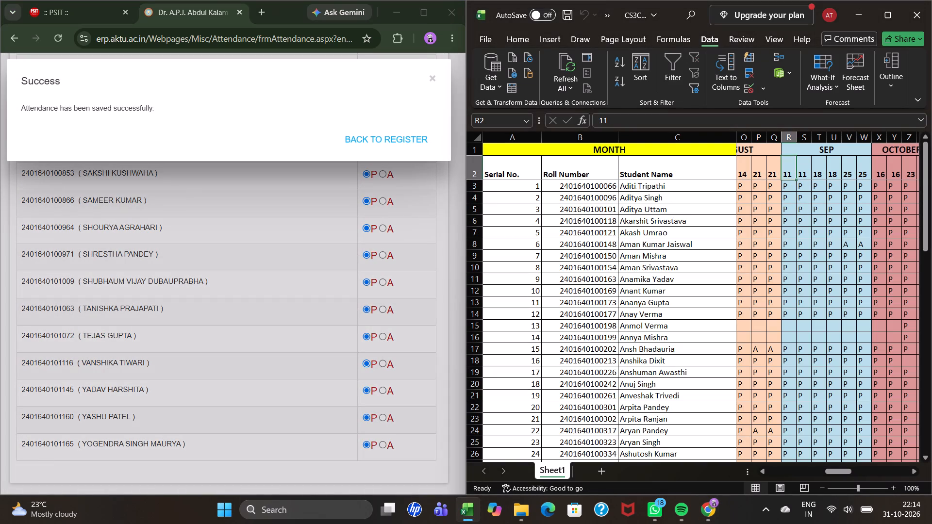
# Enable header-row filtering from the first 18 September column, check its filter values for A entries, and undo the filtering.
pyautogui.hscroll(-1, 806, 193)
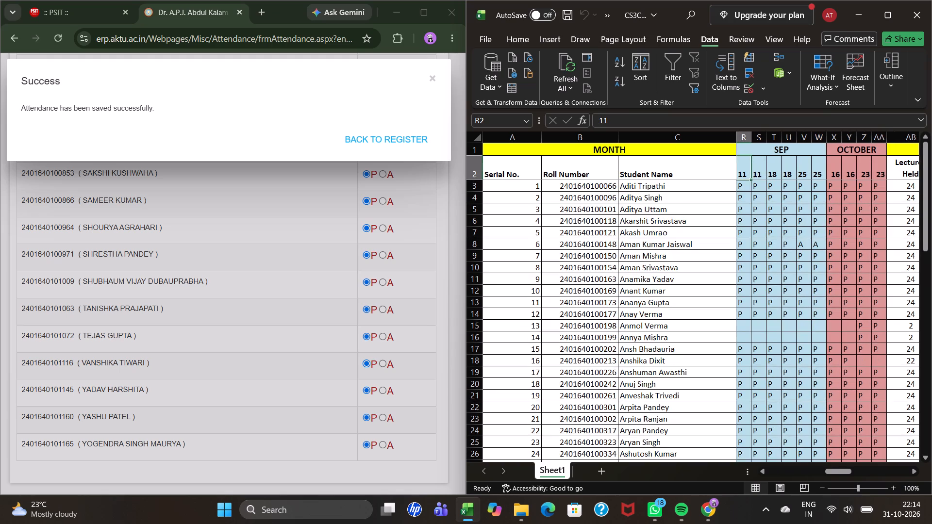
pyautogui.click(775, 168)
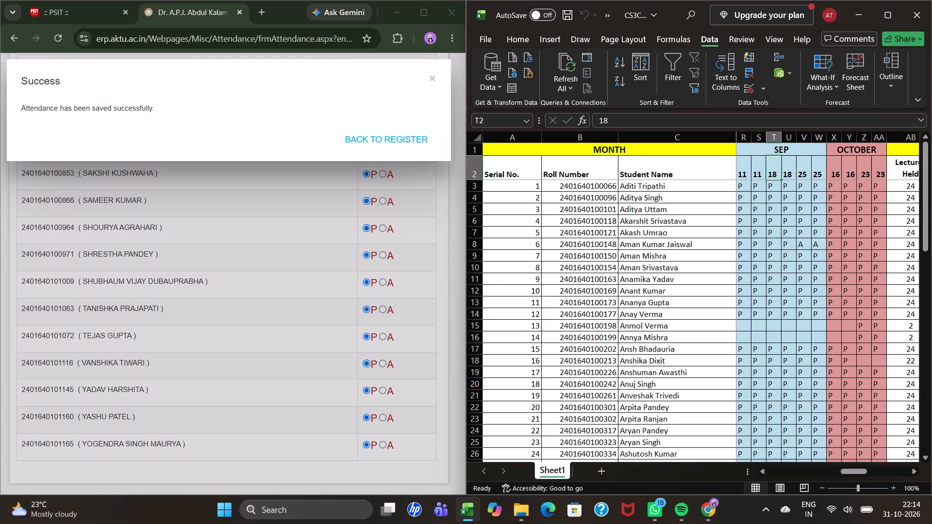
pyautogui.click(677, 64)
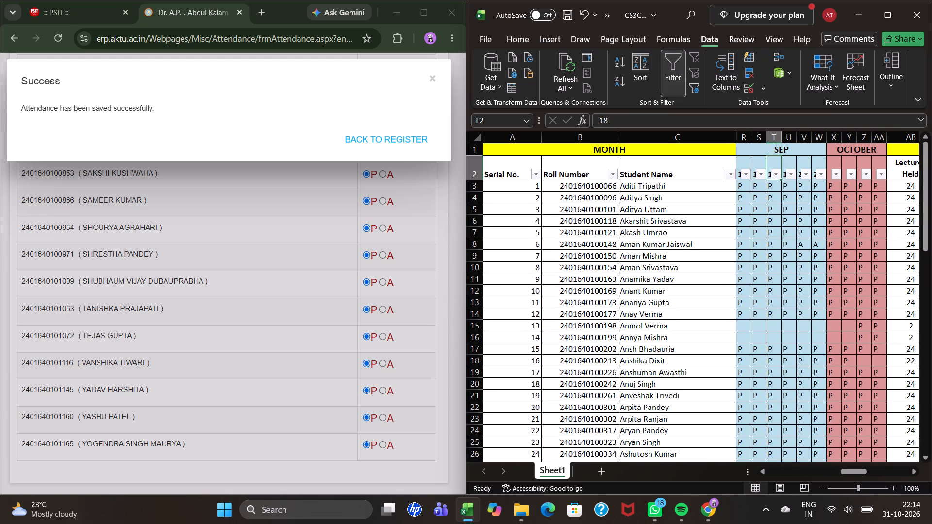
pyautogui.click(777, 174)
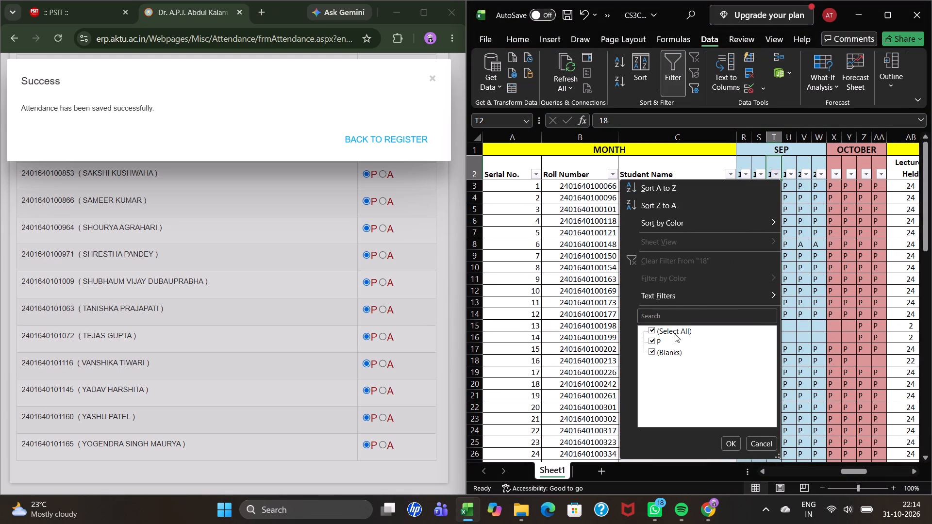
pyautogui.click(809, 236)
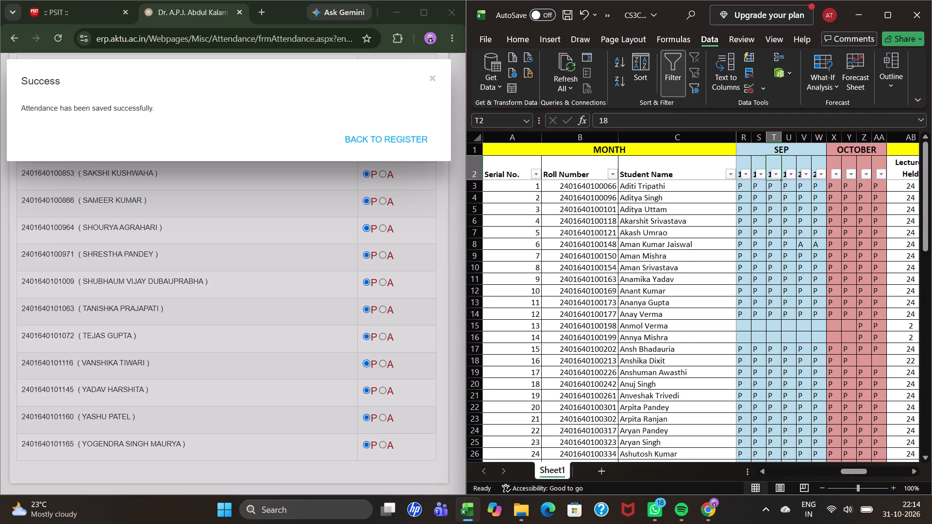
pyautogui.hotkey('ctrl', 'z')
# Enable header-row filtering from the first 25 September column and filter that column to show only A entries.
pyautogui.click(806, 177)
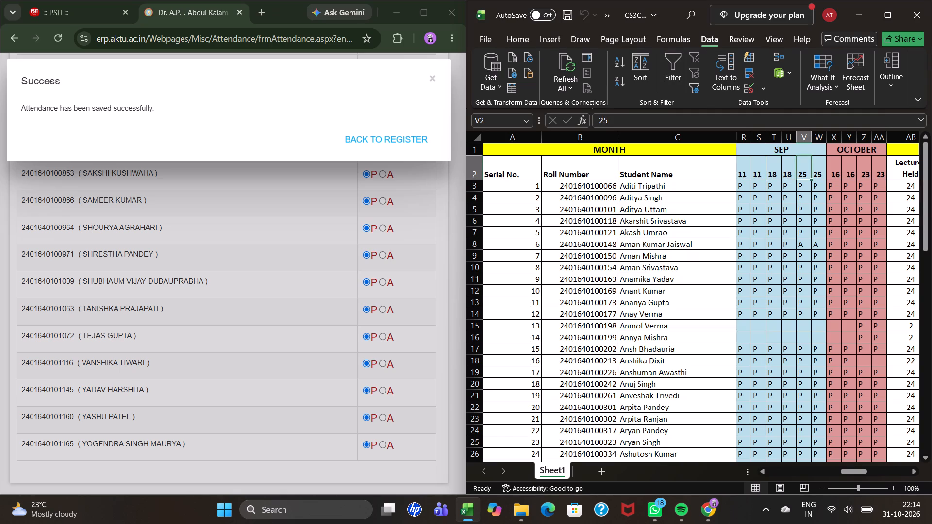
pyautogui.click(674, 65)
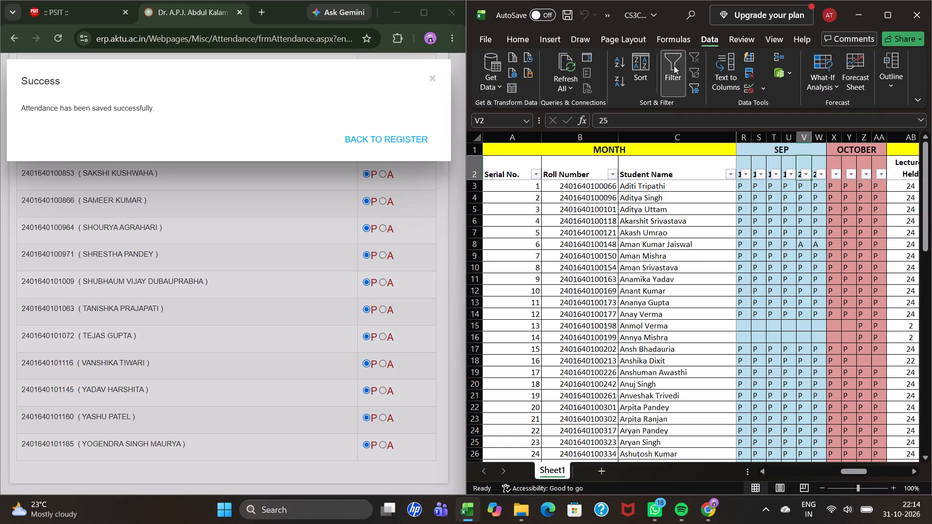
pyautogui.click(807, 173)
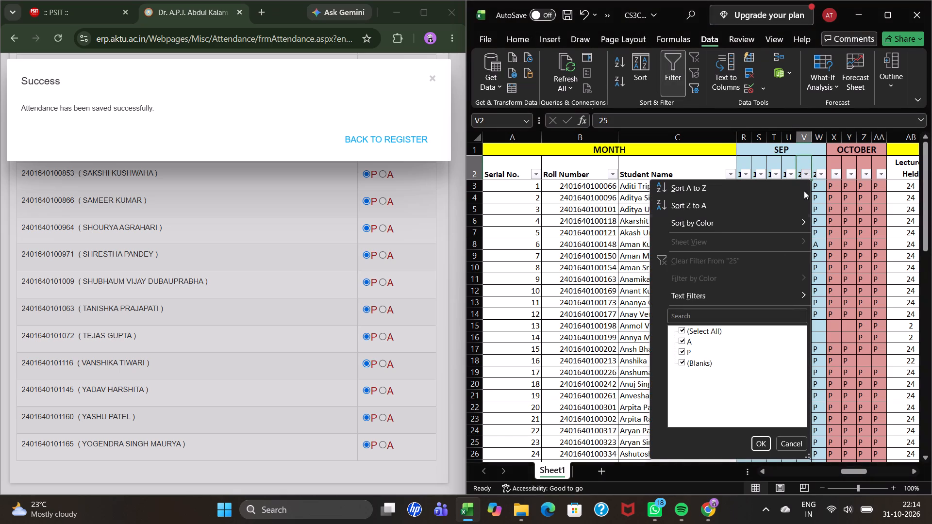
pyautogui.click(683, 362)
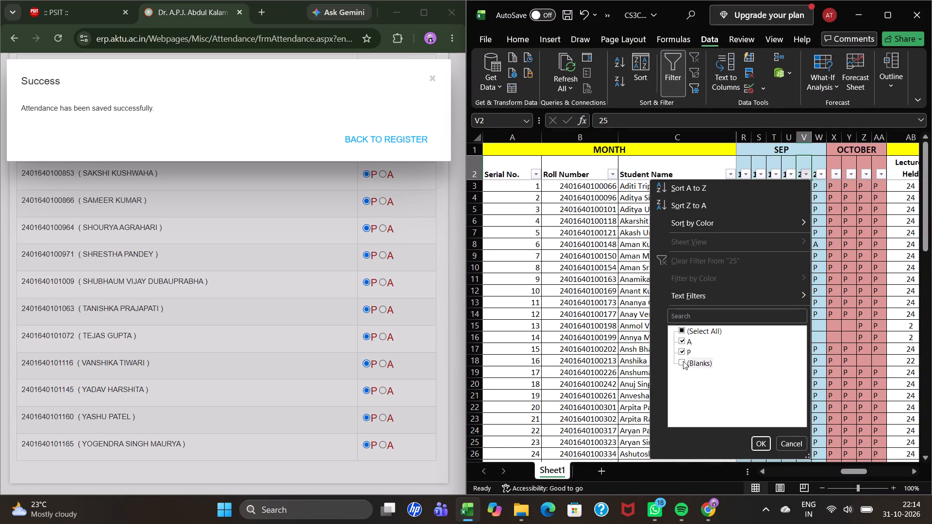
pyautogui.click(683, 351)
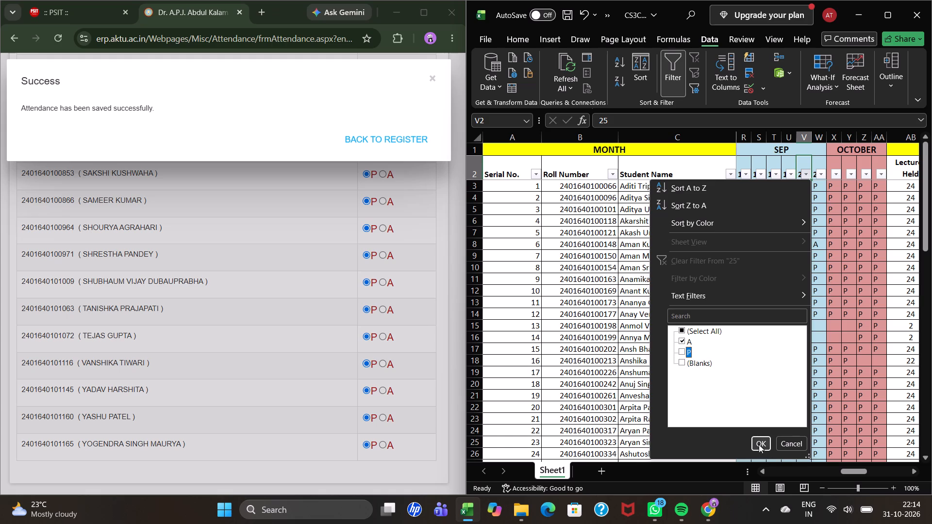
pyautogui.click(758, 443)
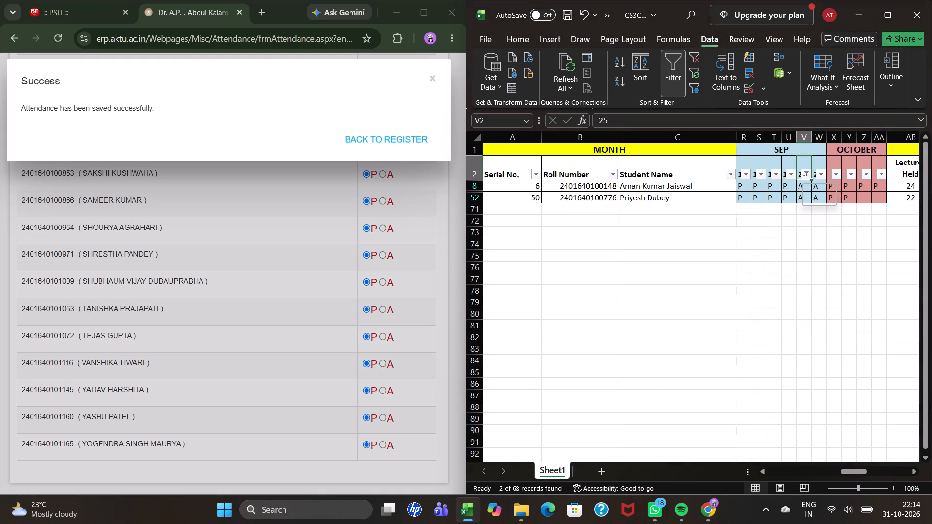
# Switch to the browser, reload the attendance form and set the attendance date to 25 September 2026.
pyautogui.click(449, 268)
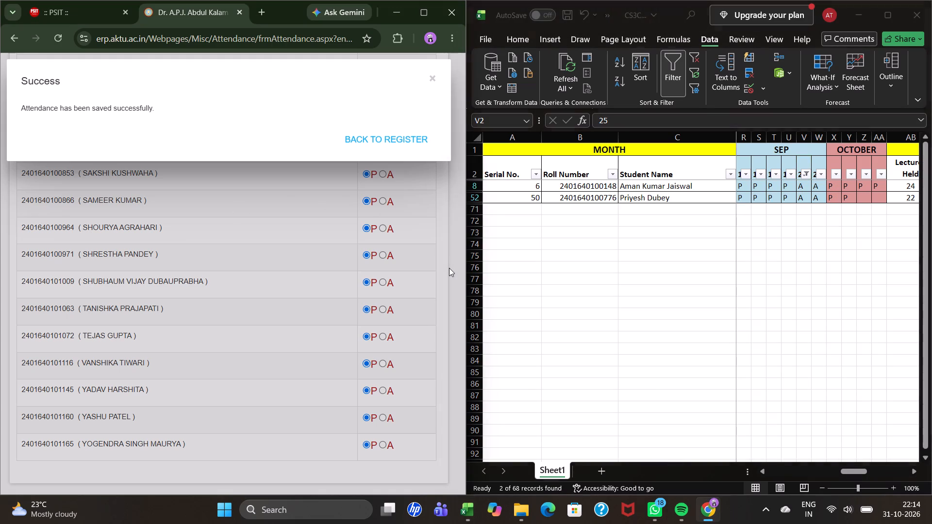
pyautogui.scroll(12, 449, 268)
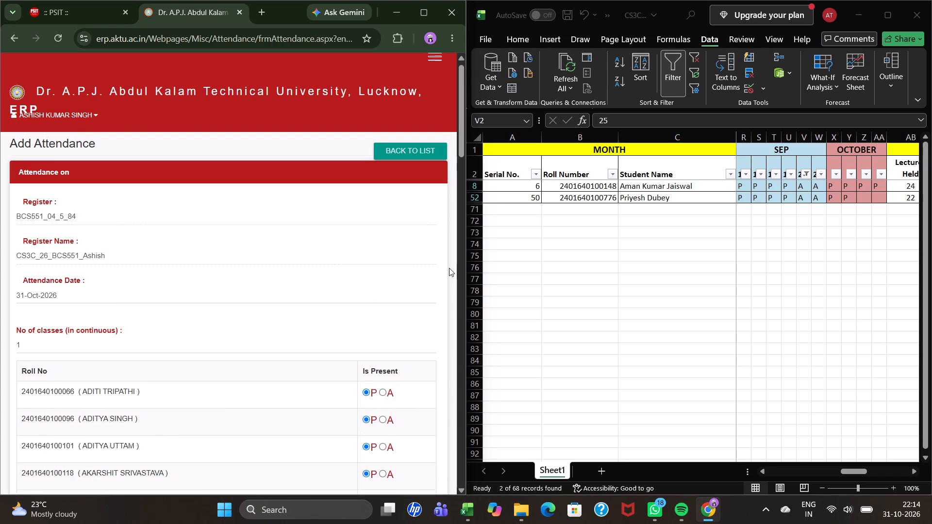
pyautogui.click(110, 296)
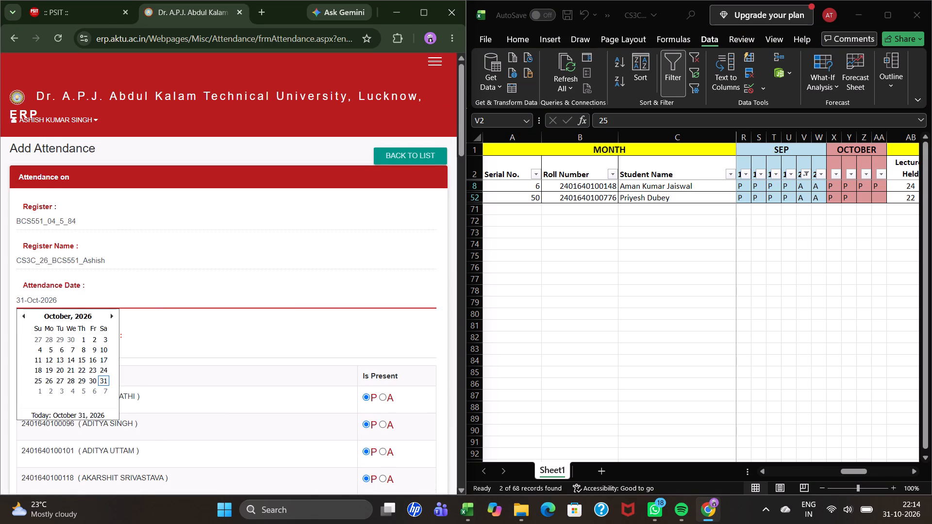
pyautogui.click(22, 314)
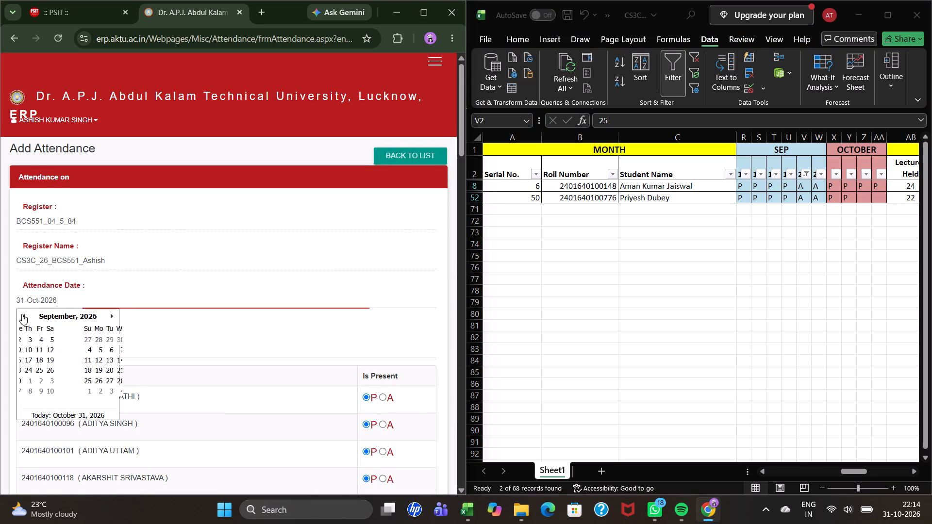
pyautogui.click(54, 36)
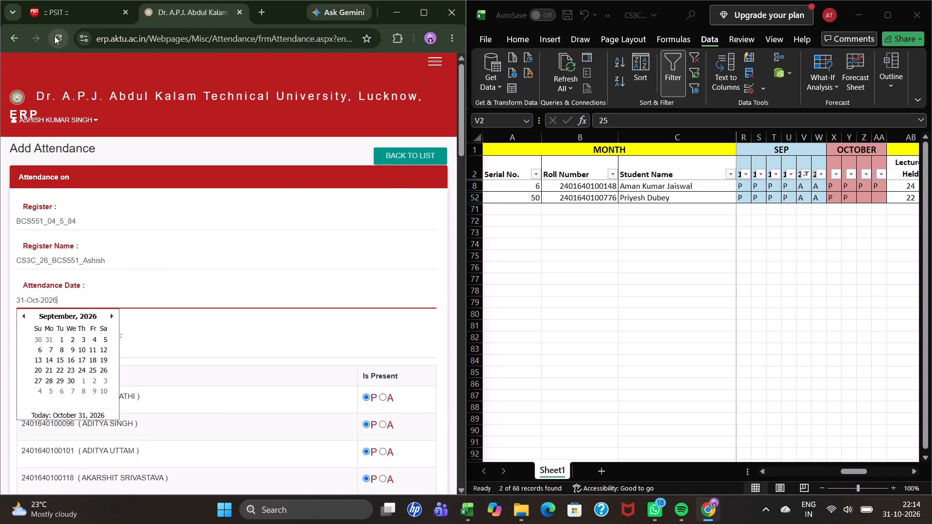
pyautogui.click(61, 298)
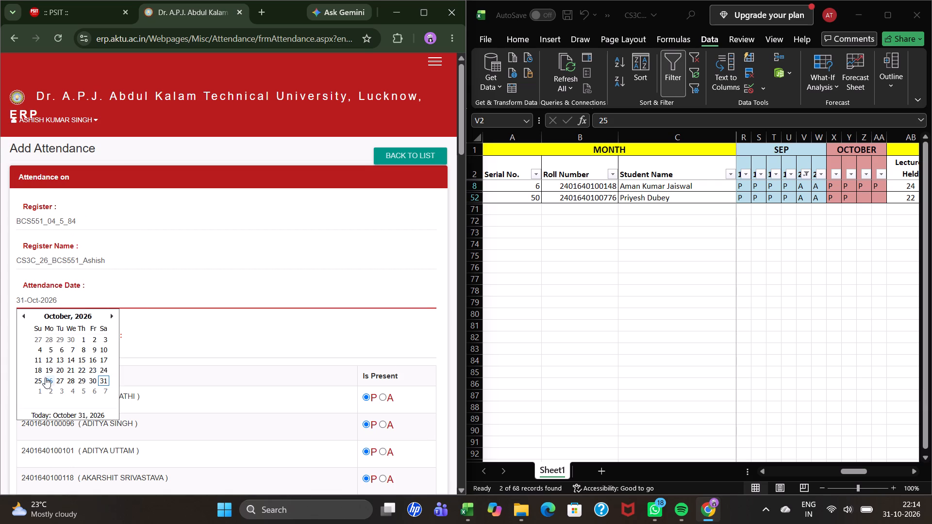
pyautogui.click(24, 313)
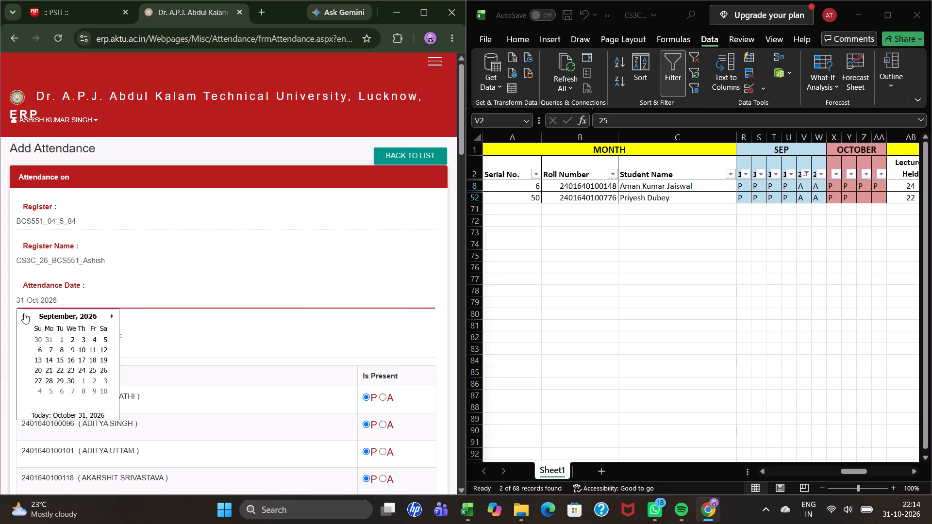
pyautogui.click(92, 371)
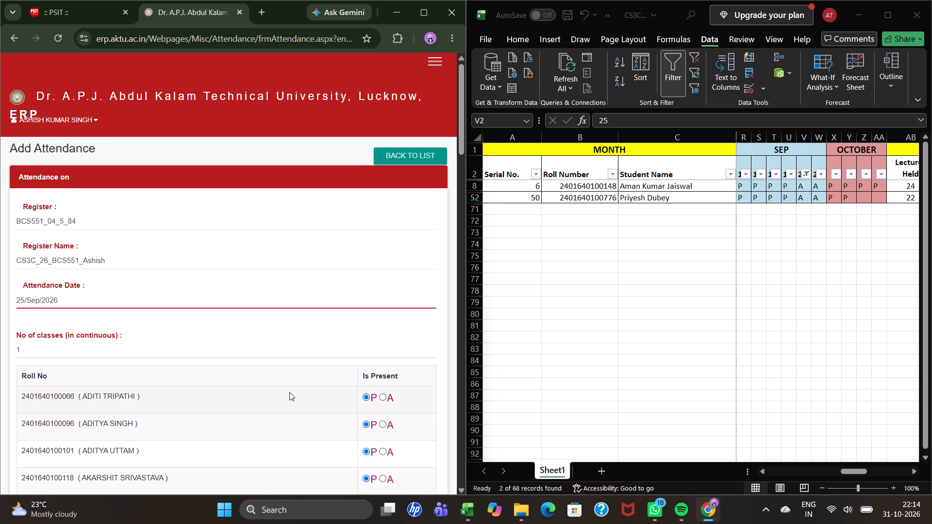
# Mark the student with serial no. 6 in the filtered workbook list absent for 25 September.
pyautogui.scroll(-4, 289, 392)
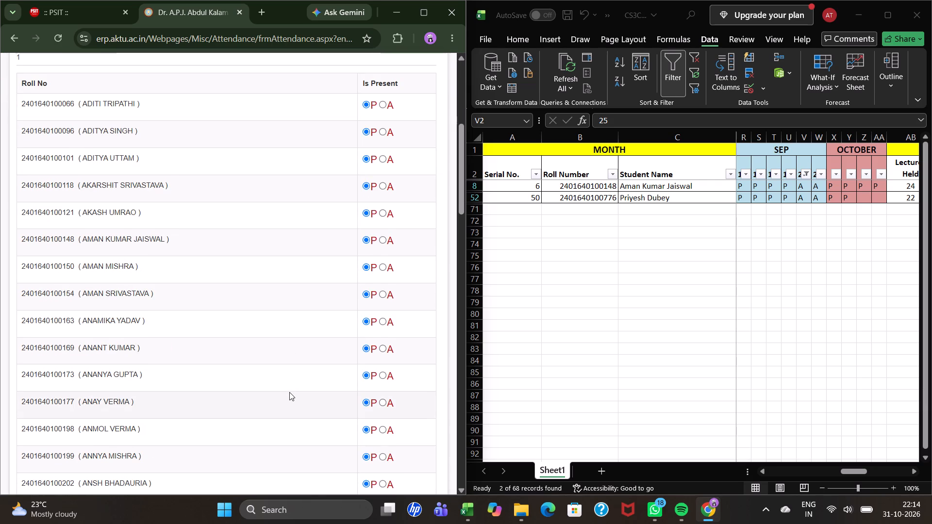
pyautogui.click(382, 238)
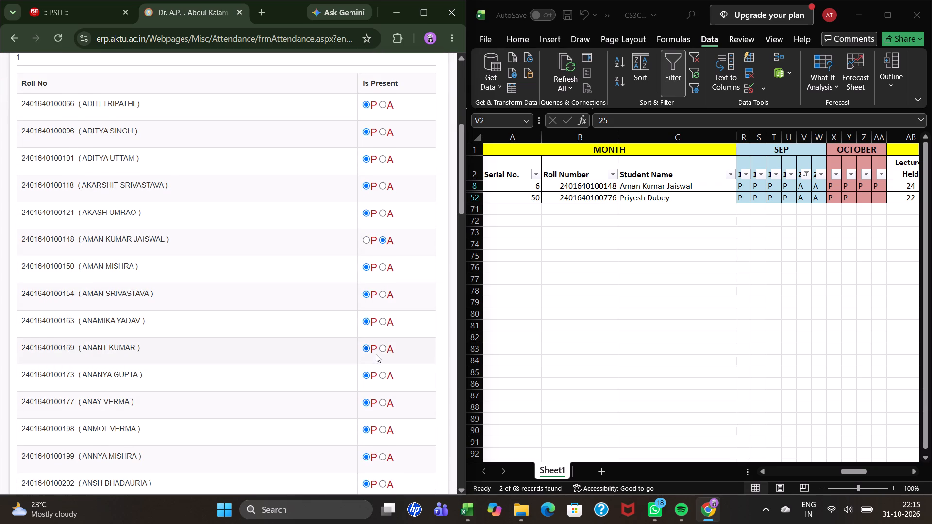
# Look through the attendance form's roll list for the other filtered absentee, the student with serial no. 50.
pyautogui.scroll(-2, 375, 355)
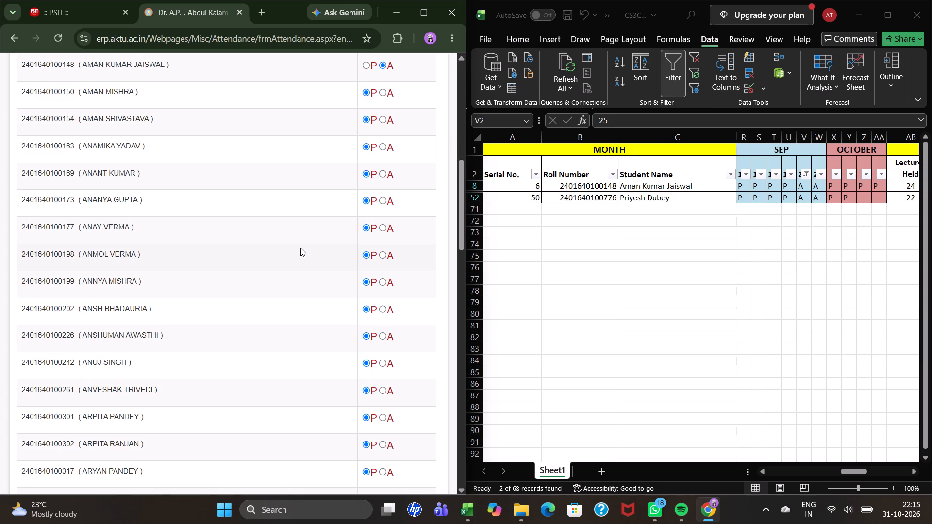
pyautogui.scroll(-8, 375, 342)
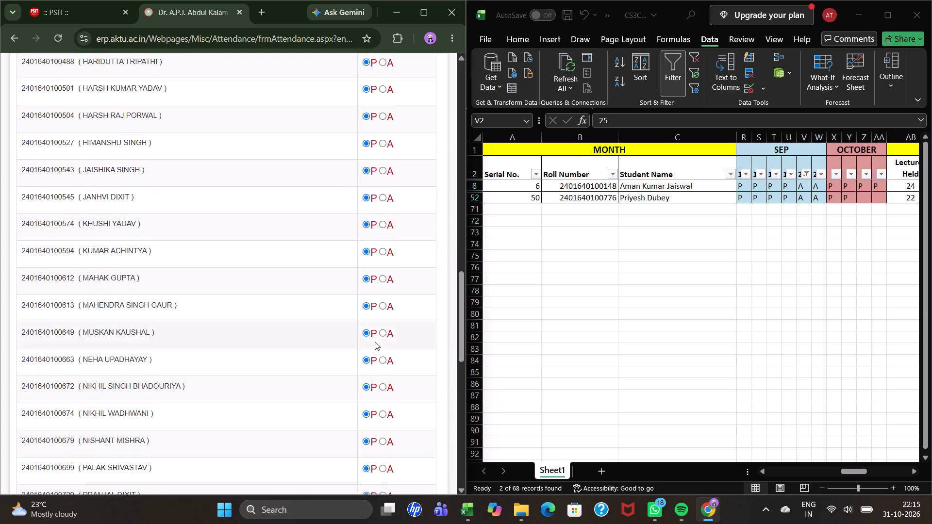
pyautogui.scroll(-9, 375, 342)
pyautogui.scroll(1, 375, 342)
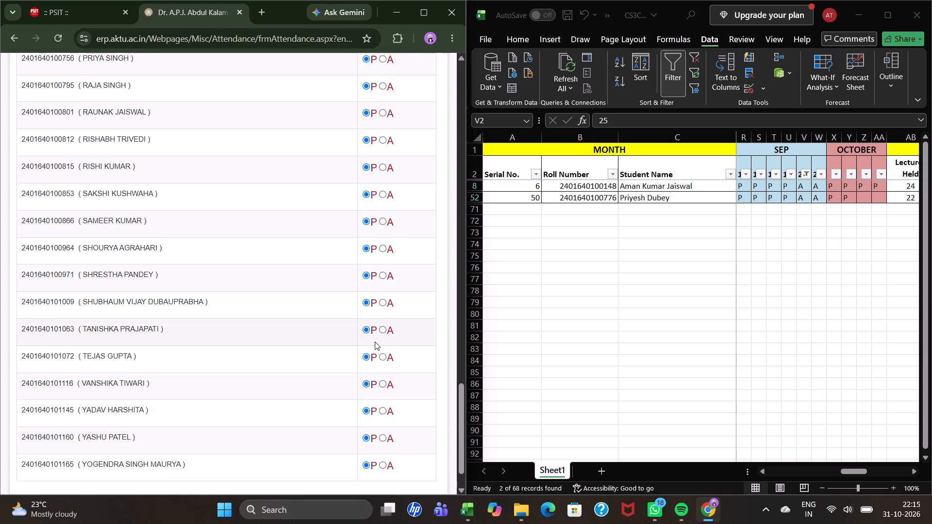
pyautogui.scroll(2, 375, 342)
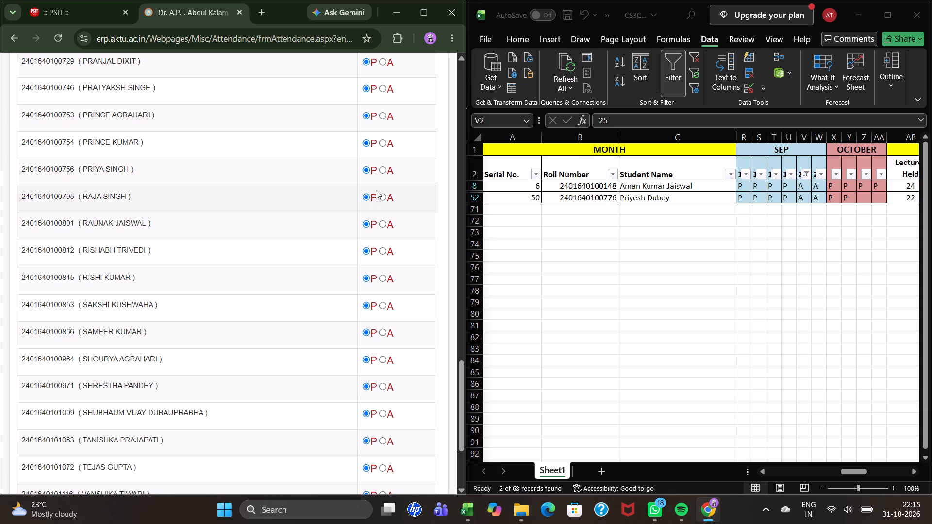
pyautogui.scroll(1, 376, 190)
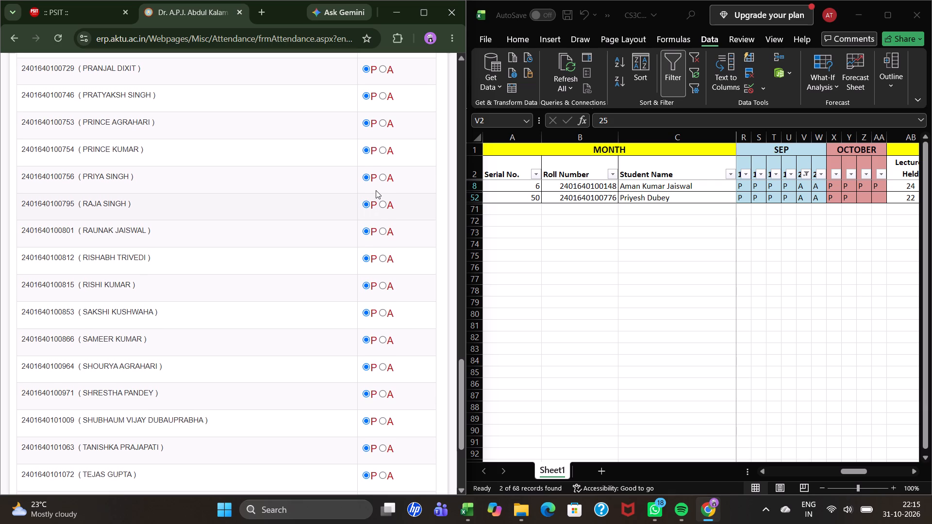
pyautogui.scroll(2, 376, 190)
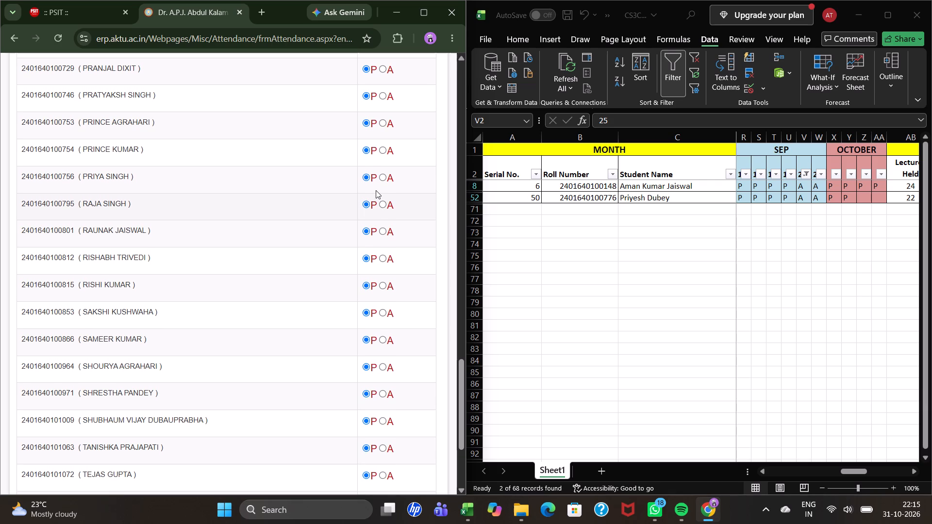
pyautogui.scroll(1, 376, 190)
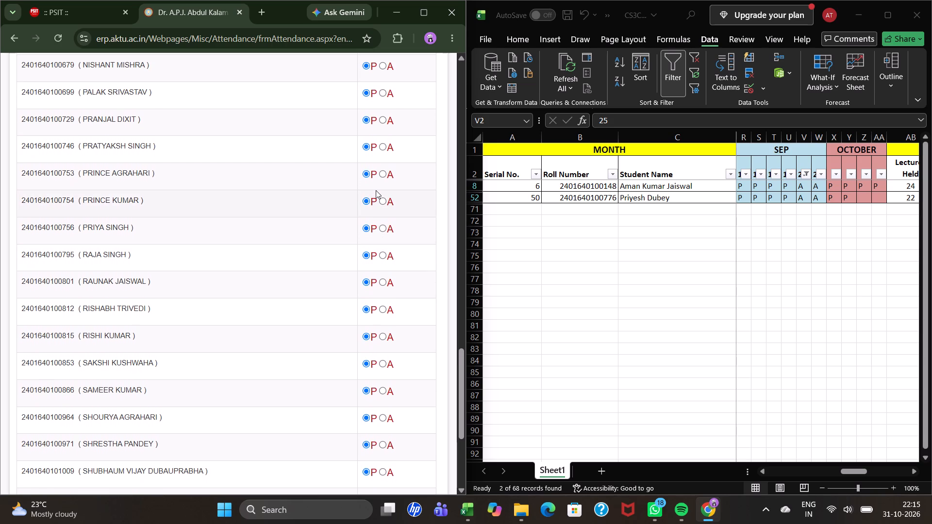
pyautogui.scroll(-8, 376, 190)
pyautogui.scroll(3, 377, 209)
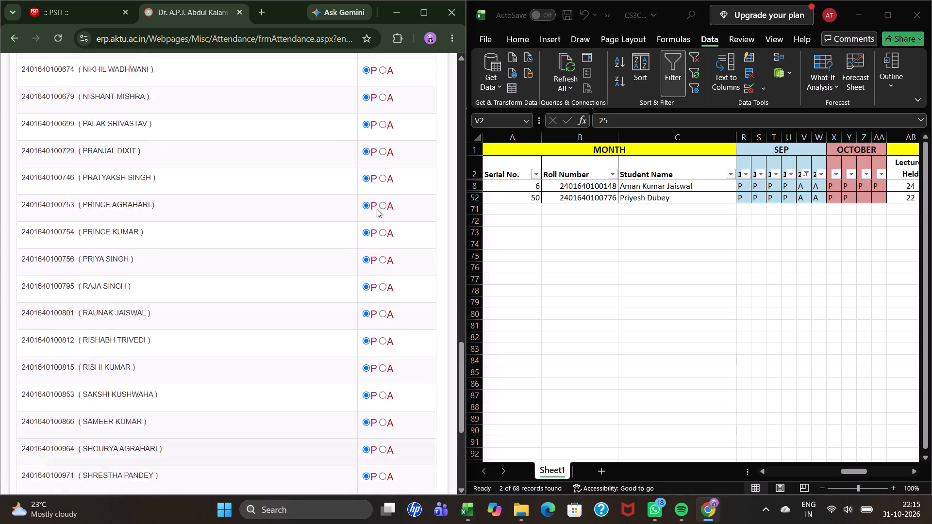
pyautogui.scroll(5, 377, 209)
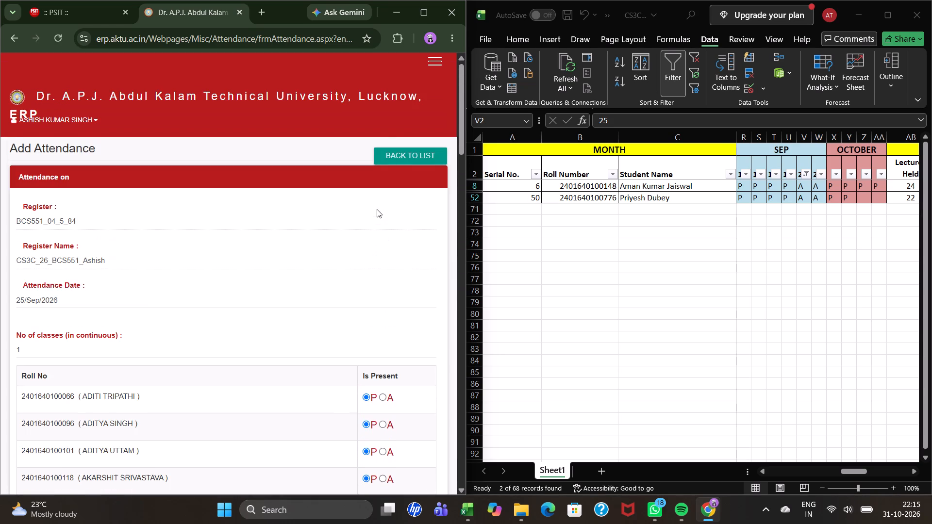
# Submit the 25 September attendance.
pyautogui.scroll(-17, 377, 209)
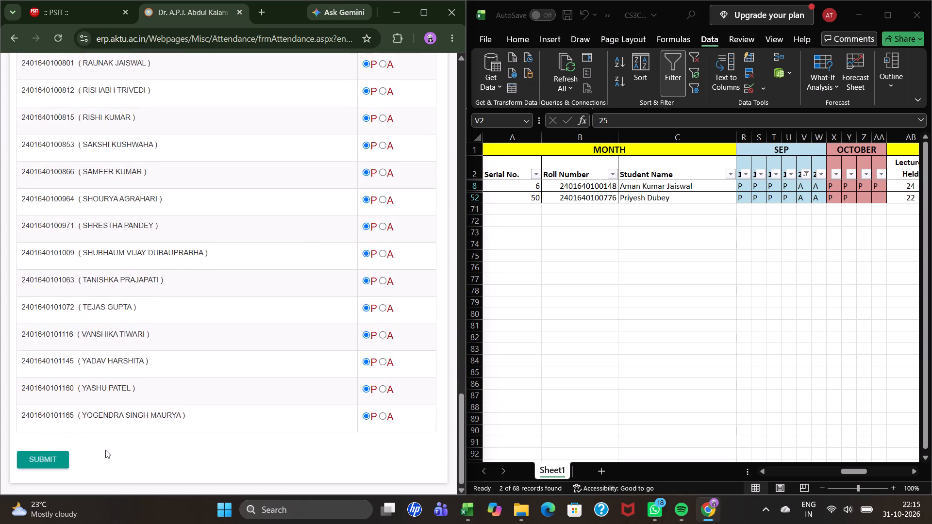
pyautogui.click(58, 460)
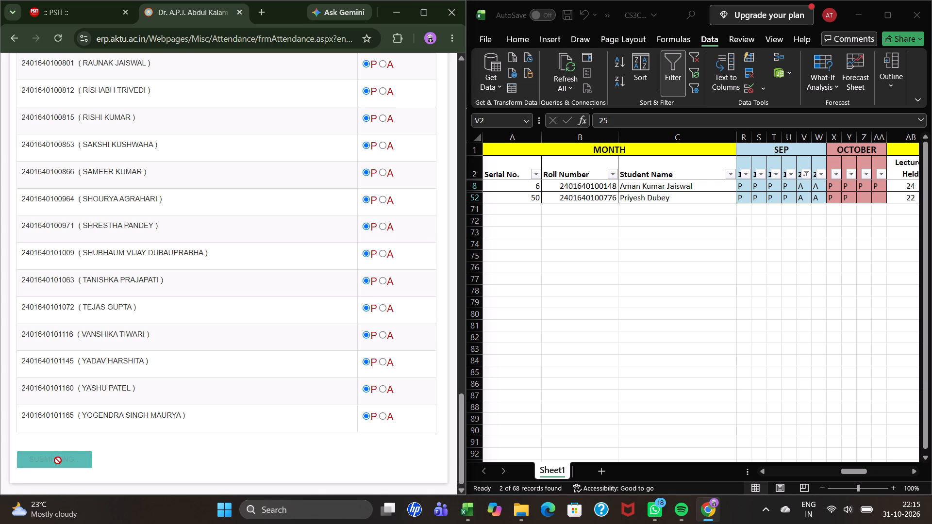
# Switch to the workbook and undo the A filter and the header-row filtering on the 25 September column.
pyautogui.click(714, 196)
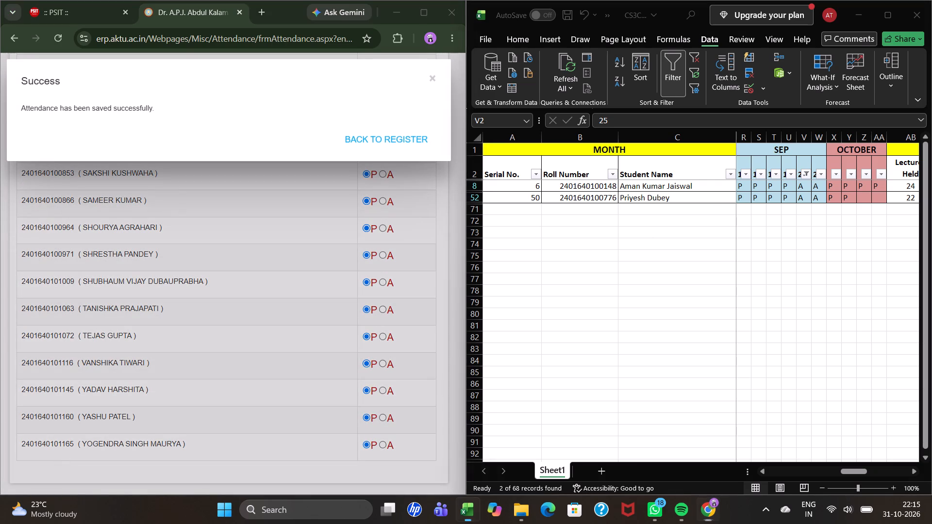
pyautogui.hotkey('ctrl', 'z')
pyautogui.hotkey('ctrl', 'z')
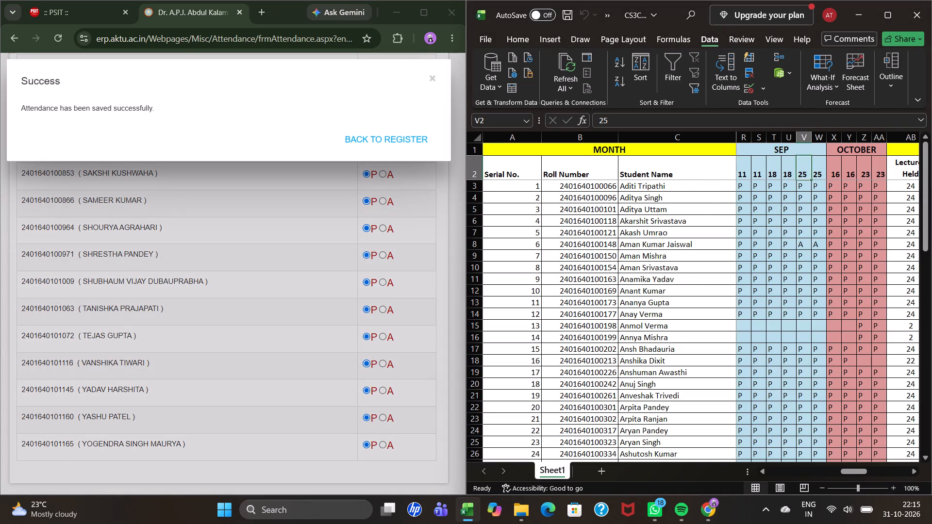
# Enable header-row filtering from the first 16 October column and filter that column to show only A entries.
pyautogui.hscroll(-1, 806, 239)
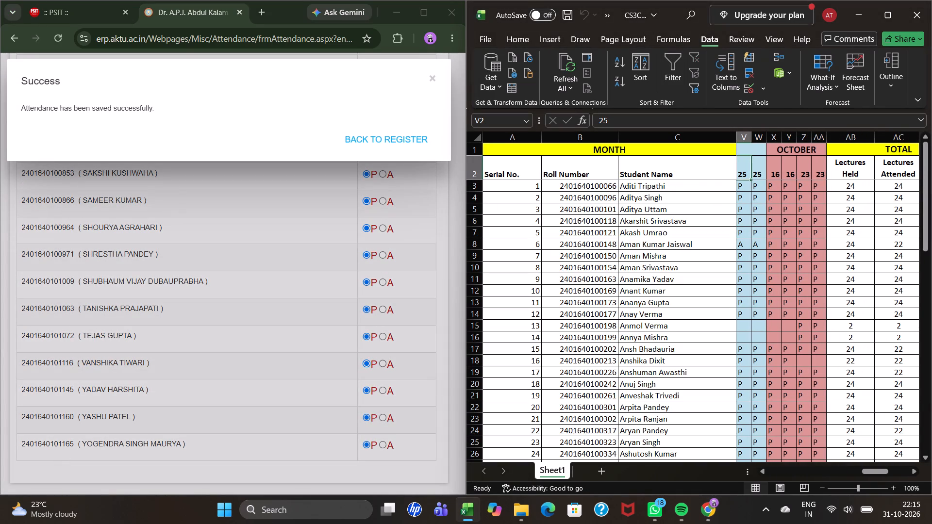
pyautogui.click(777, 176)
pyautogui.click(777, 176)
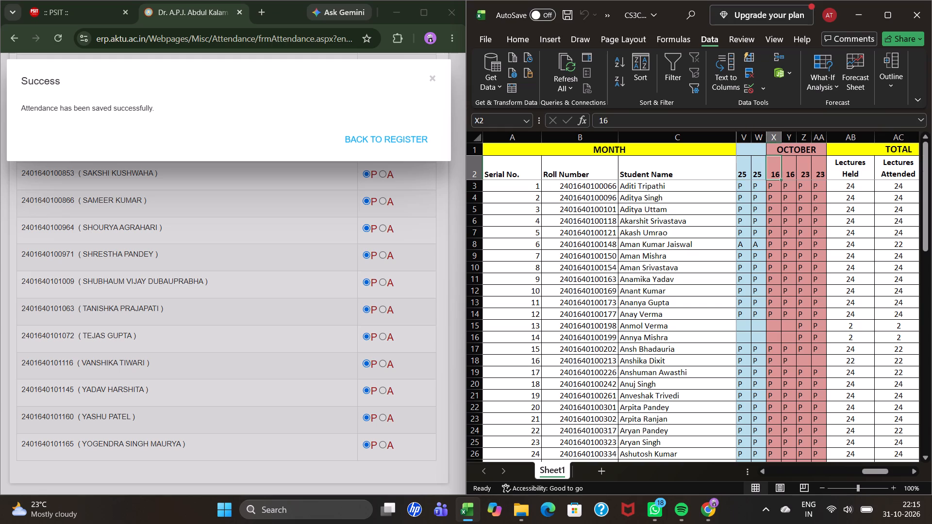
pyautogui.click(668, 57)
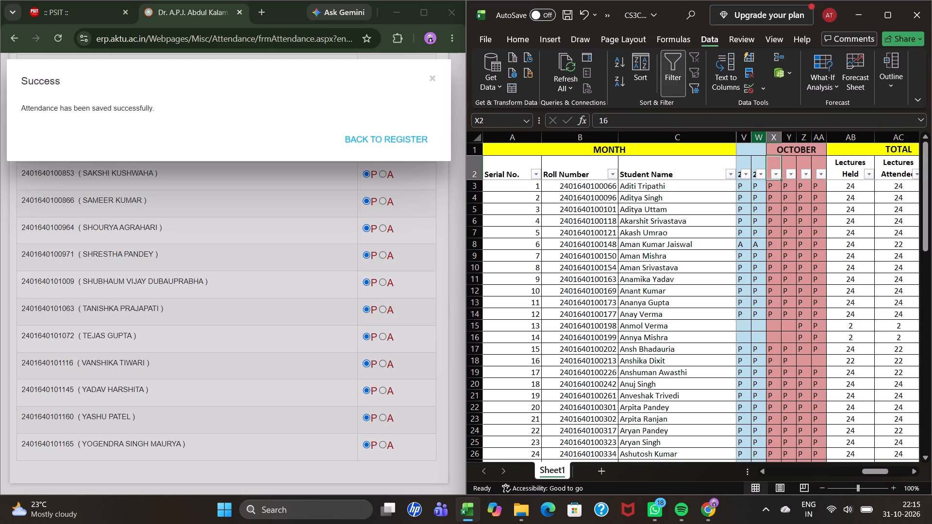
pyautogui.click(781, 176)
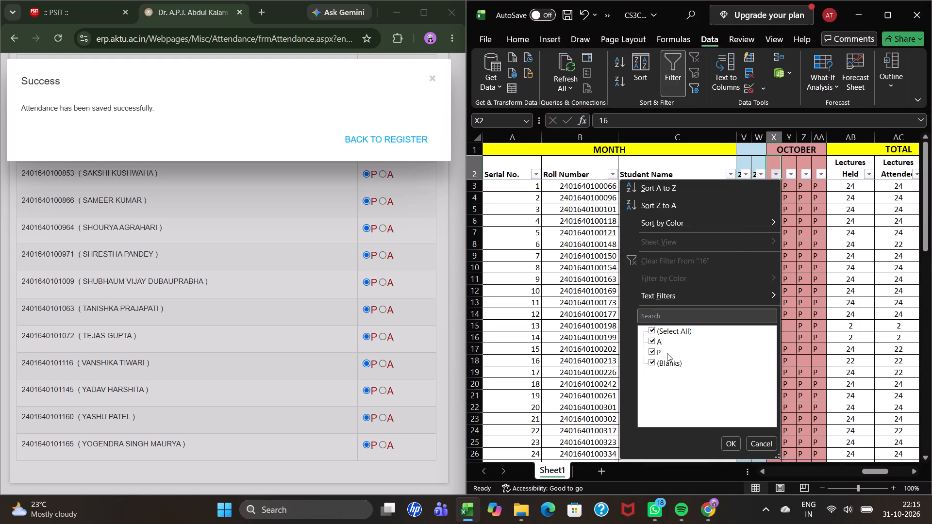
pyautogui.click(653, 362)
pyautogui.click(653, 349)
pyautogui.click(732, 441)
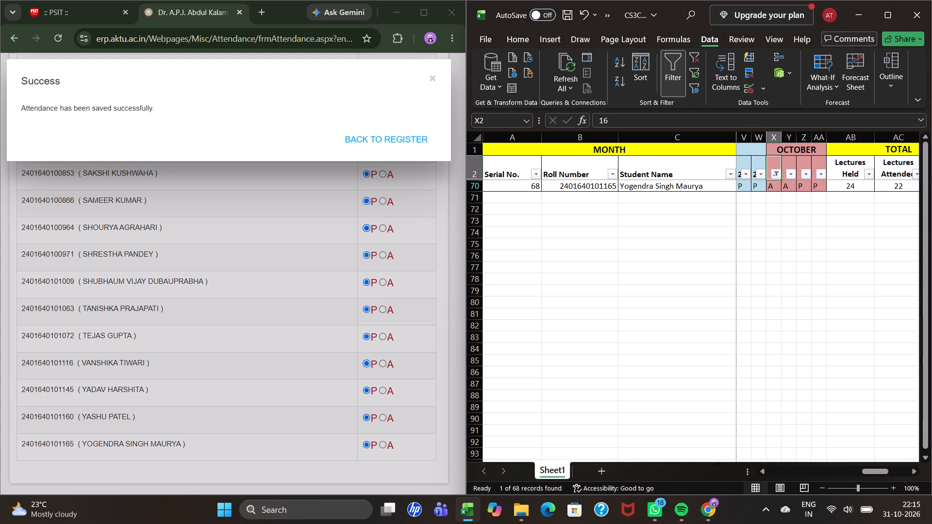
# Switch to the browser, reload the attendance form and set the attendance date to 16 October 2026.
pyautogui.click(452, 236)
pyautogui.scroll(17, 322, 143)
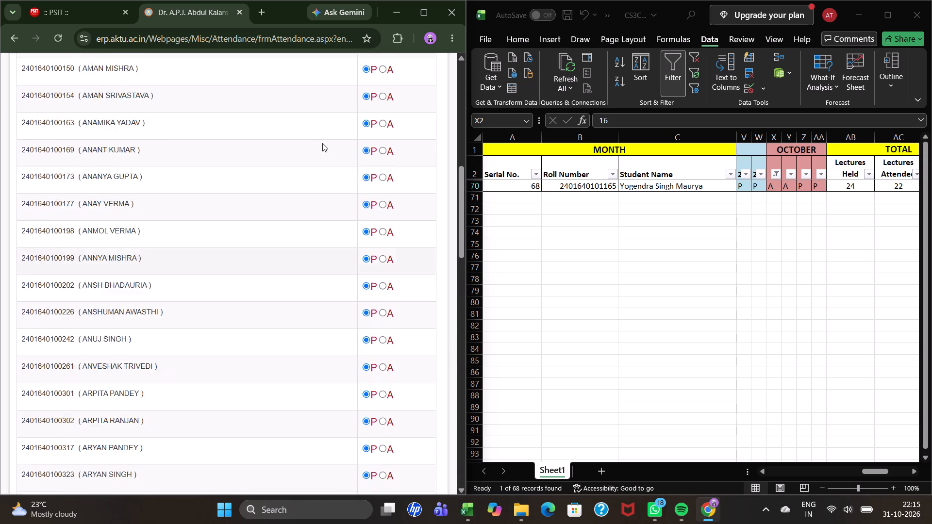
pyautogui.scroll(1, 322, 143)
pyautogui.click(55, 35)
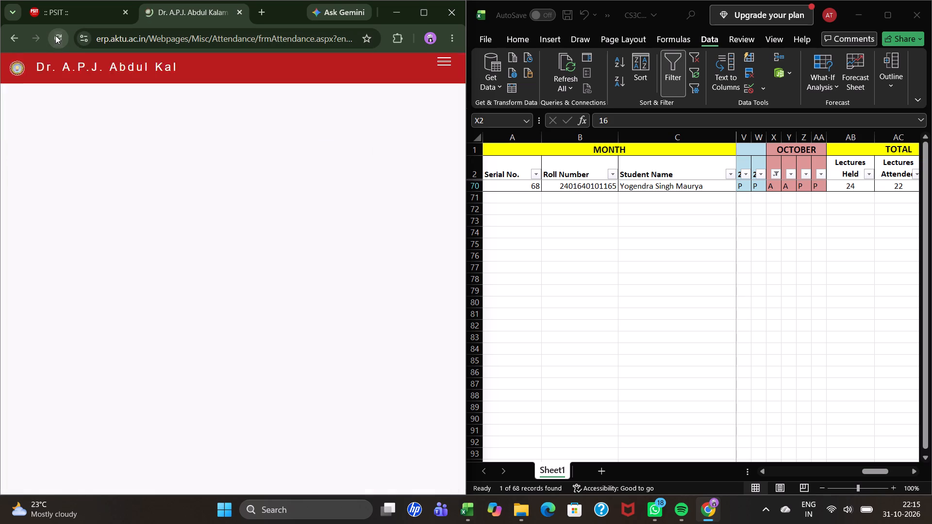
pyautogui.click(68, 295)
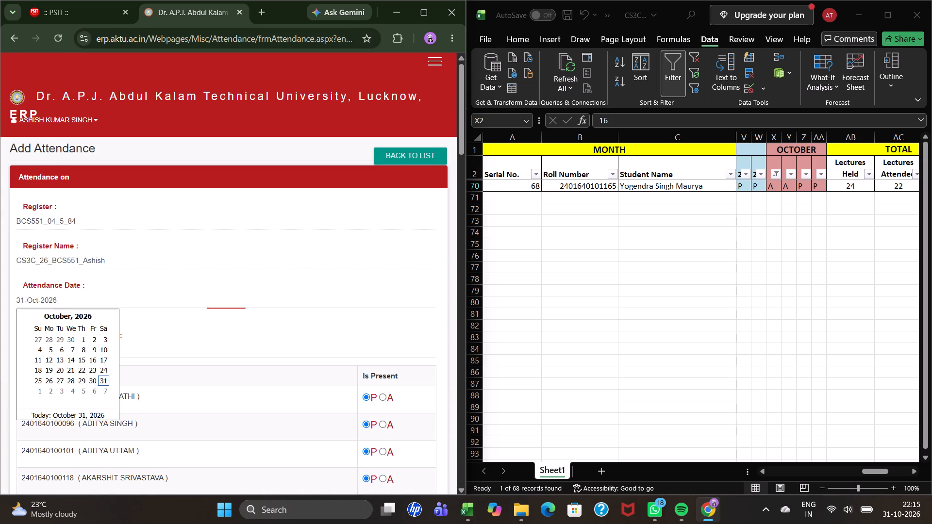
pyautogui.click(93, 361)
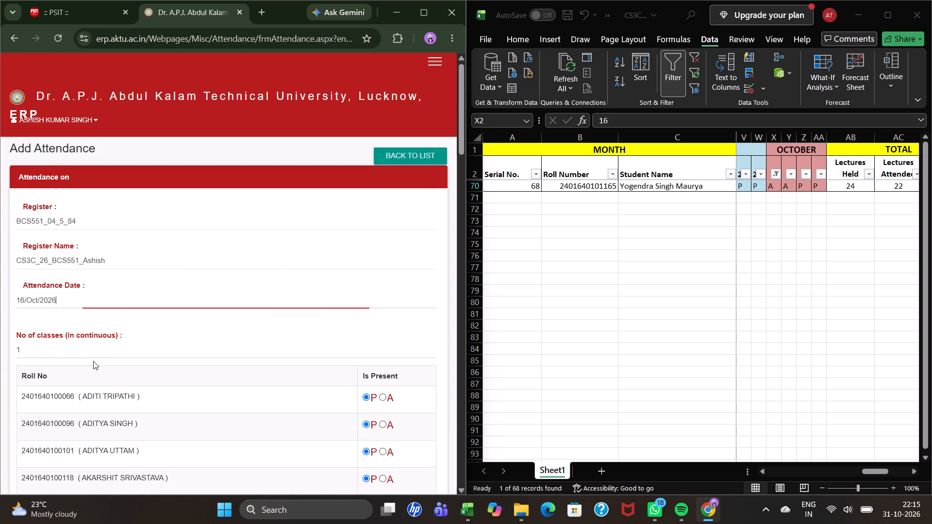
# Mark the student with serial no. 68 absent for 16 October and submit the attendance.
pyautogui.scroll(-4, 176, 350)
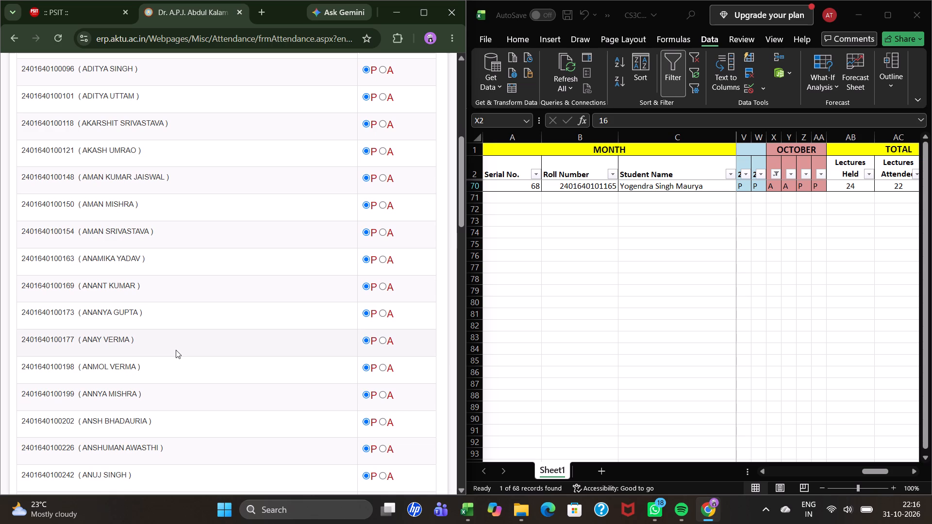
pyautogui.scroll(-7, 176, 350)
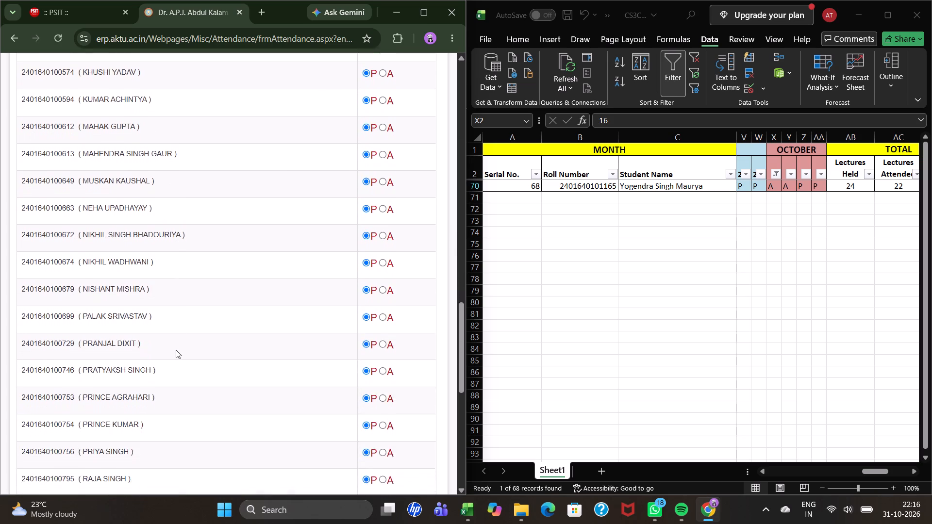
pyautogui.scroll(-5, 176, 350)
pyautogui.scroll(1, 176, 350)
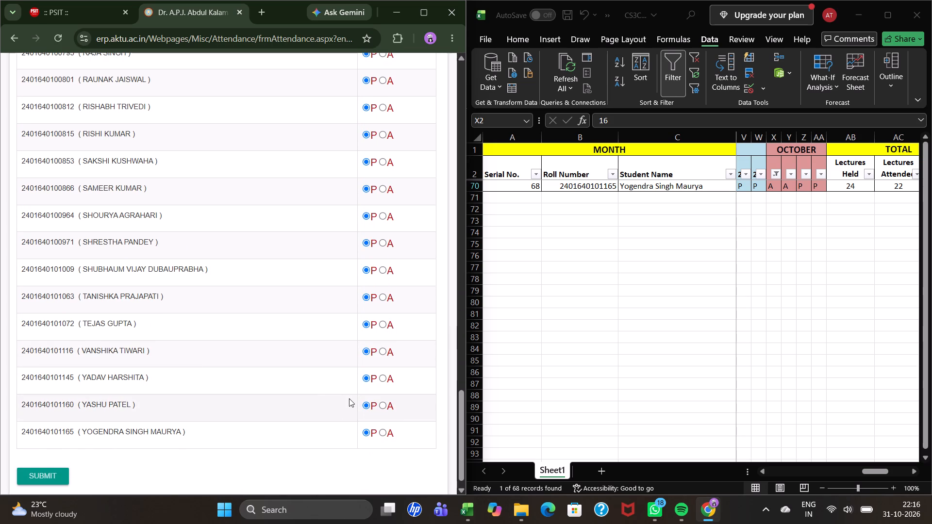
pyautogui.click(384, 433)
pyautogui.click(56, 474)
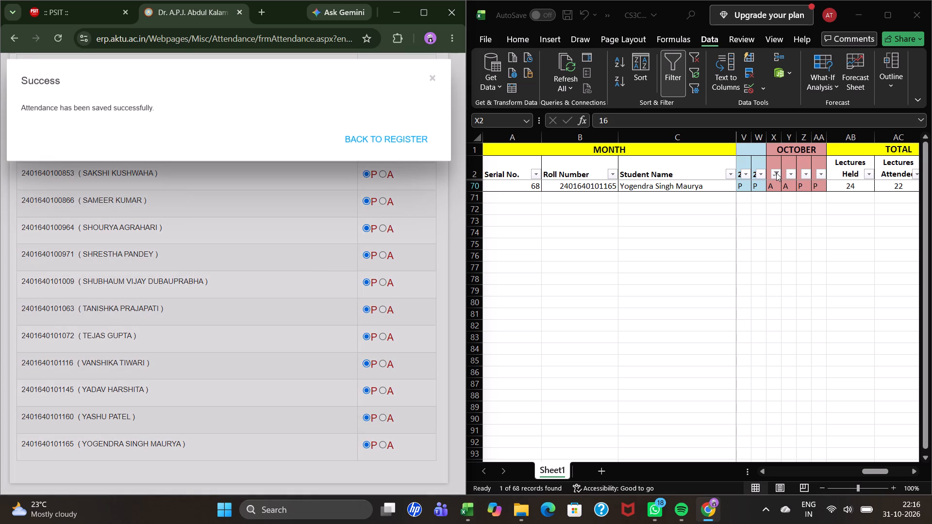
# Switch to the workbook and remove the A filter and the header-row filtering from the 16 October column.
pyautogui.click(776, 173)
pyautogui.doubleClick(776, 173)
pyautogui.click(776, 173)
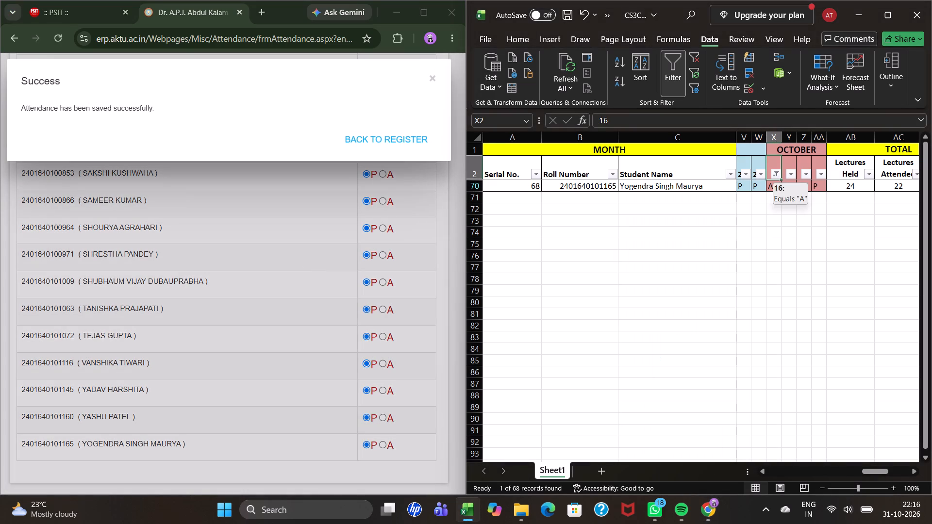
pyautogui.click(698, 258)
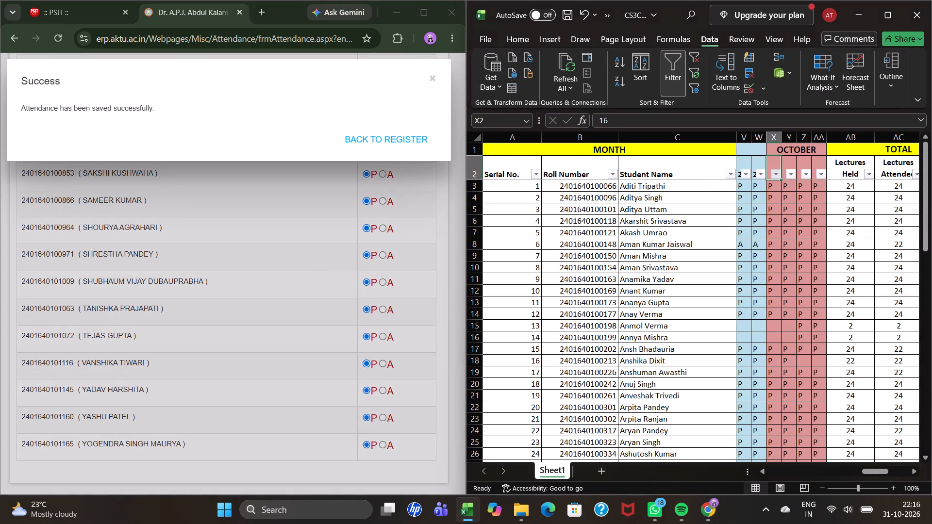
pyautogui.hotkey('ctrl', 'z')
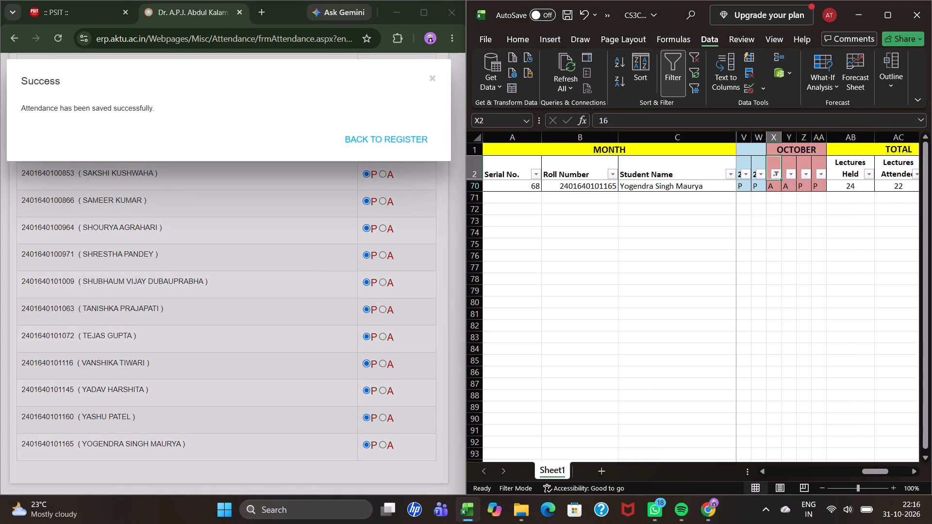
pyautogui.hotkey('ctrl', 'z')
pyautogui.hotkey('ctrl', 'z')
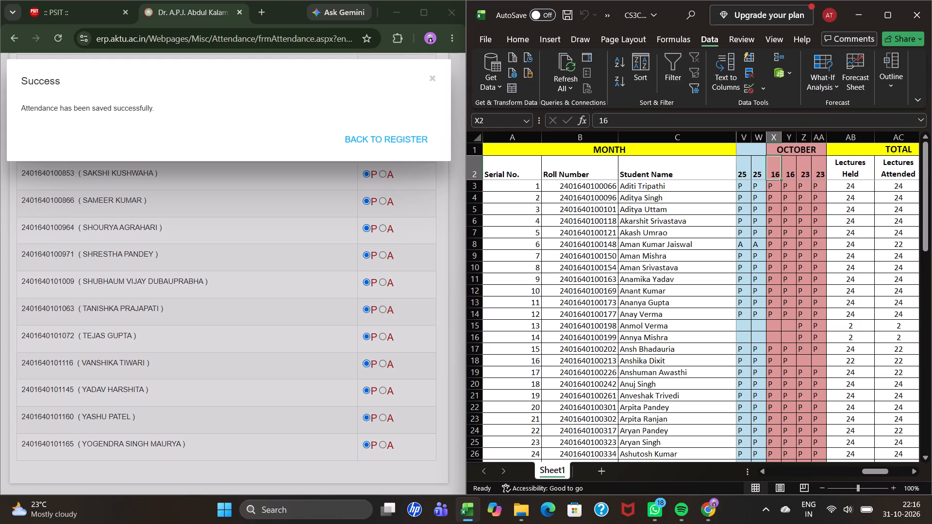
# Enable header-row filtering from the first 23 October column and filter that column to show only A entries.
pyautogui.click(809, 174)
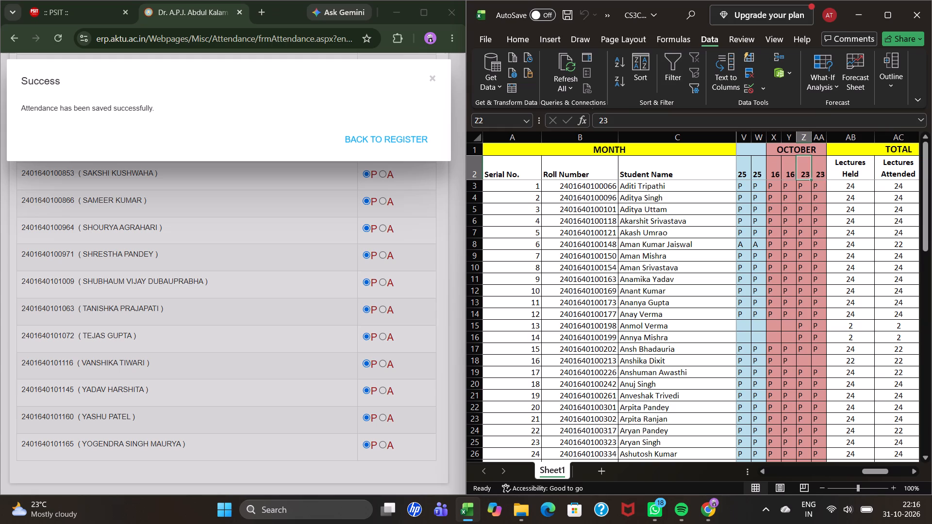
pyautogui.click(809, 174)
pyautogui.click(670, 63)
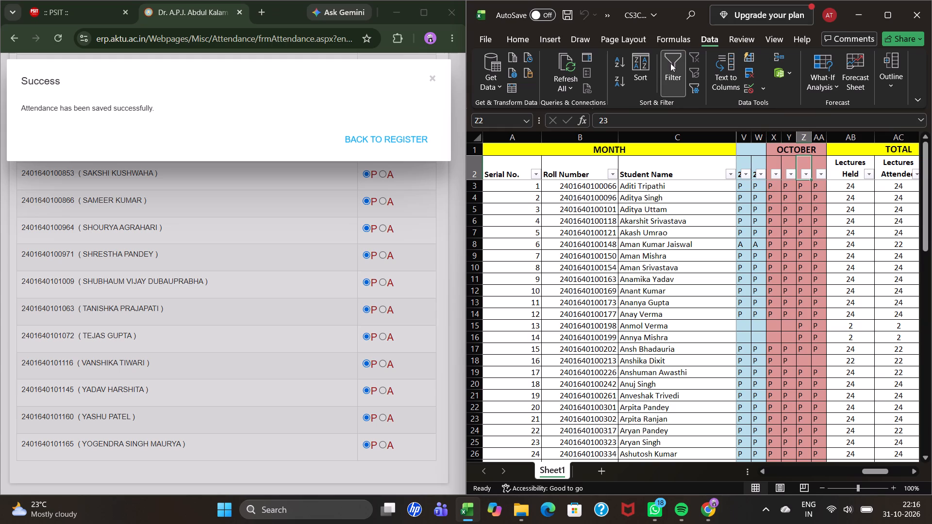
pyautogui.click(806, 173)
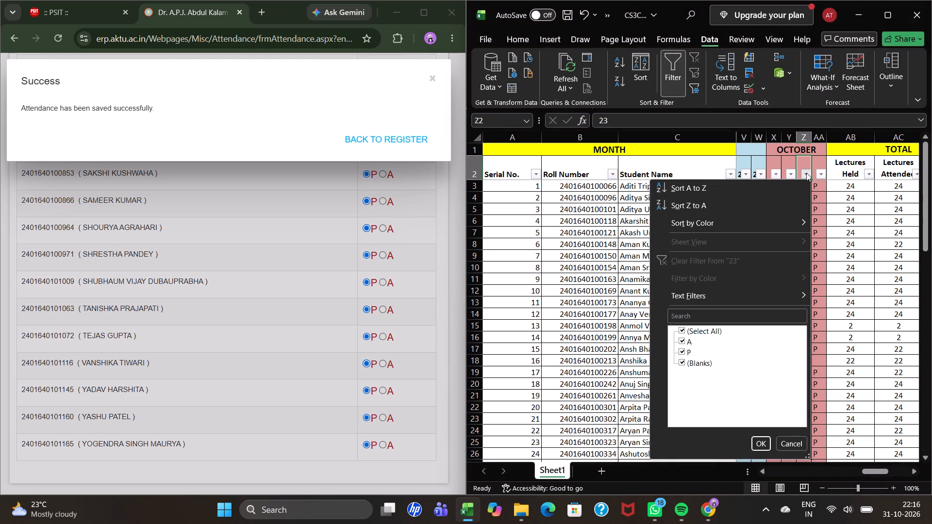
pyautogui.click(683, 362)
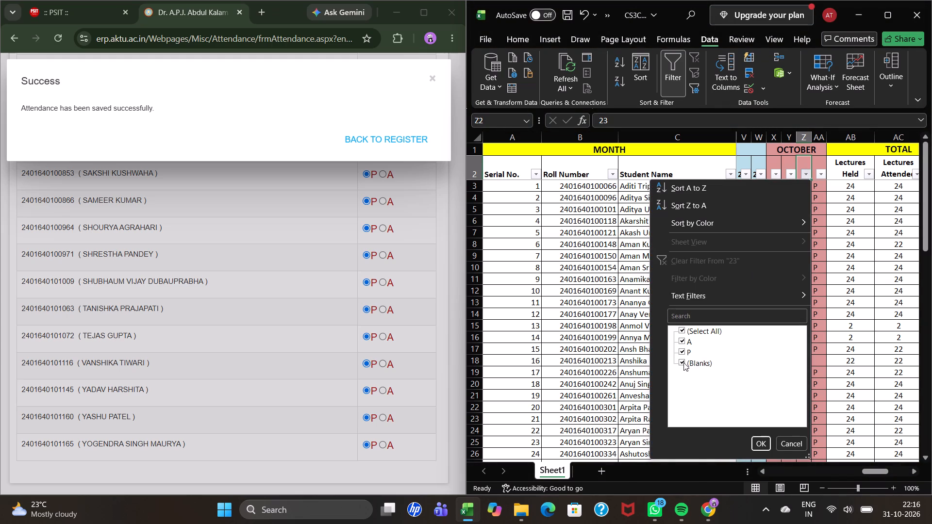
pyautogui.click(682, 352)
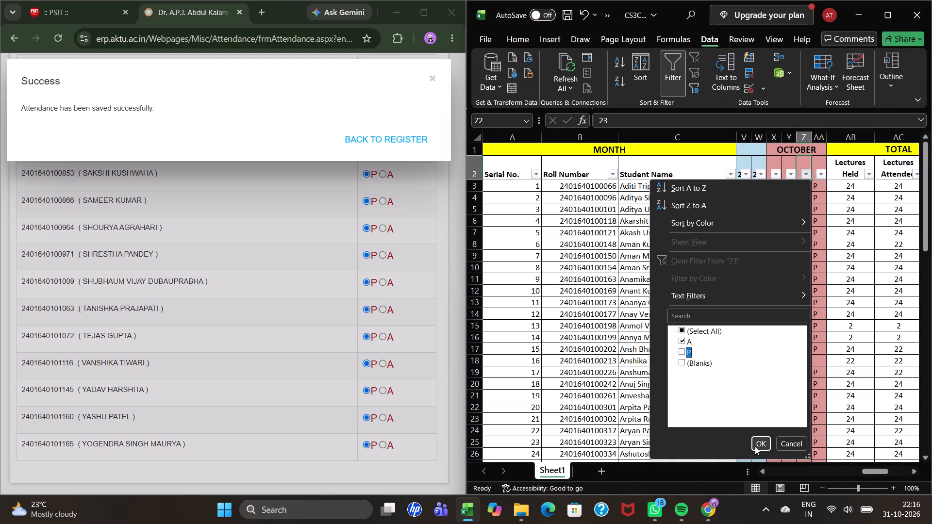
pyautogui.click(759, 446)
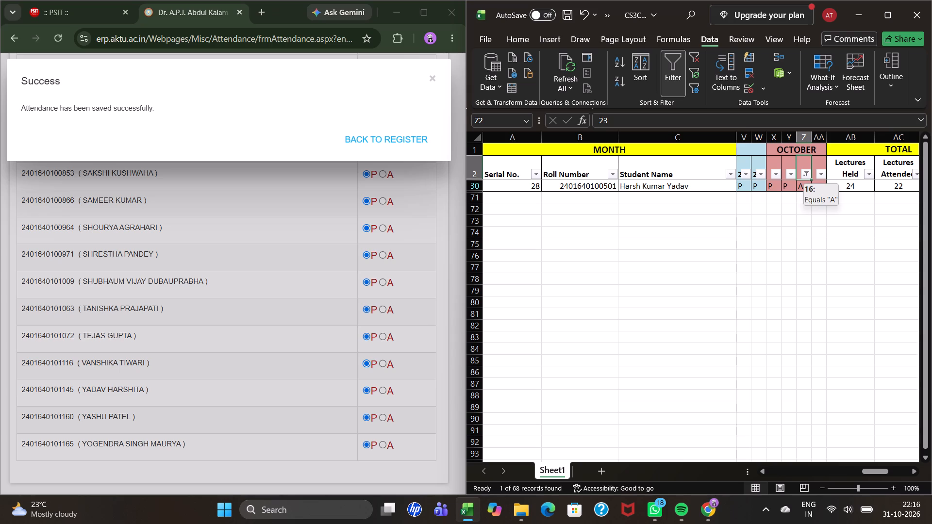
# Switch to the browser and reload the attendance form.
pyautogui.click(450, 231)
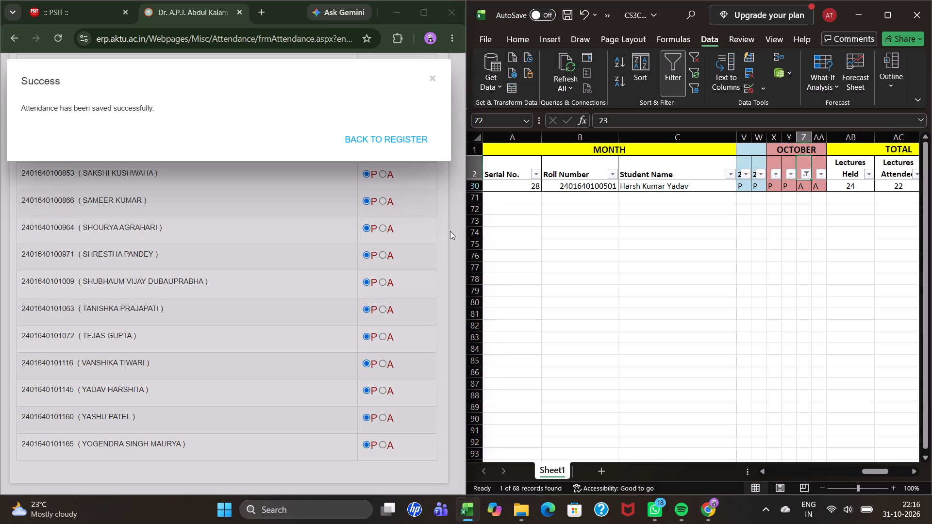
pyautogui.scroll(17, 353, 121)
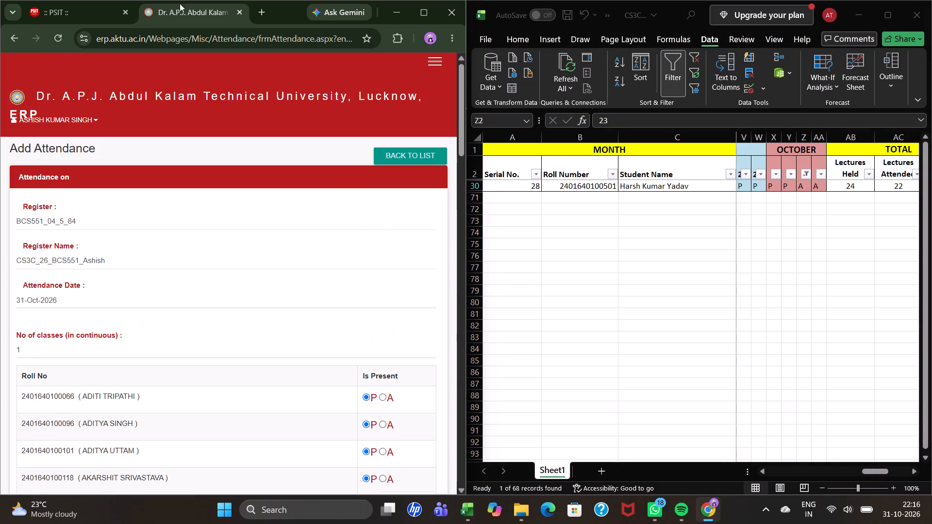
pyautogui.click(55, 34)
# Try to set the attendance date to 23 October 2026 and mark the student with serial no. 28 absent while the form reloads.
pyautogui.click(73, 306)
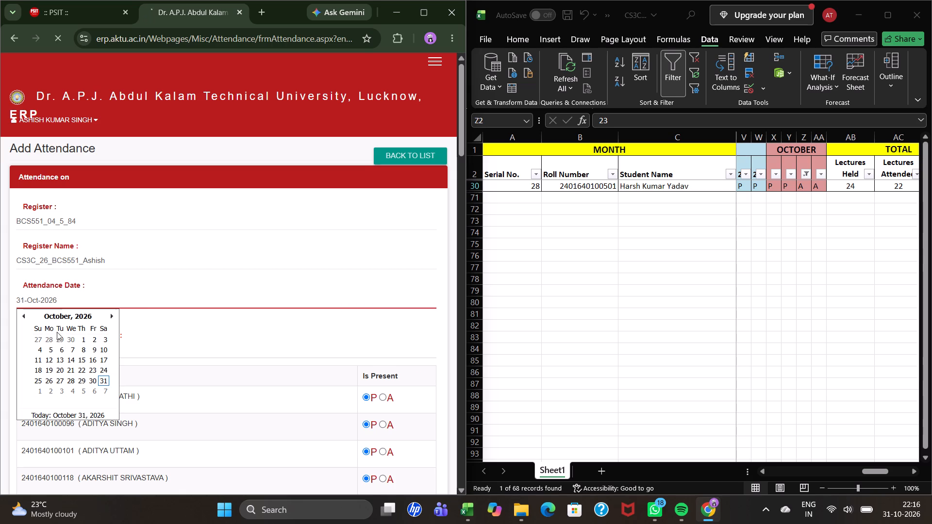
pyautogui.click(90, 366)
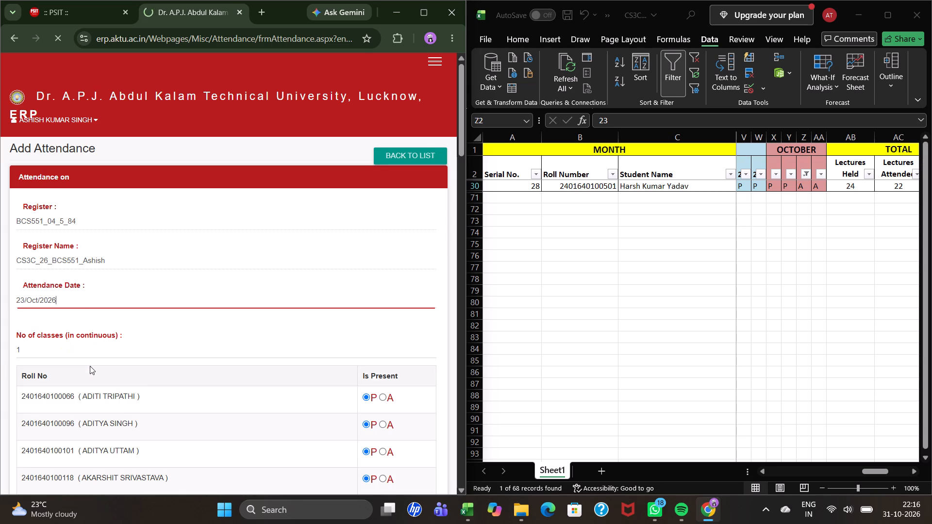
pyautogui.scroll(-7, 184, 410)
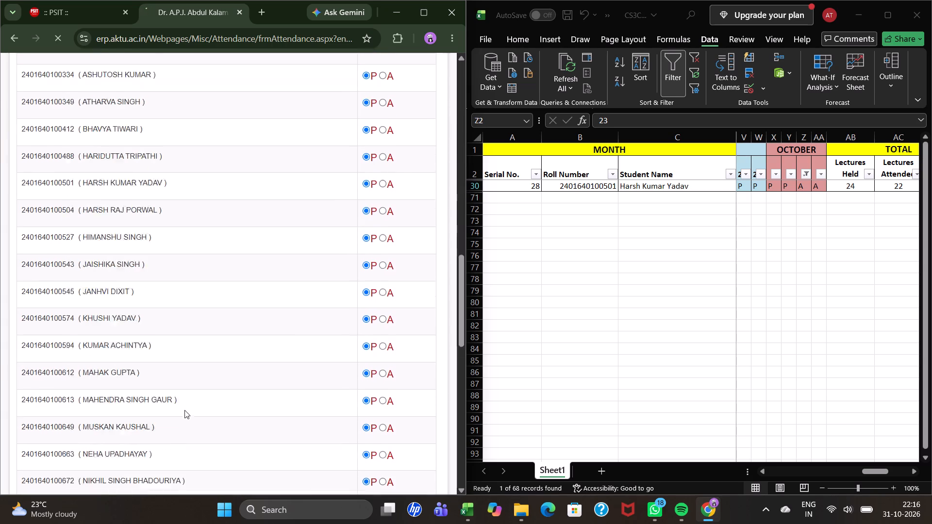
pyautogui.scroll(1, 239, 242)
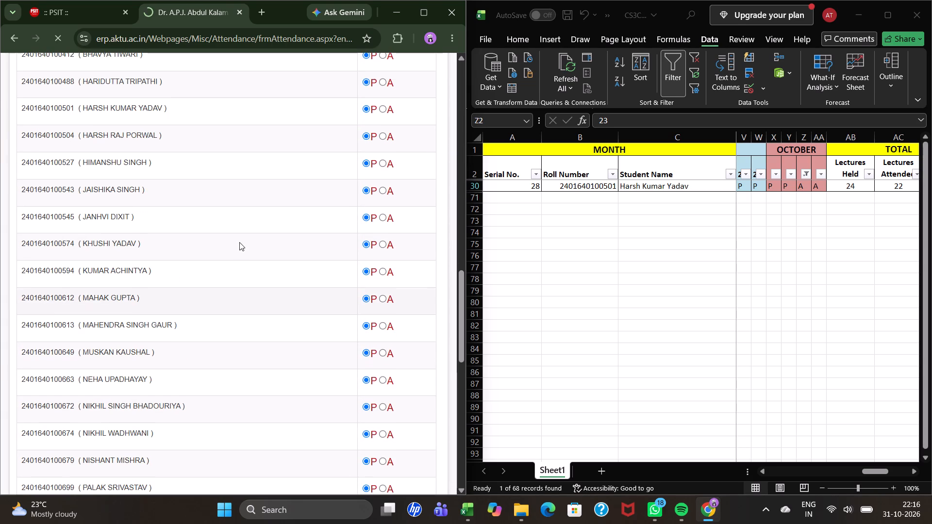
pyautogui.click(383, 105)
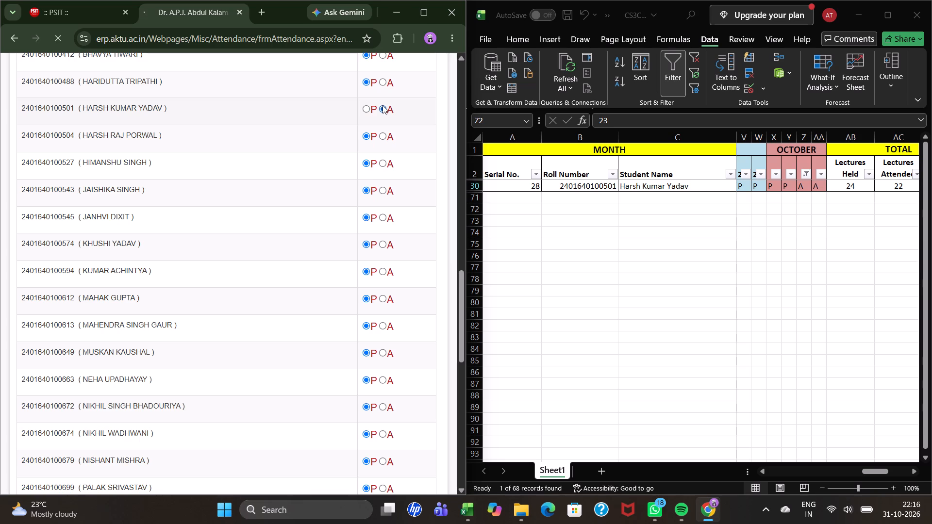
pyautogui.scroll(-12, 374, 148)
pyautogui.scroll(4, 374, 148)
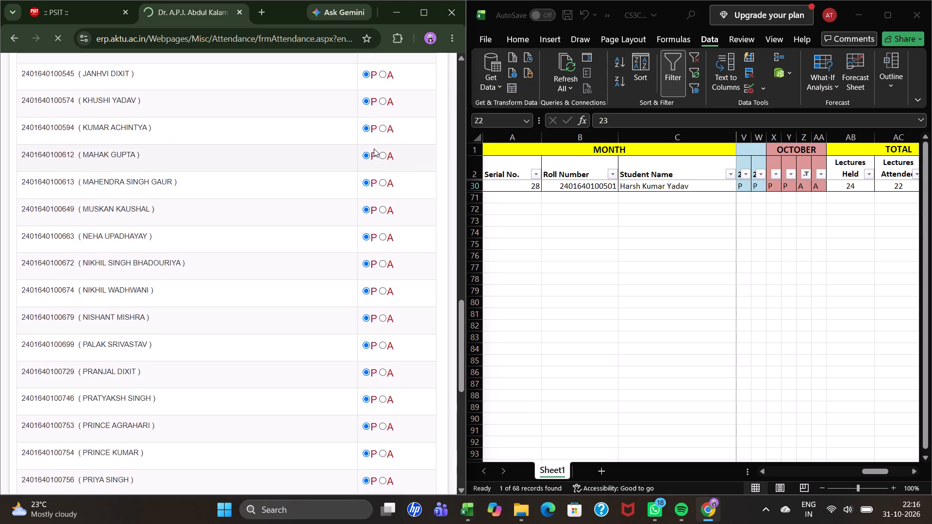
# Mark the student with serial no. 28 absent on the reloaded form and set the attendance date to 23 October 2026.
pyautogui.scroll(2, 374, 148)
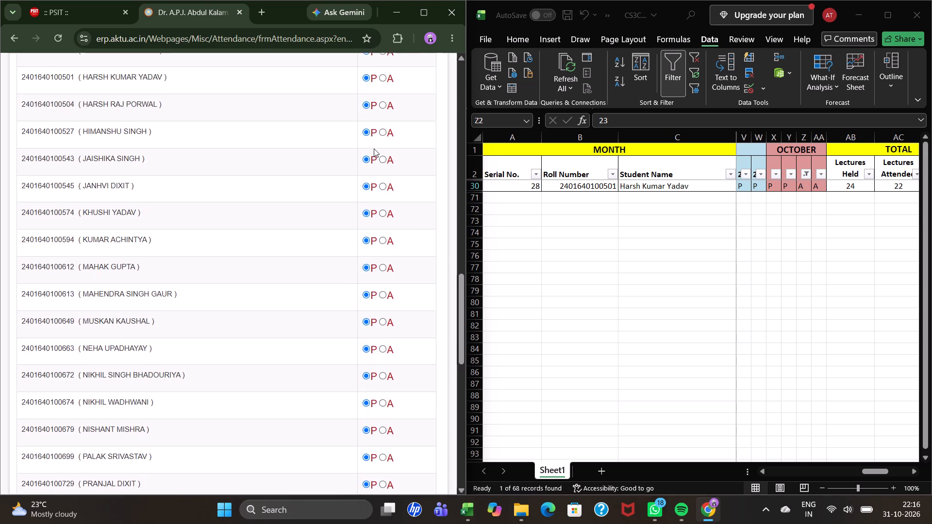
pyautogui.scroll(1, 374, 148)
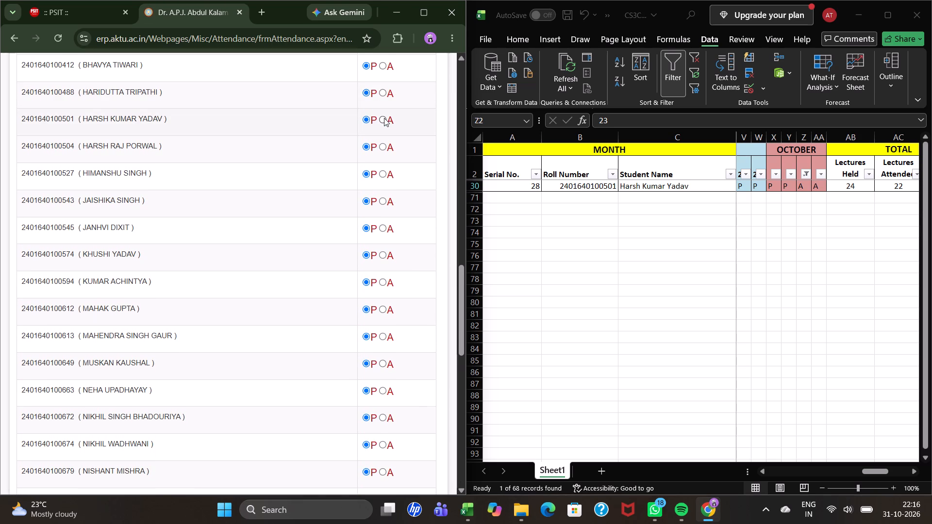
pyautogui.click(384, 118)
pyautogui.scroll(6, 384, 118)
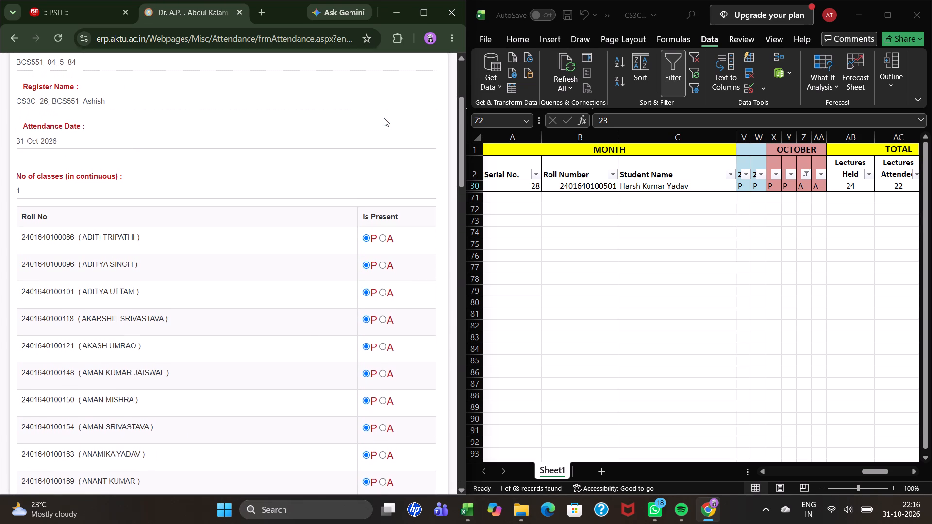
pyautogui.click(147, 140)
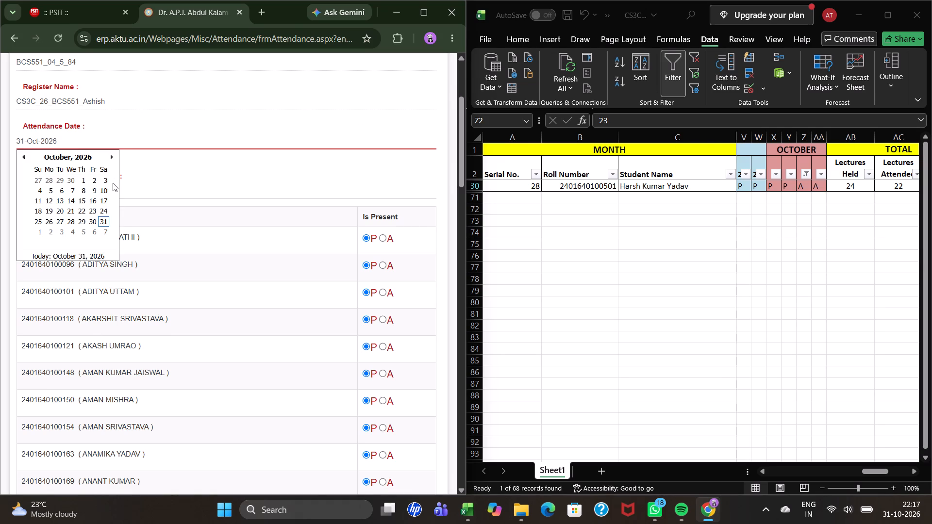
pyautogui.click(94, 208)
# Check the form against the workbook's filtered 23 October column, submit the attendance and dismiss the confirmation.
pyautogui.scroll(-6, 253, 237)
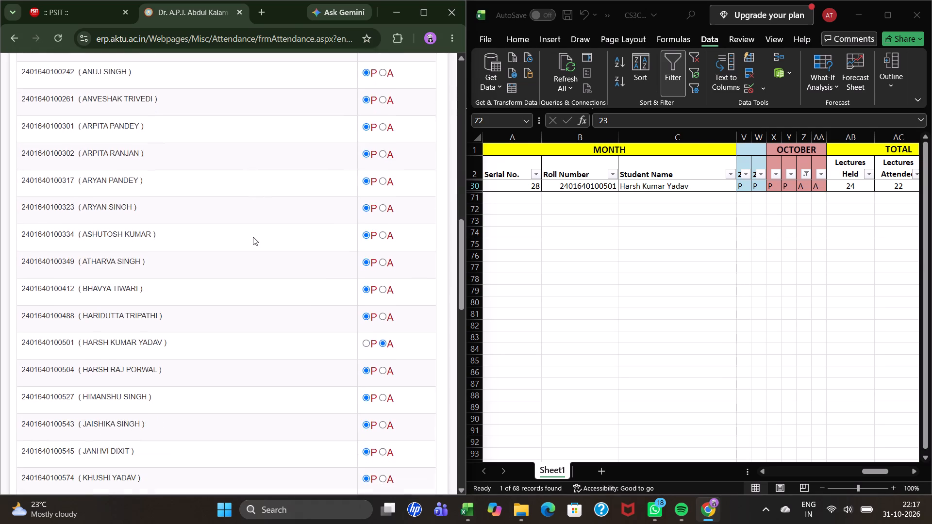
pyautogui.scroll(-11, 253, 237)
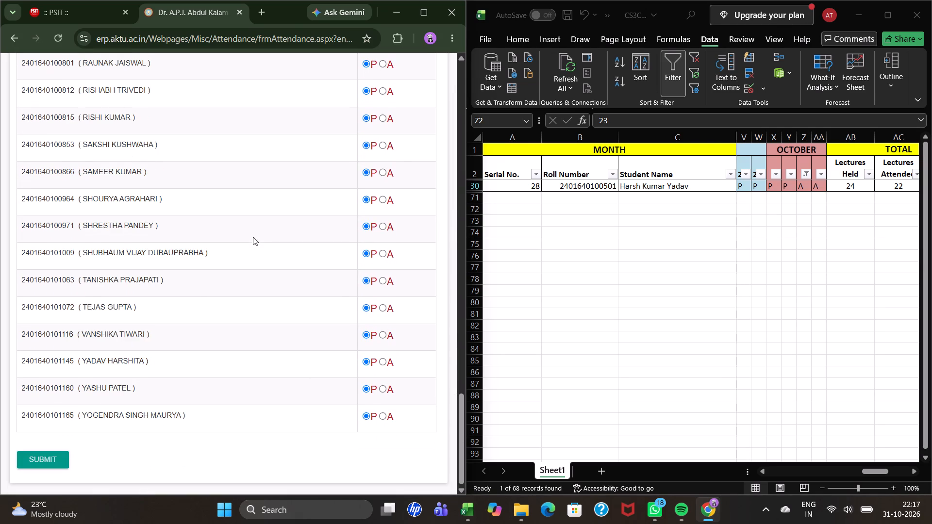
pyautogui.click(806, 172)
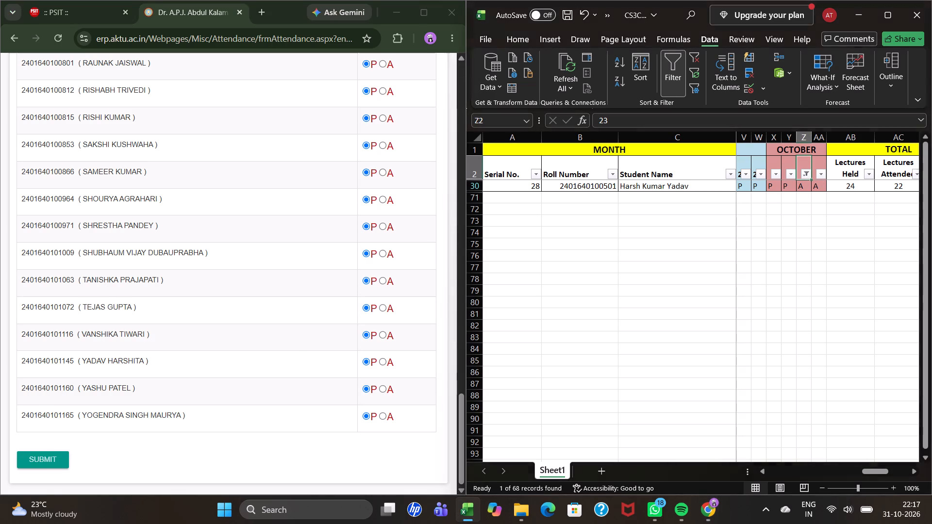
pyautogui.click(806, 172)
pyautogui.click(806, 172)
pyautogui.doubleClick(806, 172)
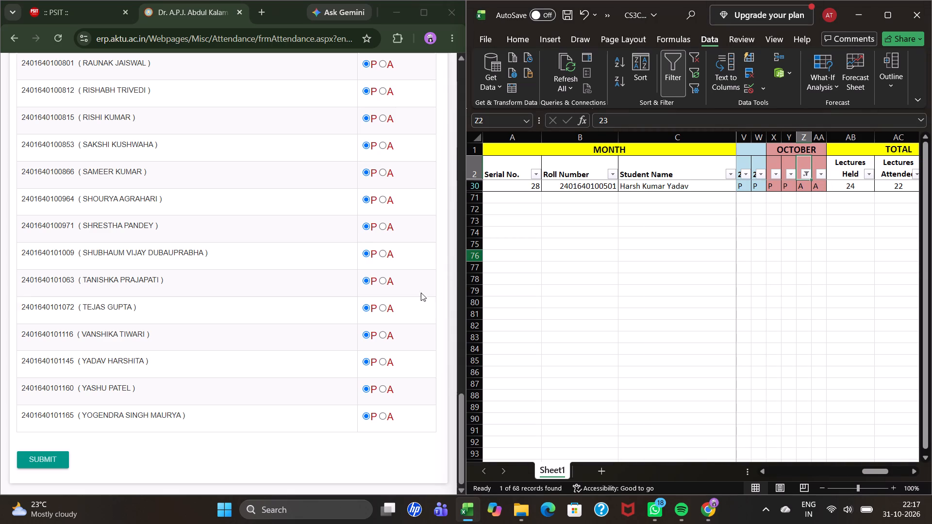
pyautogui.scroll(11, 224, 342)
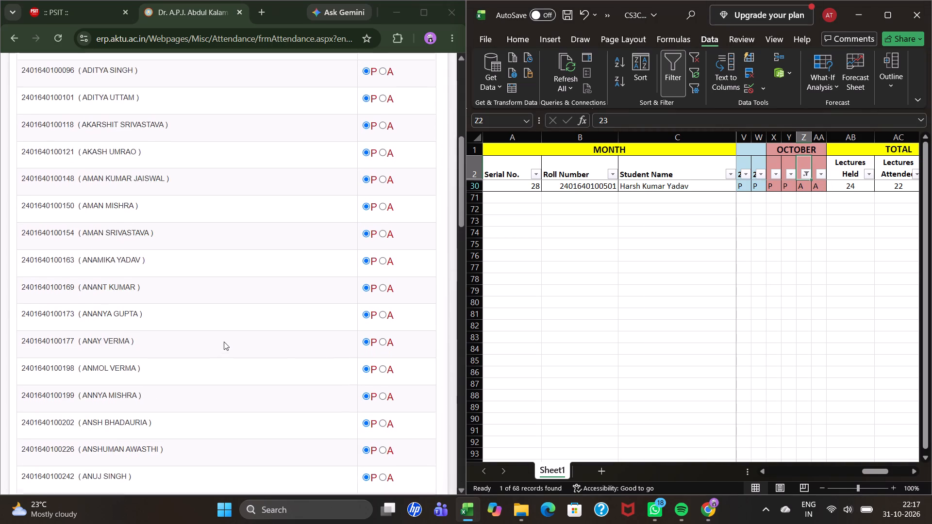
pyautogui.scroll(1, 224, 342)
pyautogui.scroll(-6, 224, 342)
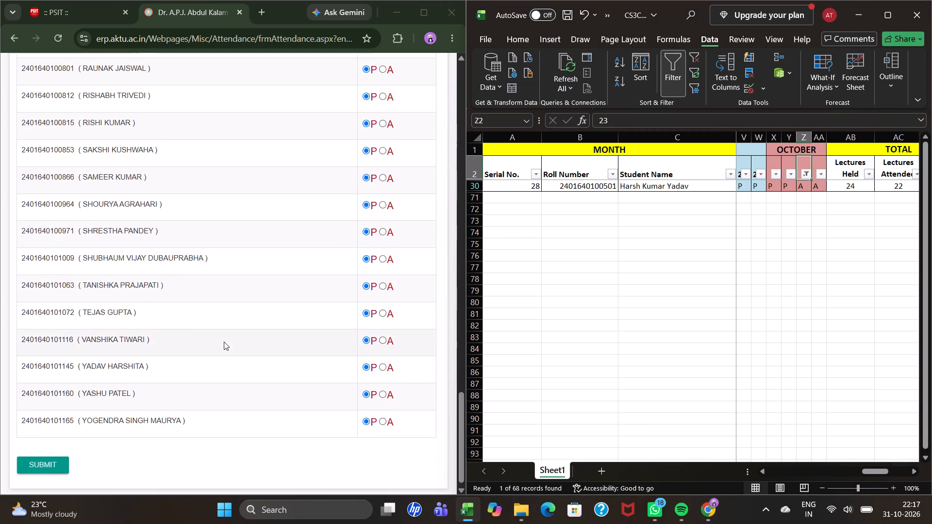
pyautogui.click(59, 453)
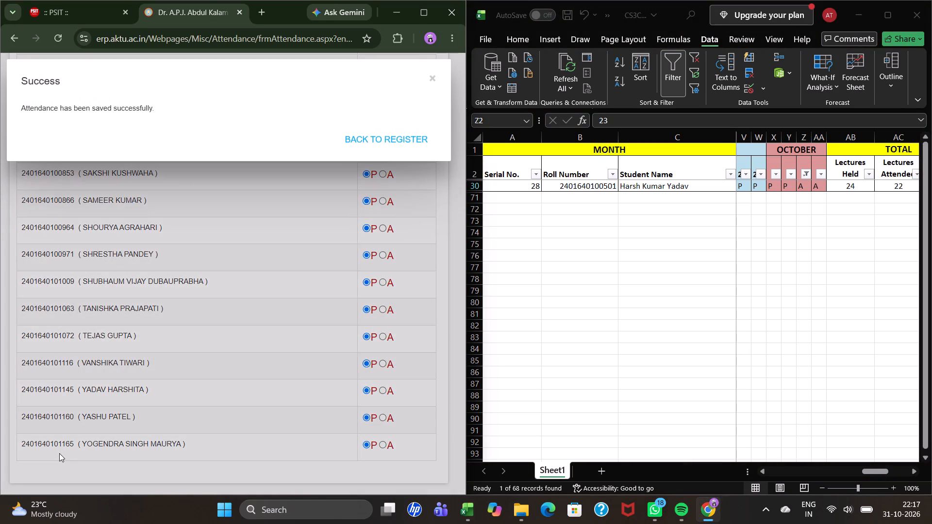
pyautogui.click(450, 295)
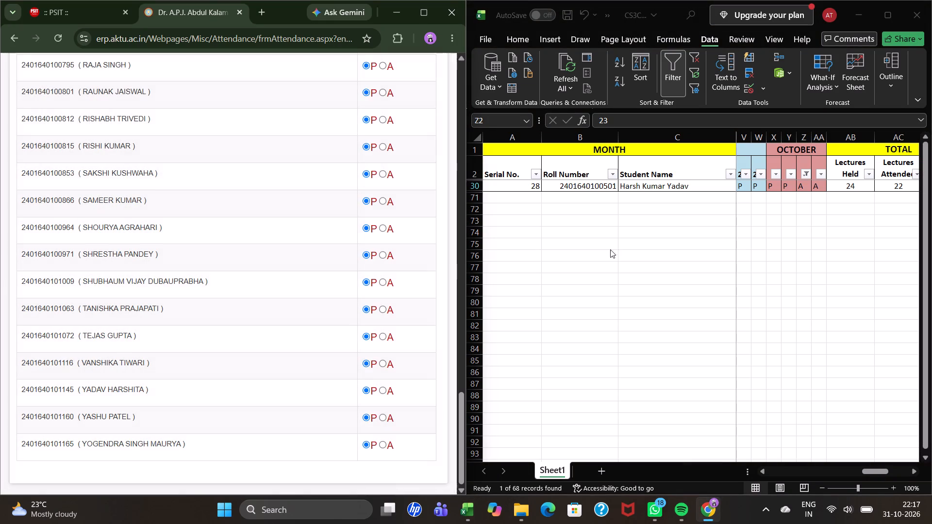
# Switch to the workbook and undo the A filter and the header-row filtering on the 23 October column.
pyautogui.click(798, 227)
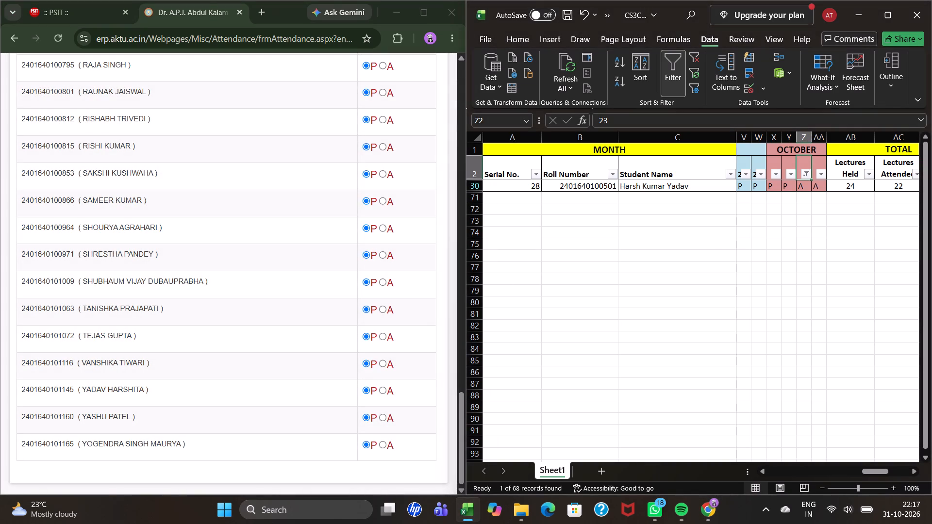
pyautogui.hotkey('ctrl', 'z')
pyautogui.hotkey('ctrl', 'z')
pyautogui.hotkey('ctrl', 'z')
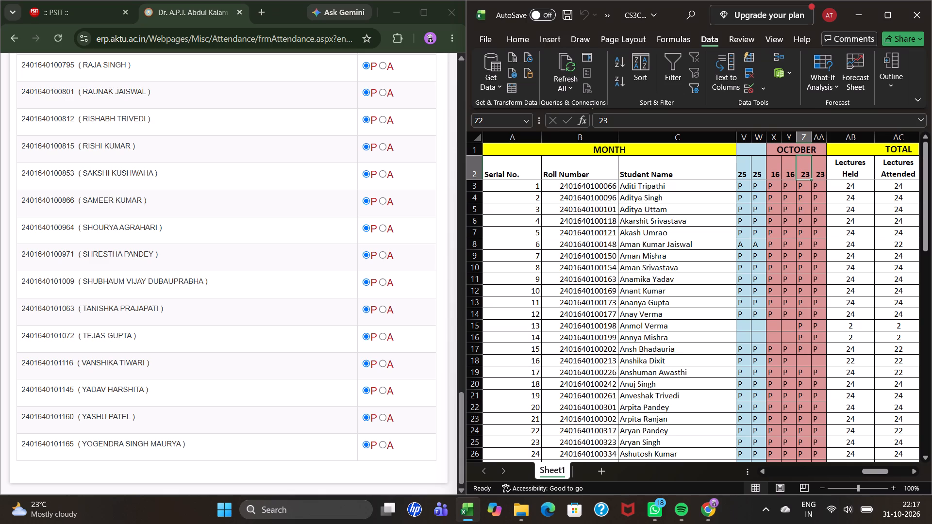
# Switch to the browser and maximize its window.
pyautogui.scroll(6, 337, 220)
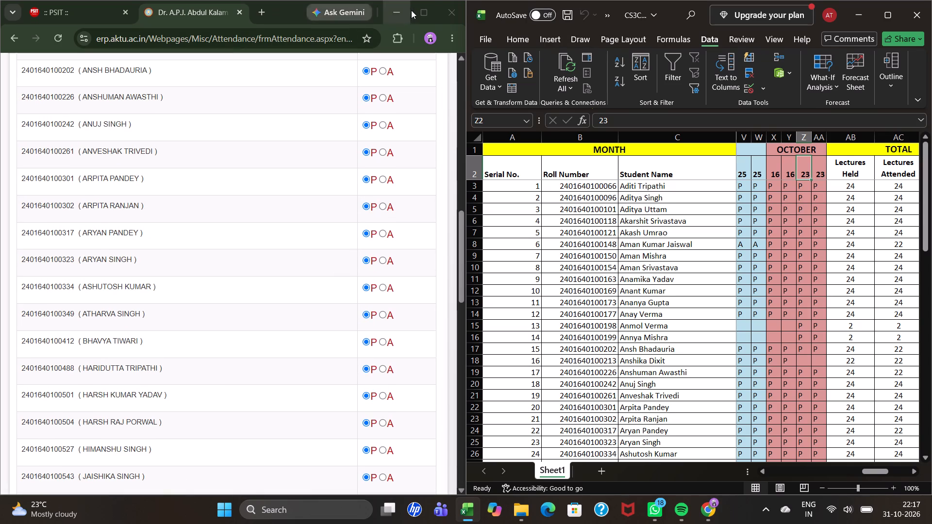
pyautogui.click(419, 11)
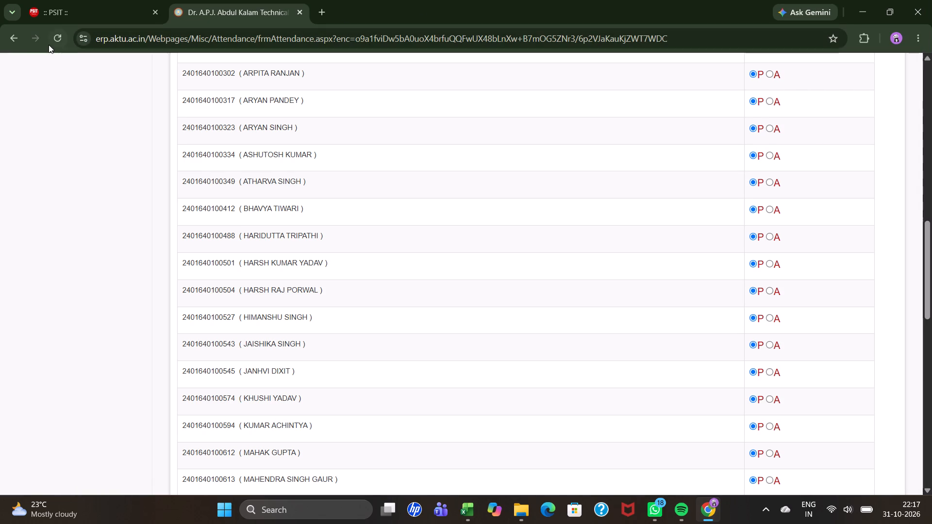
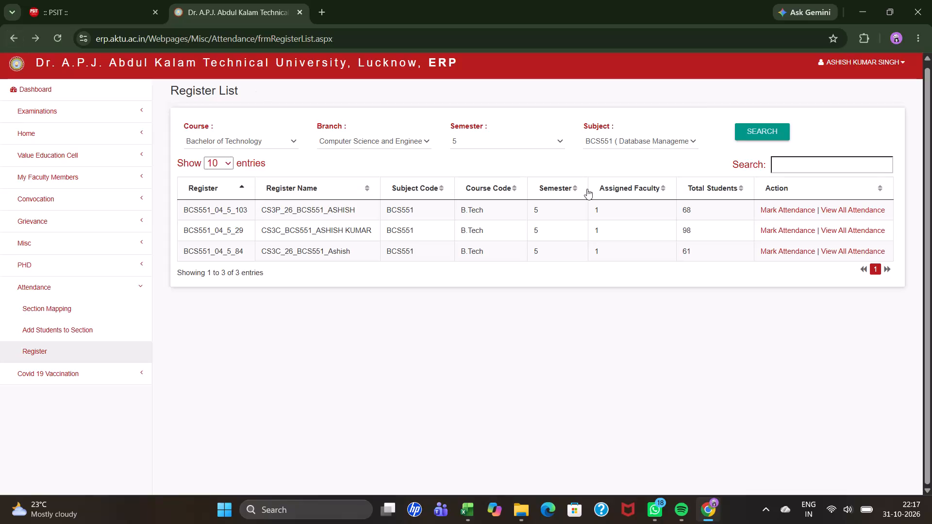
# Open all attendance records of the CS3C register BCS551_04_5_84 and review the submitted dates and absence figures.
pyautogui.click(841, 252)
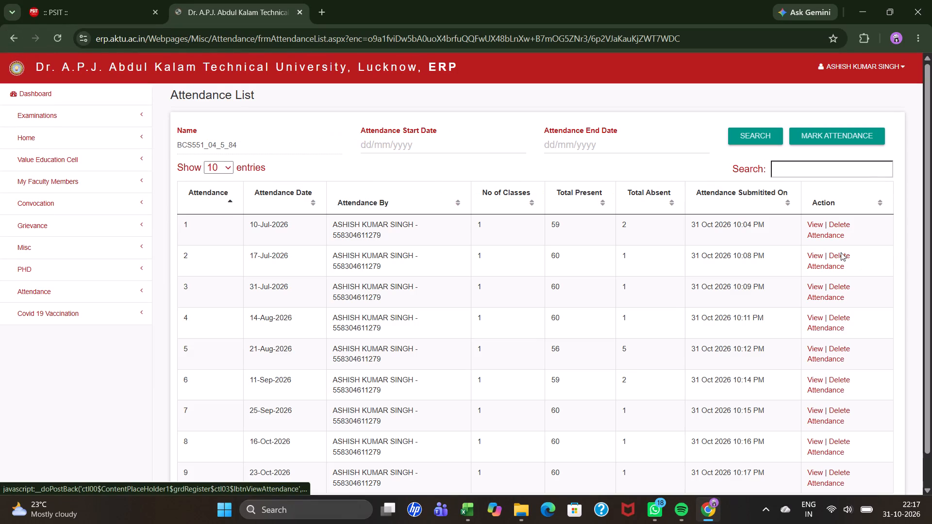
pyautogui.scroll(-5, 632, 358)
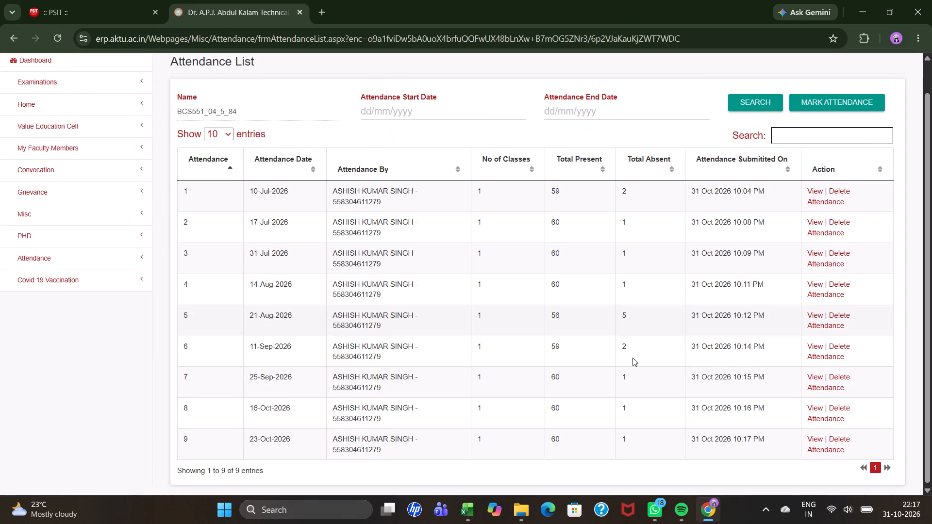
pyautogui.scroll(3, 632, 358)
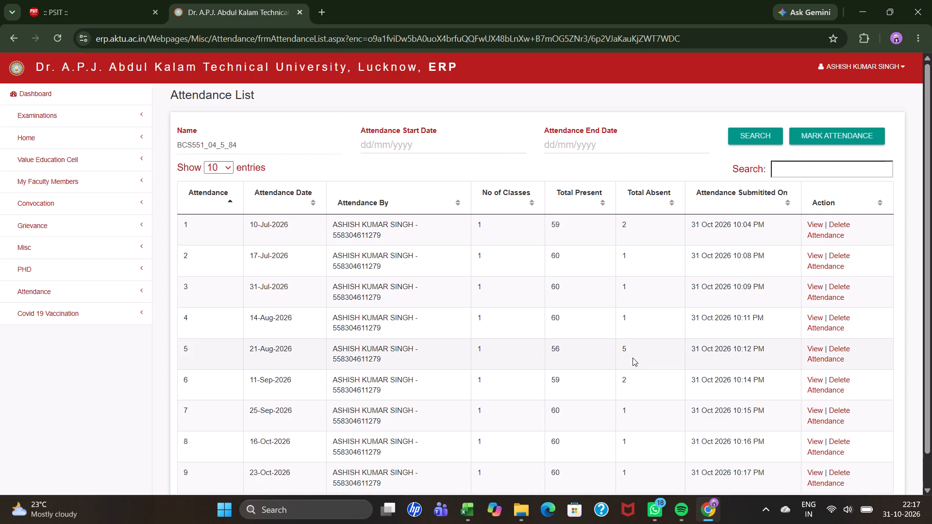
pyautogui.scroll(-5, 632, 358)
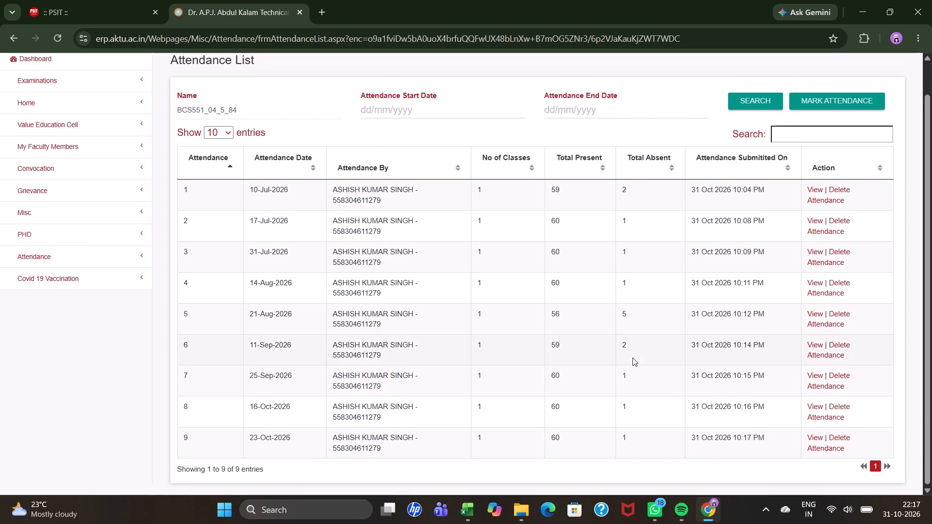
pyautogui.scroll(2, 632, 358)
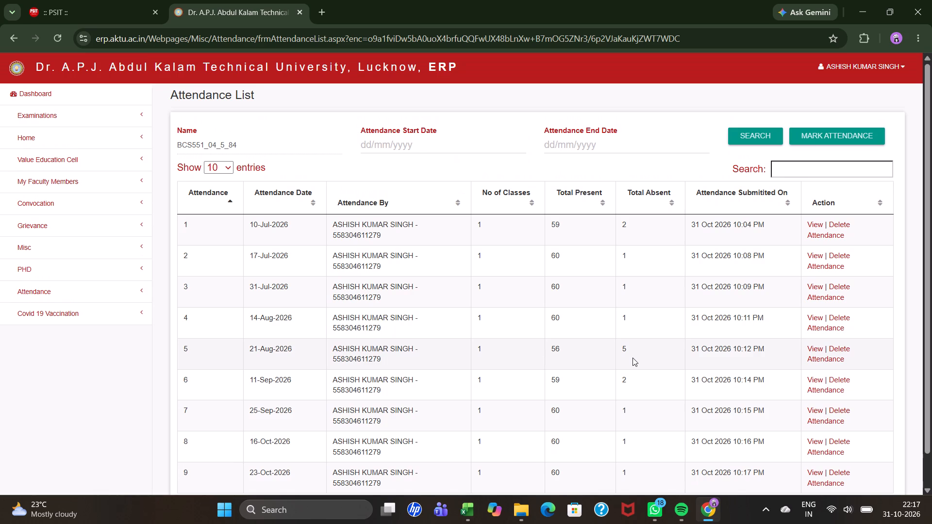
pyautogui.scroll(-3, 632, 358)
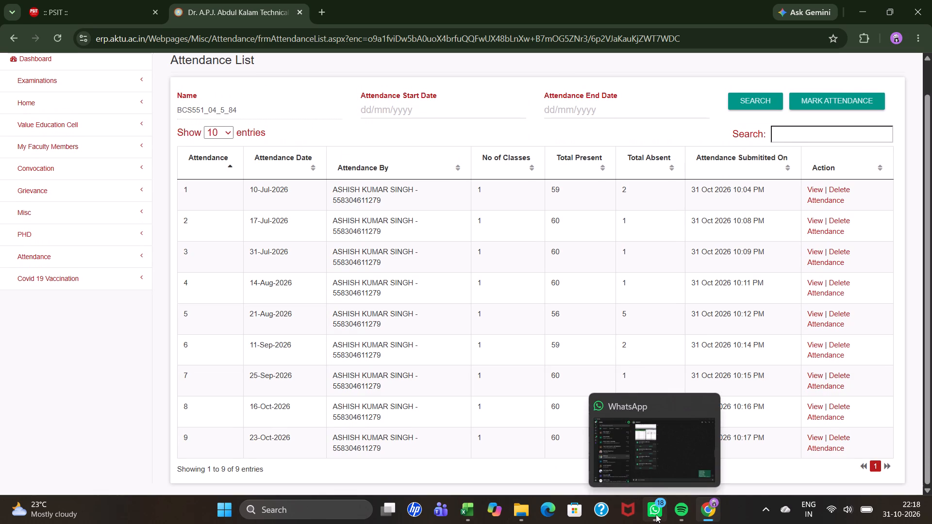
# Switch to the attendance workbook, maximize its window and examine the July to October date columns against the submitted records.
pyautogui.click(464, 507)
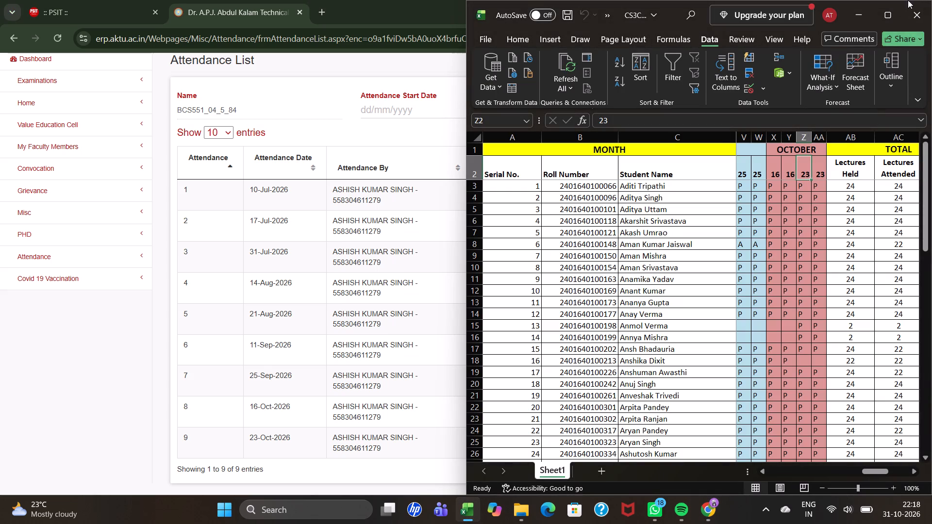
pyautogui.click(889, 16)
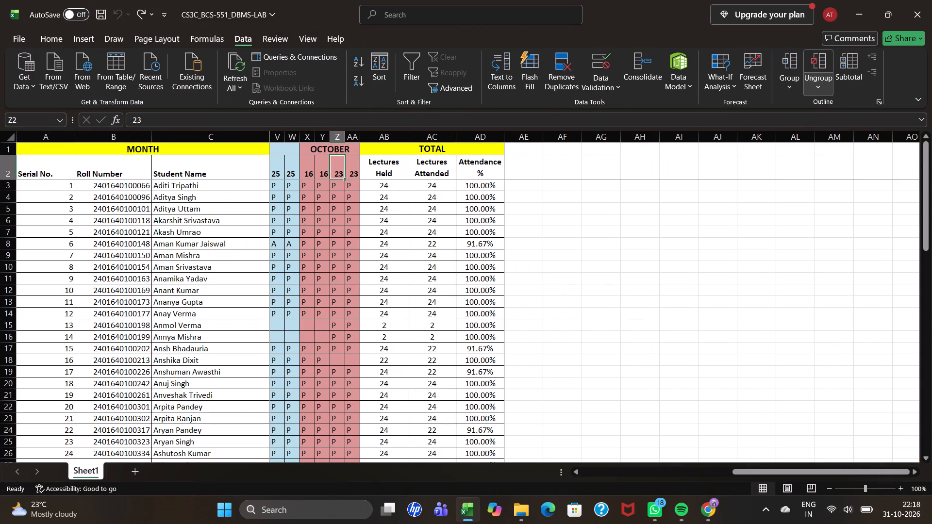
pyautogui.hscroll(5, 675, 231)
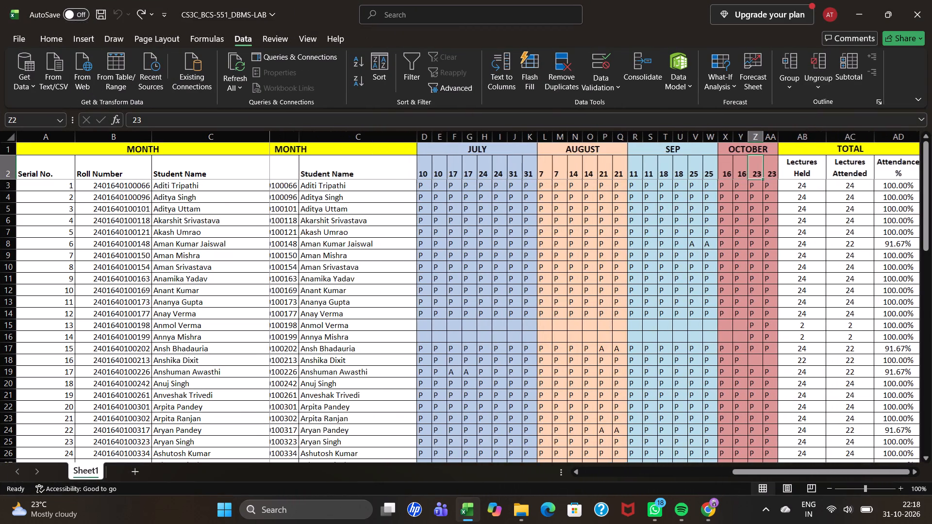
pyautogui.hscroll(1, 675, 231)
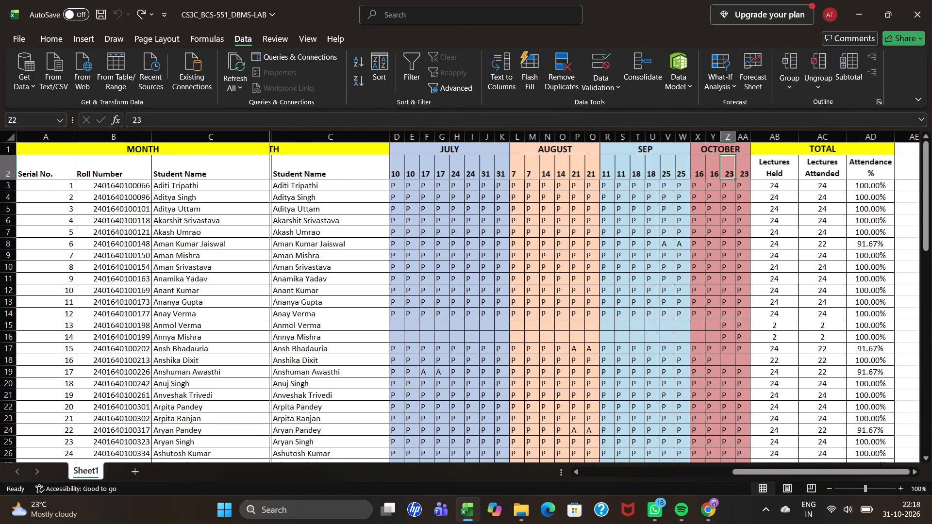
pyautogui.hscroll(1, 675, 231)
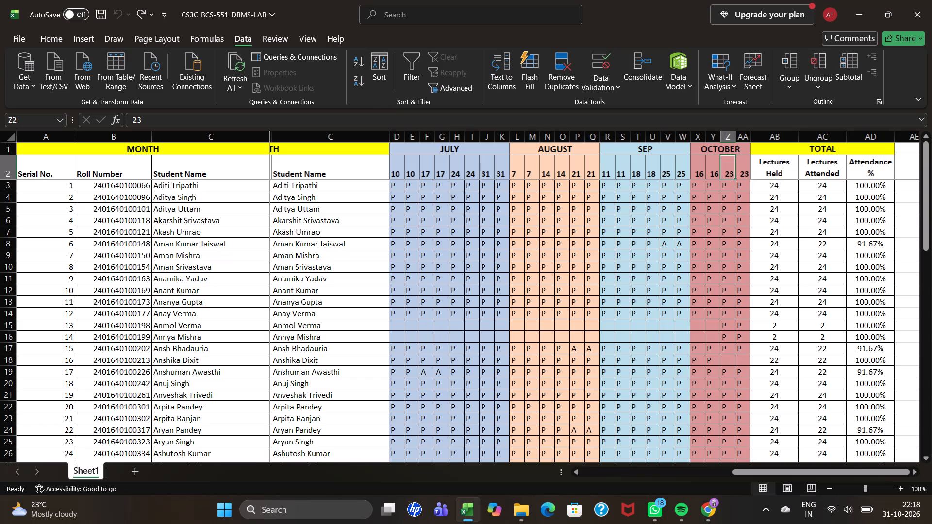
pyautogui.hscroll(1, 675, 231)
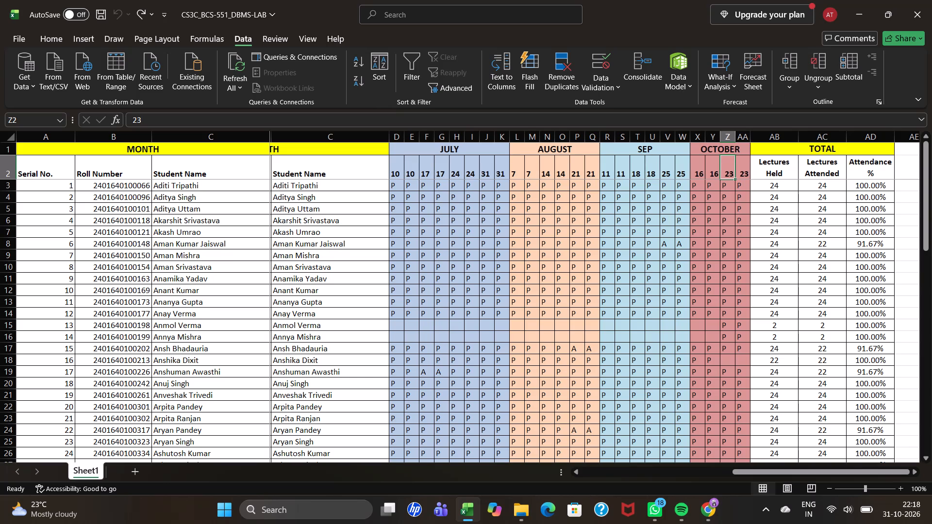
pyautogui.hscroll(1, 675, 231)
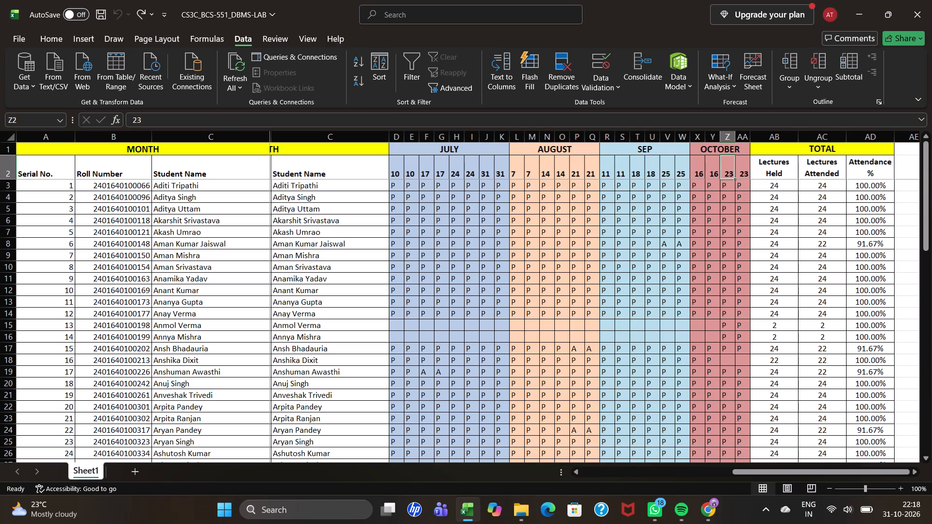
pyautogui.hscroll(1, 675, 231)
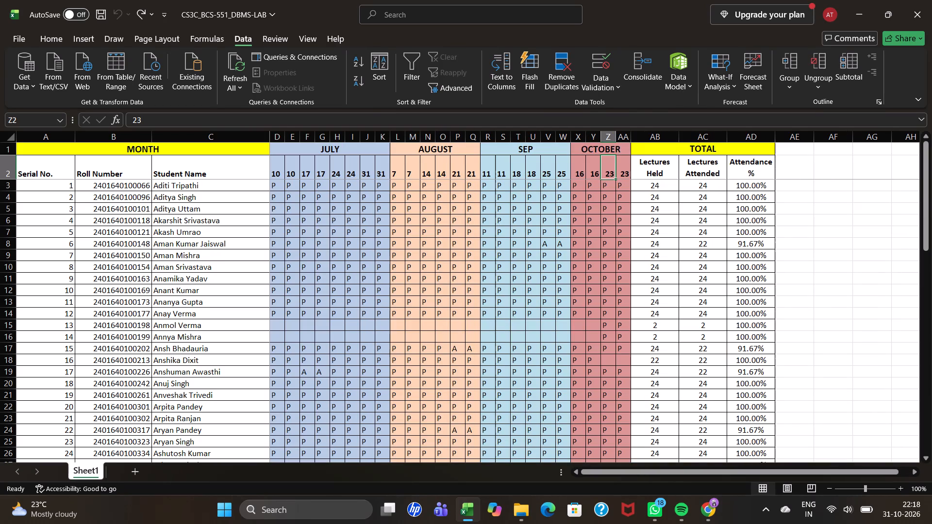
# Return to the browser's register list, open the attendance marking form for CS3P register BCS551_04_5_103 and look through its students.
pyautogui.click(705, 511)
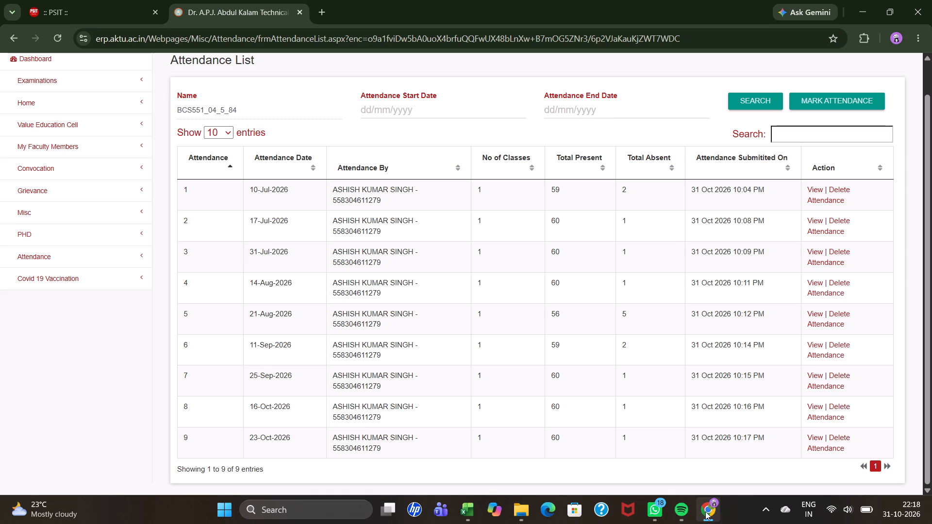
pyautogui.click(13, 35)
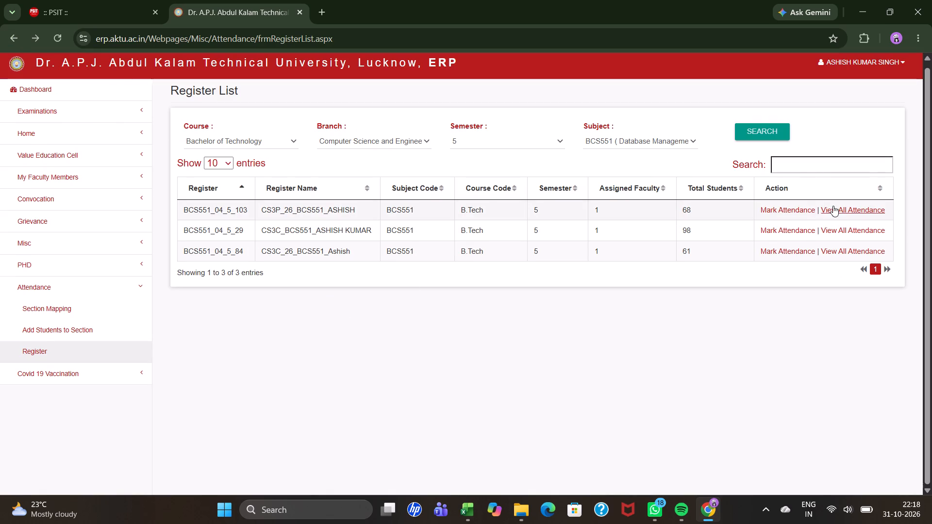
pyautogui.click(788, 210)
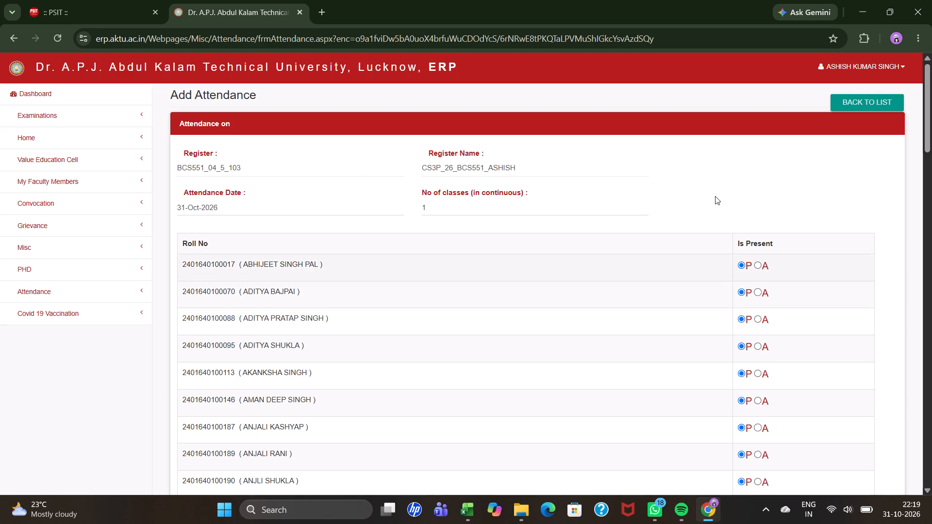
pyautogui.scroll(-8, 715, 196)
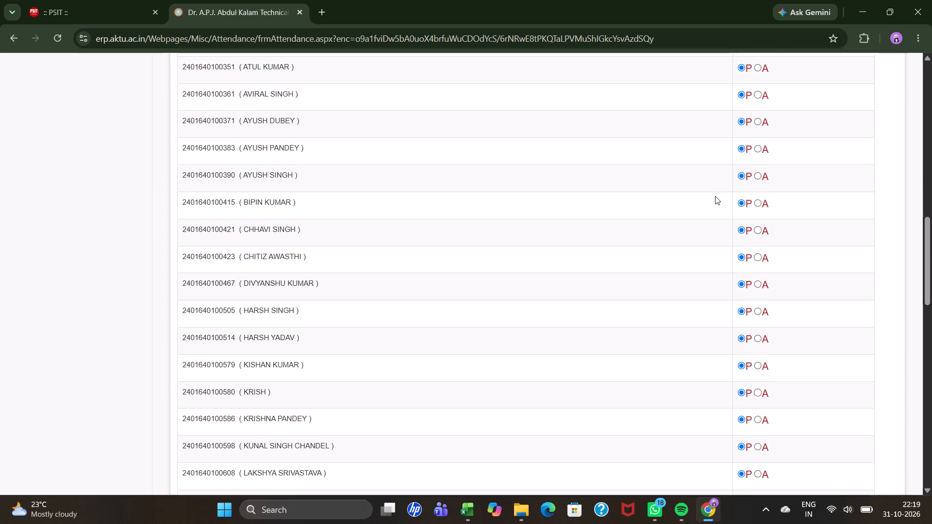
pyautogui.scroll(-6, 715, 196)
pyautogui.scroll(5, 715, 196)
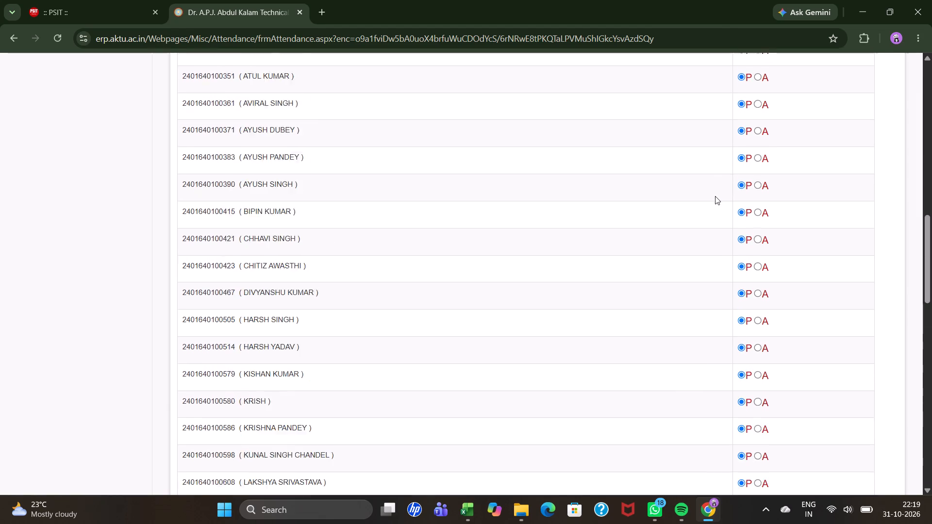
pyautogui.scroll(5, 715, 196)
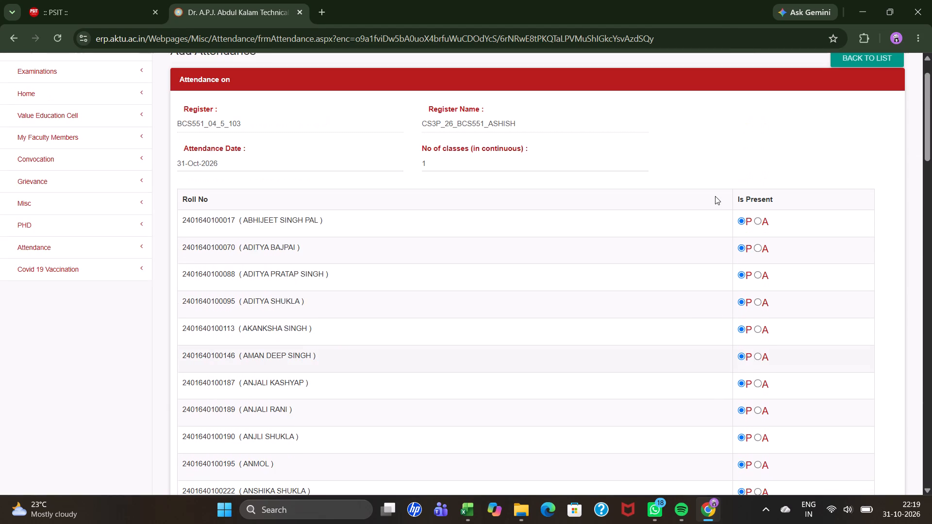
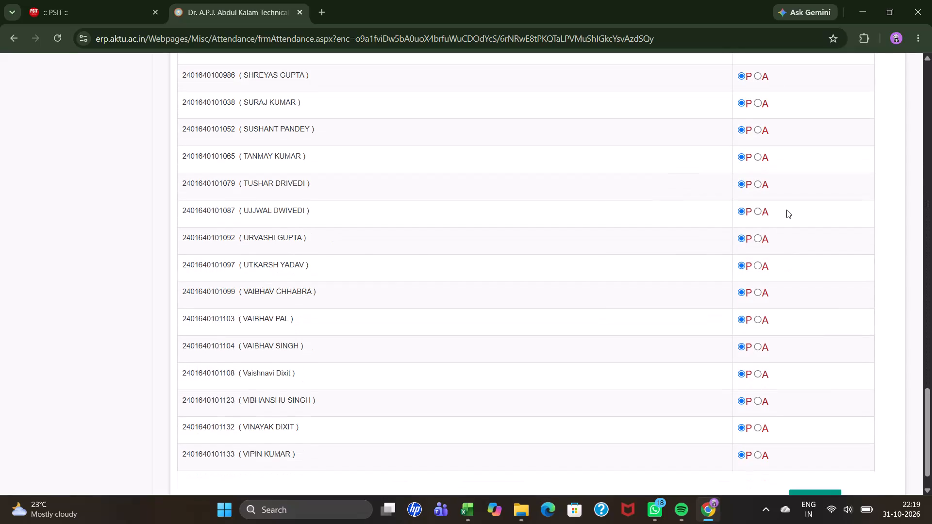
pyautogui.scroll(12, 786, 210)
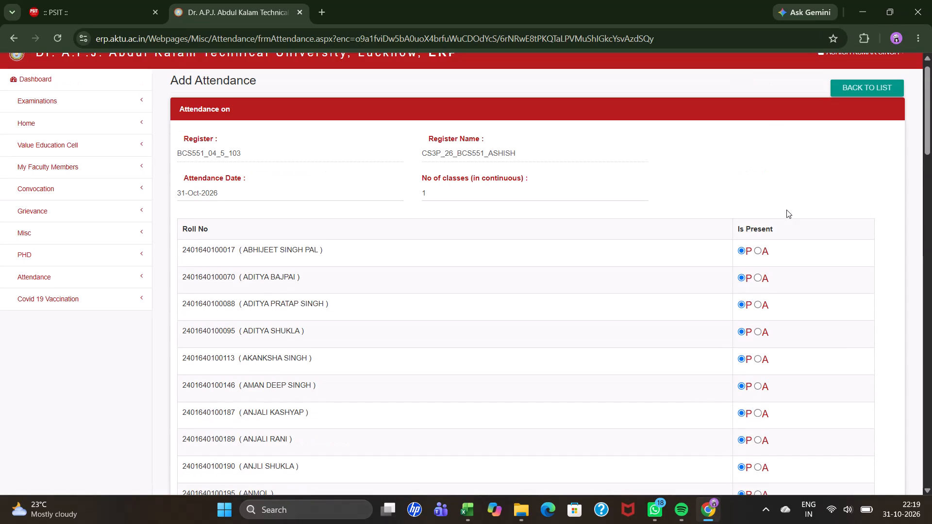
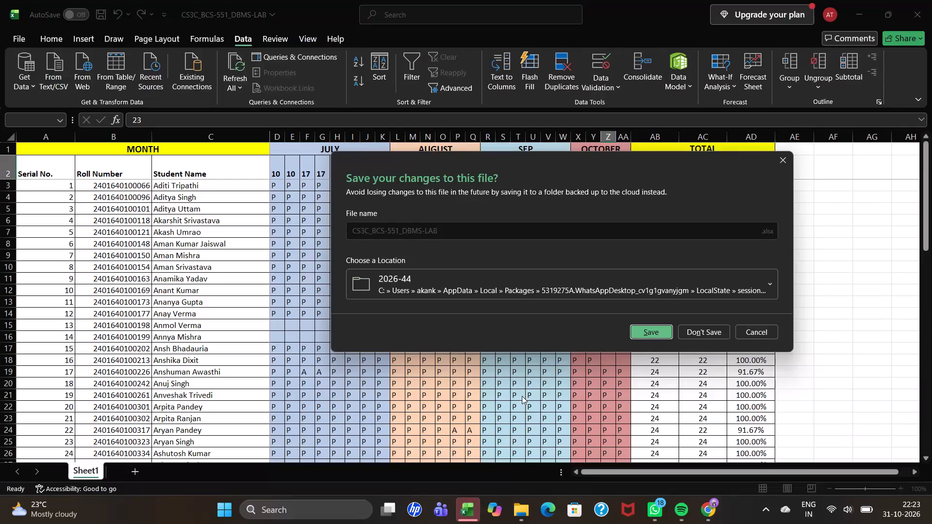
# Close the CS3C_BCS-551_DBMS-LAB workbook without saving changes and discard the unopened recovered files.
pyautogui.click(703, 329)
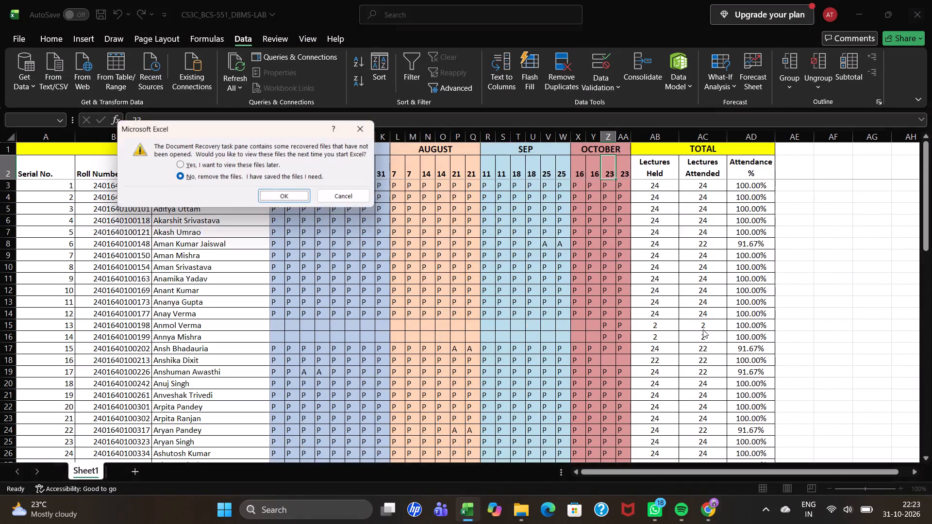
pyautogui.click(291, 198)
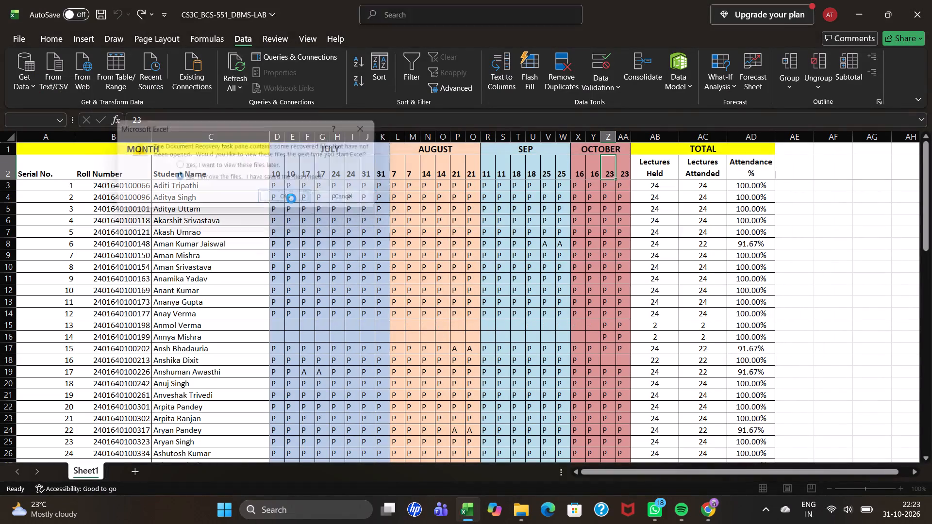
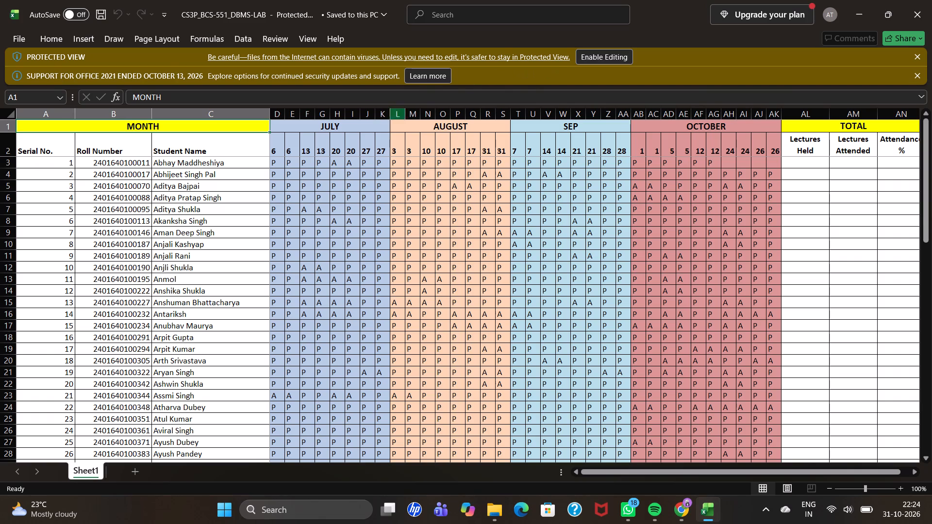
# Enable editing for the protected CS3P_BCS-551_DBMS-LAB workbook.
pyautogui.click(280, 149)
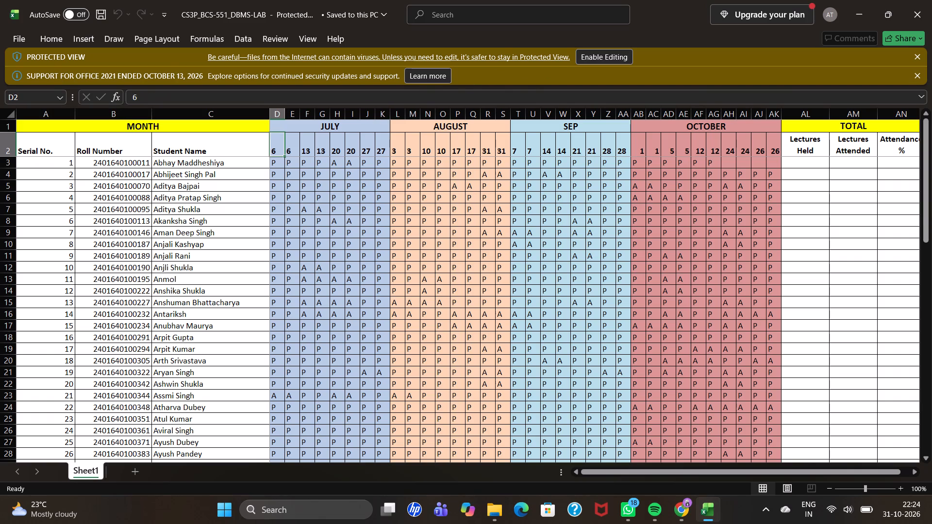
pyautogui.click(280, 149)
pyautogui.click(610, 53)
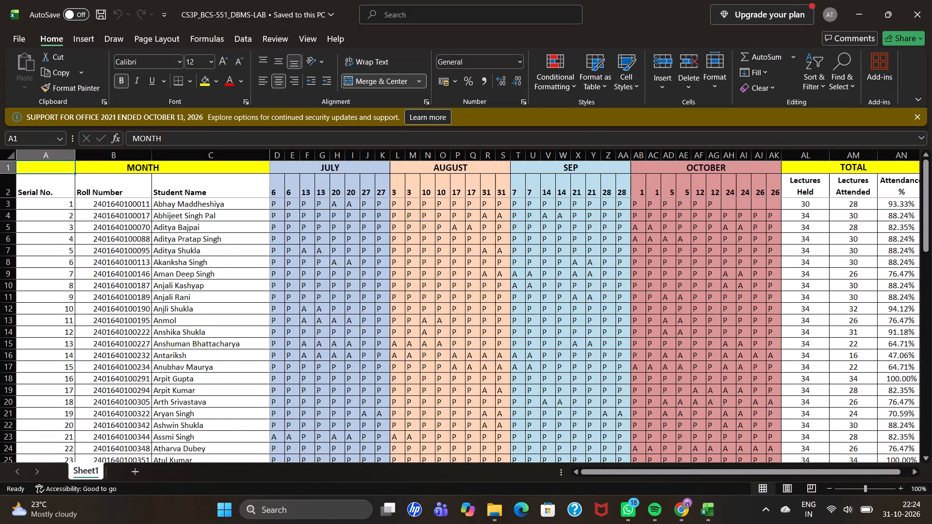
# Add filters to the date header row and filter the first July 6 column to show only students marked A.
pyautogui.click(280, 188)
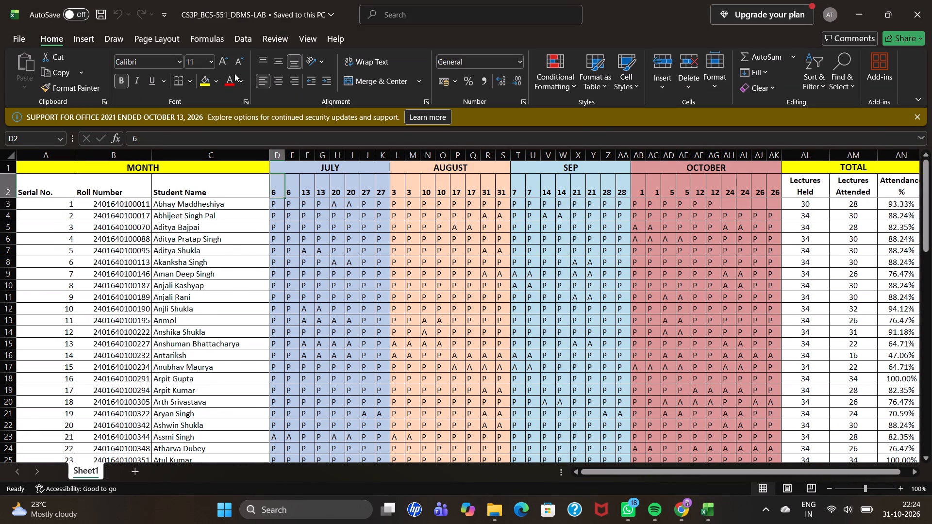
pyautogui.click(248, 38)
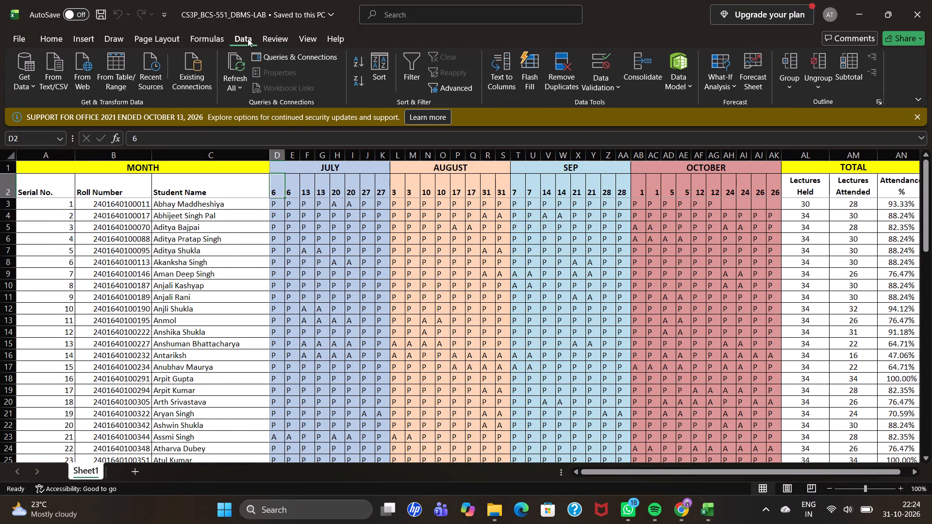
pyautogui.click(413, 67)
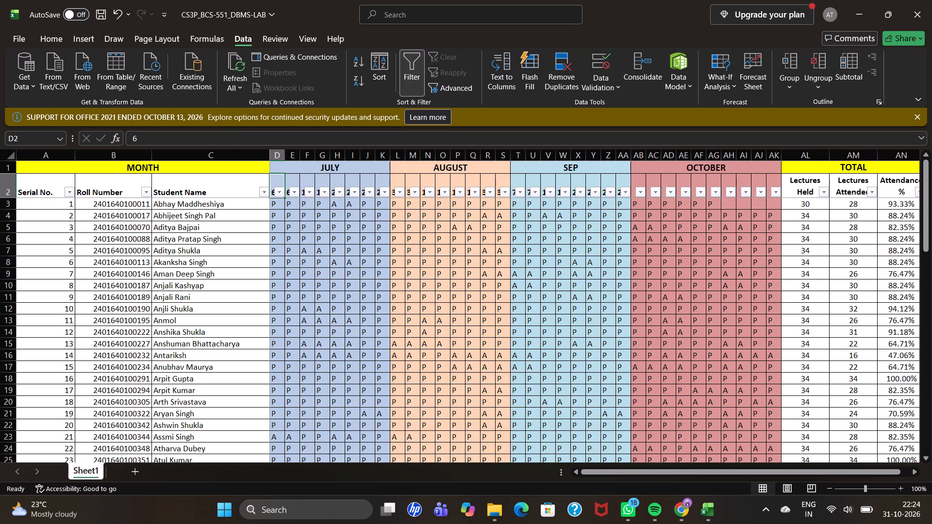
pyautogui.click(280, 192)
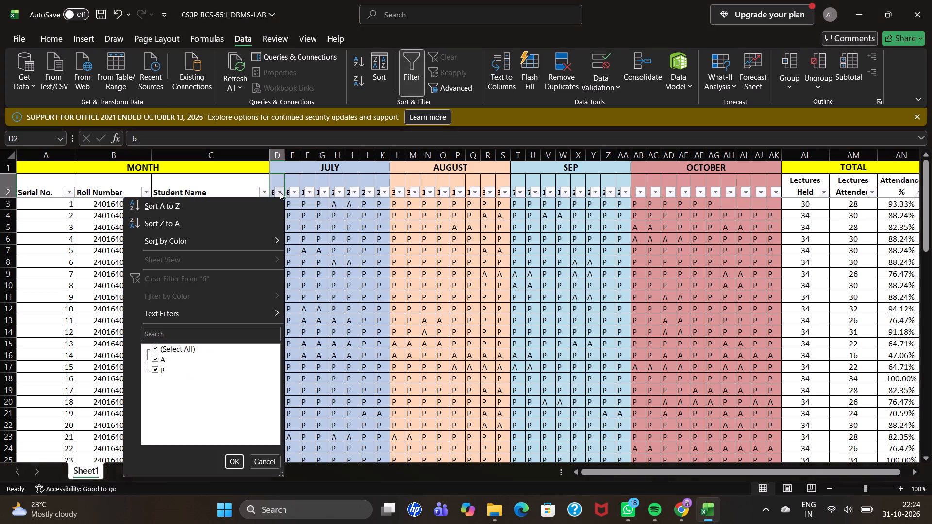
pyautogui.click(157, 368)
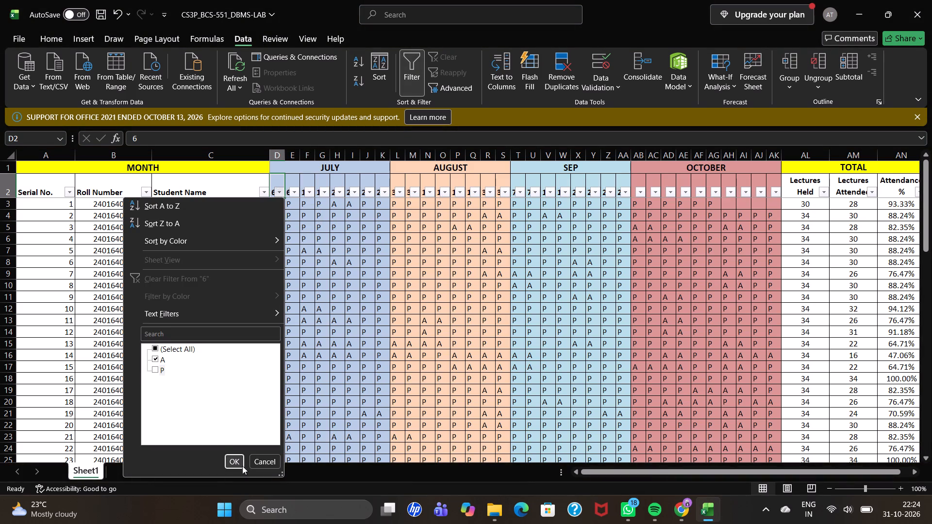
pyautogui.click(233, 466)
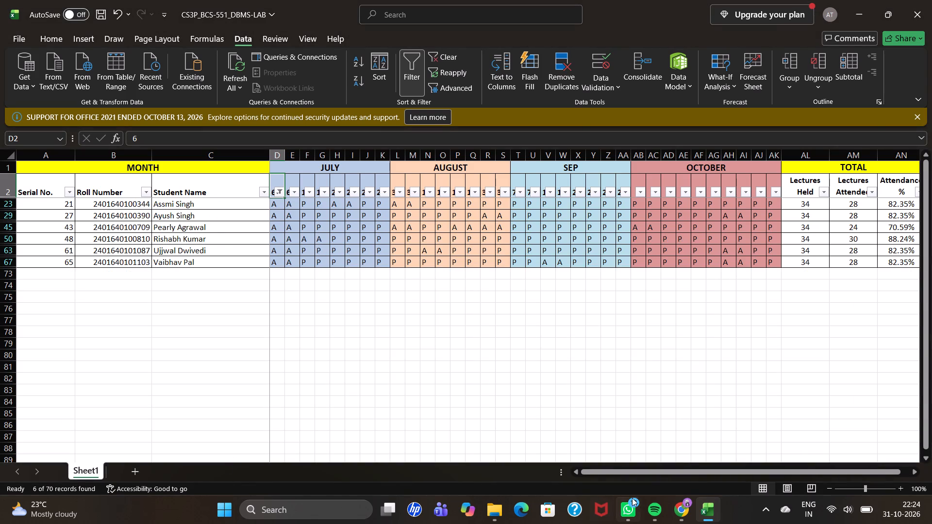
# Switch to Chrome and search Google for aktu erp in a new tab to reach the university ERP portal.
pyautogui.click(681, 507)
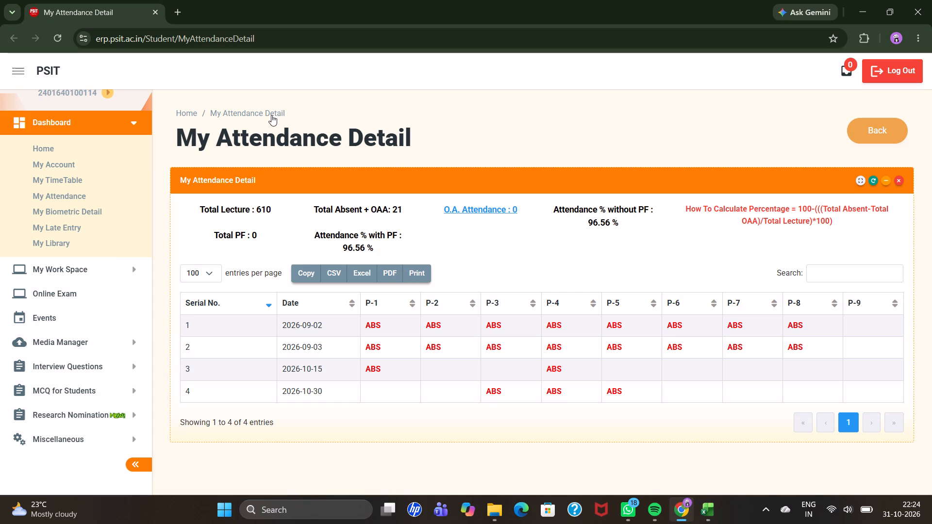
pyautogui.click(176, 7)
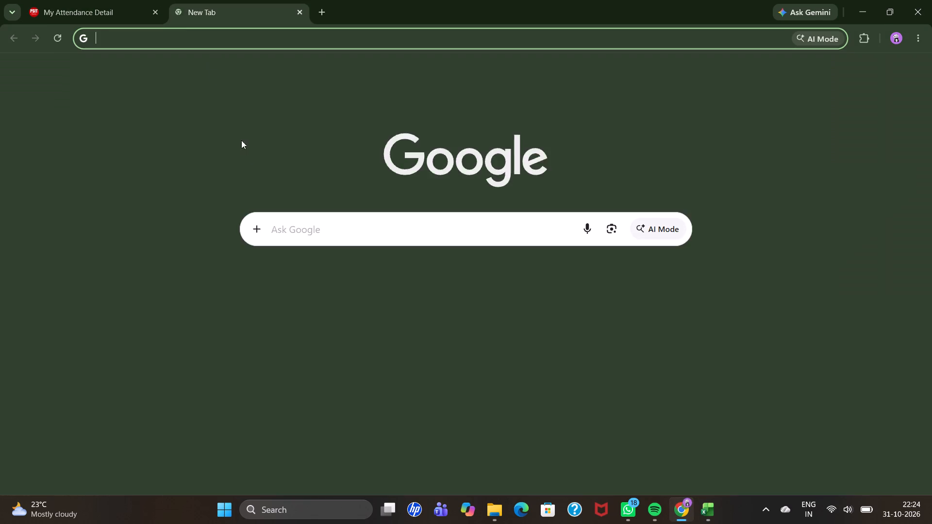
pyautogui.click(283, 231)
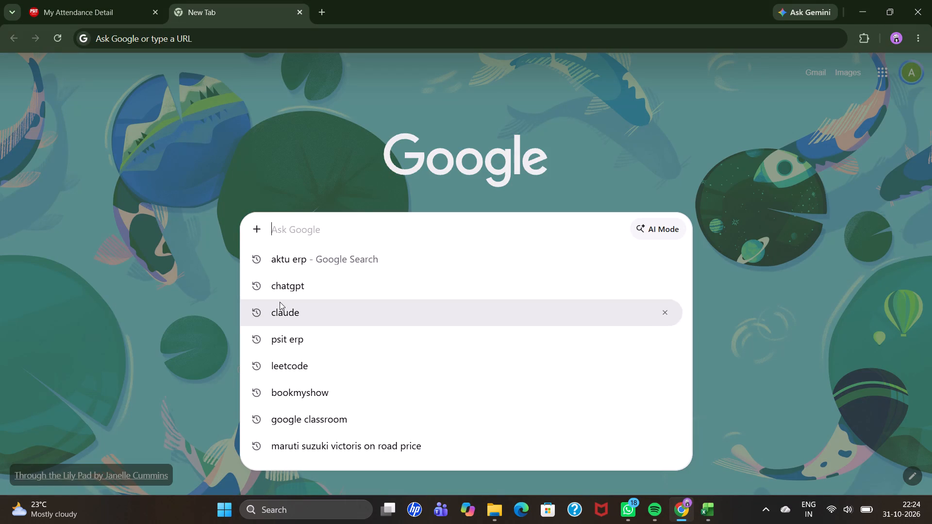
pyautogui.click(295, 260)
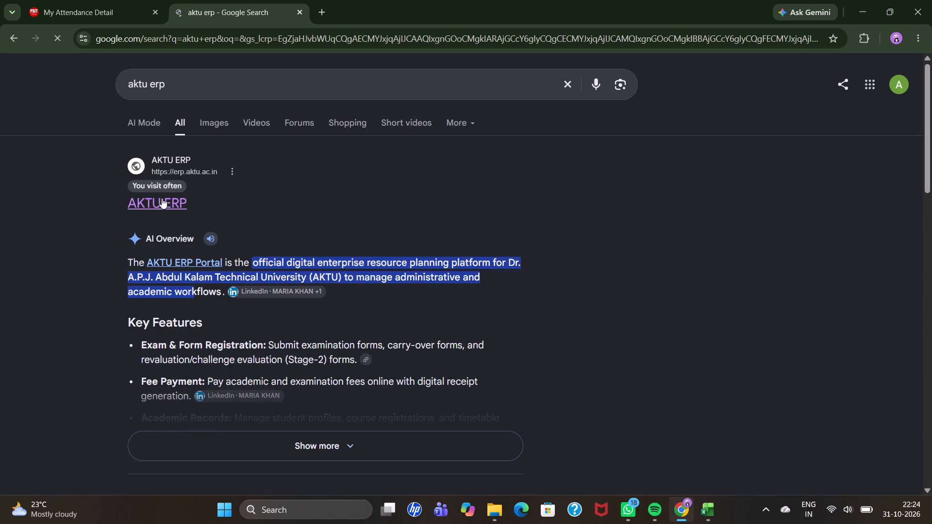
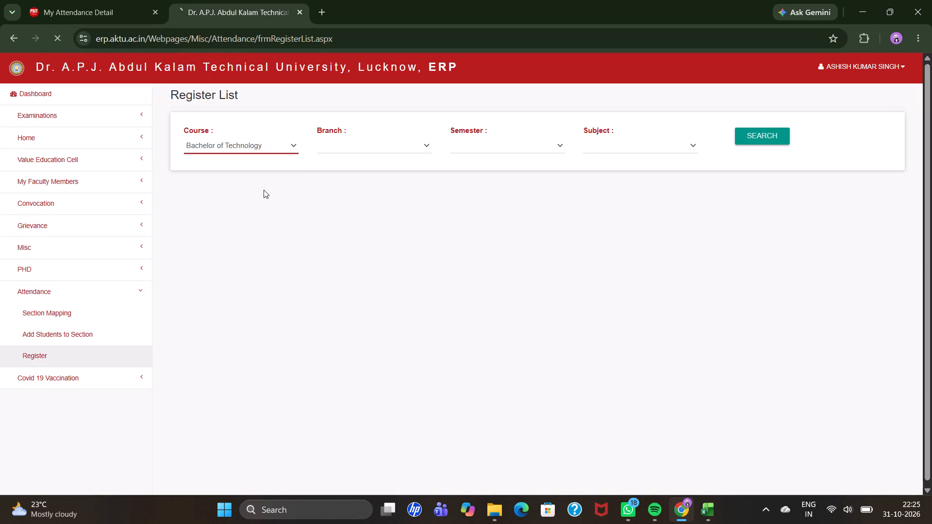
# Search the register list for the Computer Science and Engineering branch, semester 5, subject BCS551 (Database Management System Lab).
pyautogui.click(430, 145)
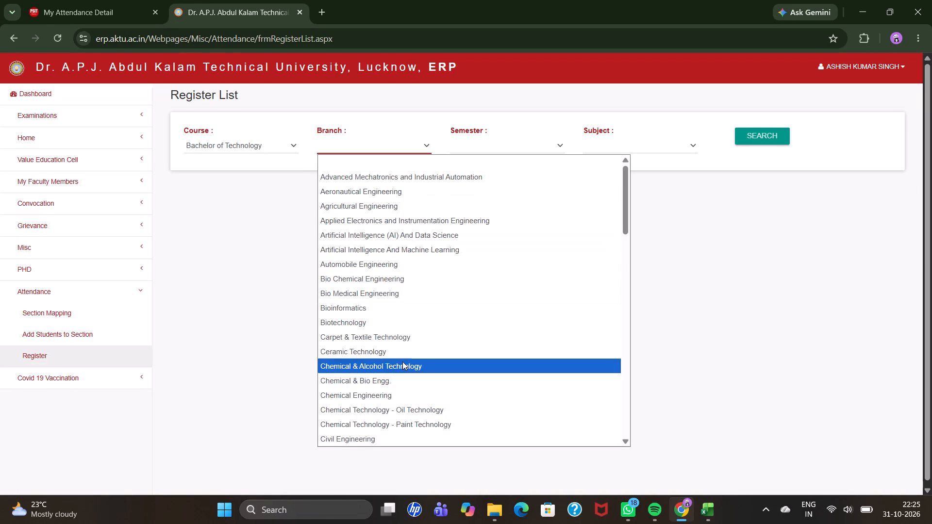
pyautogui.scroll(-3, 402, 361)
pyautogui.click(407, 340)
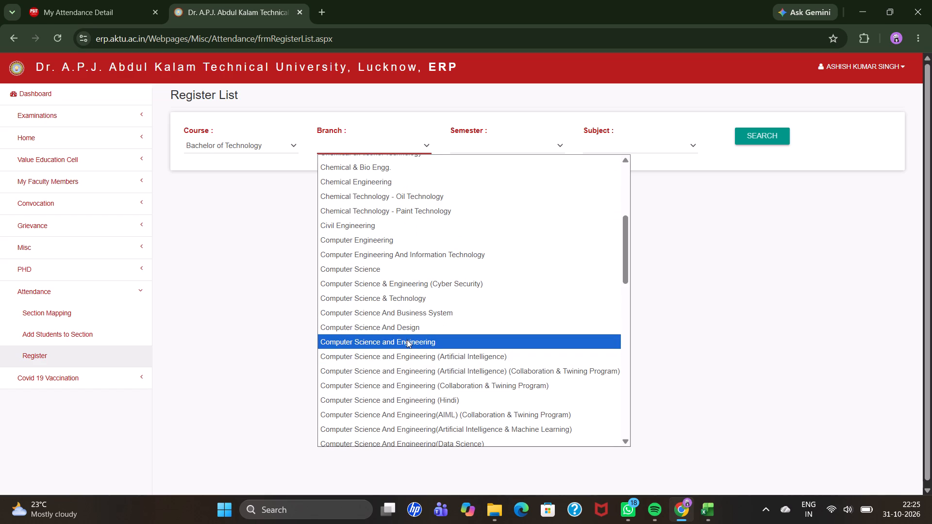
pyautogui.click(562, 145)
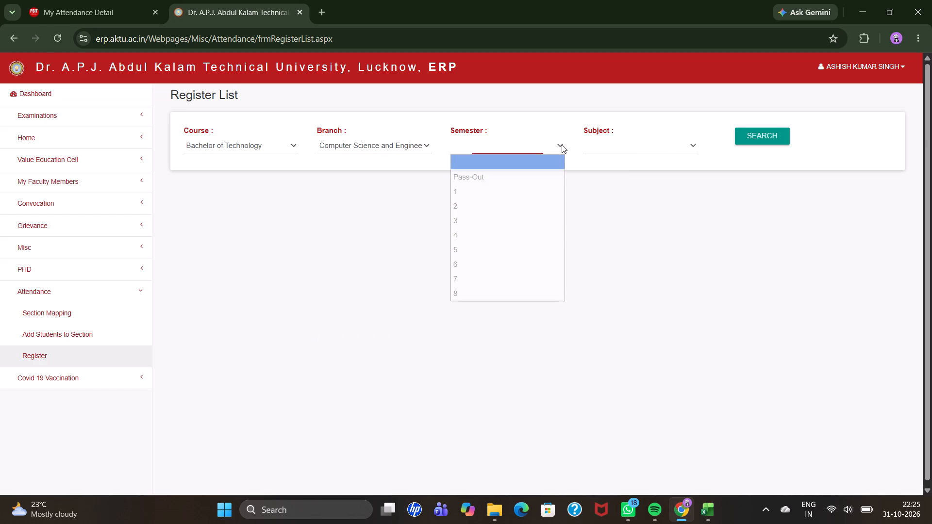
pyautogui.click(511, 245)
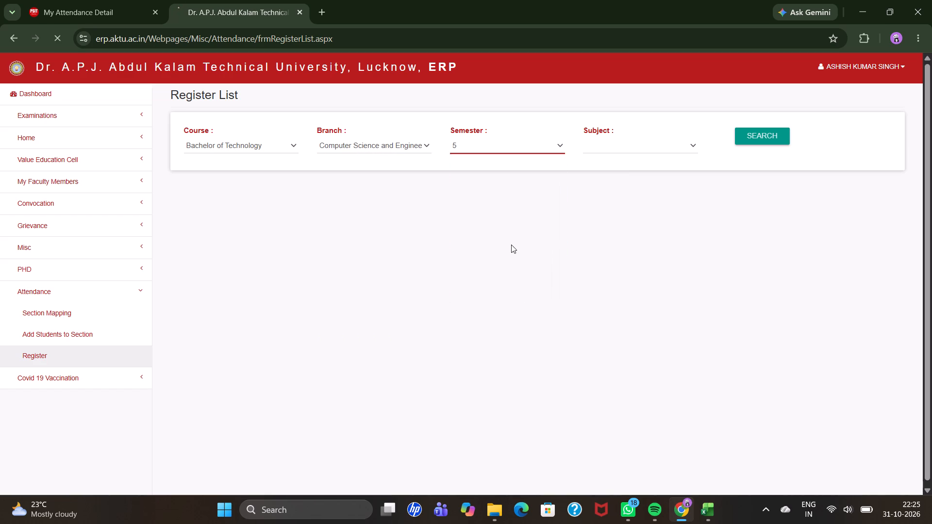
pyautogui.click(693, 144)
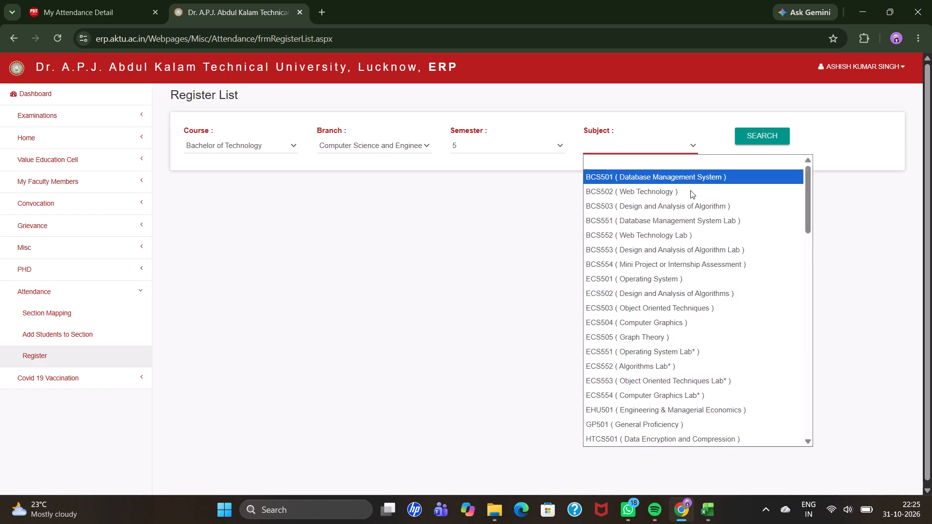
pyautogui.click(689, 223)
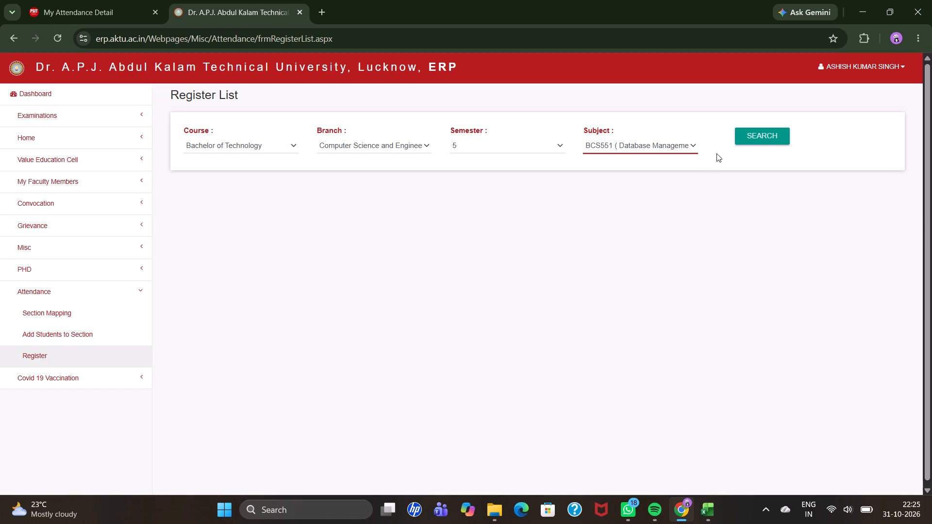
pyautogui.click(760, 131)
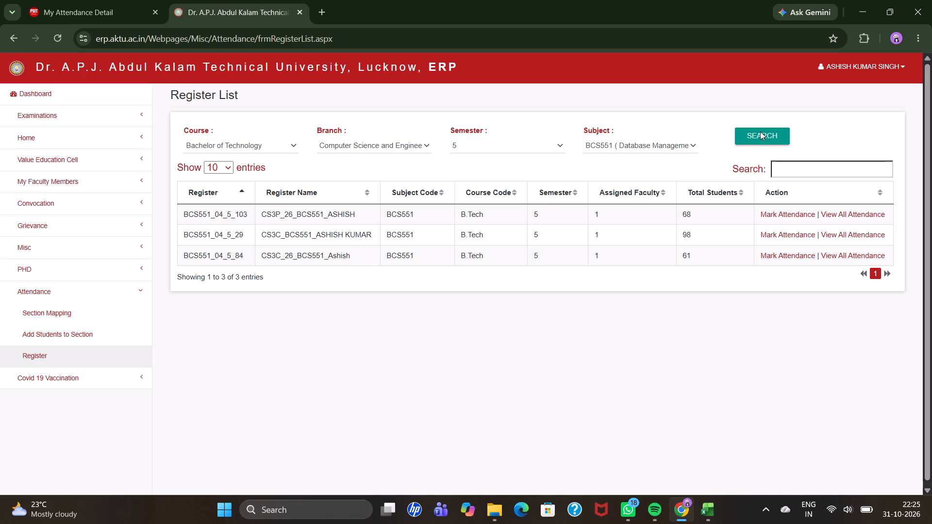
# Open attendance marking for the CS3P register BCS551_04_5_103 and arrange the Excel workbook side by side with it.
pyautogui.click(777, 214)
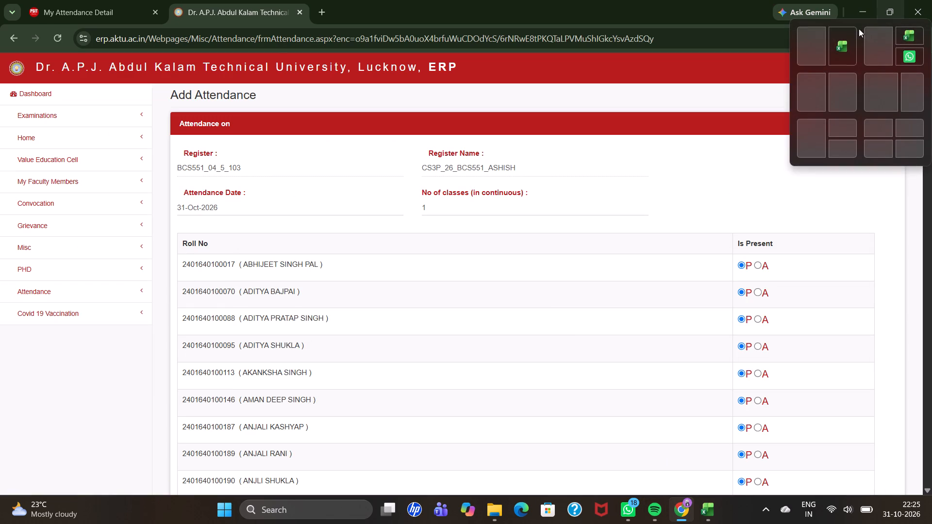
pyautogui.click(849, 49)
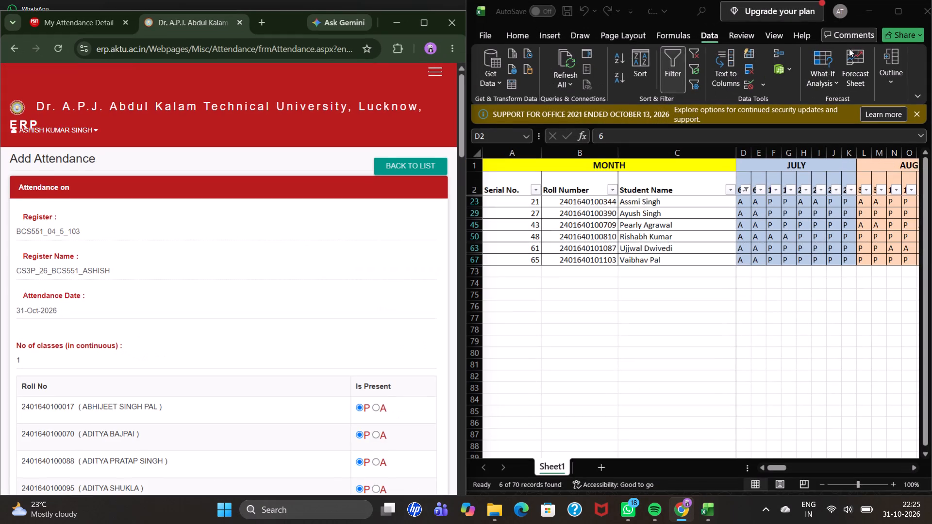
# Set the attendance date to 06/Jul/2026.
pyautogui.click(129, 301)
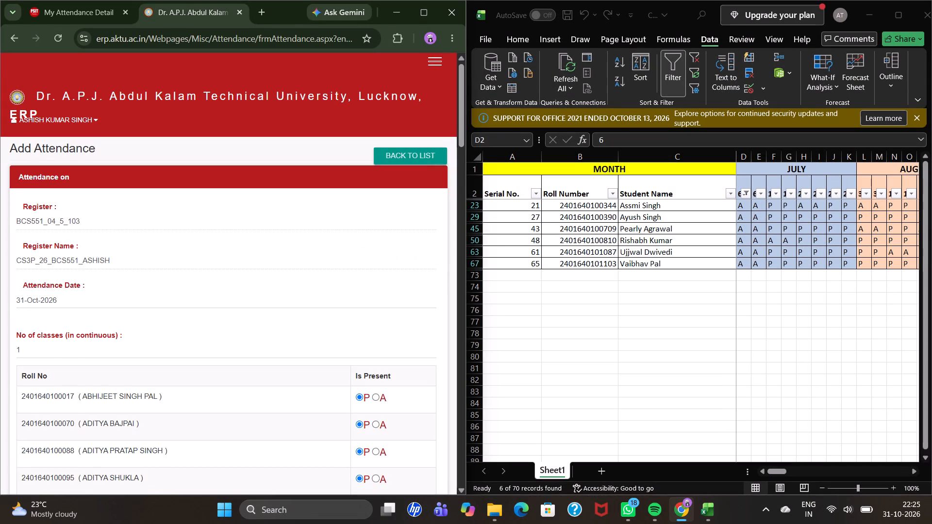
pyautogui.click(21, 317)
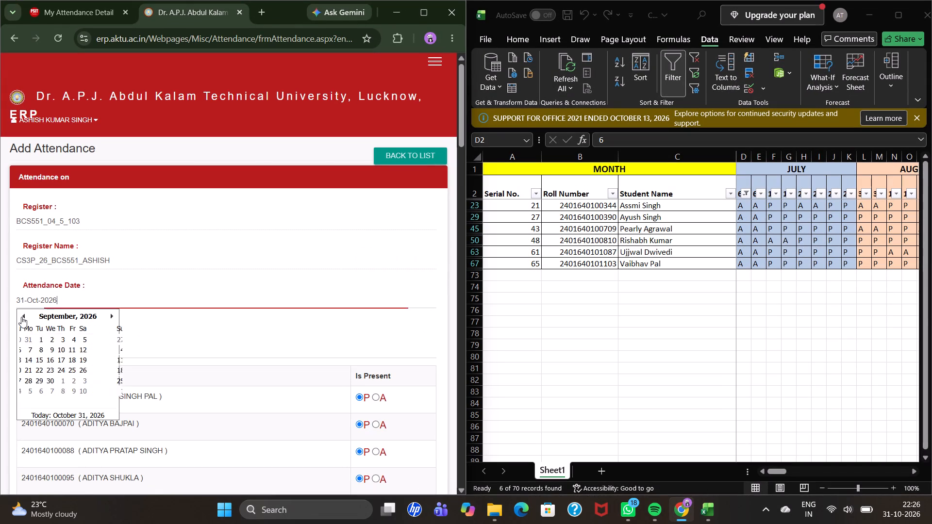
pyautogui.click(21, 317)
pyautogui.click(21, 317)
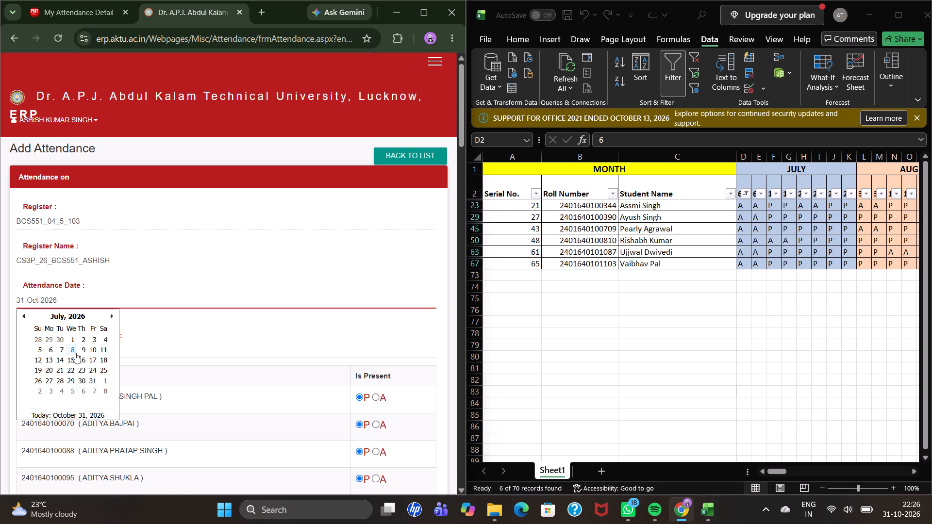
pyautogui.click(51, 347)
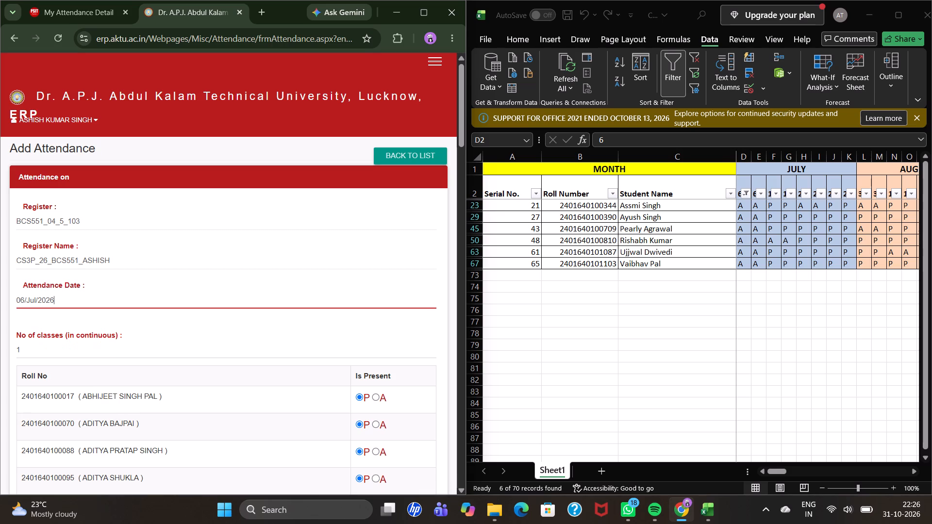
# Mark the first five students in the workbook's filtered July 6 absentee list as A in the attendance form.
pyautogui.scroll(-3, 180, 389)
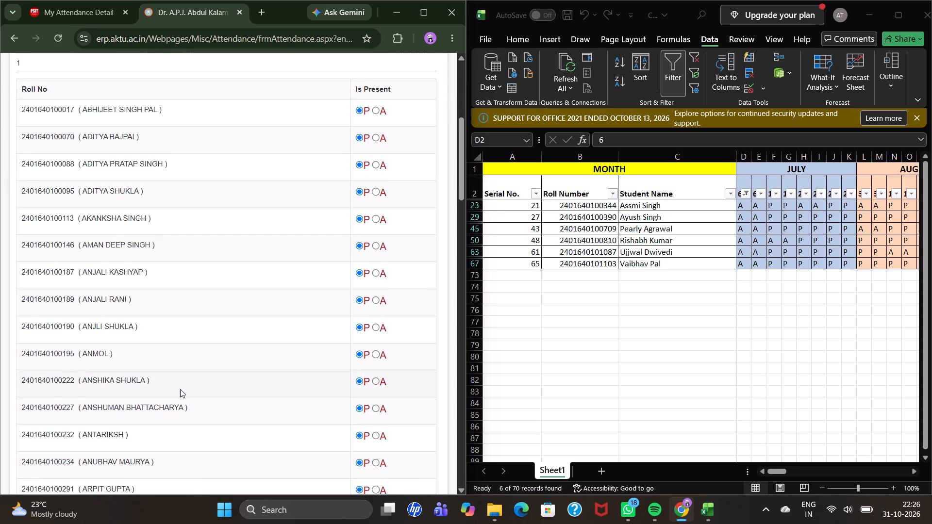
pyautogui.scroll(-4, 180, 389)
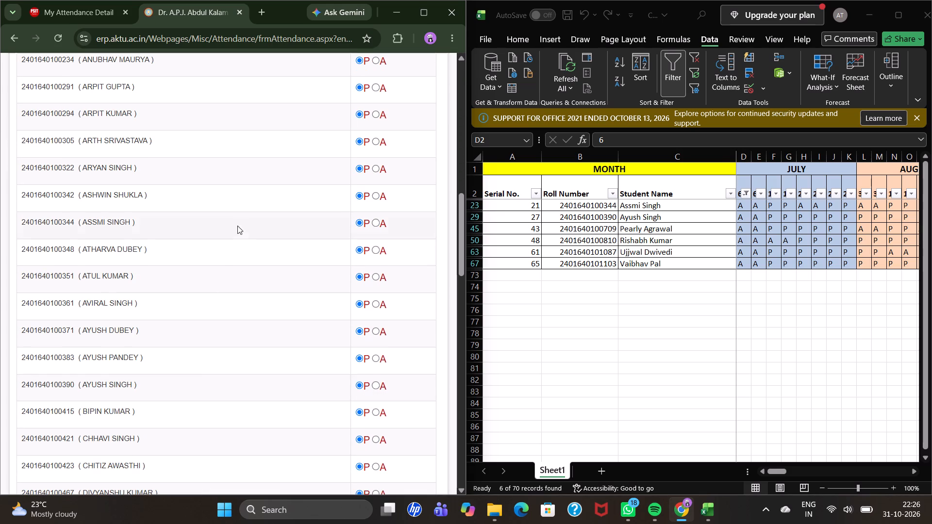
pyautogui.click(377, 225)
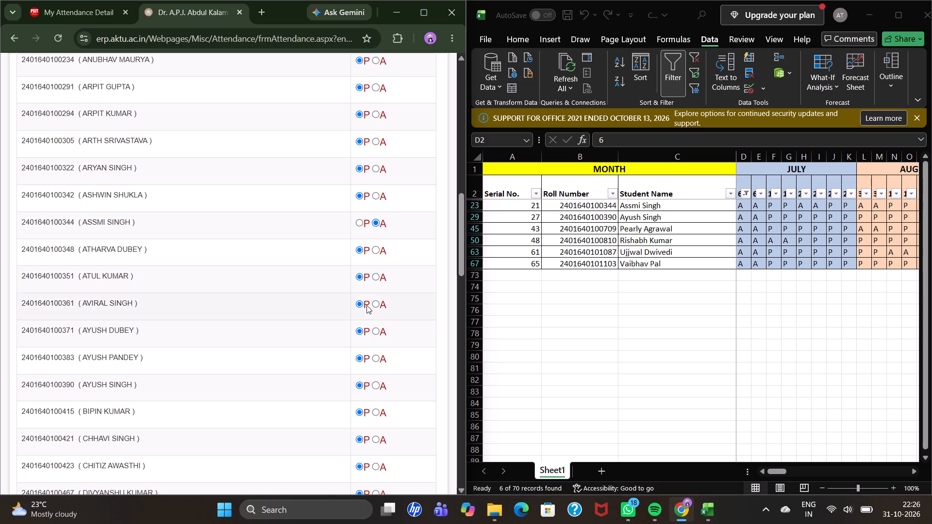
pyautogui.click(376, 385)
pyautogui.scroll(-4, 376, 385)
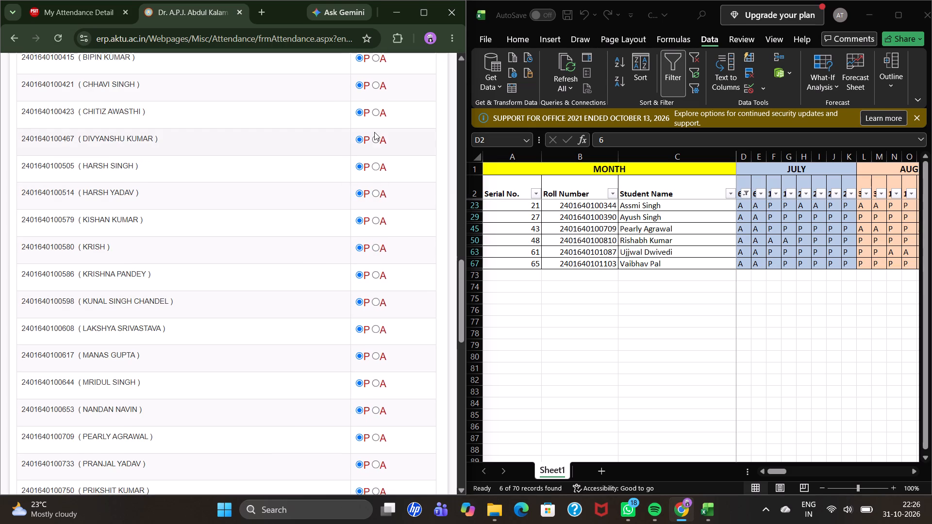
pyautogui.click(376, 438)
pyautogui.scroll(-2, 376, 438)
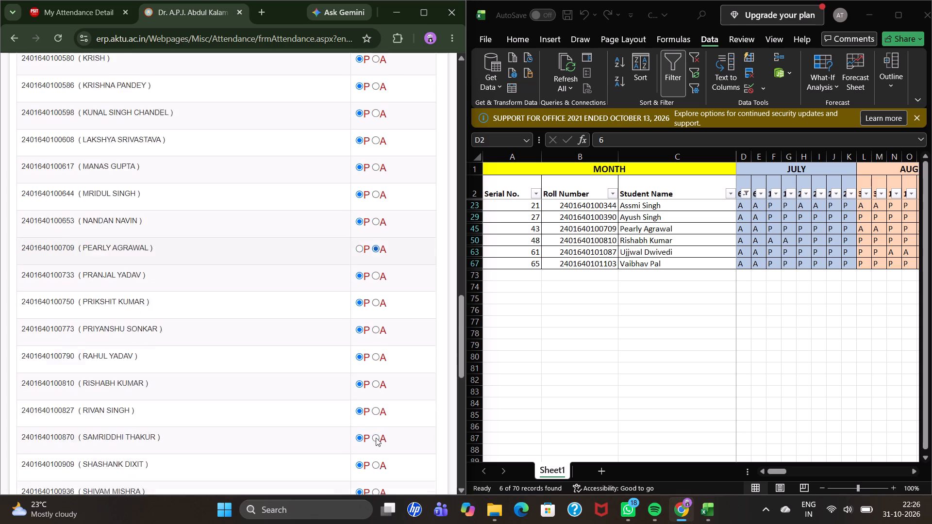
pyautogui.scroll(-2, 376, 438)
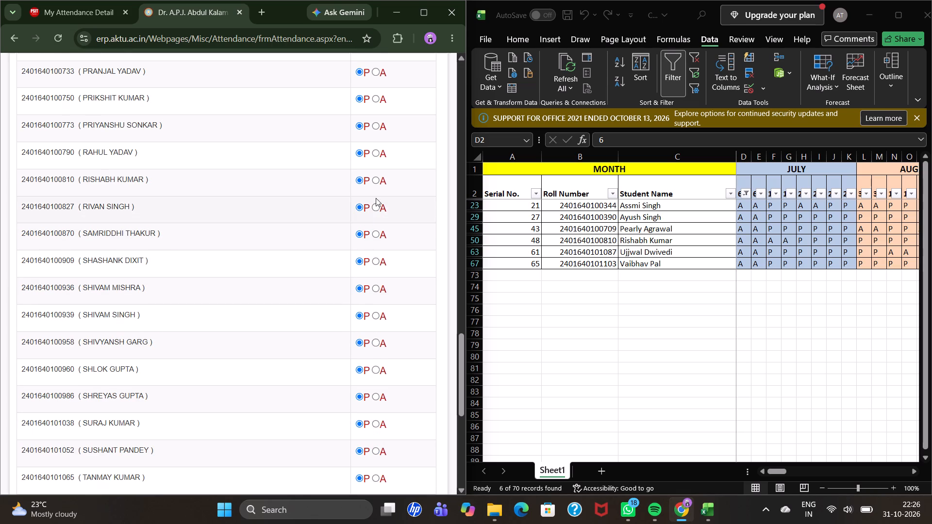
pyautogui.click(375, 181)
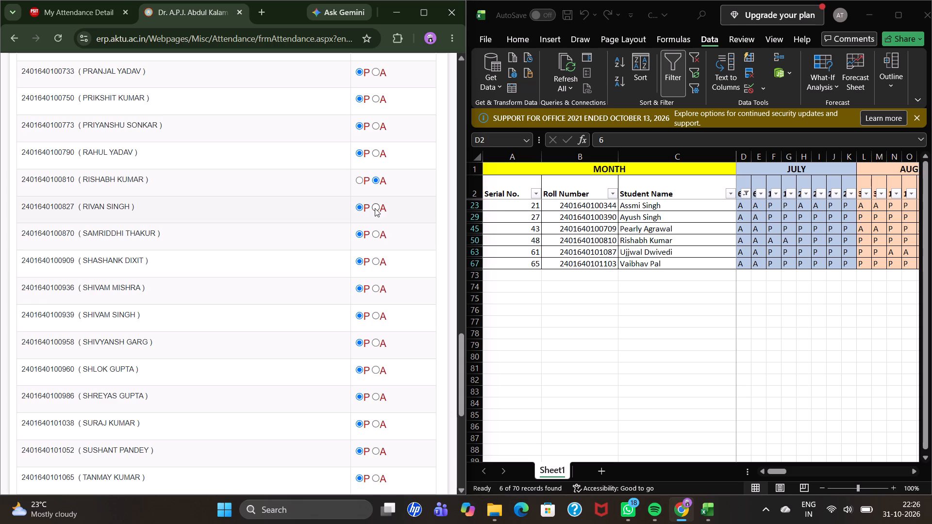
pyautogui.scroll(-1, 371, 374)
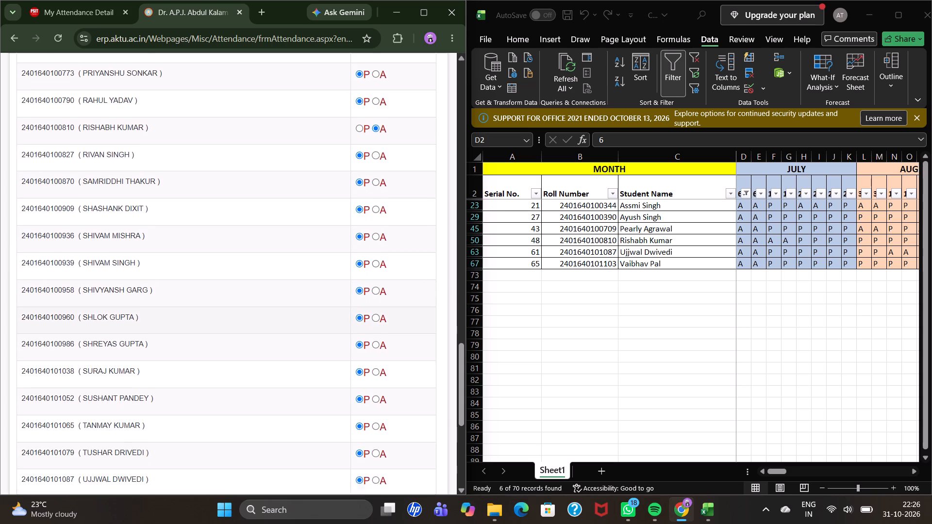
pyautogui.scroll(-2, 371, 374)
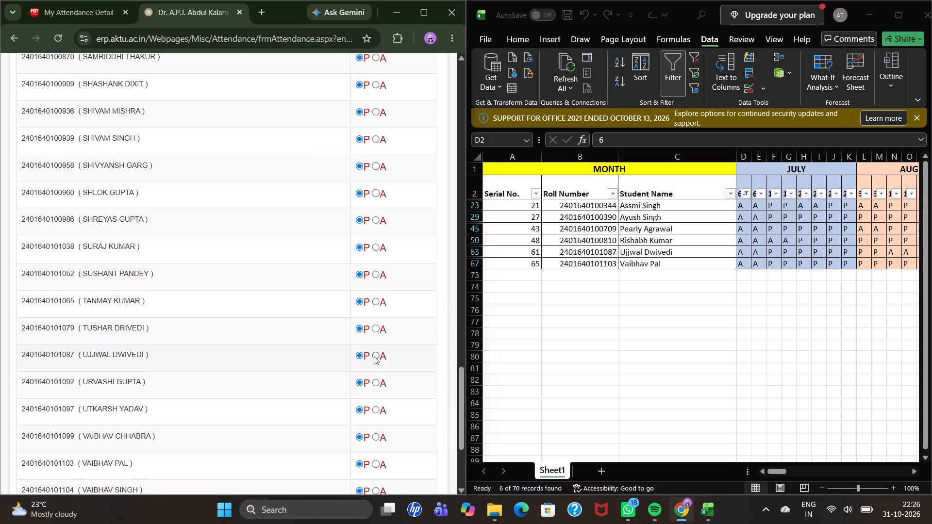
pyautogui.click(376, 355)
pyautogui.scroll(-6, 376, 355)
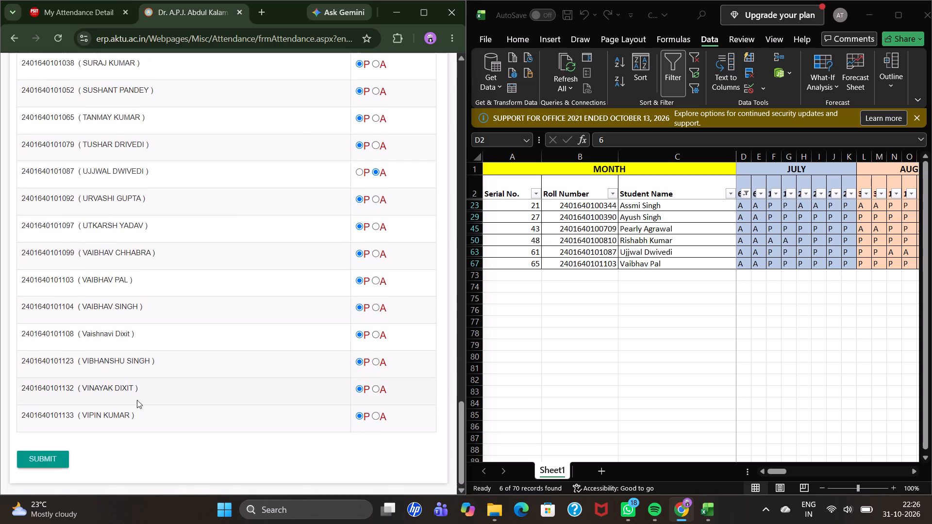
# Review the marked attendance form for 06/Jul/2026 and submit it.
pyautogui.scroll(8, 173, 325)
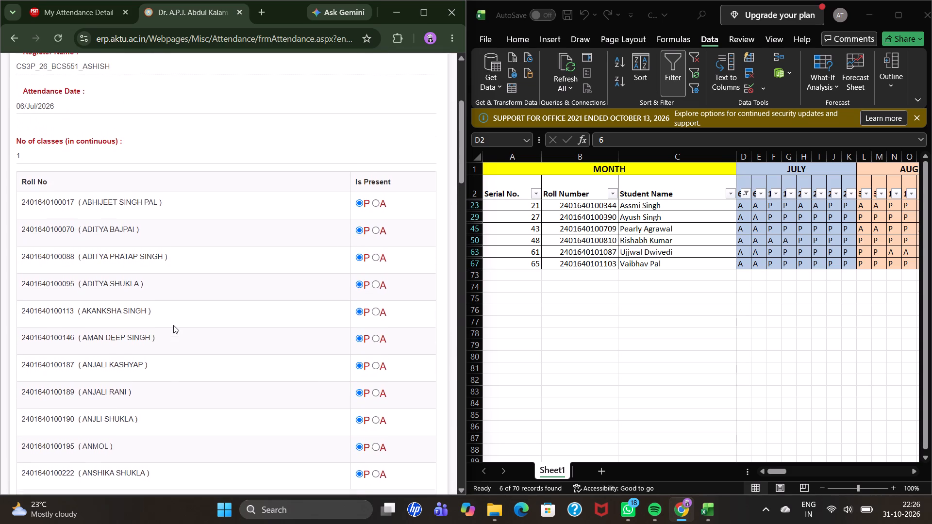
pyautogui.scroll(-9, 173, 325)
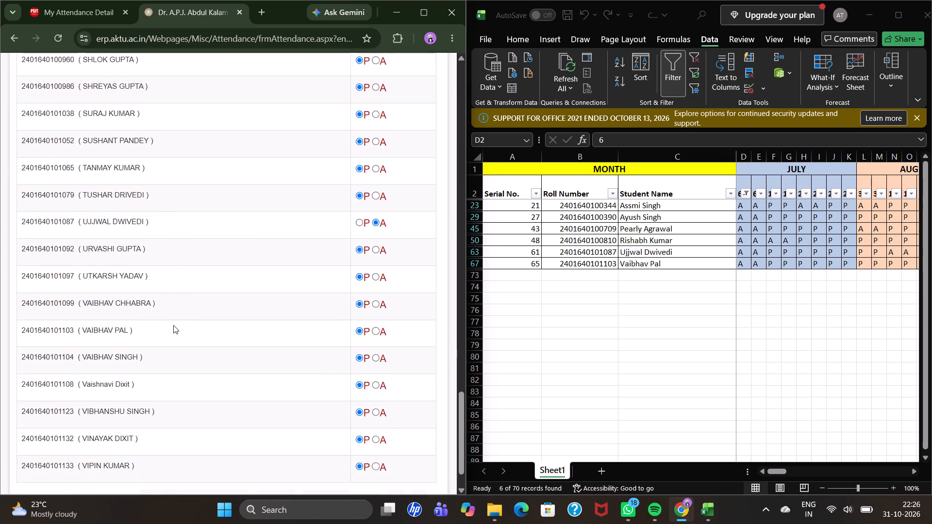
pyautogui.scroll(-5, 173, 325)
pyautogui.click(56, 460)
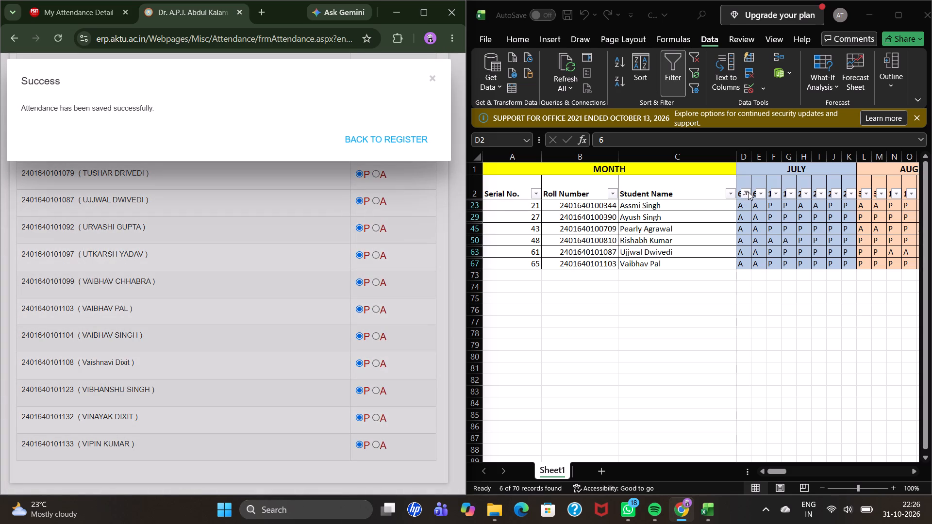
# In Excel, clear the first July 6 column's filter and filter the July 13 column to show only students marked A.
pyautogui.click(748, 192)
pyautogui.click(748, 192)
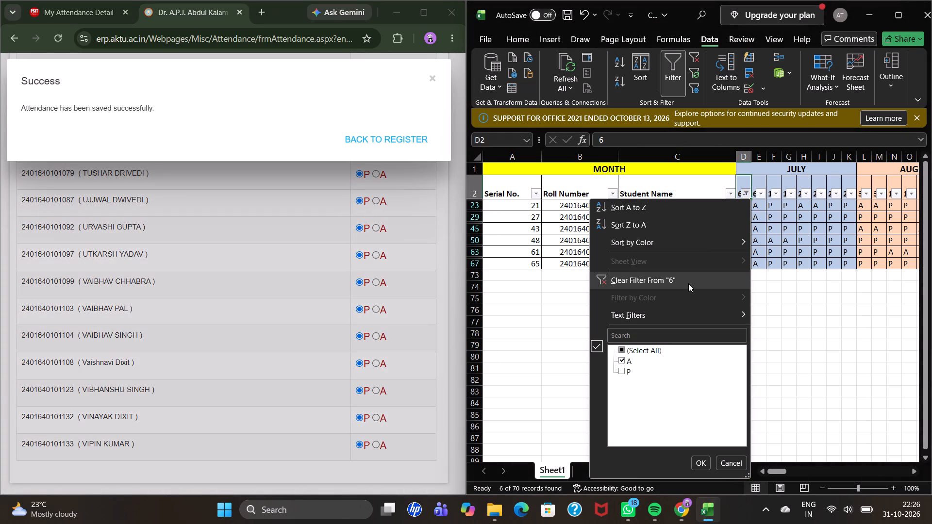
pyautogui.click(688, 283)
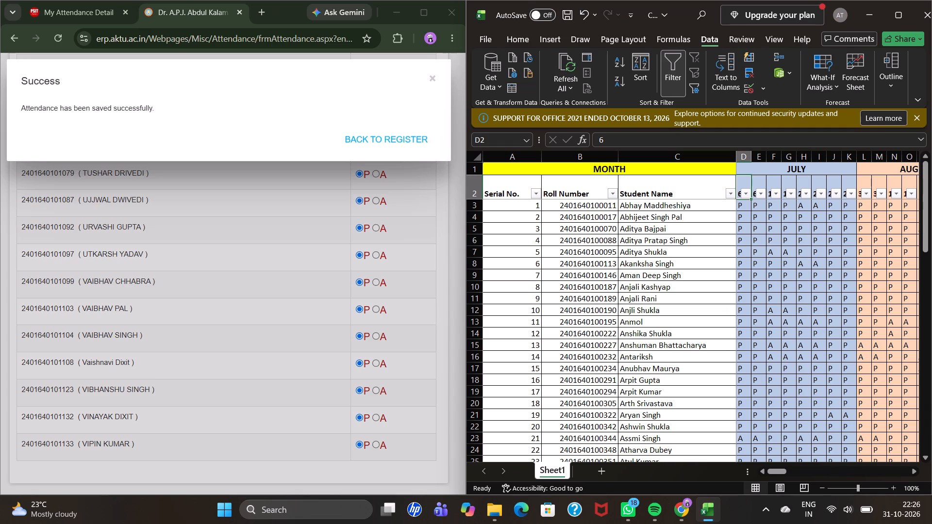
pyautogui.click(778, 193)
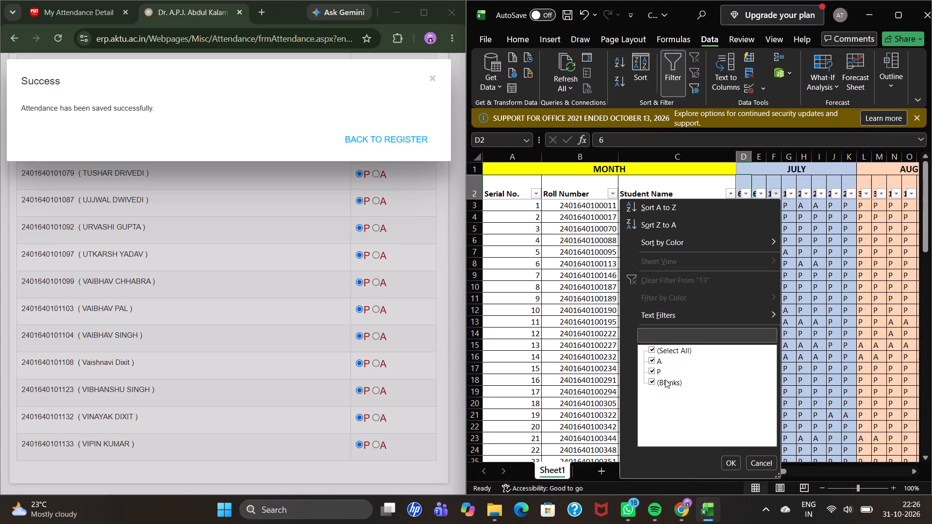
pyautogui.click(652, 382)
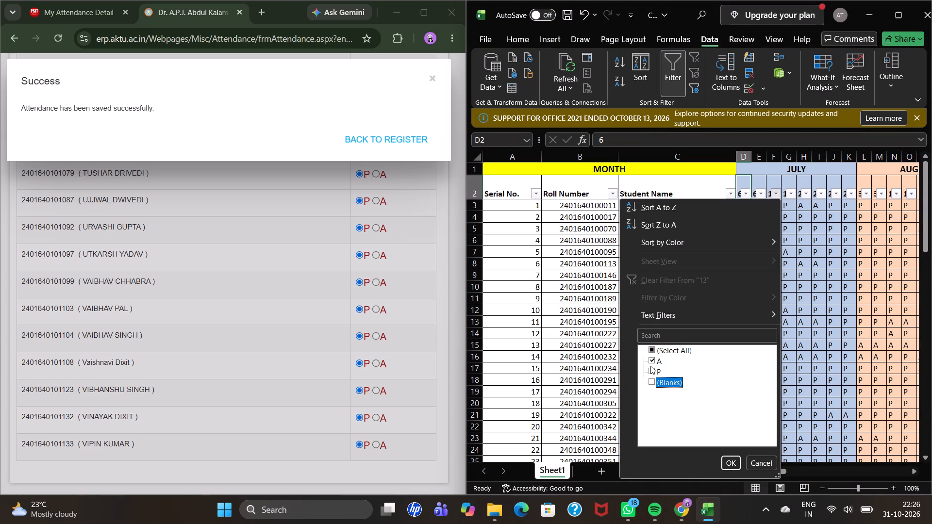
pyautogui.click(650, 371)
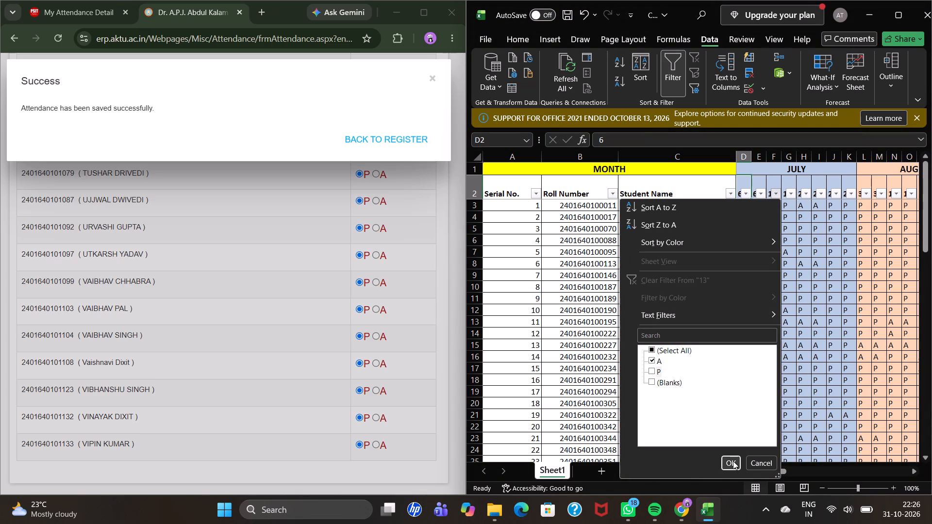
pyautogui.click(731, 461)
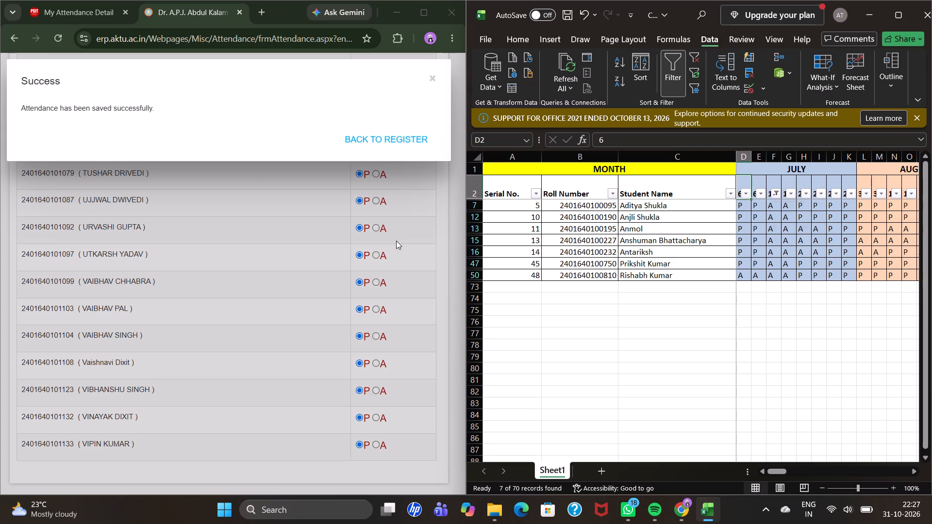
# Back in Chrome, dismiss the save message and reload the Add Attendance page for a fresh form.
pyautogui.click(442, 249)
pyautogui.scroll(10, 219, 140)
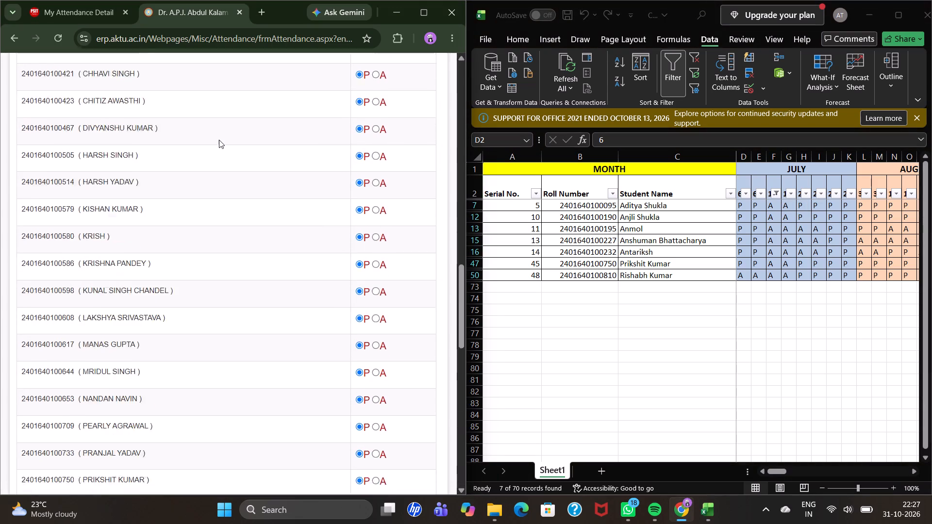
pyautogui.scroll(10, 219, 140)
pyautogui.click(61, 40)
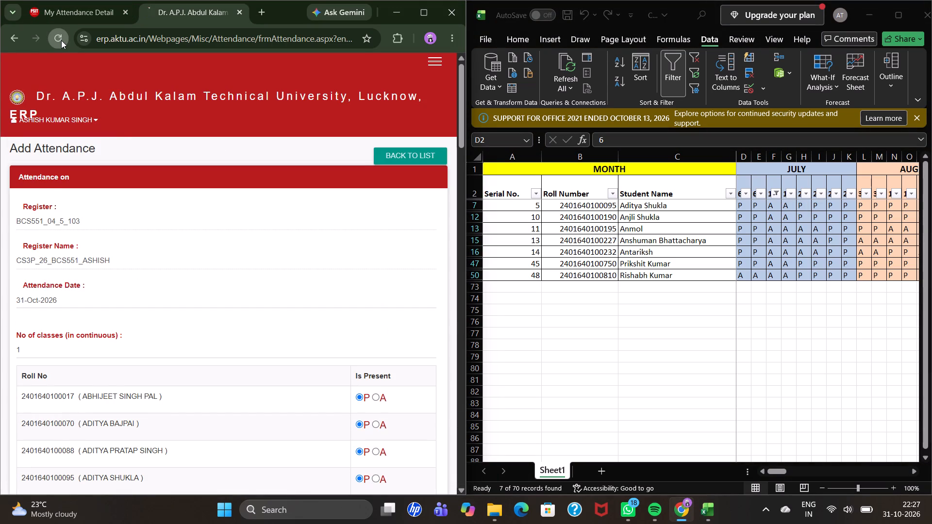
# Set the Attendance Date on the Add Attendance form to 13/Jul/2026.
pyautogui.click(69, 295)
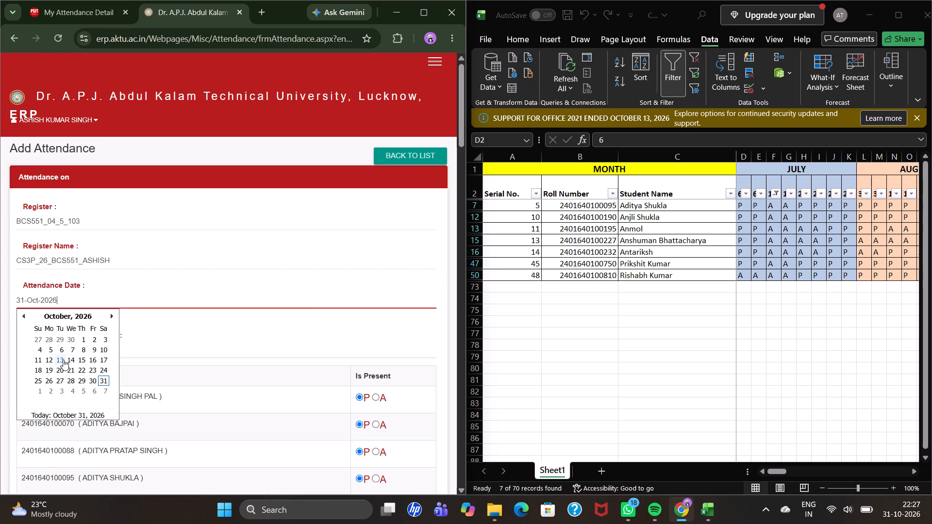
pyautogui.doubleClick(26, 318)
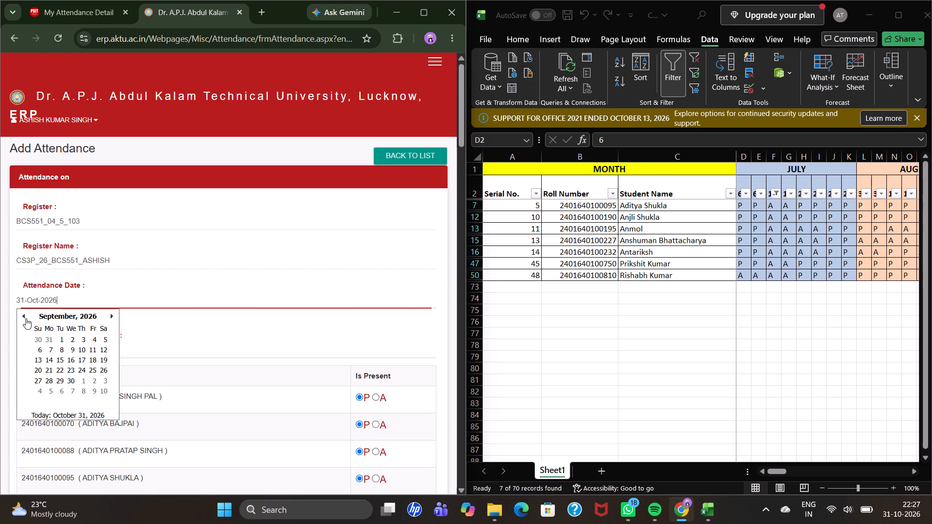
pyautogui.click(26, 318)
pyautogui.click(26, 318)
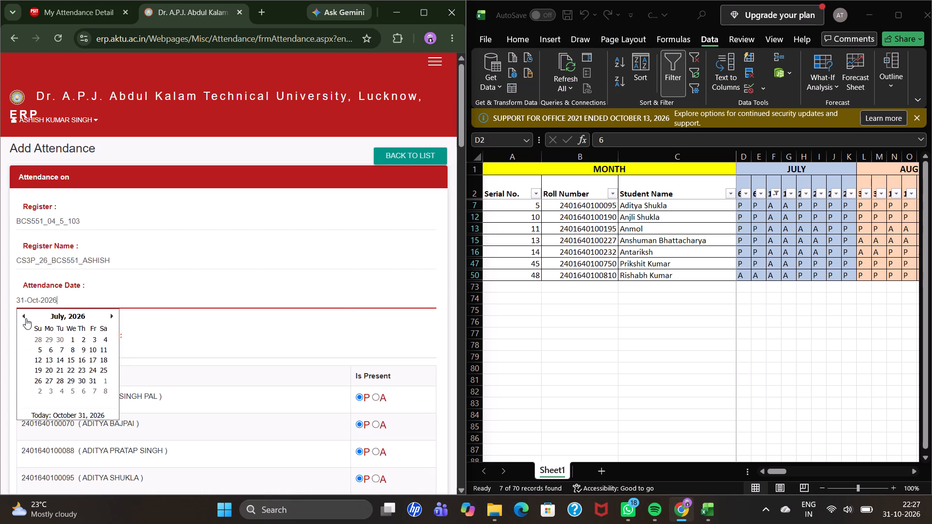
pyautogui.click(52, 358)
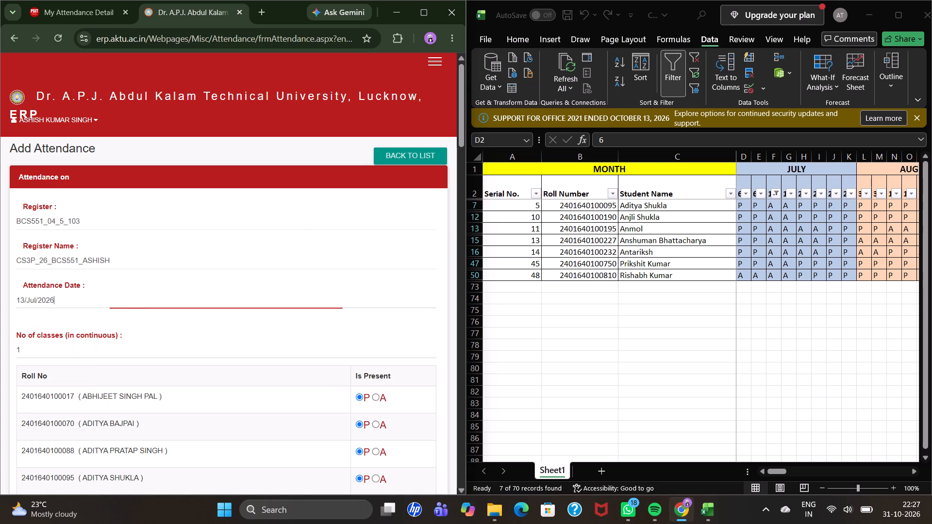
# Mark all seven students in the workbook's filtered July 13 absentee list as A in the attendance form.
pyautogui.scroll(-2, 189, 353)
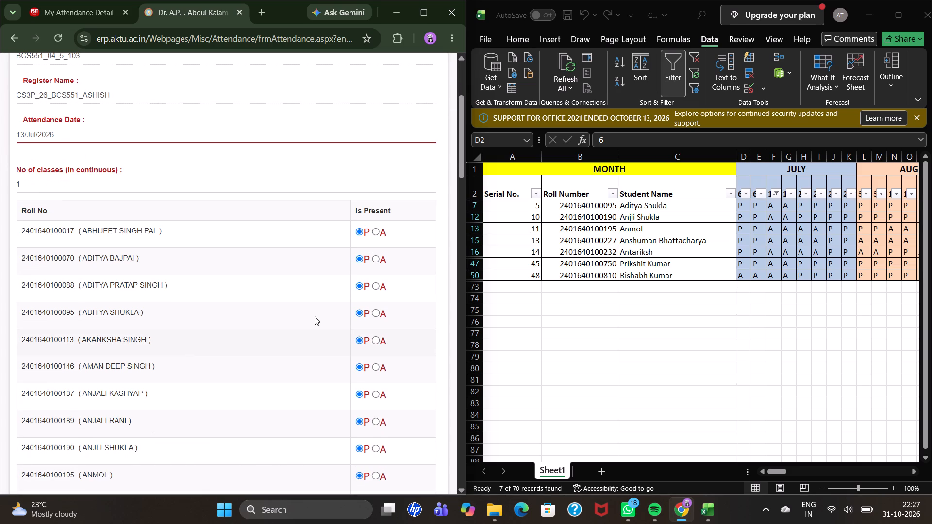
pyautogui.click(373, 312)
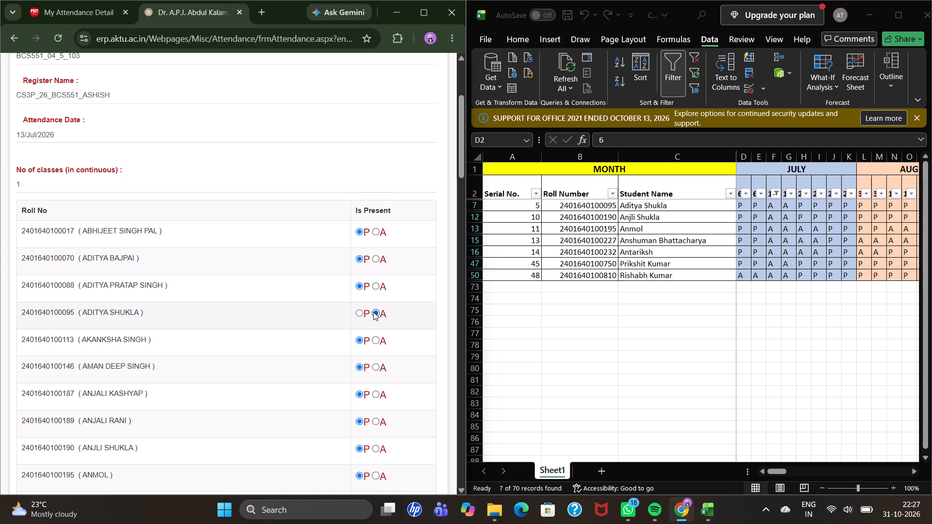
pyautogui.scroll(-4, 373, 312)
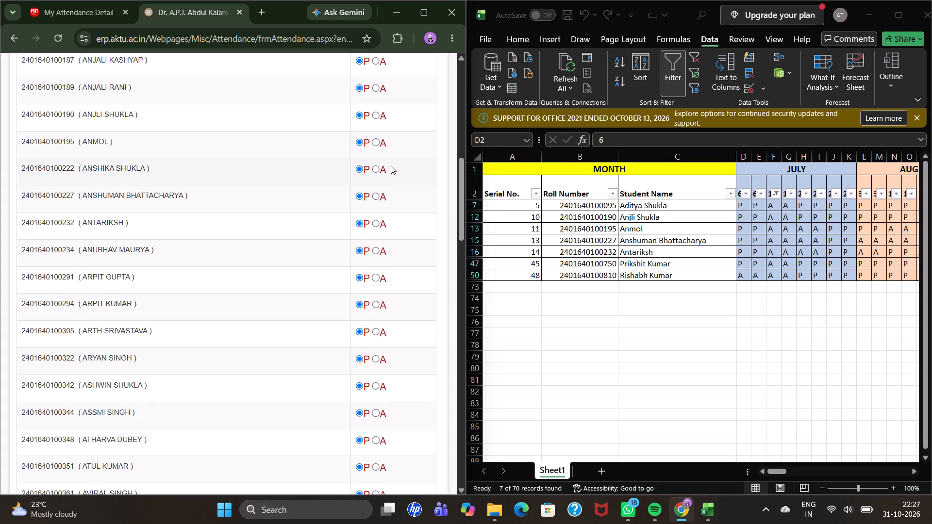
pyautogui.click(376, 111)
pyautogui.click(375, 139)
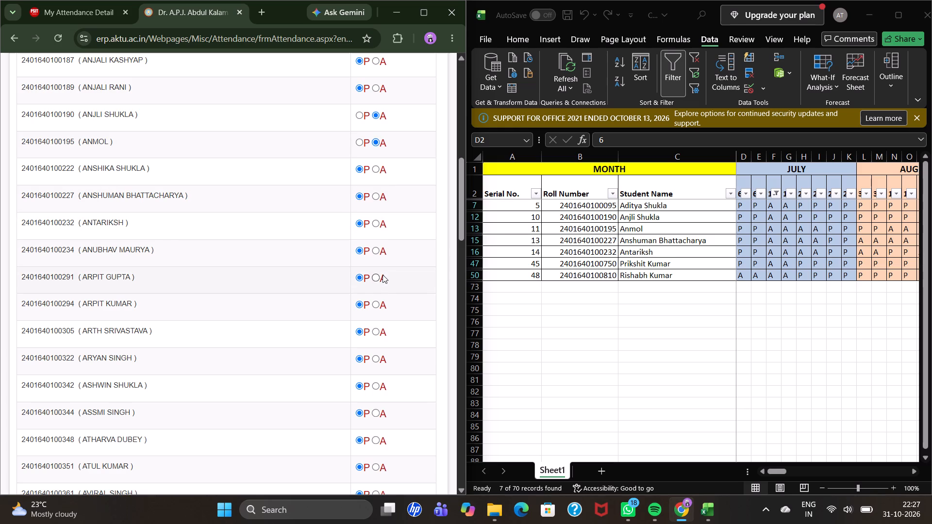
pyautogui.click(373, 195)
pyautogui.click(377, 224)
pyautogui.scroll(-4, 377, 362)
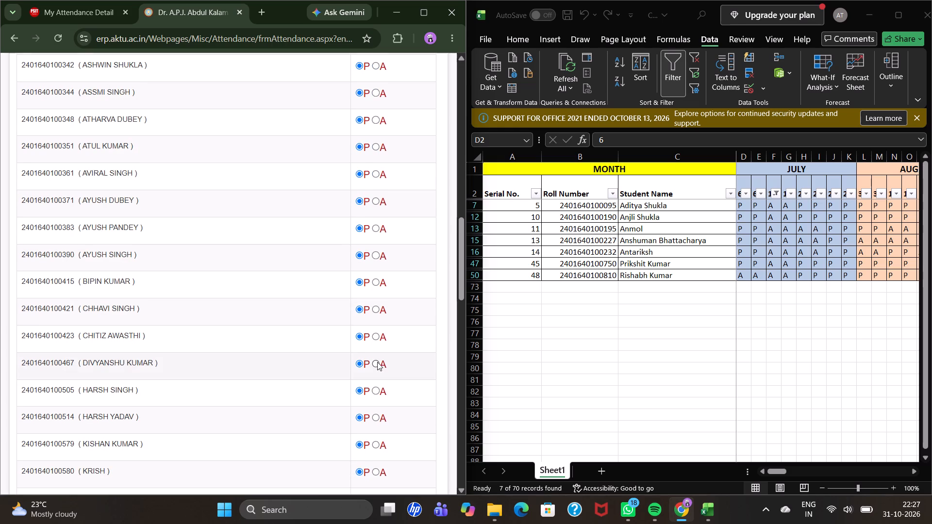
pyautogui.scroll(-3, 377, 362)
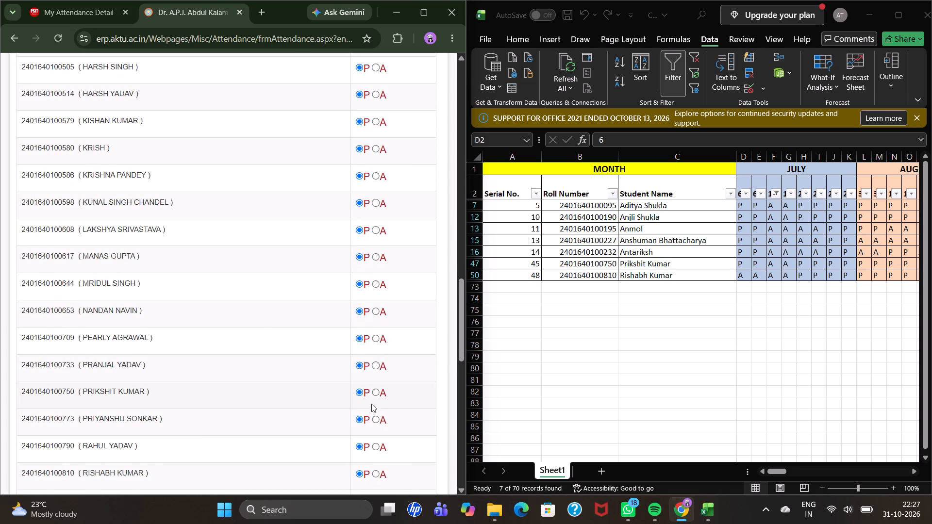
pyautogui.click(377, 390)
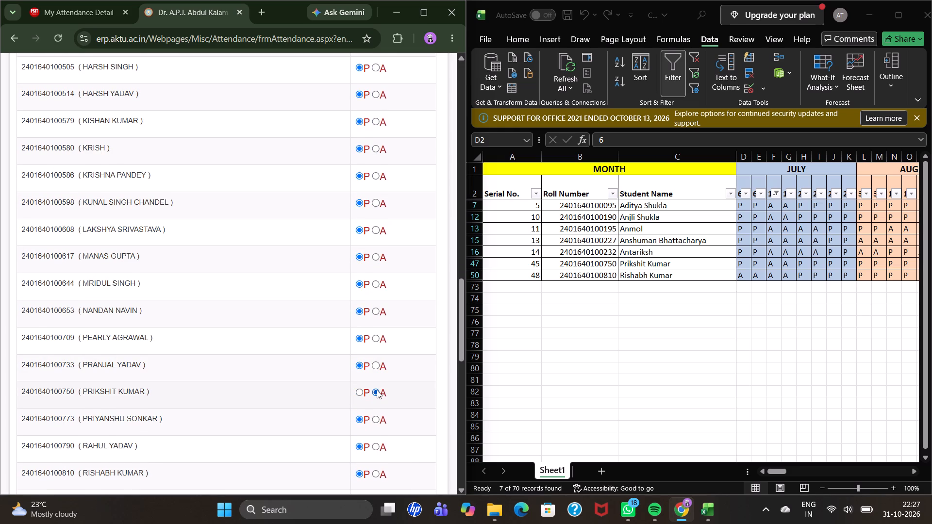
pyautogui.scroll(-4, 377, 390)
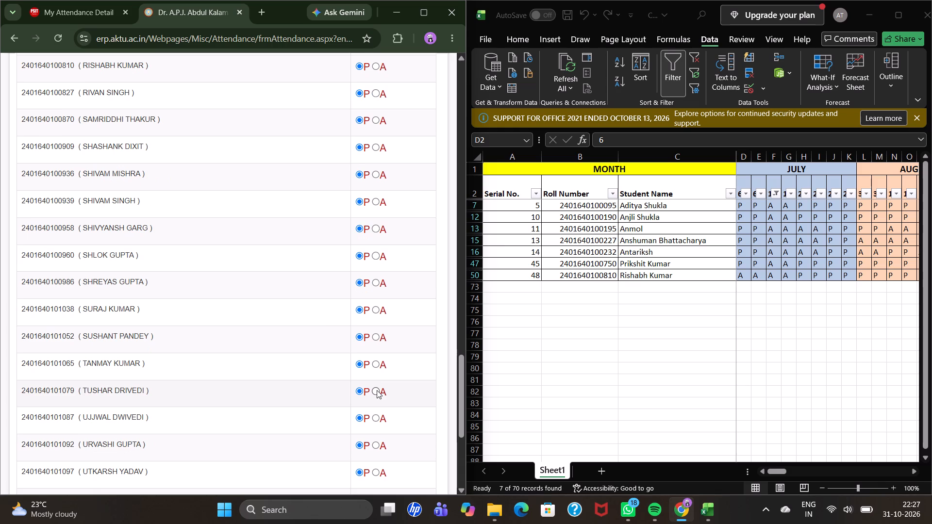
pyautogui.click(375, 66)
# Review the marked attendance form for 13/Jul/2026, submit it and close the save message.
pyautogui.scroll(9, 362, 154)
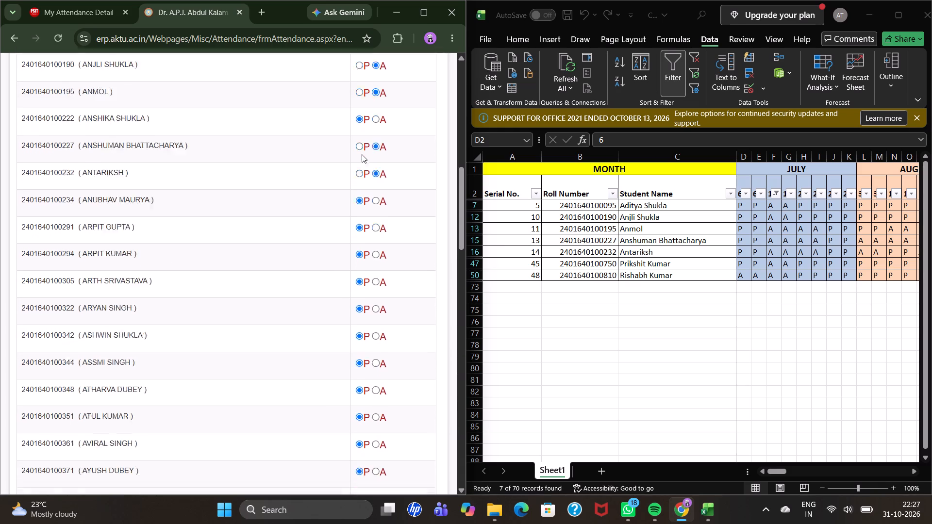
pyautogui.scroll(-11, 362, 154)
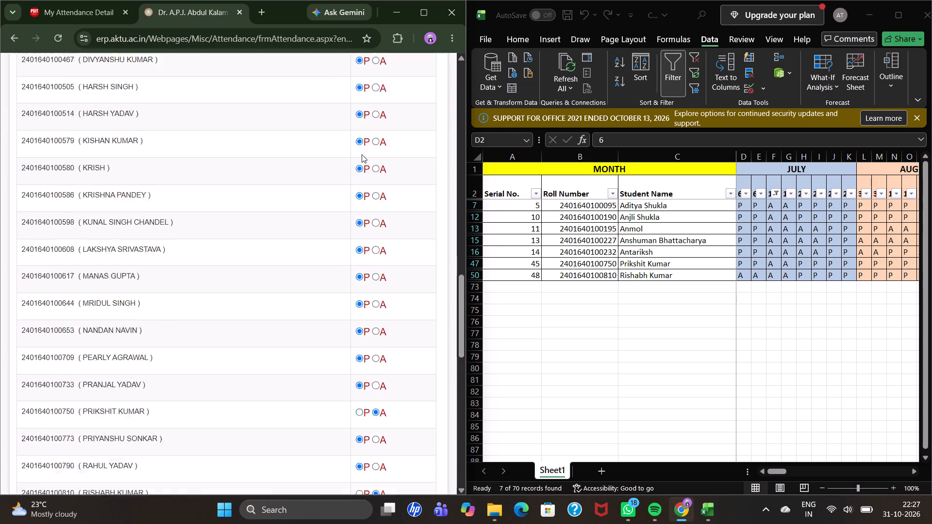
pyautogui.scroll(-8, 362, 154)
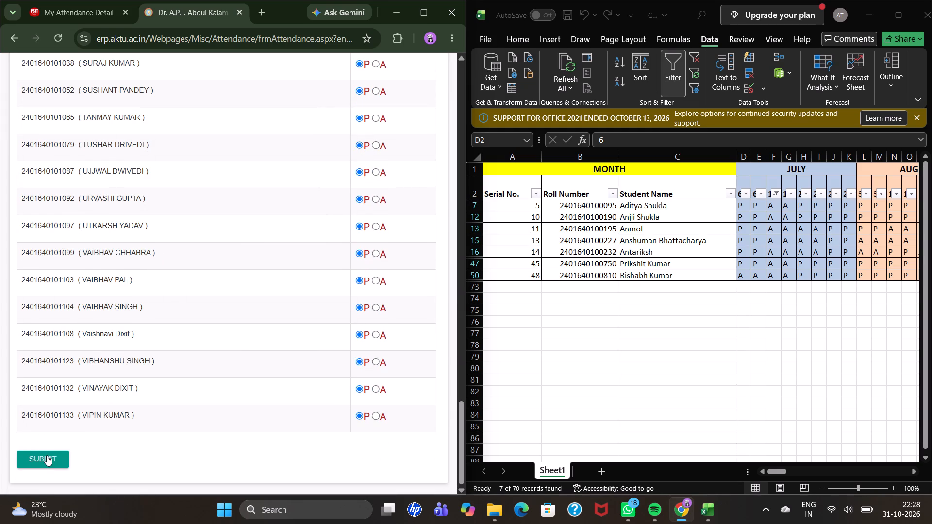
pyautogui.click(47, 455)
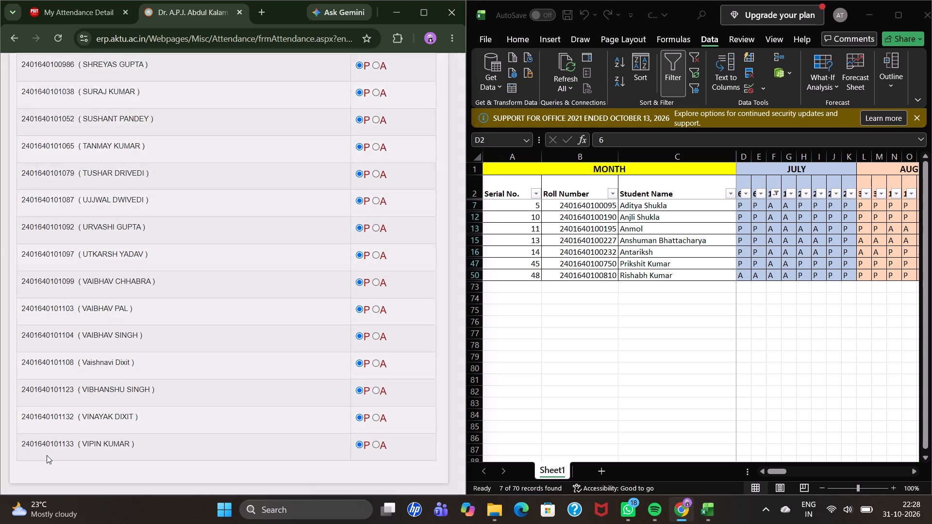
pyautogui.click(451, 324)
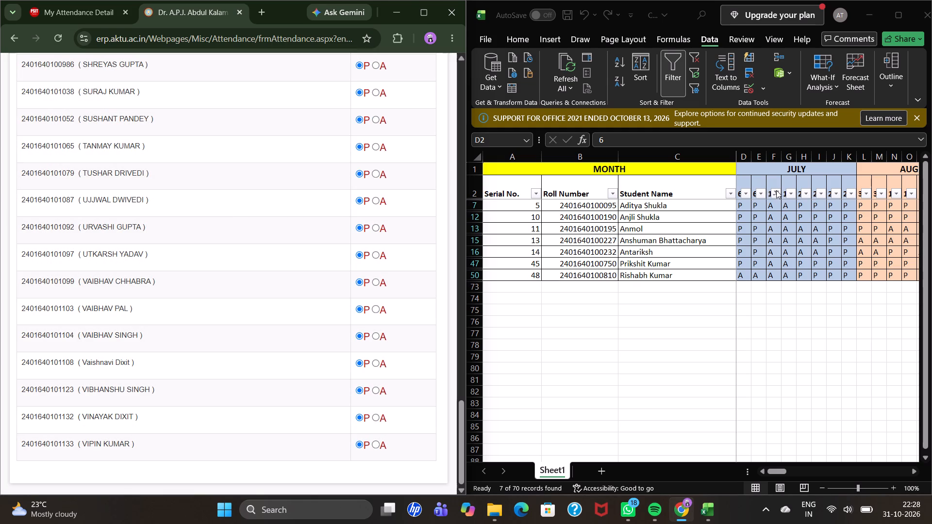
# In Excel, clear the filter from the first July 13 column.
pyautogui.click(776, 192)
pyautogui.click(776, 192)
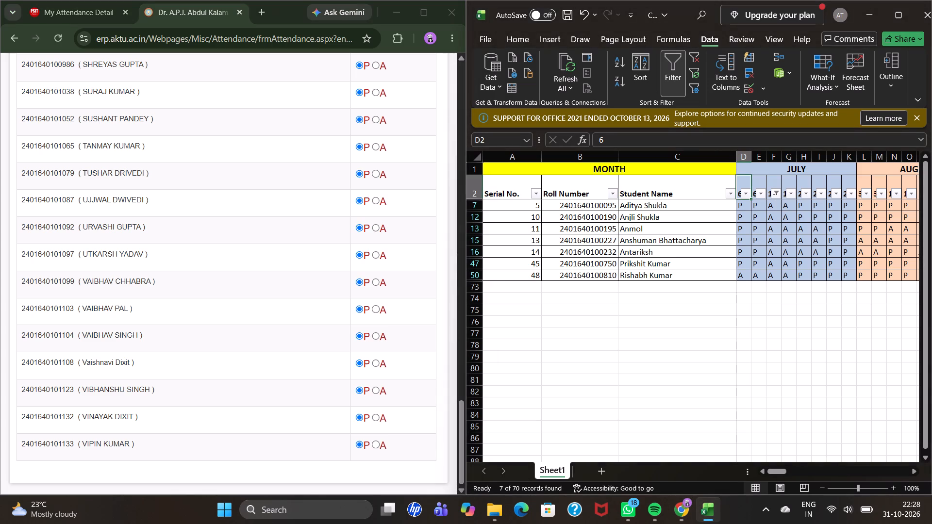
pyautogui.click(696, 277)
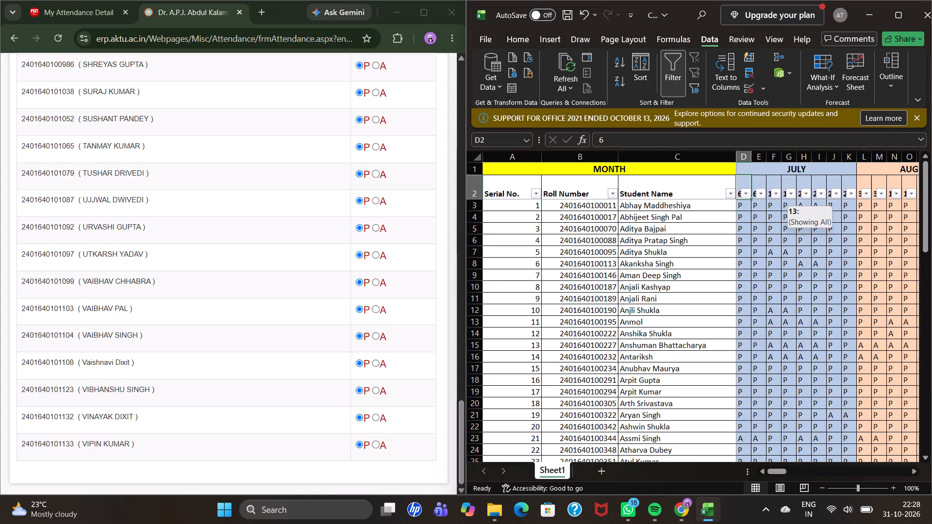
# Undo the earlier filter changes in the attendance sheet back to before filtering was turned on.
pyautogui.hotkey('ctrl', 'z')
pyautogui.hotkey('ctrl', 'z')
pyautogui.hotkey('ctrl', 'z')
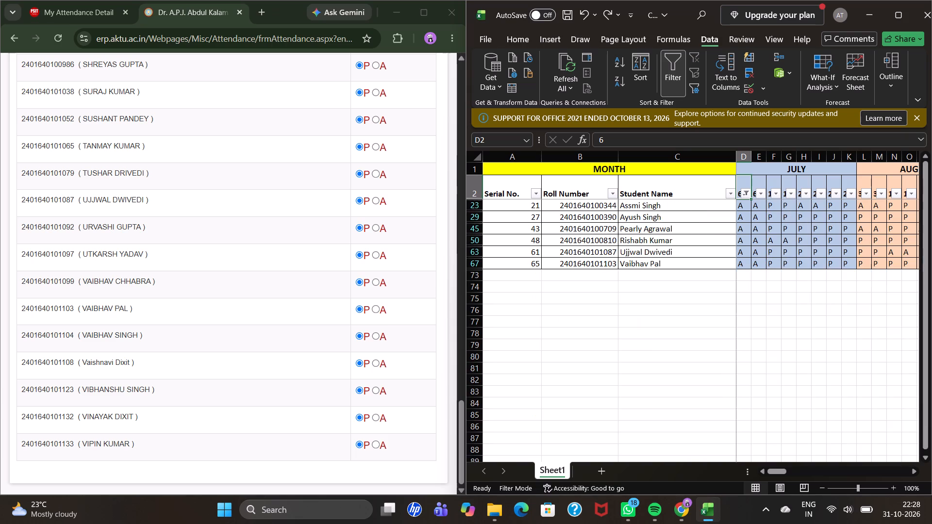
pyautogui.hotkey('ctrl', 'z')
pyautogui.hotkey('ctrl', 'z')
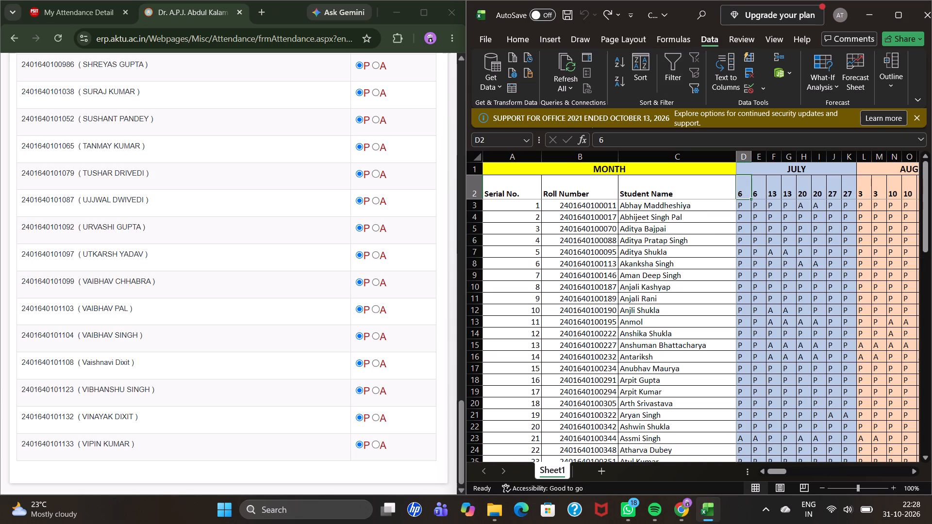
# Turn on filtering for the header row and filter the first July 20 column to show only students marked A.
pyautogui.hscroll(-1, 811, 201)
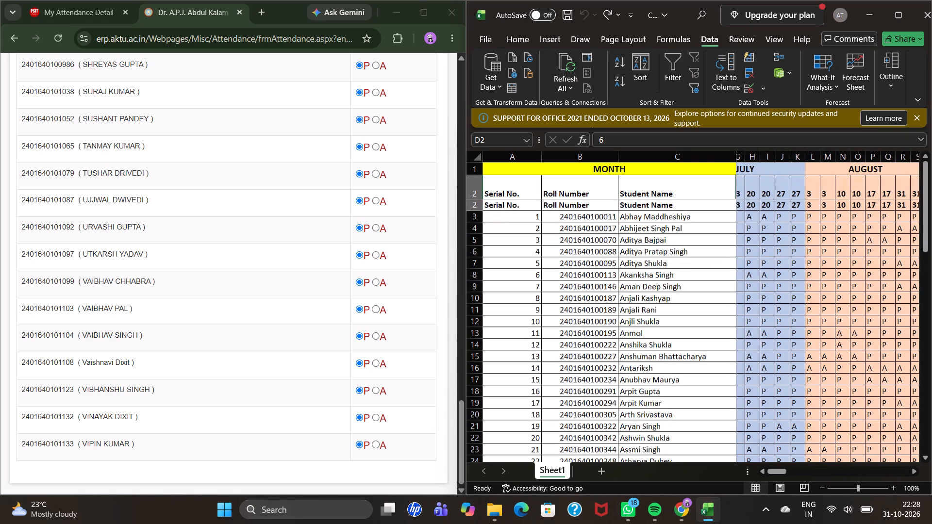
pyautogui.hscroll(-1, 811, 201)
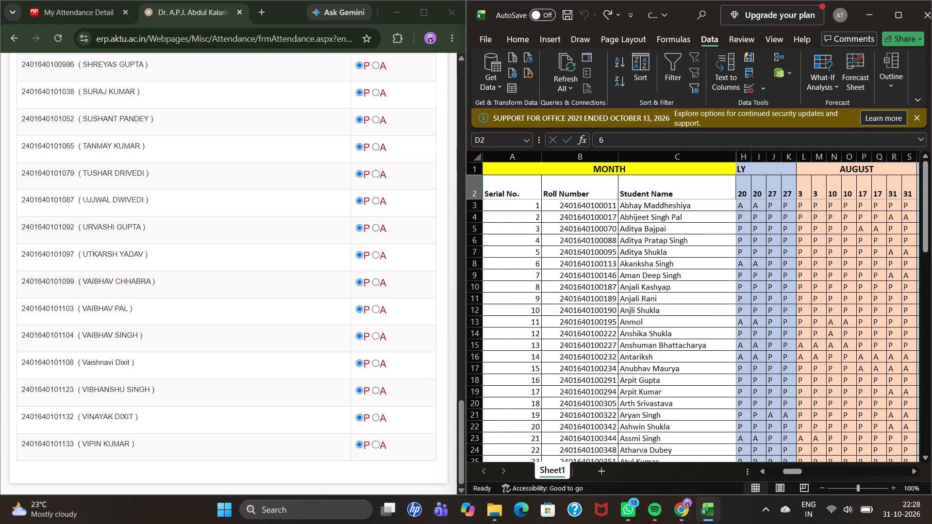
pyautogui.click(745, 193)
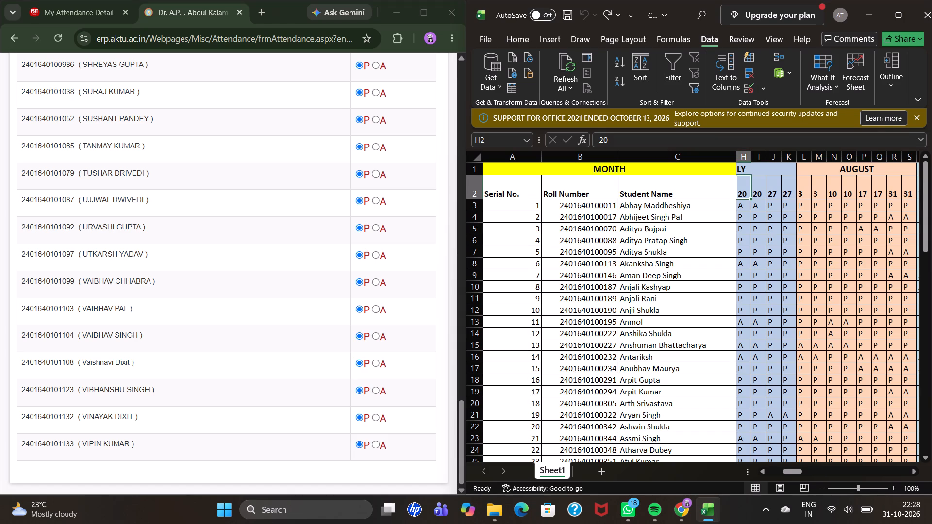
pyautogui.click(669, 66)
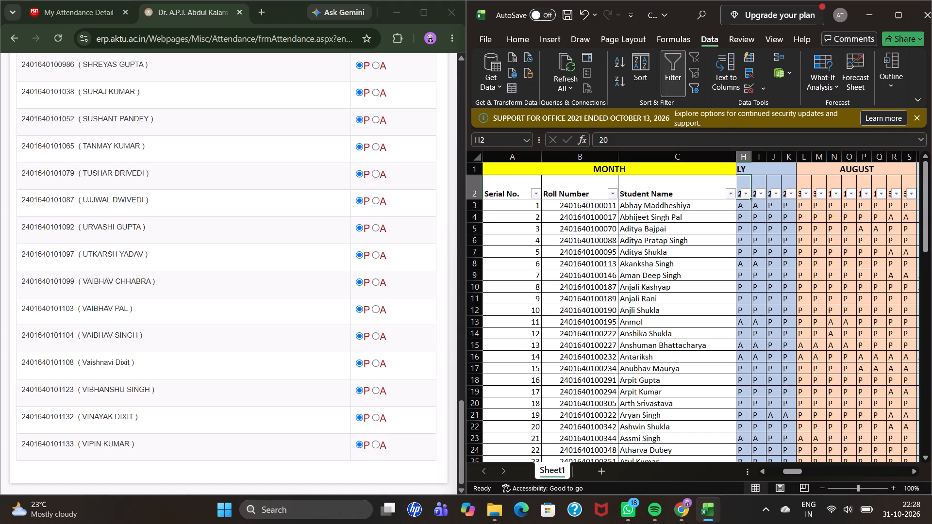
pyautogui.click(747, 194)
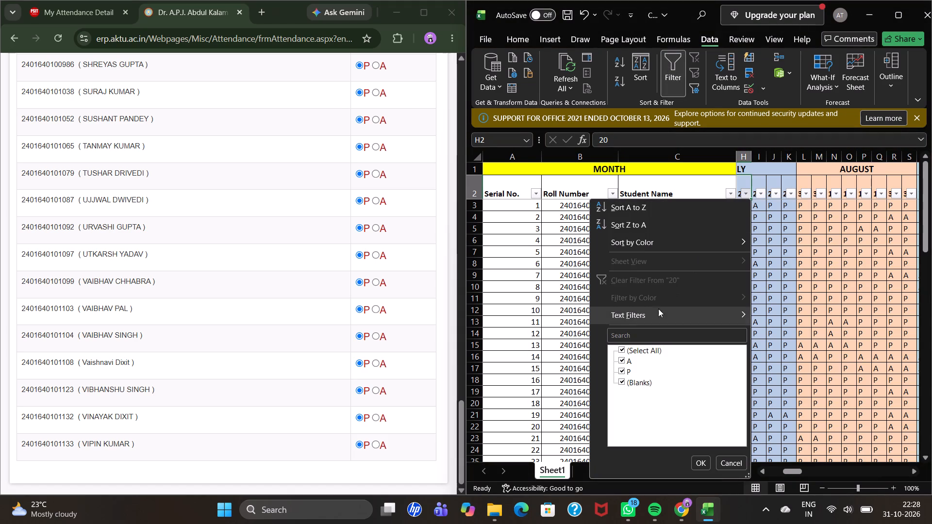
pyautogui.click(622, 380)
pyautogui.click(622, 368)
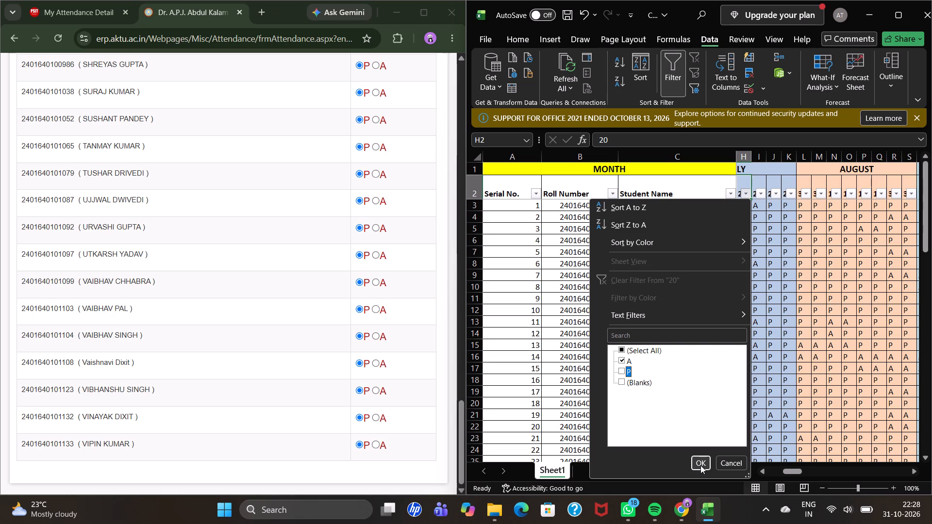
pyautogui.click(700, 465)
# Back in Chrome, reload the Add Attendance page for a fresh form.
pyautogui.scroll(15, 253, 338)
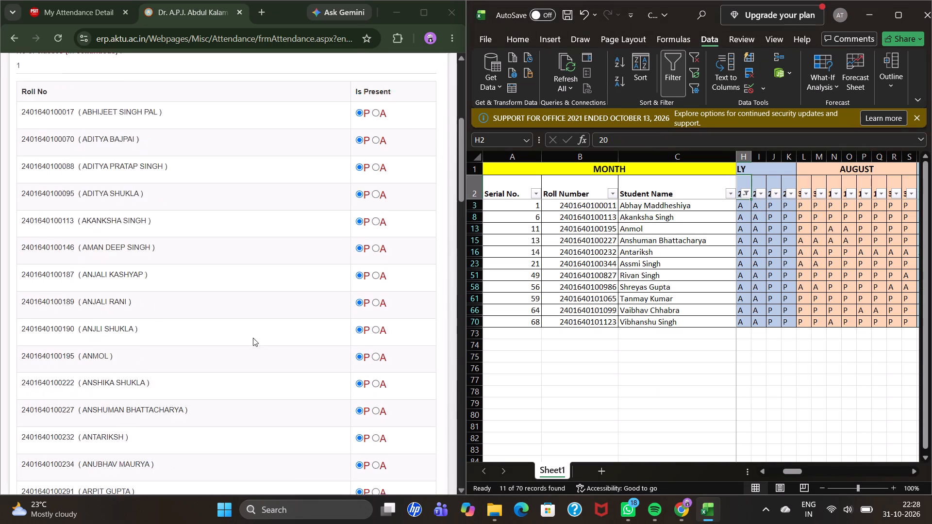
pyautogui.click(61, 36)
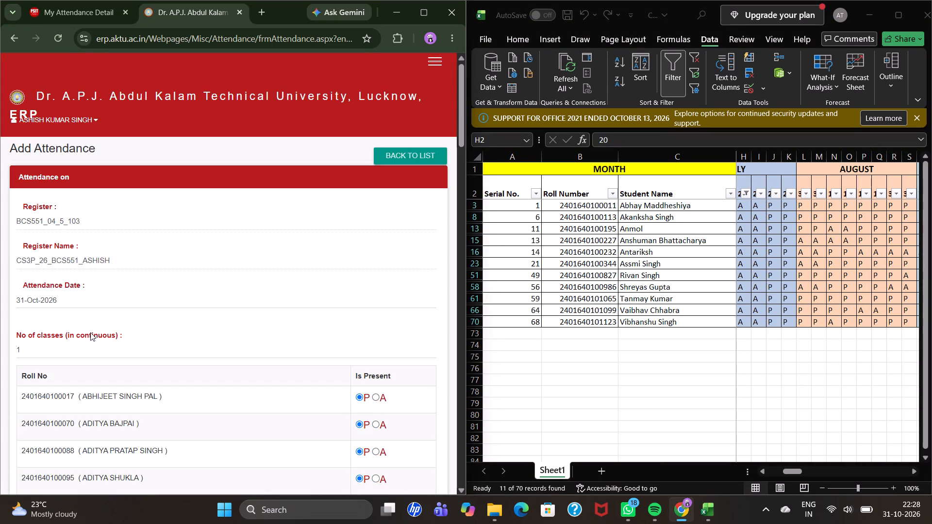
# Set the attendance date to 20 July 2026 in the Add Attendance form.
pyautogui.click(77, 303)
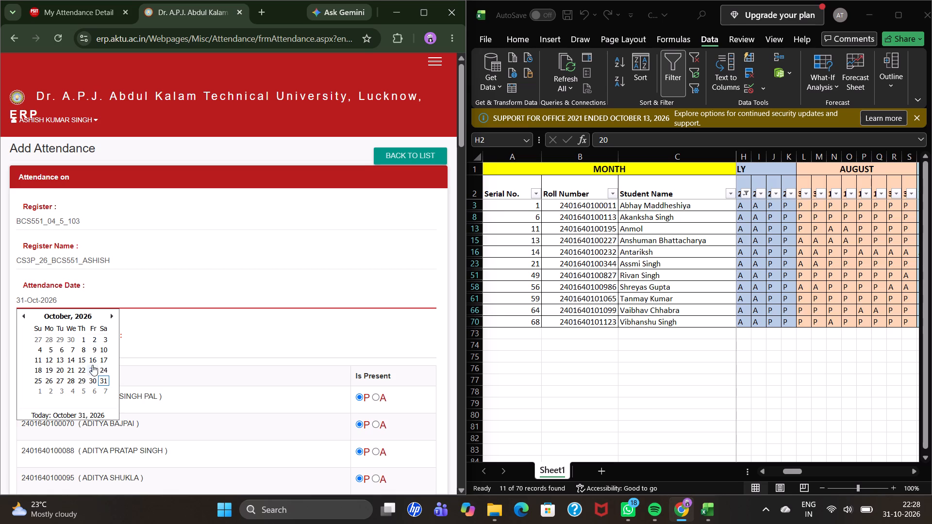
pyautogui.click(24, 316)
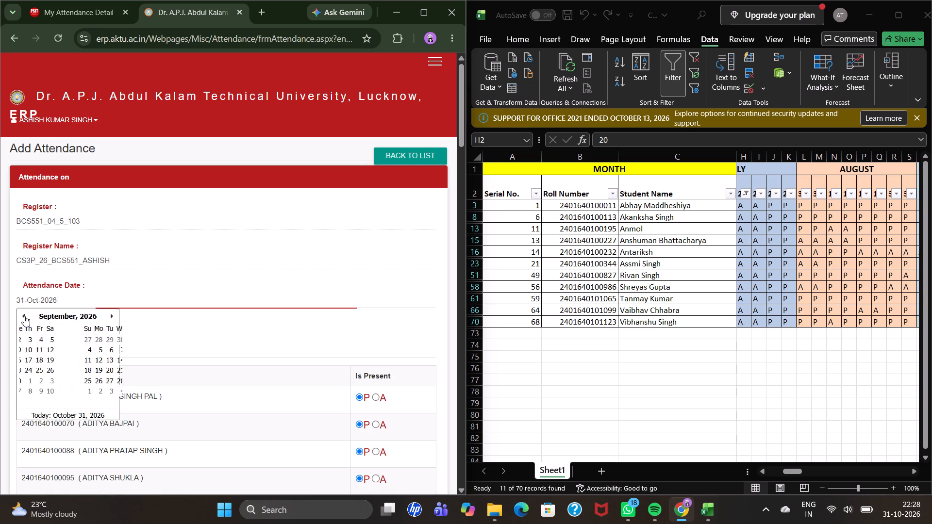
pyautogui.click(24, 316)
pyautogui.click(24, 316)
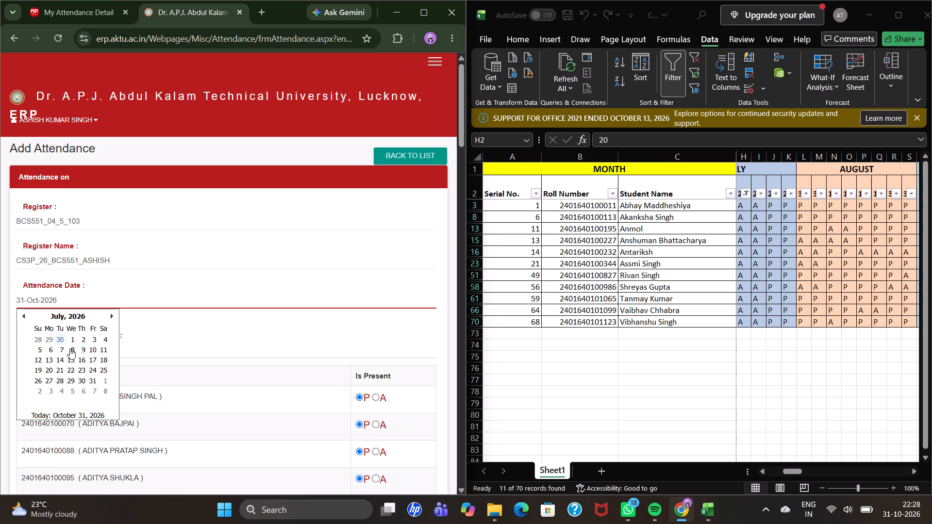
pyautogui.click(50, 366)
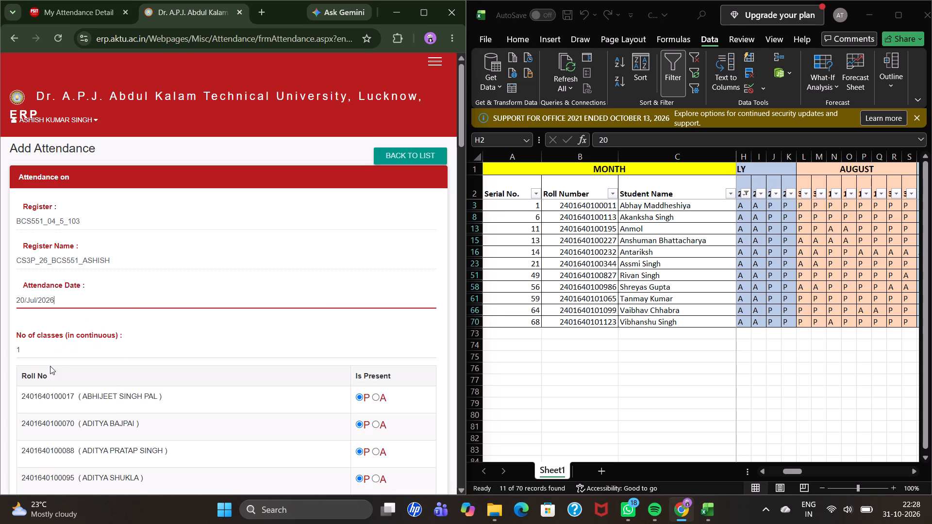
# Mark the students with serial numbers 6, 11, 13, 14 and 21 in the filtered absentee list as absent in the form.
pyautogui.scroll(-2, 182, 358)
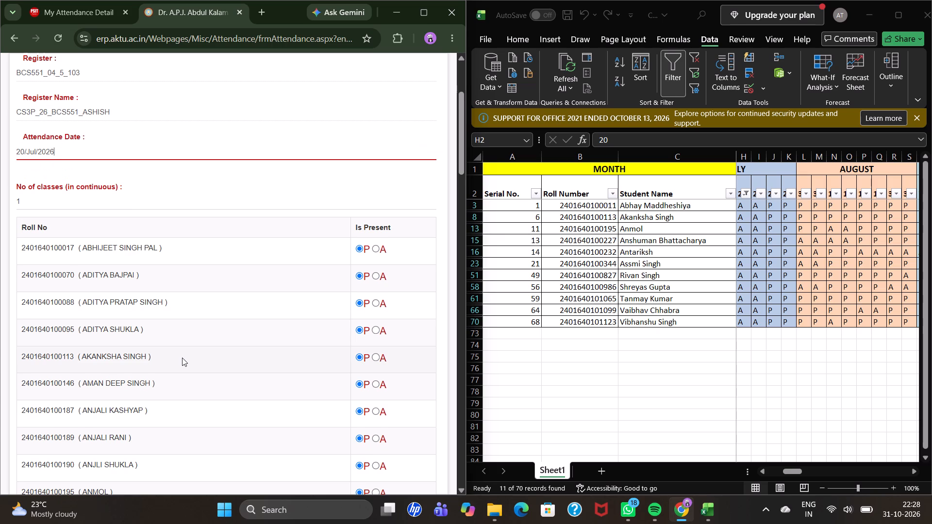
pyautogui.scroll(-2, 182, 358)
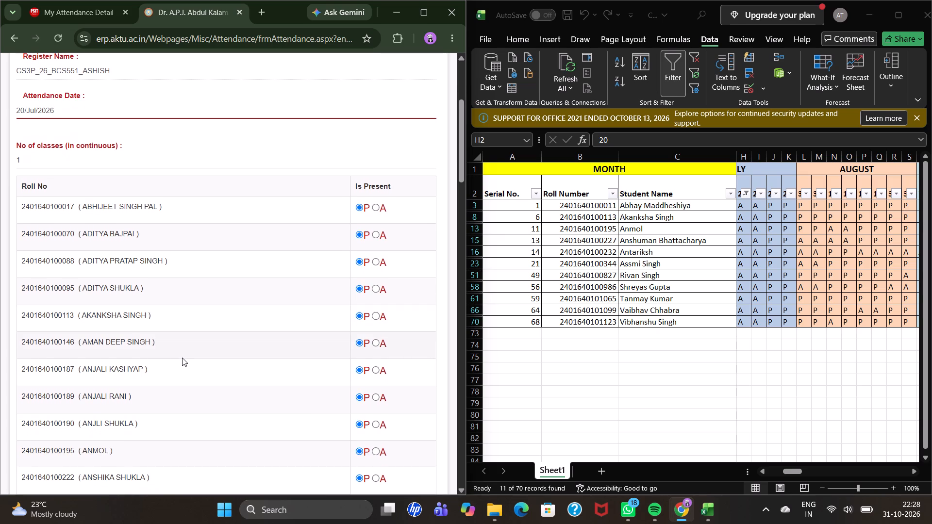
pyautogui.scroll(-3, 182, 358)
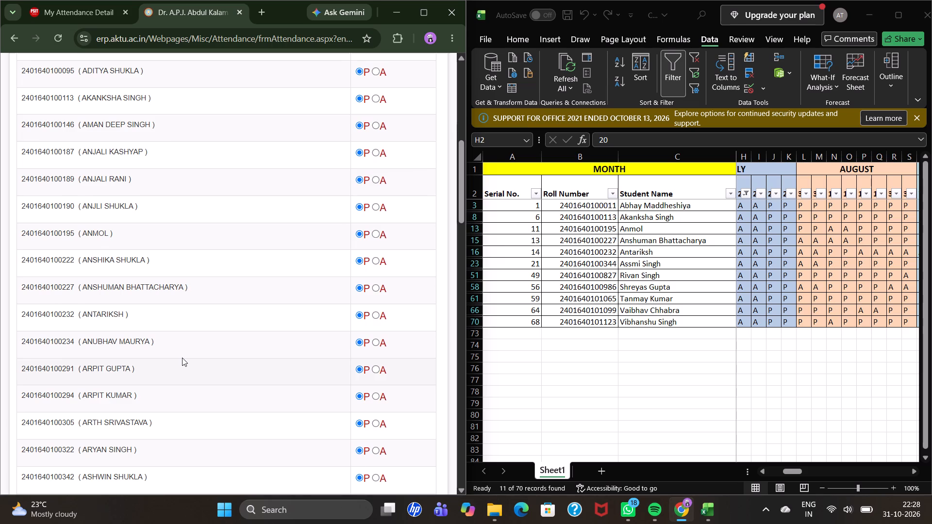
pyautogui.scroll(-3, 182, 358)
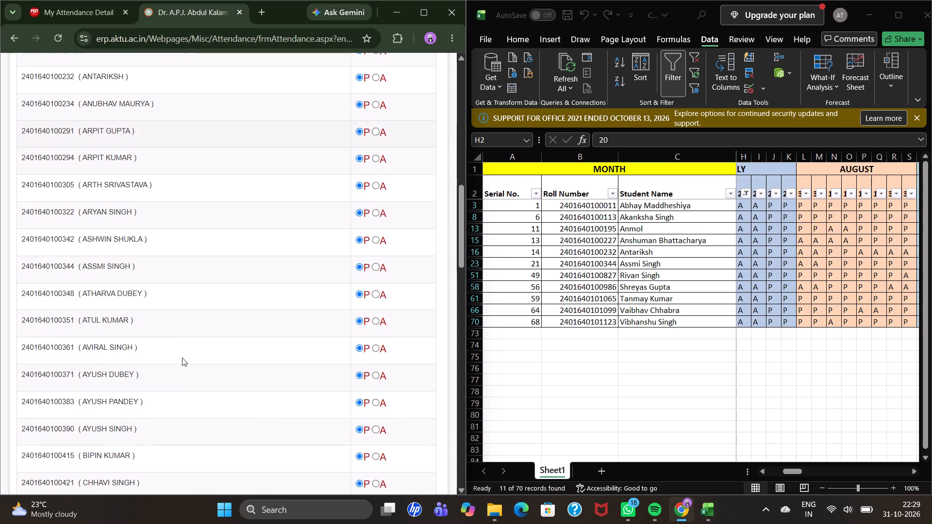
pyautogui.scroll(-1, 182, 358)
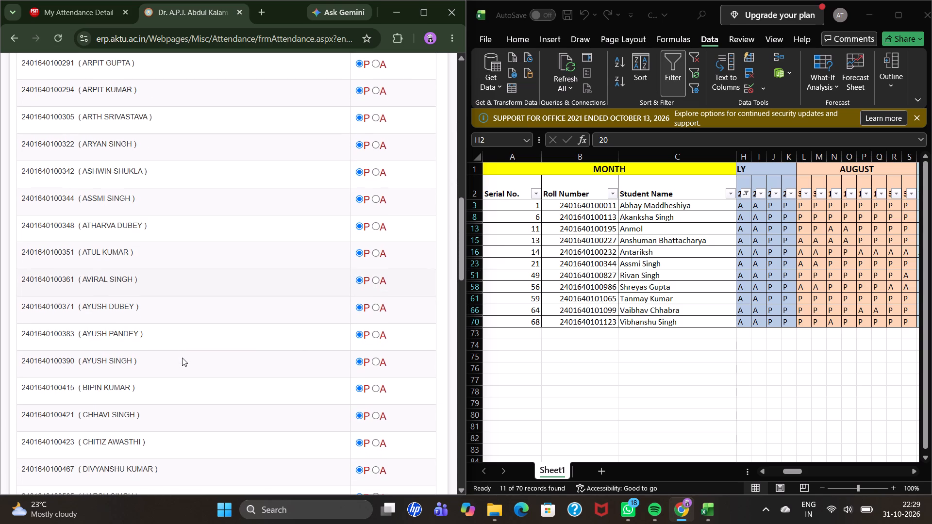
pyautogui.scroll(-1, 182, 358)
pyautogui.scroll(2, 182, 358)
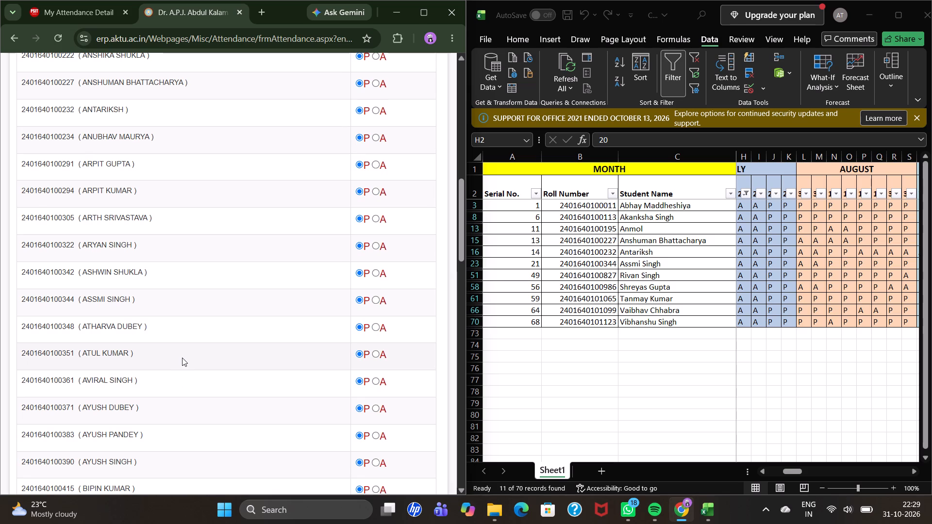
pyautogui.scroll(3, 182, 358)
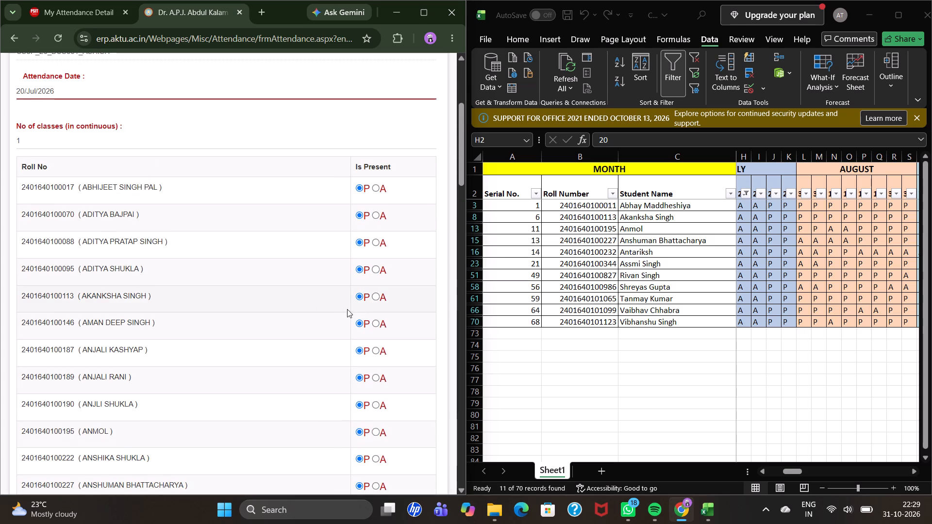
pyautogui.click(376, 295)
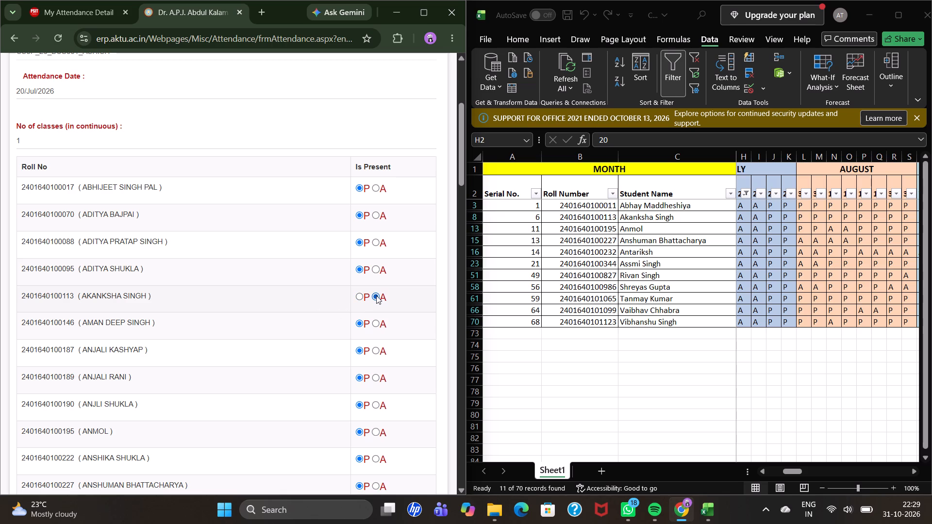
pyautogui.hscroll(1, 366, 210)
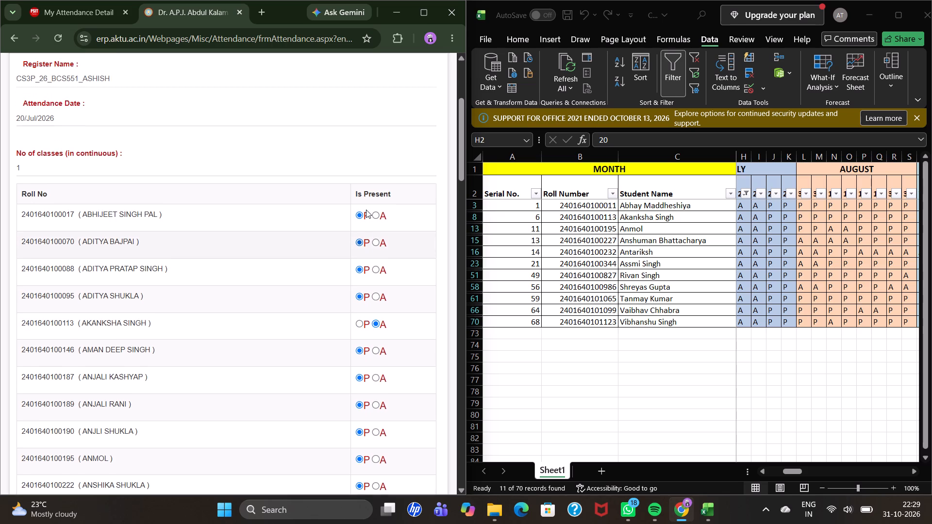
pyautogui.hscroll(1, 366, 210)
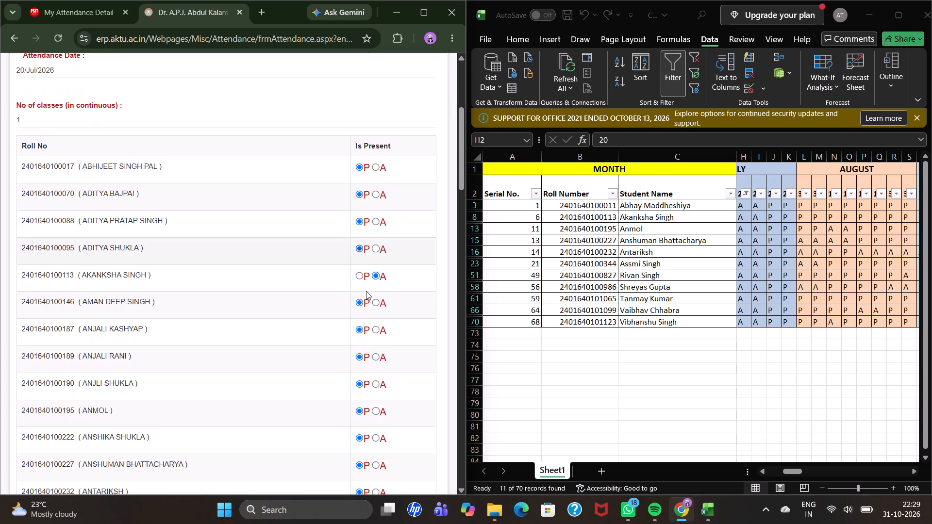
pyautogui.click(376, 408)
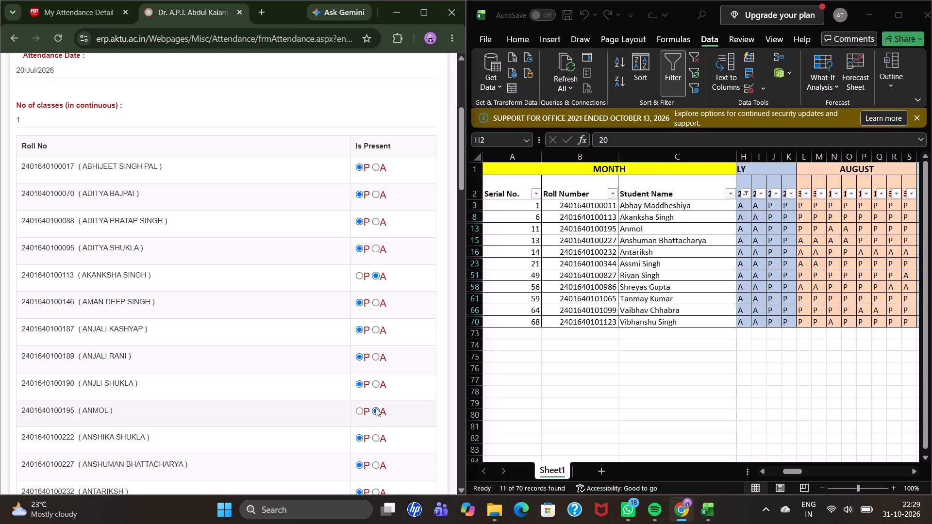
pyautogui.scroll(-3, 376, 408)
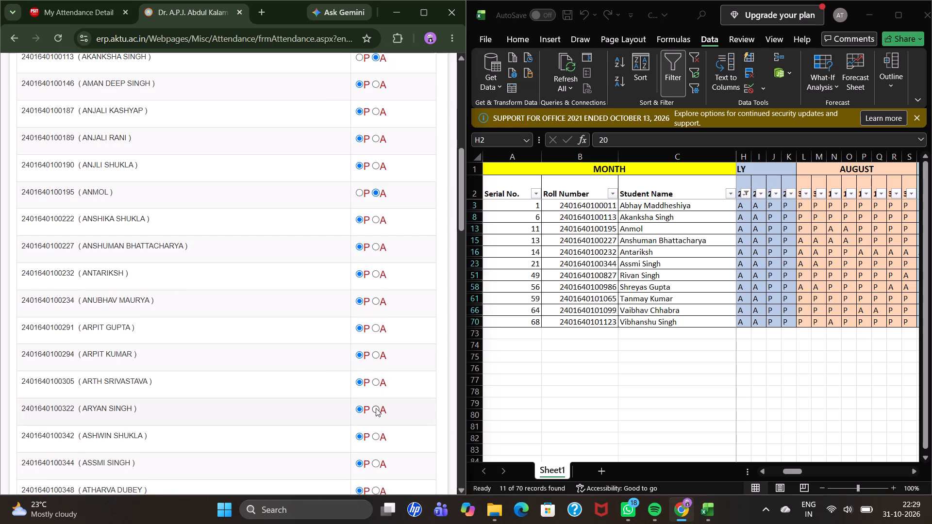
pyautogui.click(374, 248)
pyautogui.click(377, 274)
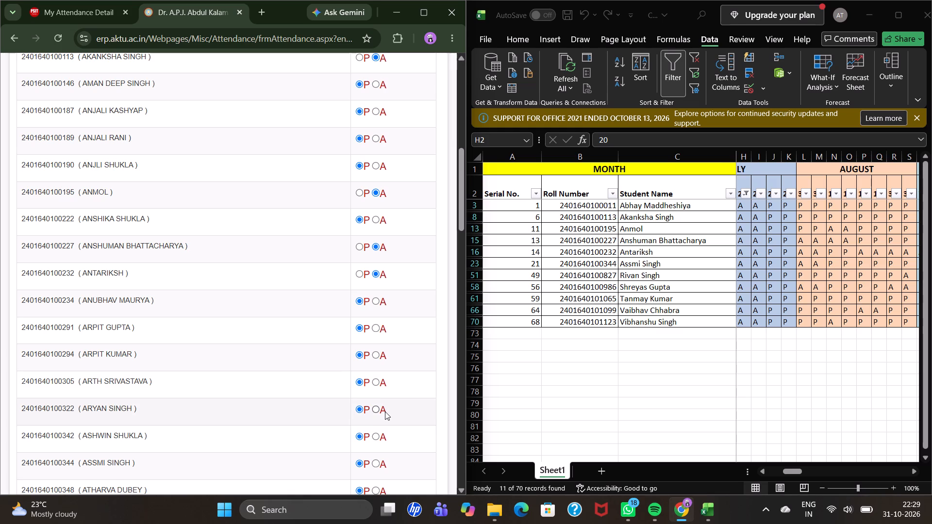
pyautogui.scroll(-2, 386, 414)
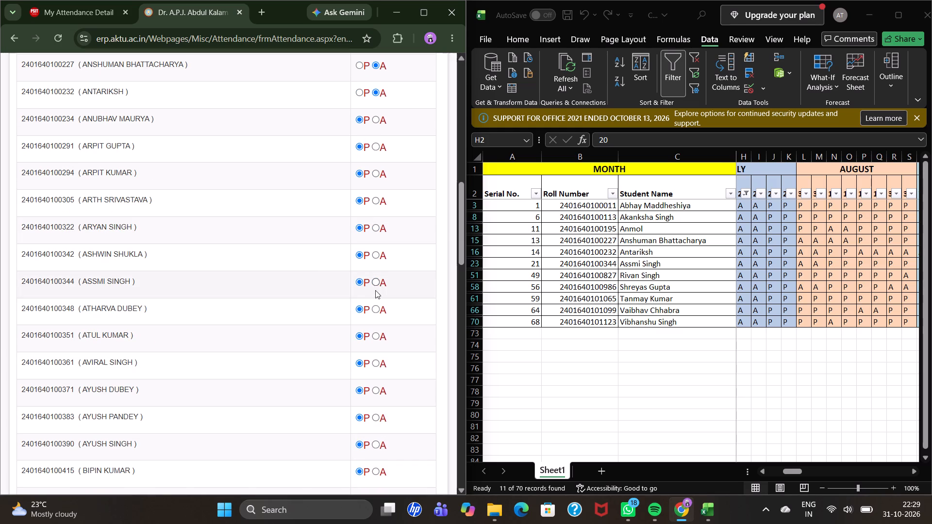
pyautogui.click(376, 280)
# Mark the remaining listed absentees, serial numbers 49, 56, 59, 64 and 68, as absent in the form.
pyautogui.scroll(-1, 379, 429)
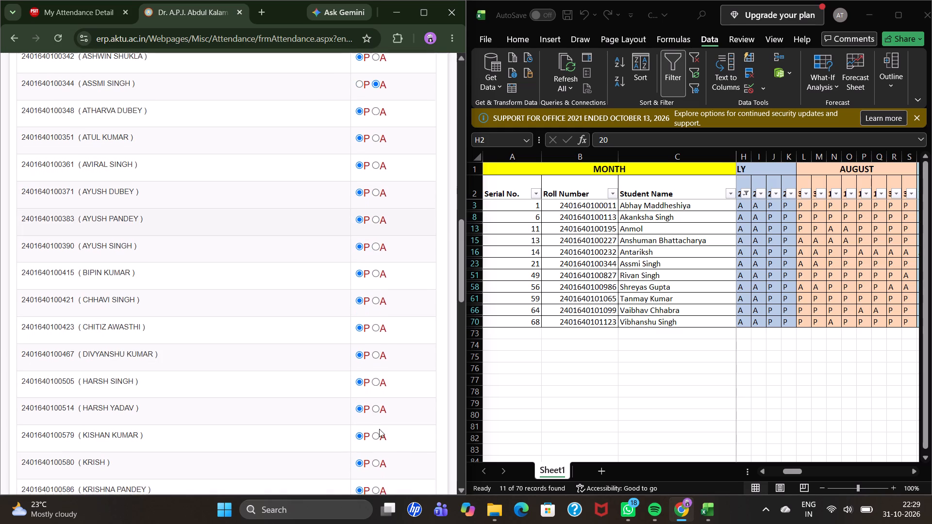
pyautogui.scroll(-4, 379, 429)
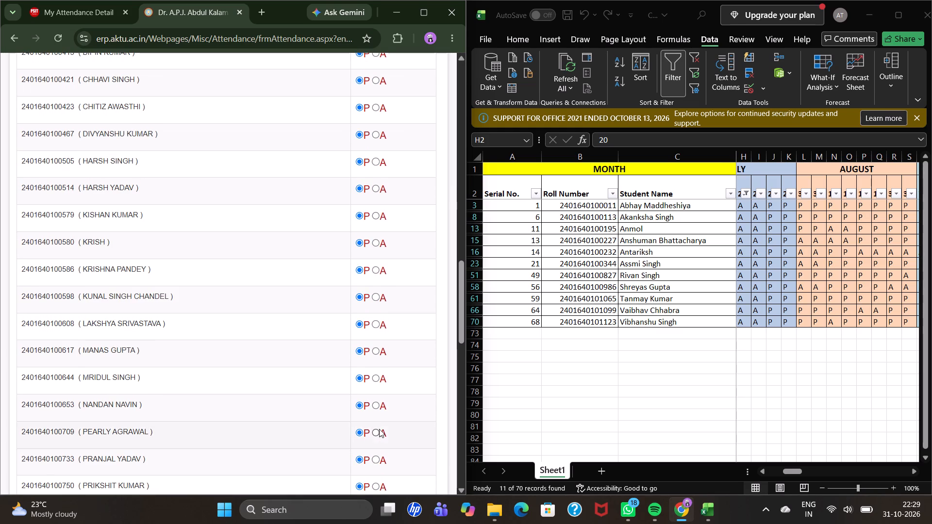
pyautogui.scroll(-3, 305, 449)
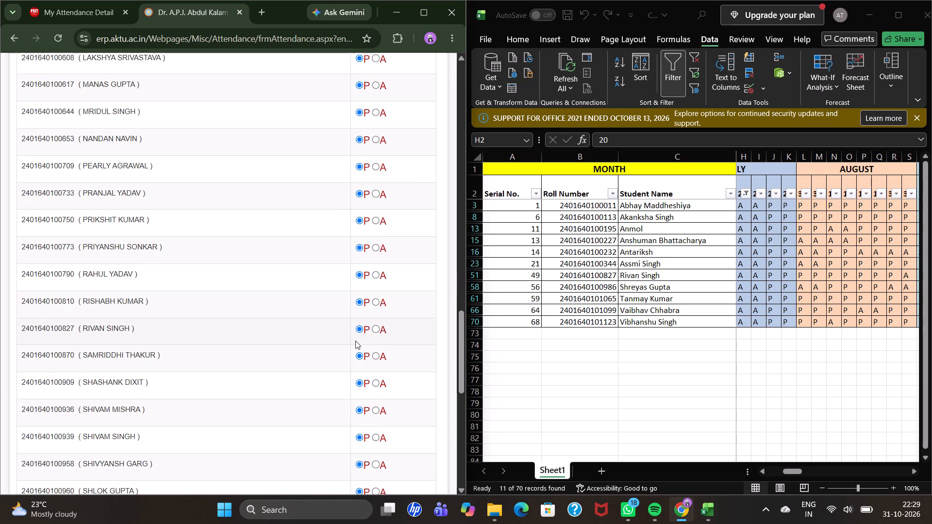
pyautogui.click(377, 328)
pyautogui.scroll(-2, 383, 396)
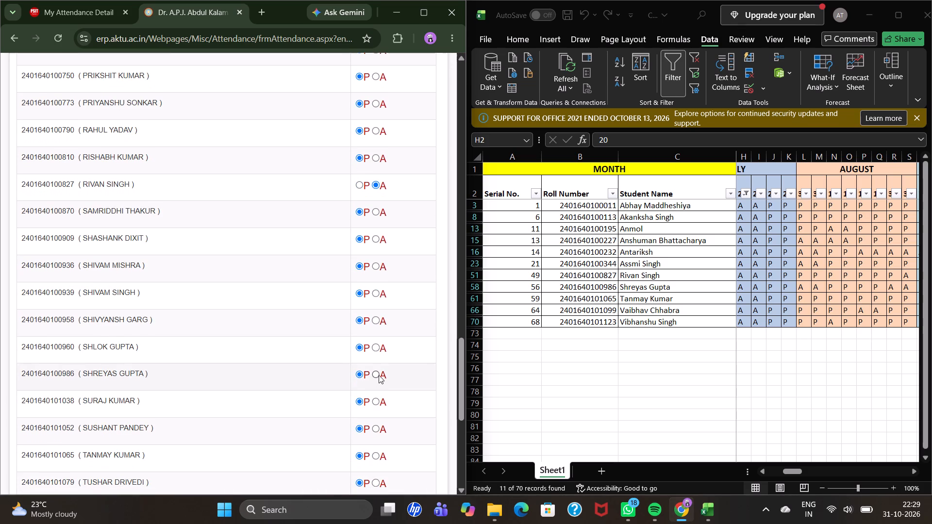
pyautogui.click(379, 374)
pyautogui.scroll(-3, 379, 374)
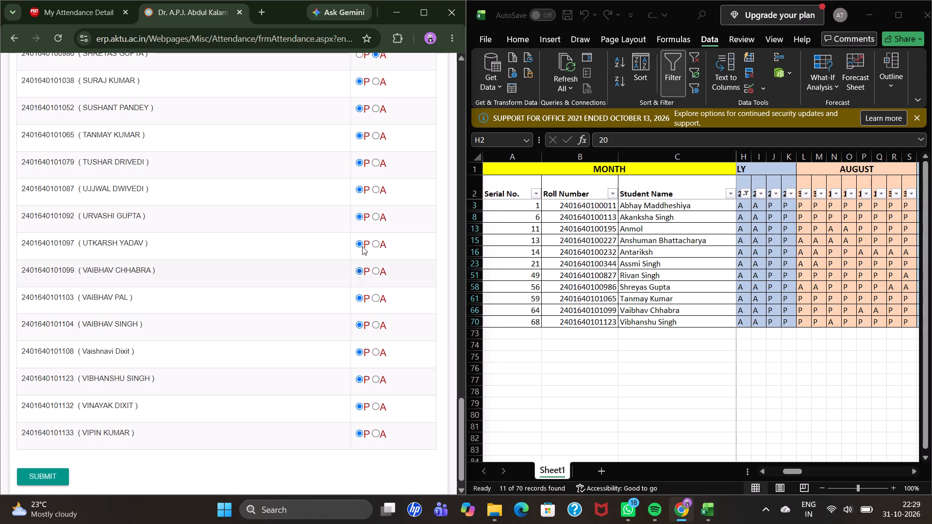
pyautogui.click(375, 135)
pyautogui.click(378, 271)
pyautogui.click(374, 379)
# Check the form's date and submit the 20 July attendance.
pyautogui.scroll(18, 374, 379)
pyautogui.scroll(-3, 374, 379)
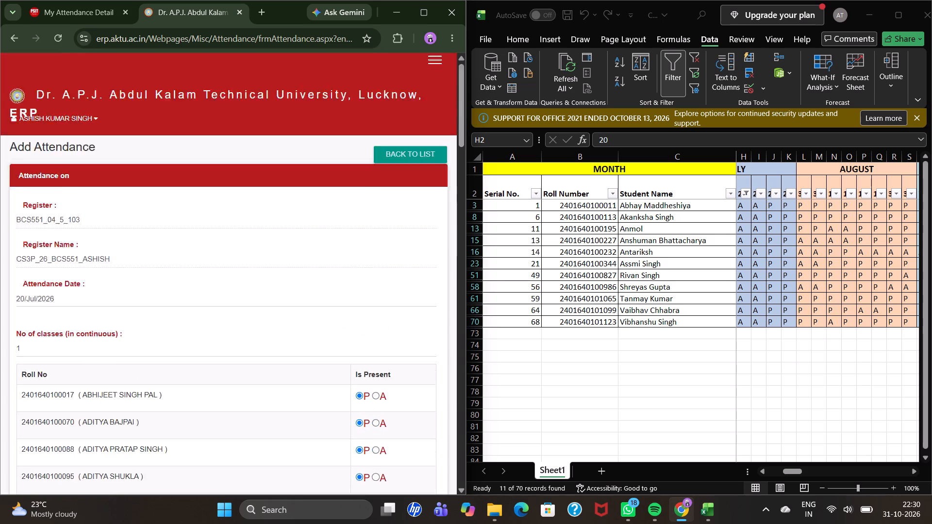
pyautogui.scroll(-19, 374, 379)
pyautogui.click(55, 462)
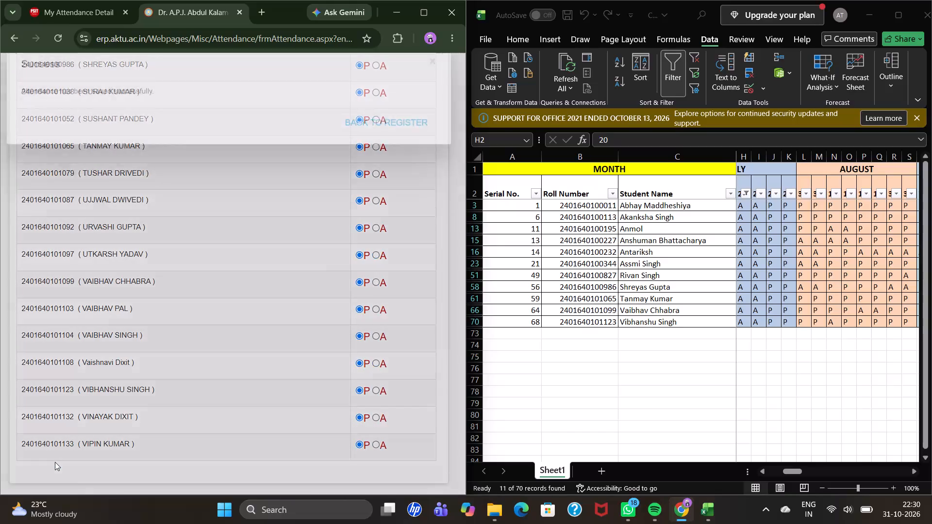
pyautogui.click(55, 462)
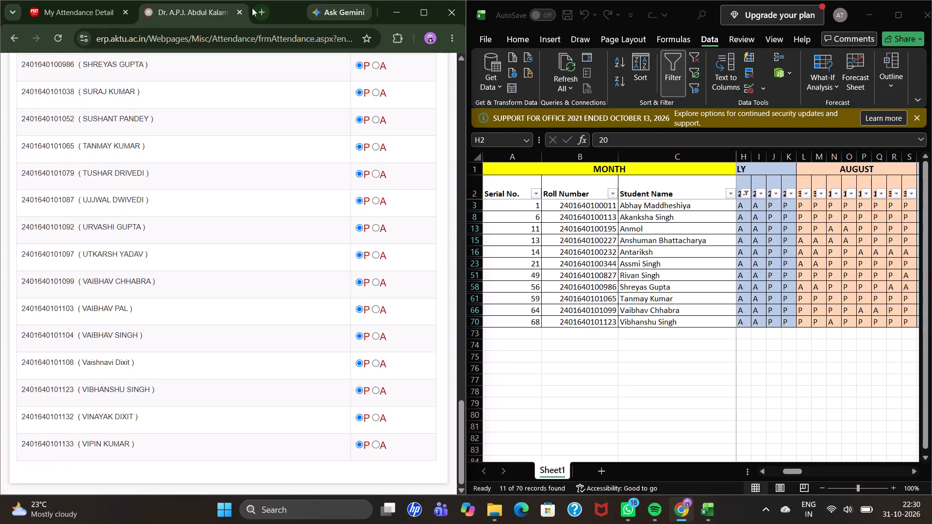
# Reload the Add Attendance page for a fresh form.
pyautogui.click(58, 30)
pyautogui.tripleClick(58, 30)
pyautogui.tripleClick(58, 30)
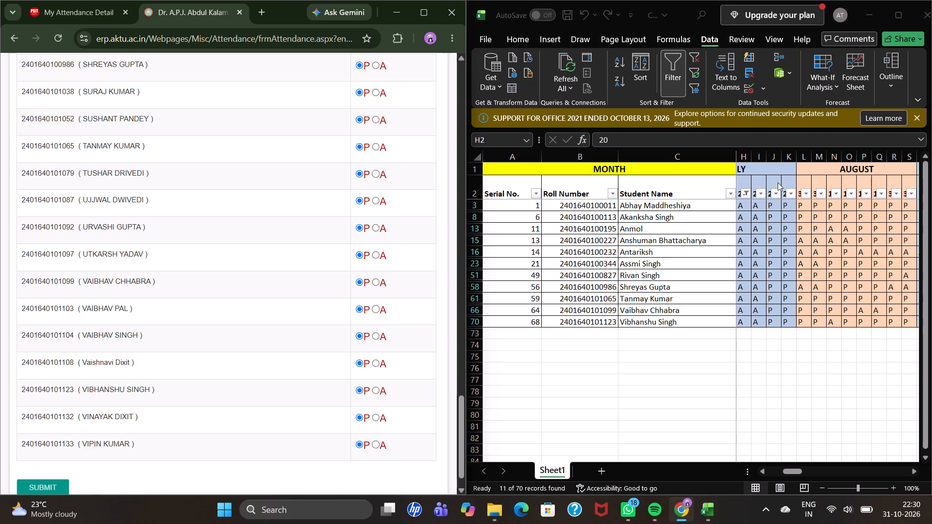
# Clear the absentee filter from the 20 July column in the attendance workbook.
pyautogui.click(747, 191)
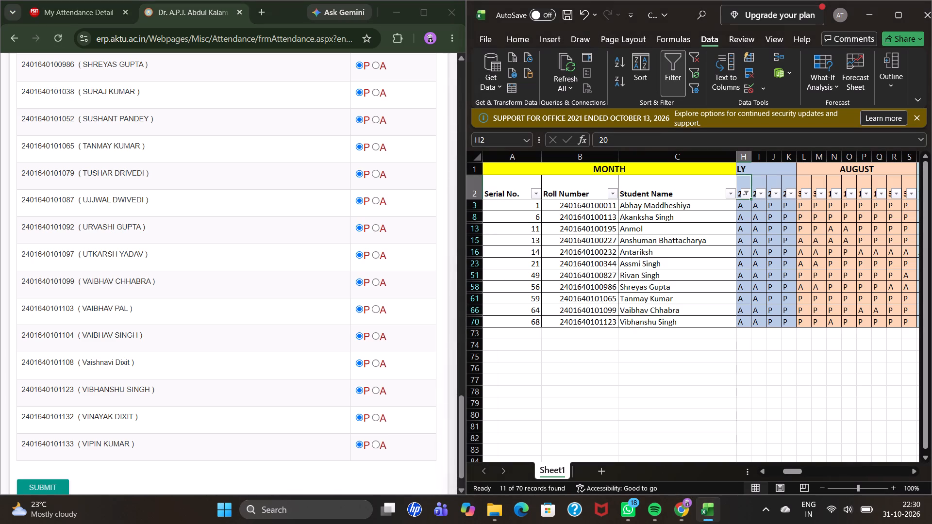
pyautogui.click(749, 191)
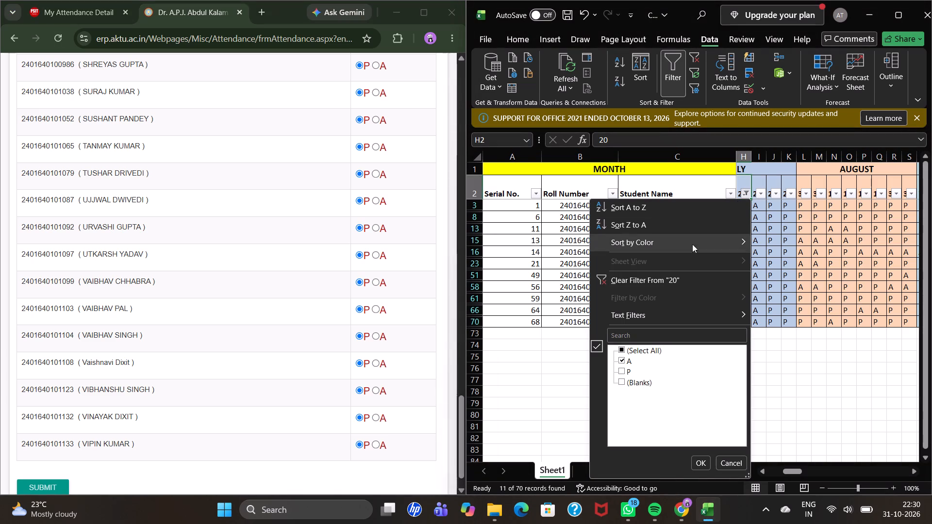
pyautogui.click(676, 276)
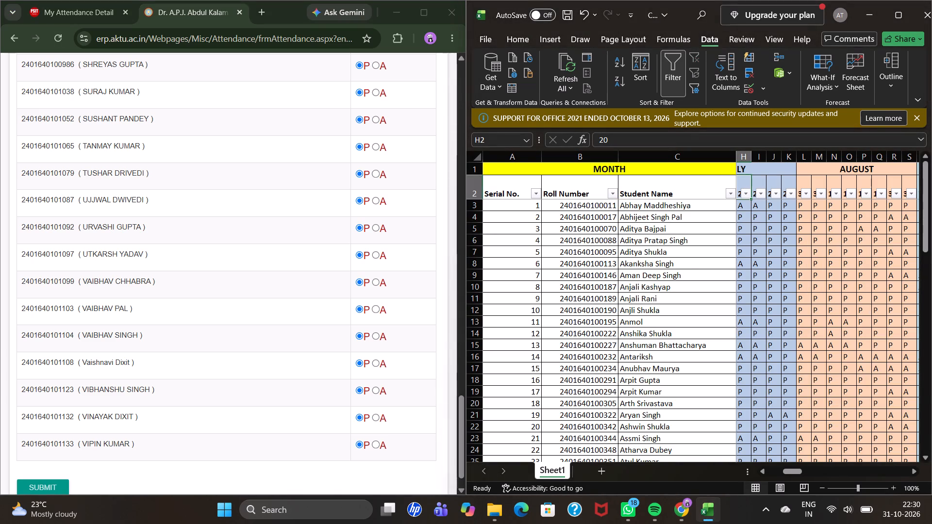
# Filter the 27 July column to show only the students marked A, excluding P and blanks.
pyautogui.click(763, 192)
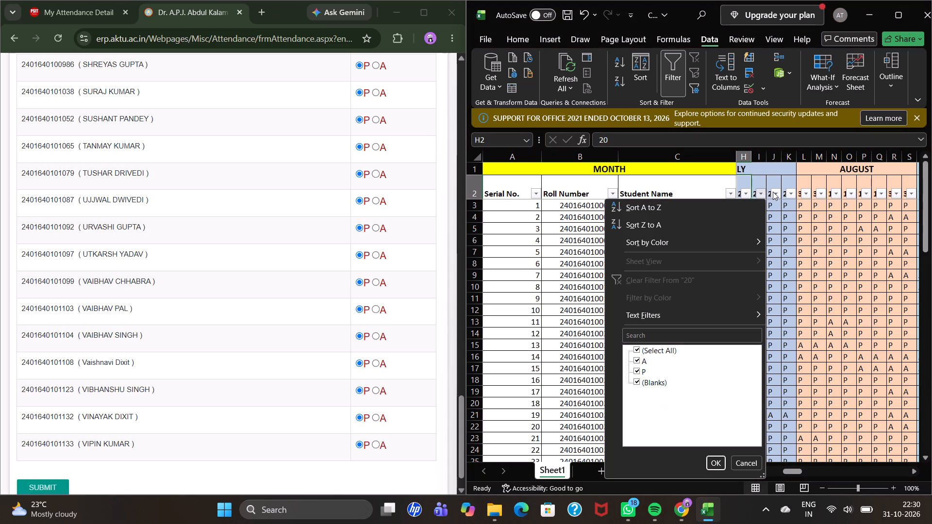
pyautogui.click(776, 192)
pyautogui.click(776, 192)
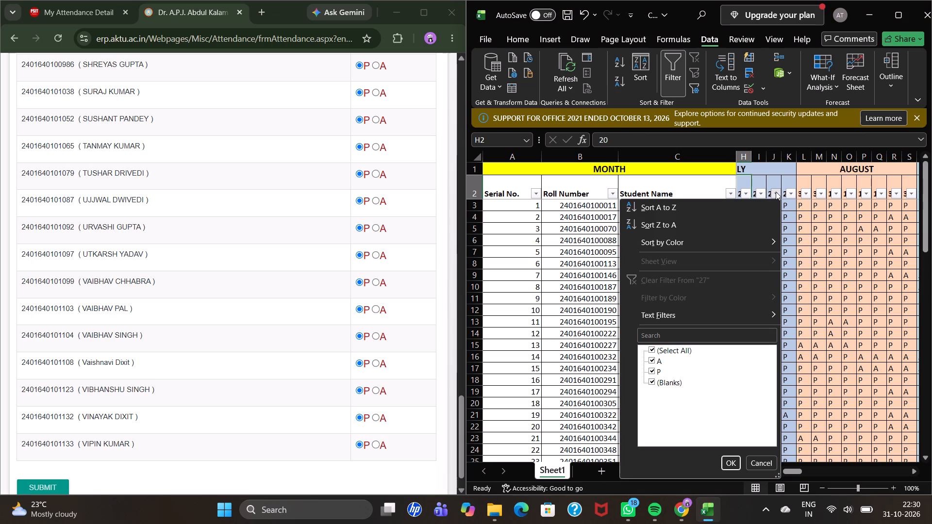
pyautogui.click(790, 191)
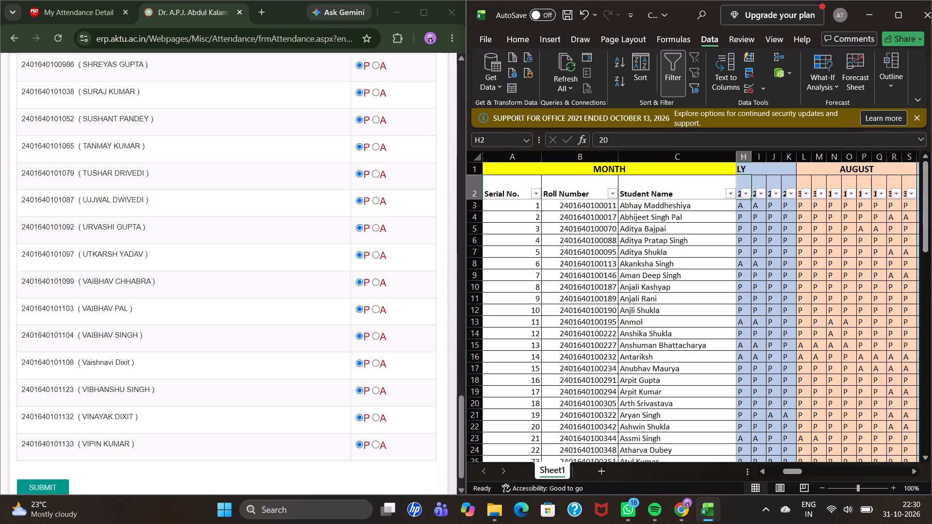
pyautogui.click(790, 191)
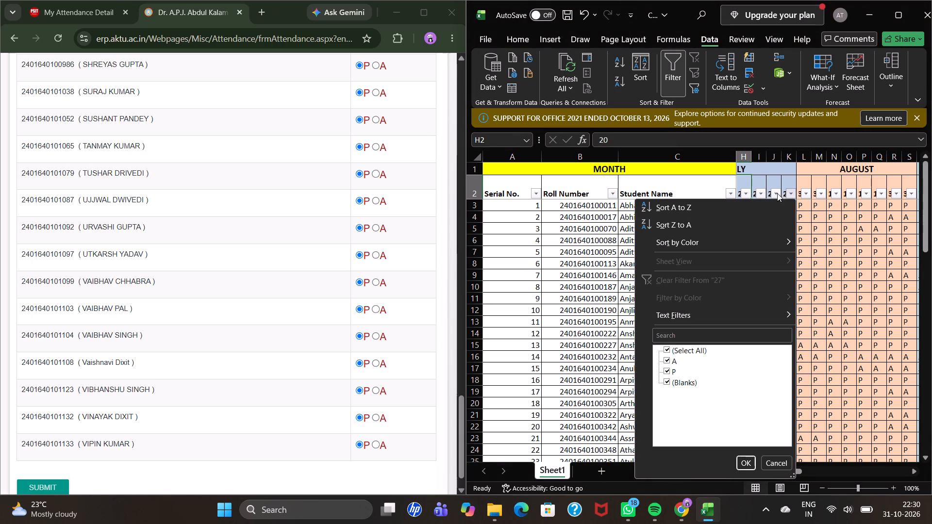
pyautogui.click(776, 193)
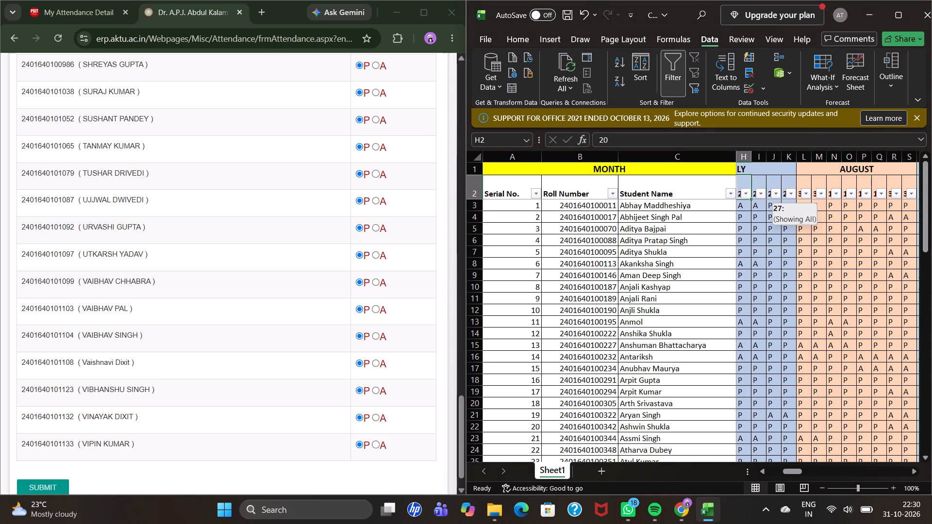
pyautogui.click(776, 193)
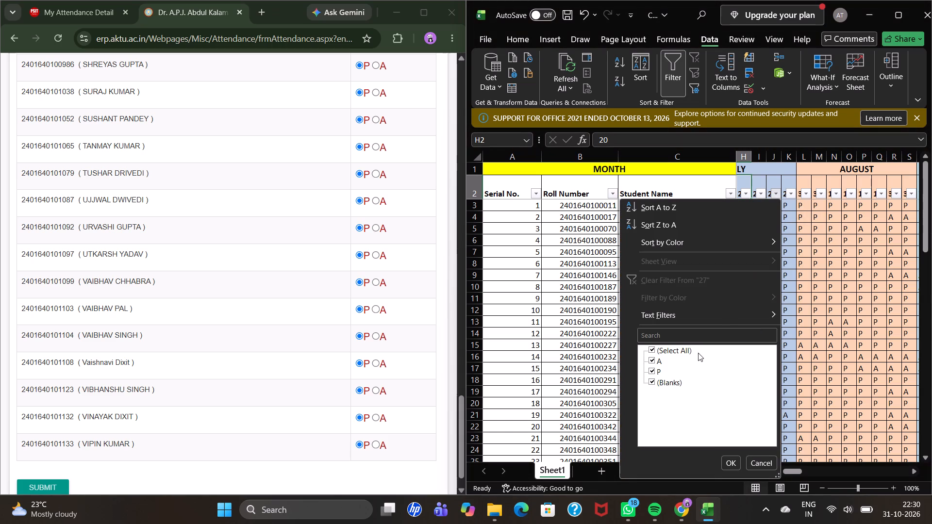
pyautogui.click(650, 380)
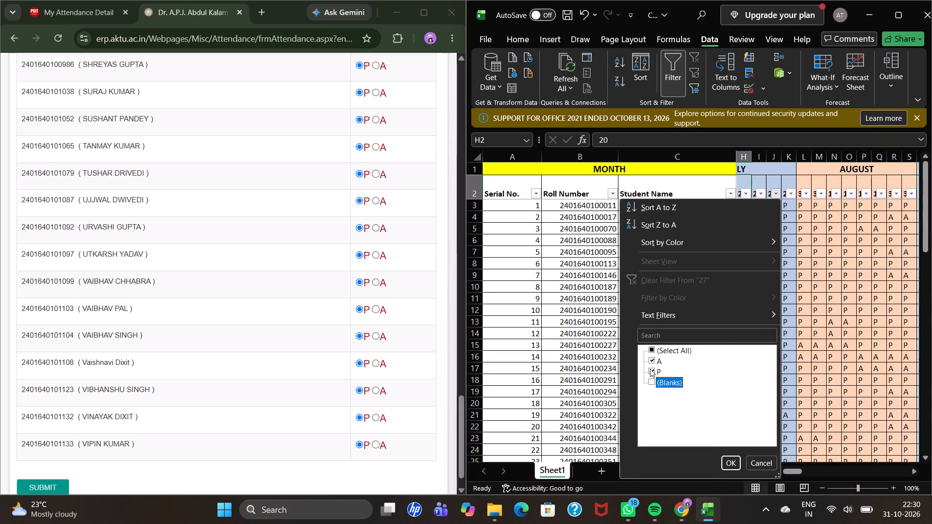
pyautogui.click(650, 369)
pyautogui.click(730, 462)
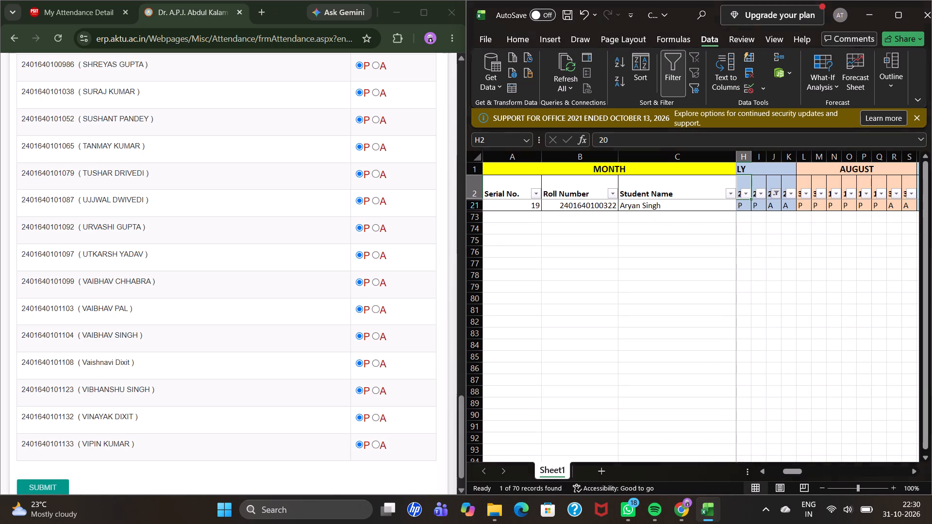
# Reload the ERP attendance page in Chrome, retrying until a fresh form loads.
pyautogui.scroll(12, 255, 187)
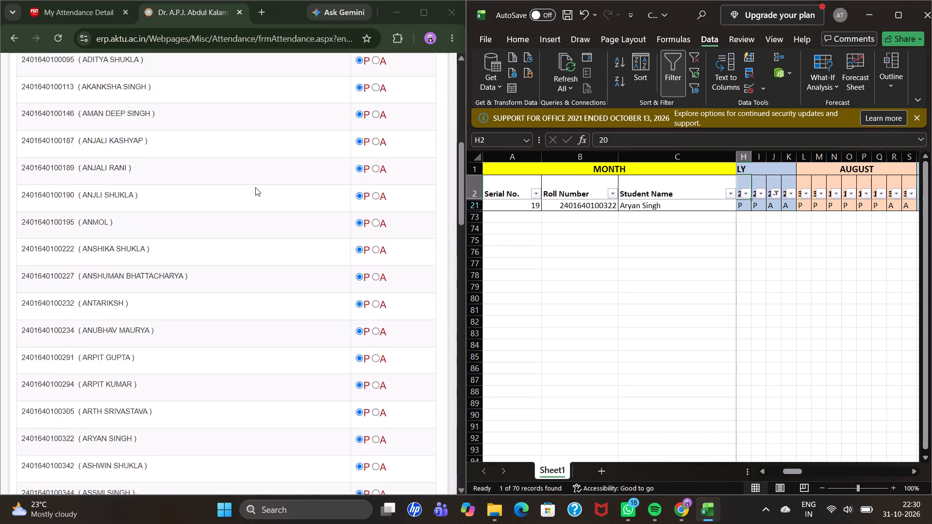
pyautogui.click(56, 34)
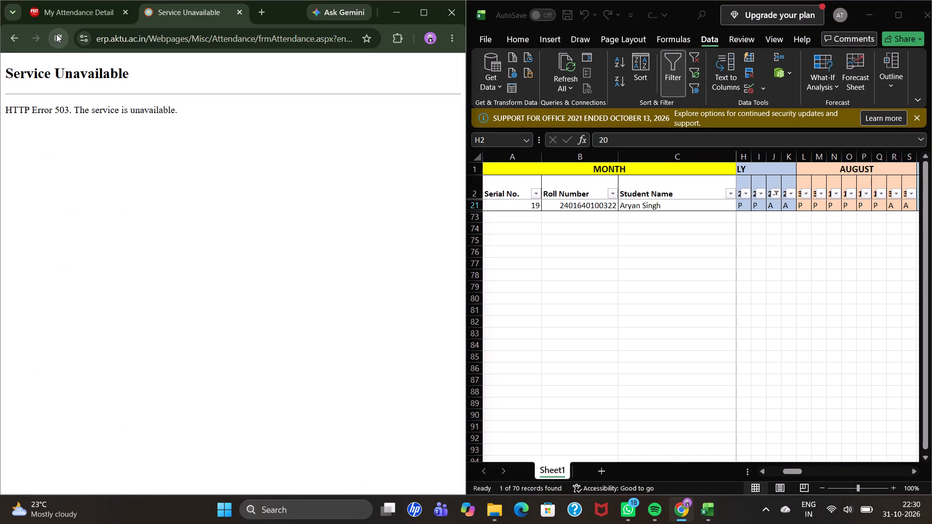
pyautogui.click(53, 37)
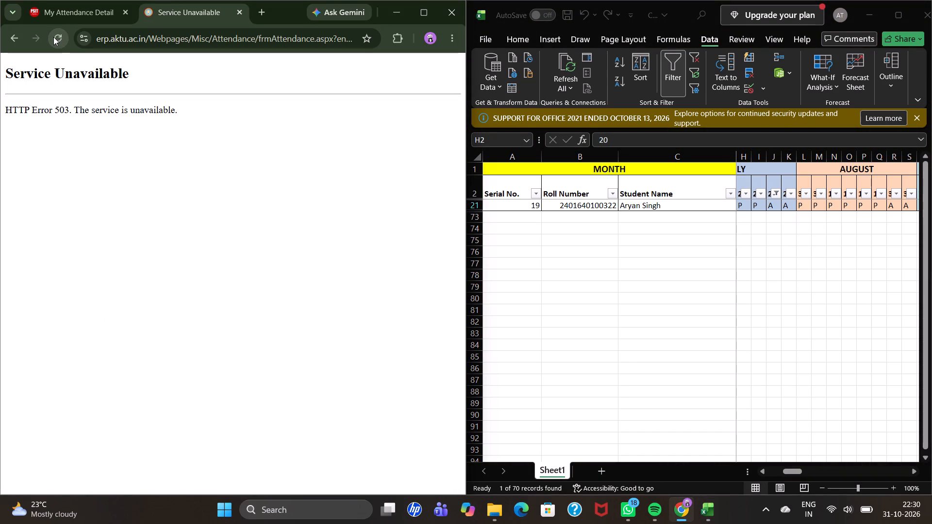
pyautogui.doubleClick(53, 37)
pyautogui.tripleClick(53, 37)
pyautogui.tripleClick(53, 37)
pyautogui.tripleClick(53, 37)
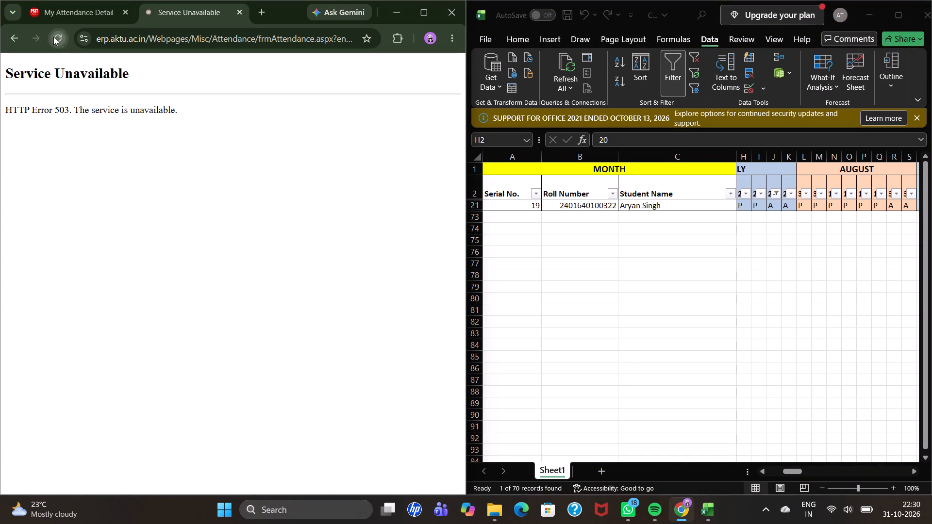
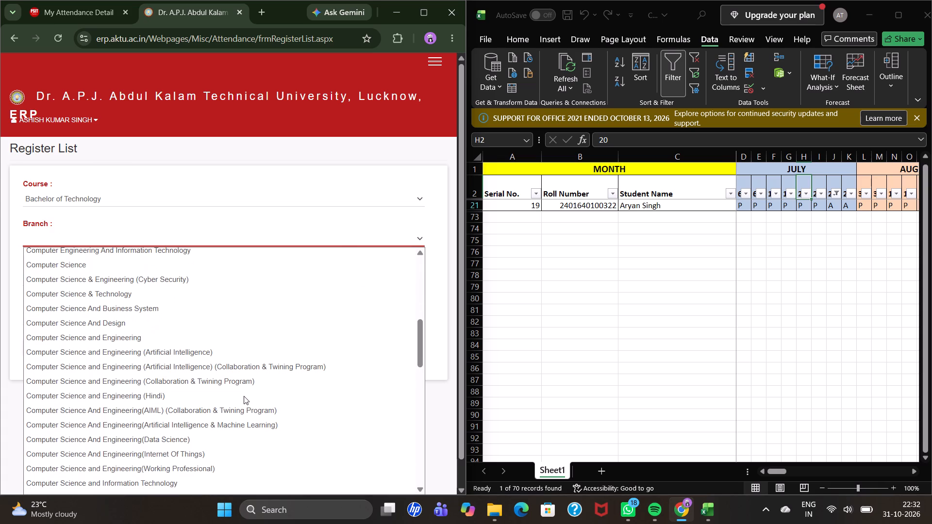
# Search the register list for Computer Science and Engineering, semester 5, subject BCS551 (Database Management System Lab).
pyautogui.scroll(-1, 244, 396)
pyautogui.click(177, 334)
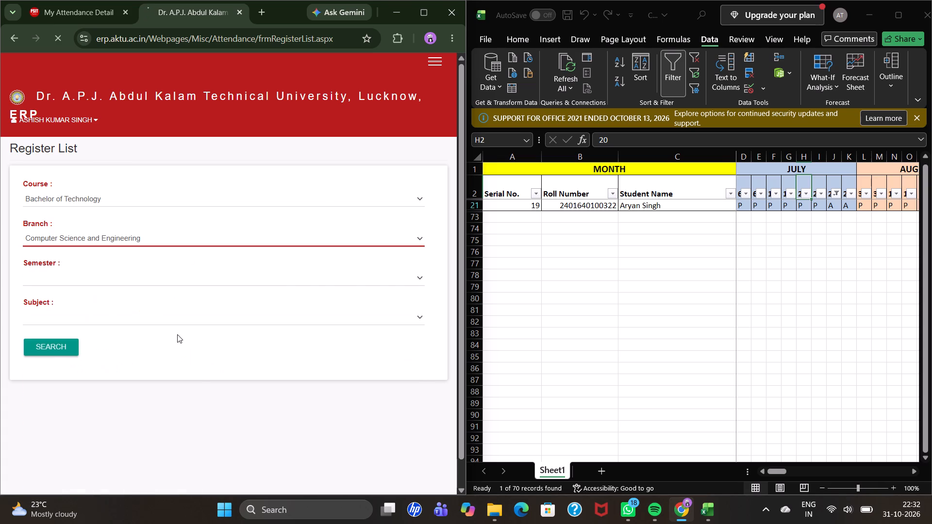
pyautogui.click(402, 272)
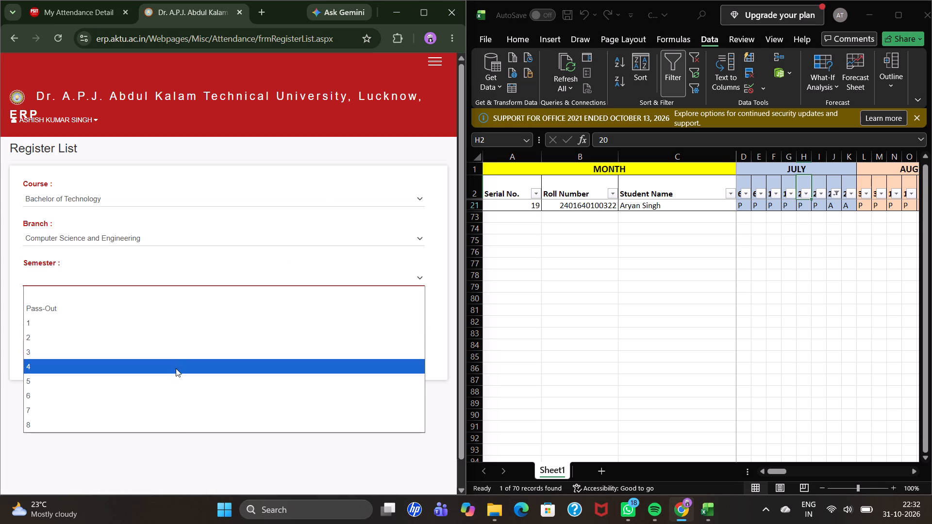
pyautogui.click(177, 377)
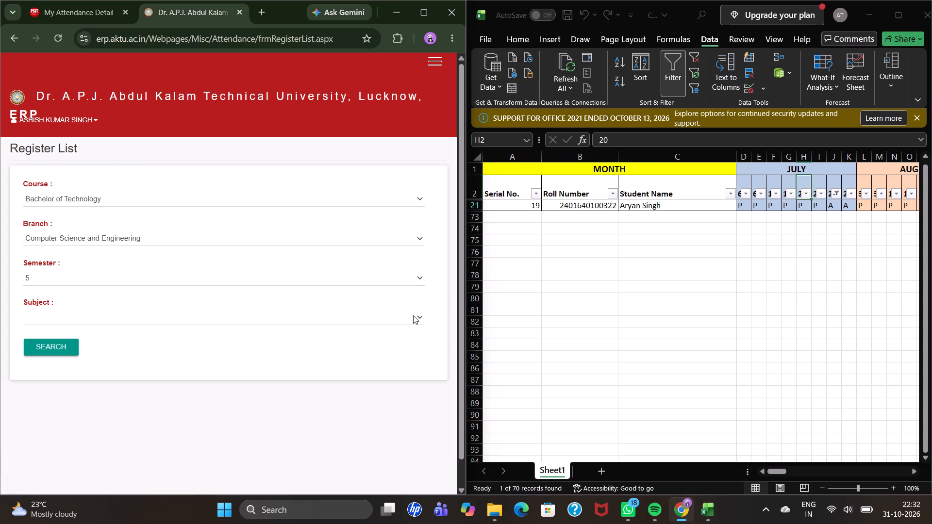
pyautogui.click(413, 315)
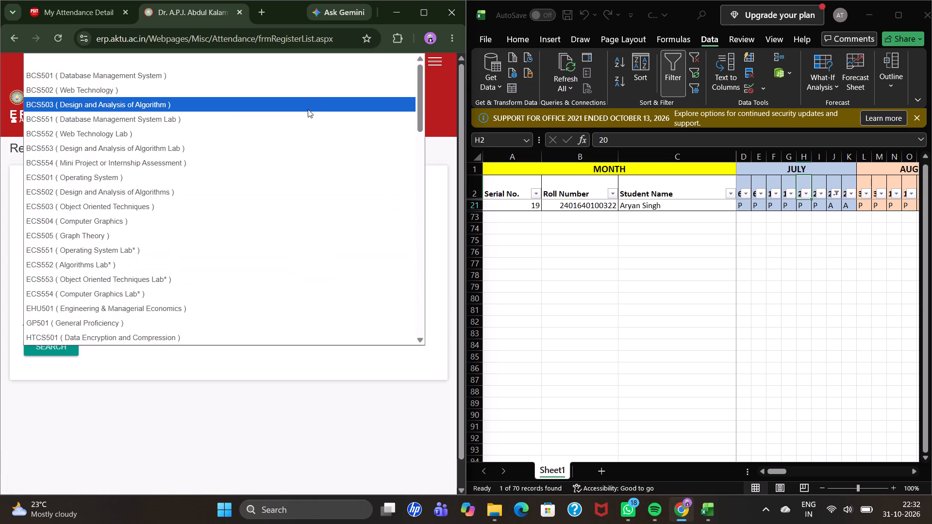
pyautogui.click(308, 120)
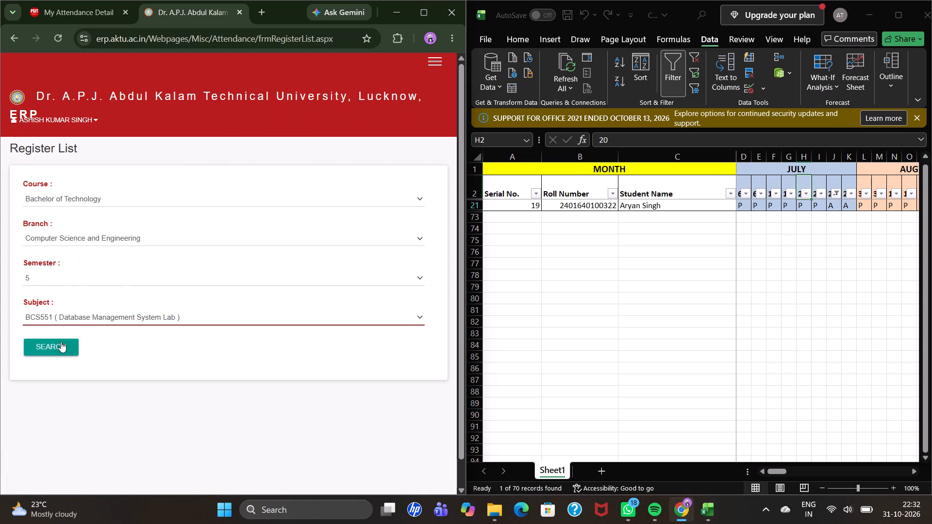
pyautogui.click(61, 345)
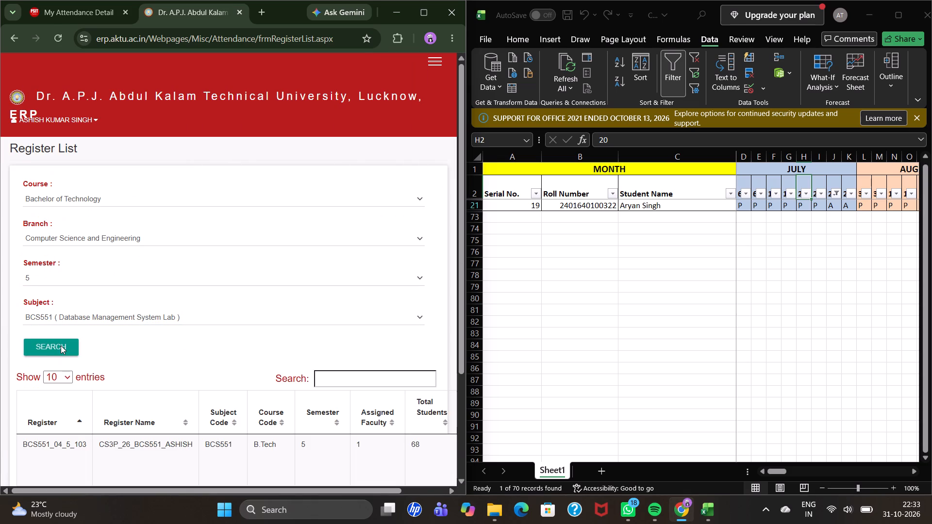
# Open attendance marking for the CS3P_26 BCS551 register, BCS551_04_5_103.
pyautogui.scroll(-6, 200, 392)
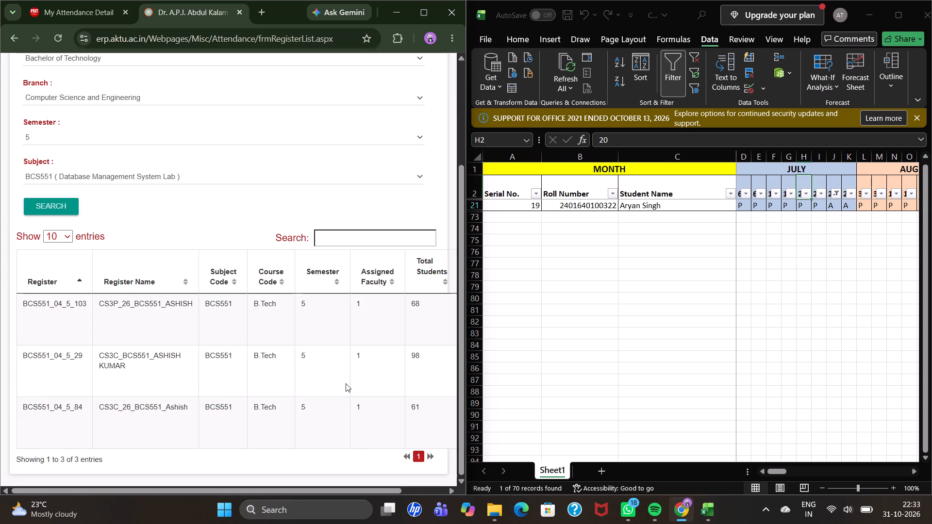
pyautogui.hscroll(-4, 346, 383)
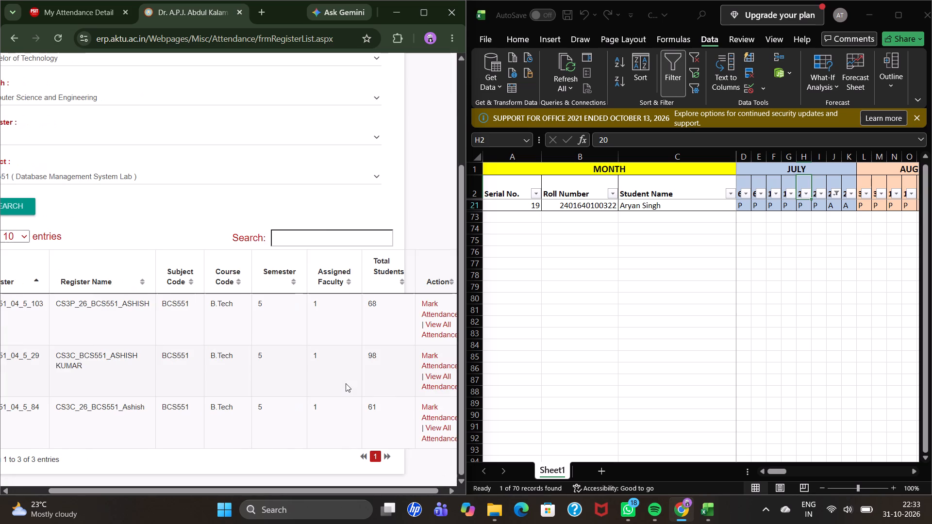
pyautogui.click(429, 310)
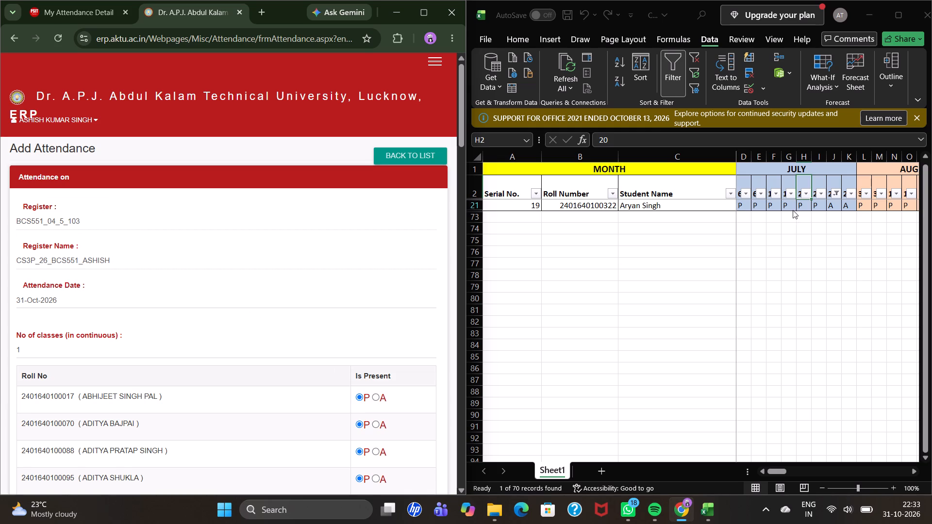
# Set the attendance date to 27 July 2026.
pyautogui.click(835, 189)
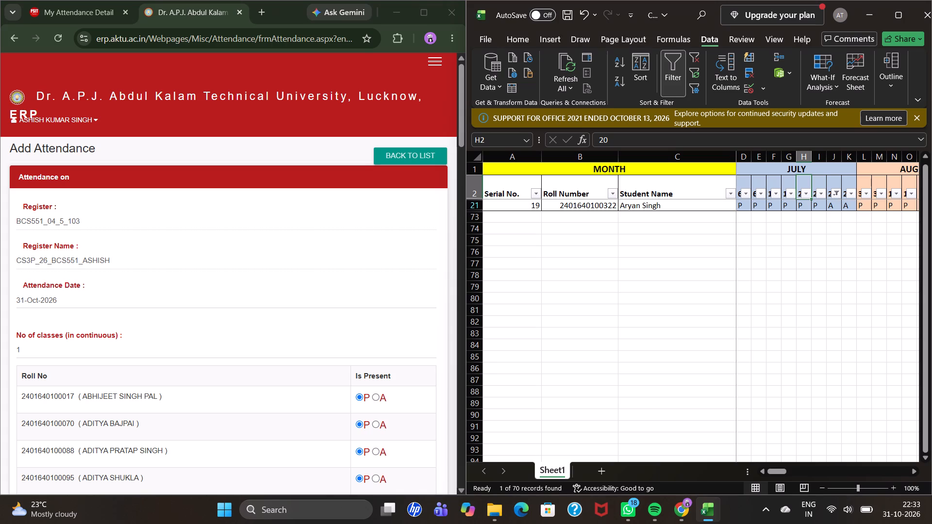
pyautogui.click(126, 292)
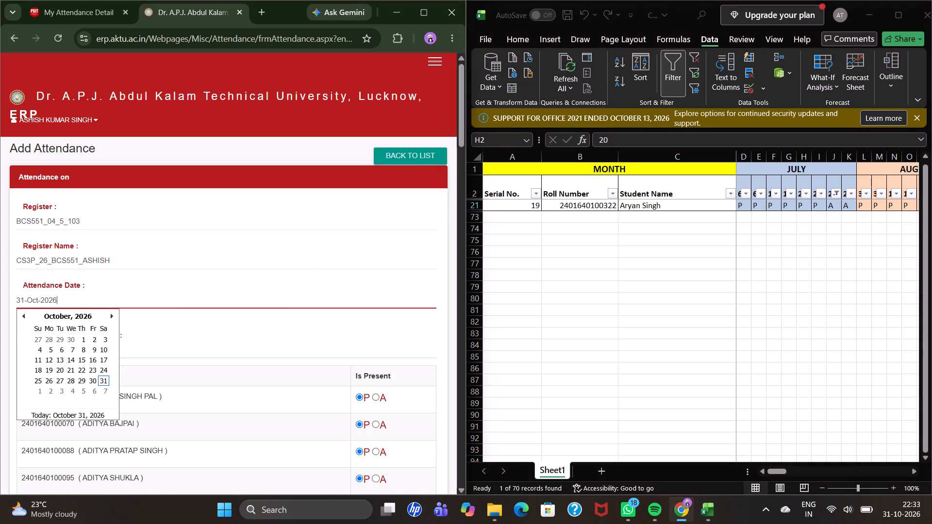
pyautogui.click(24, 316)
pyautogui.click(24, 316)
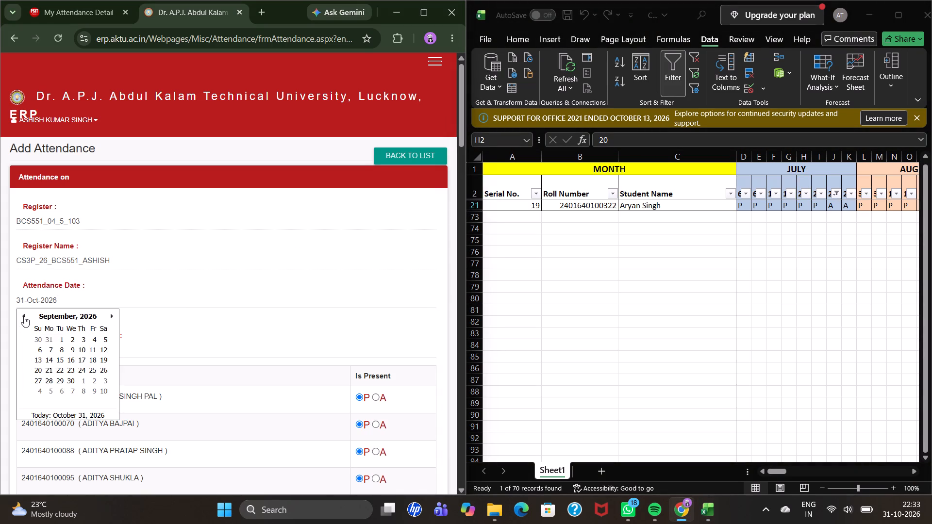
pyautogui.click(24, 316)
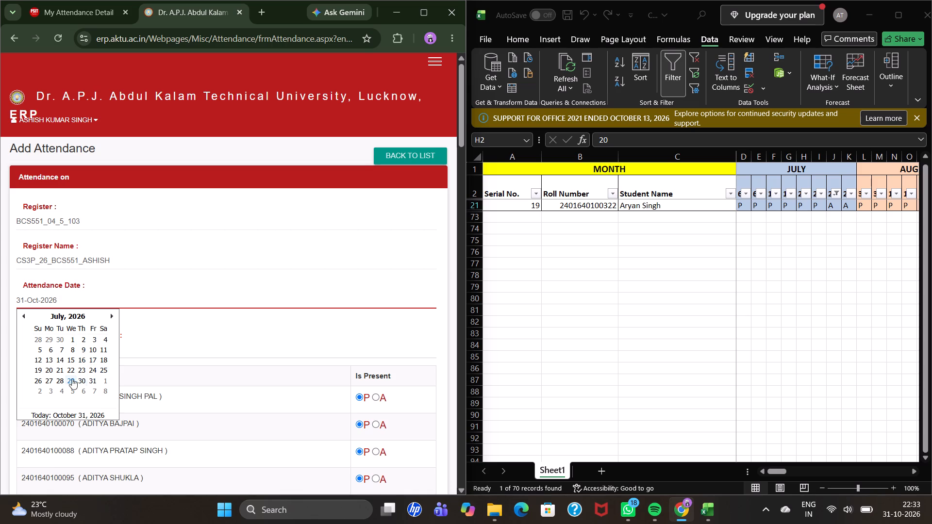
pyautogui.click(50, 380)
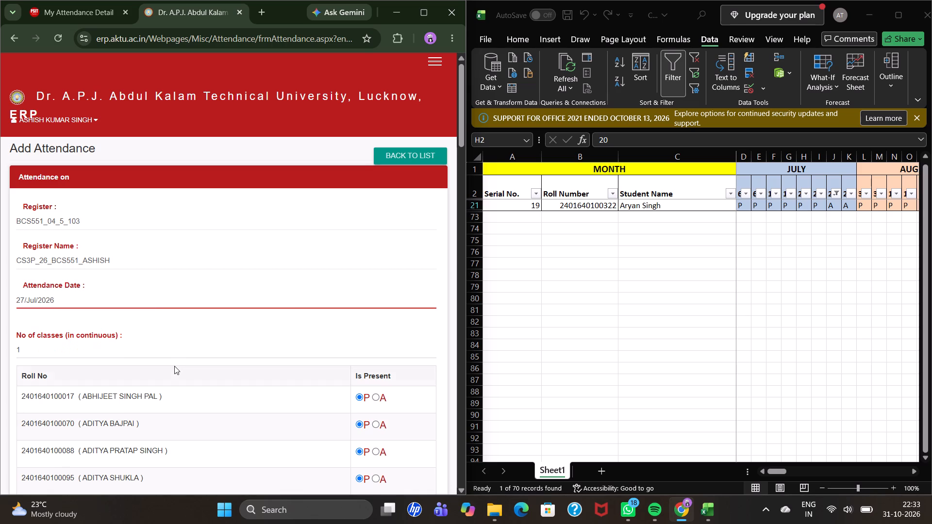
# Mark the one student in the workbook's filtered absentee list as A and submit the 27 July attendance.
pyautogui.scroll(-7, 174, 366)
pyautogui.scroll(1, 174, 366)
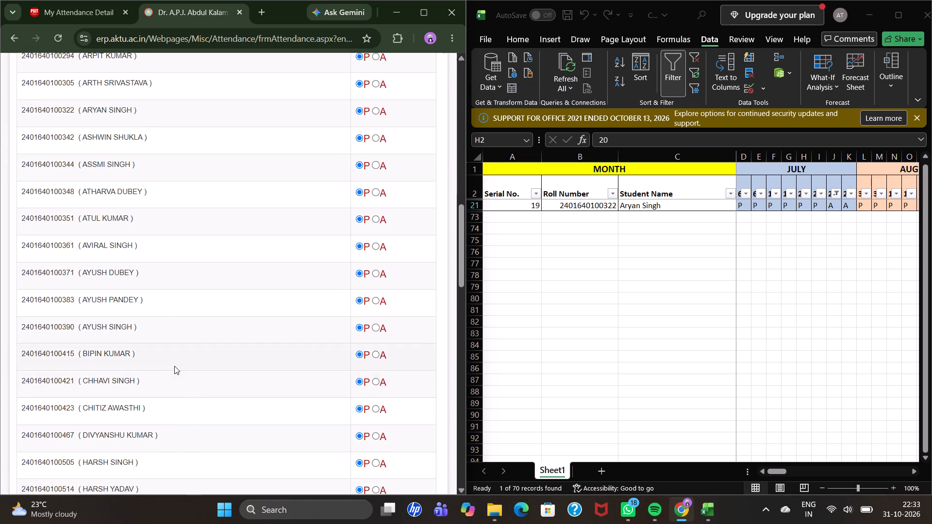
pyautogui.click(376, 110)
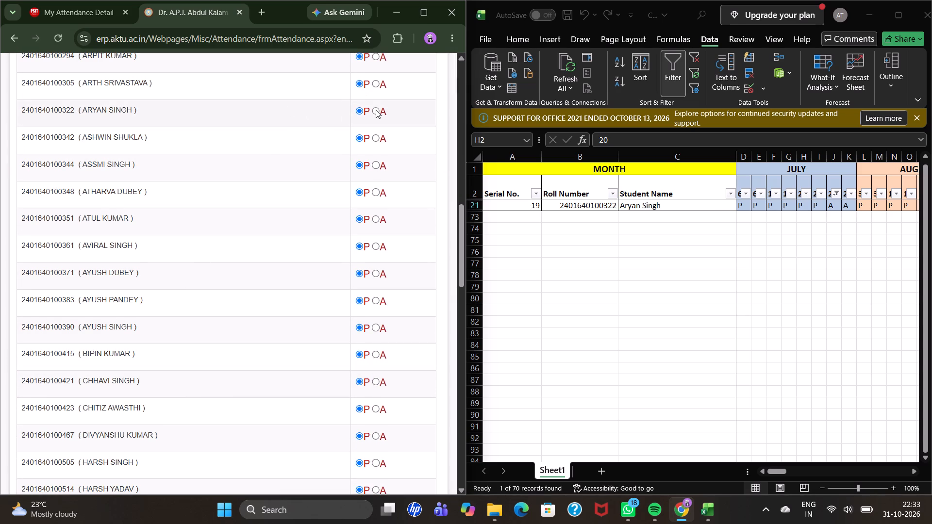
pyautogui.scroll(-12, 376, 110)
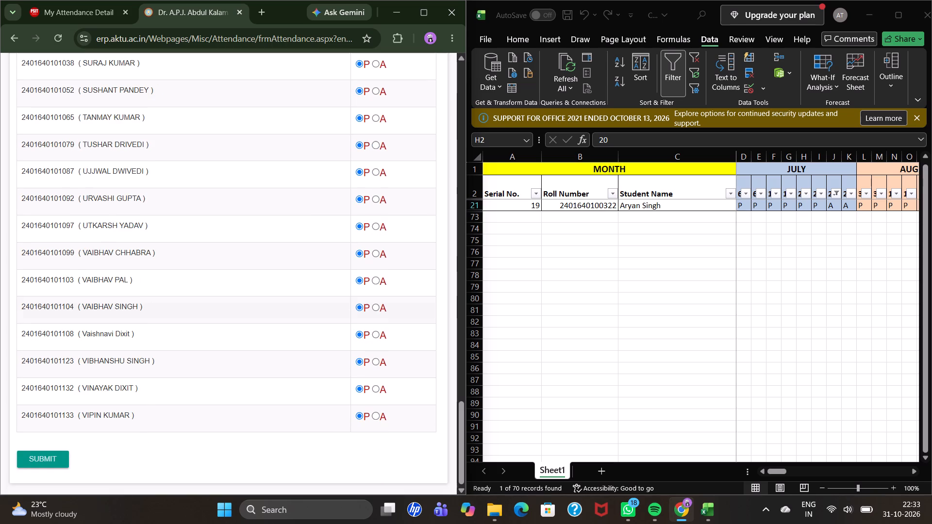
pyautogui.click(50, 455)
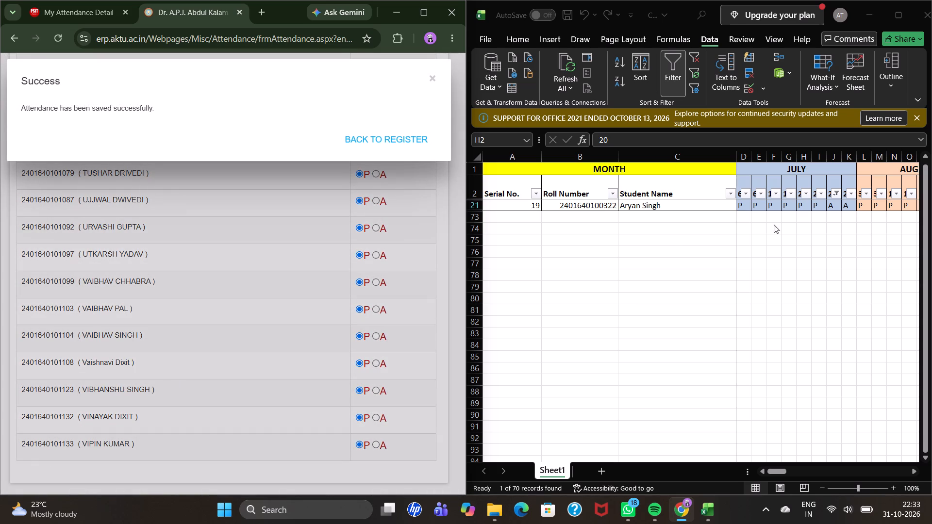
# Clear the absentee filter from the 27 July column in the attendance workbook.
pyautogui.click(865, 191)
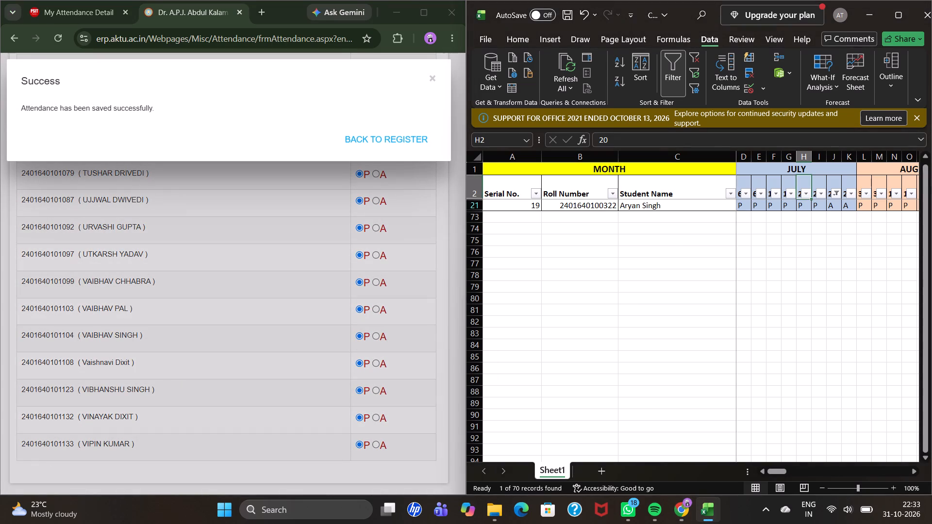
pyautogui.click(865, 191)
pyautogui.click(836, 192)
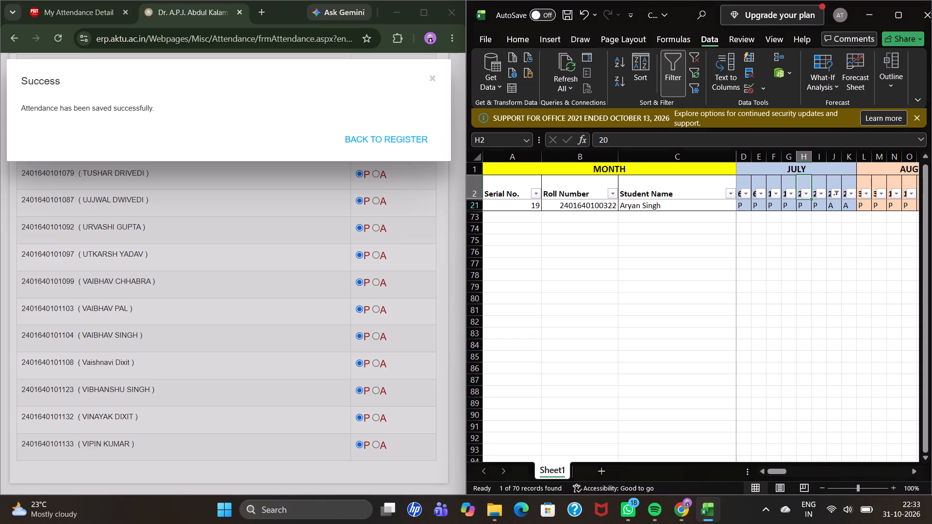
pyautogui.click(836, 192)
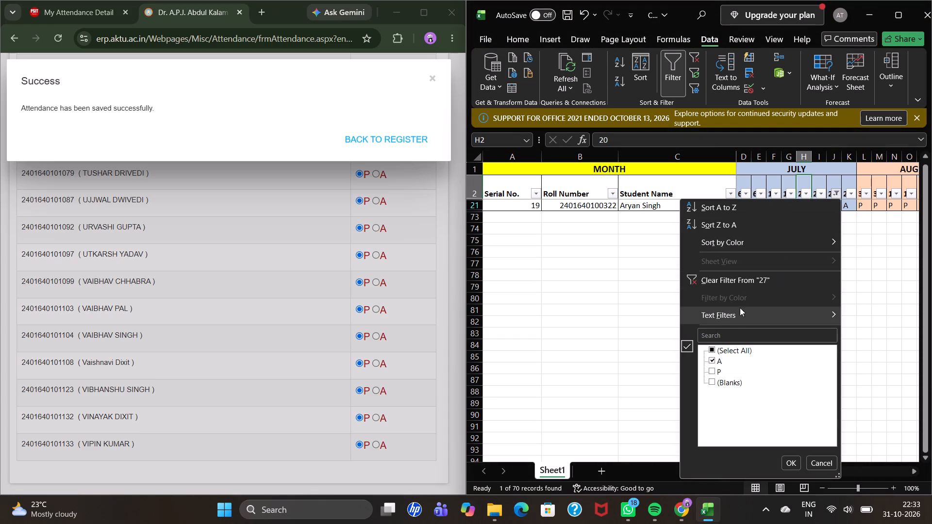
pyautogui.click(752, 281)
# Filter the first 3 August column to show only students marked A, excluding P and blanks.
pyautogui.hscroll(-1, 828, 243)
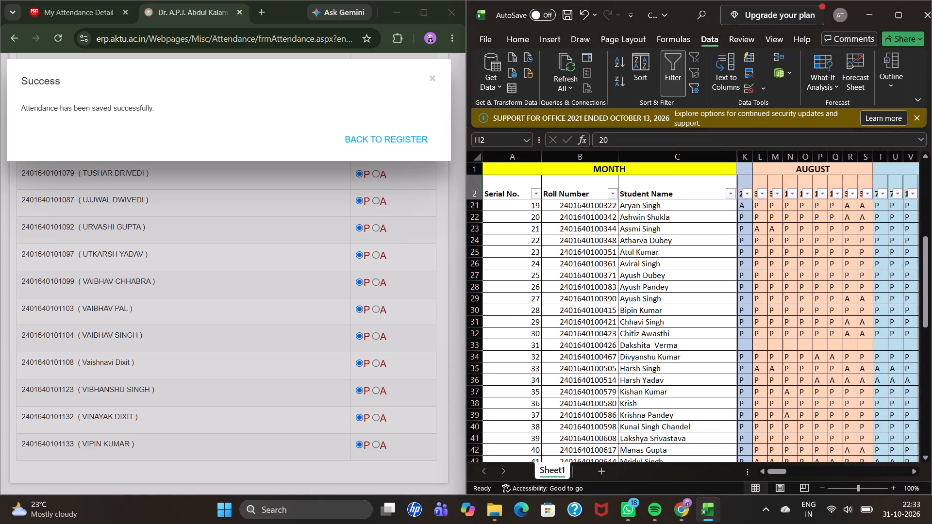
pyautogui.hscroll(-2, 828, 243)
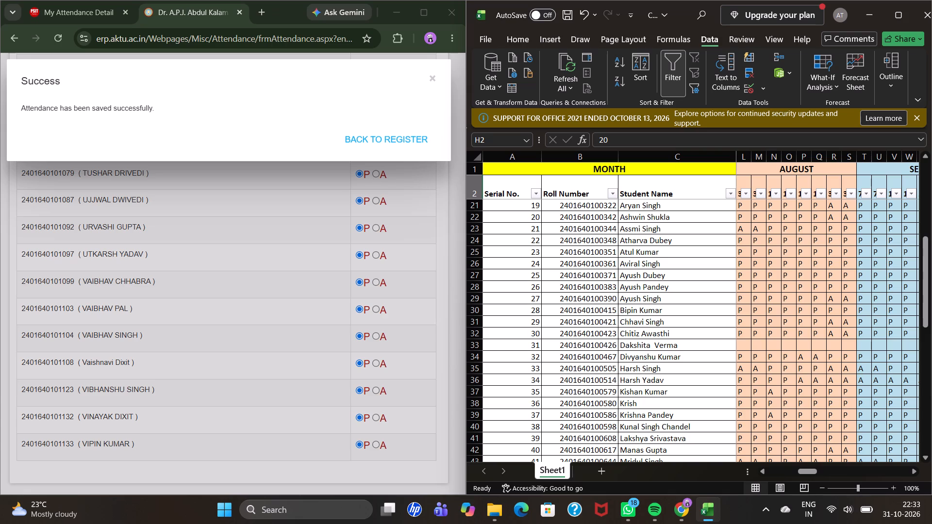
pyautogui.click(747, 192)
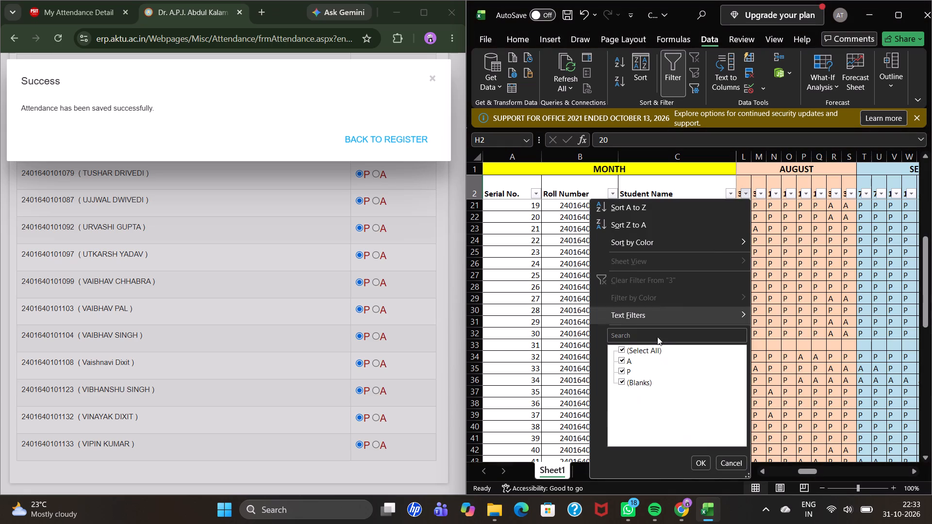
pyautogui.click(624, 380)
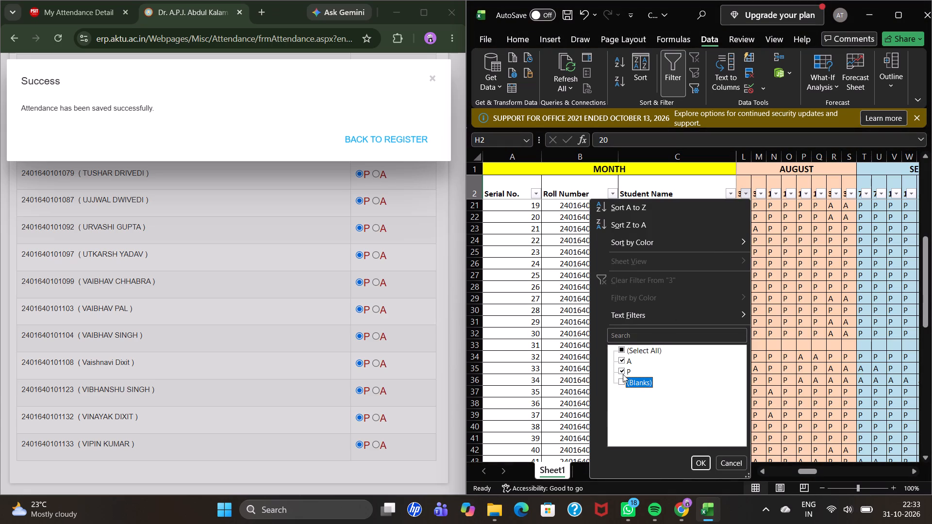
pyautogui.click(621, 370)
pyautogui.click(697, 461)
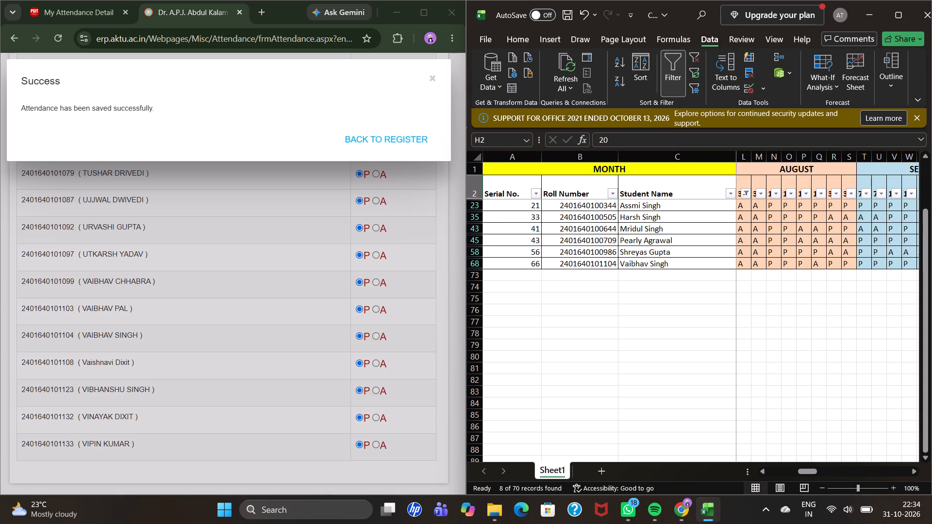
# Reload the ERP Add Attendance page in Chrome, retrying until a fresh form loads.
pyautogui.click(431, 402)
pyautogui.scroll(12, 350, 212)
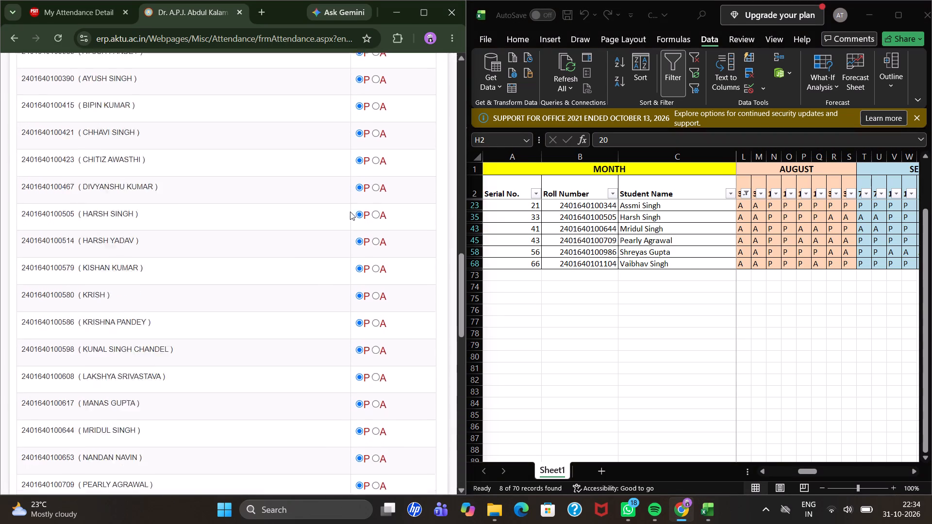
pyautogui.click(60, 47)
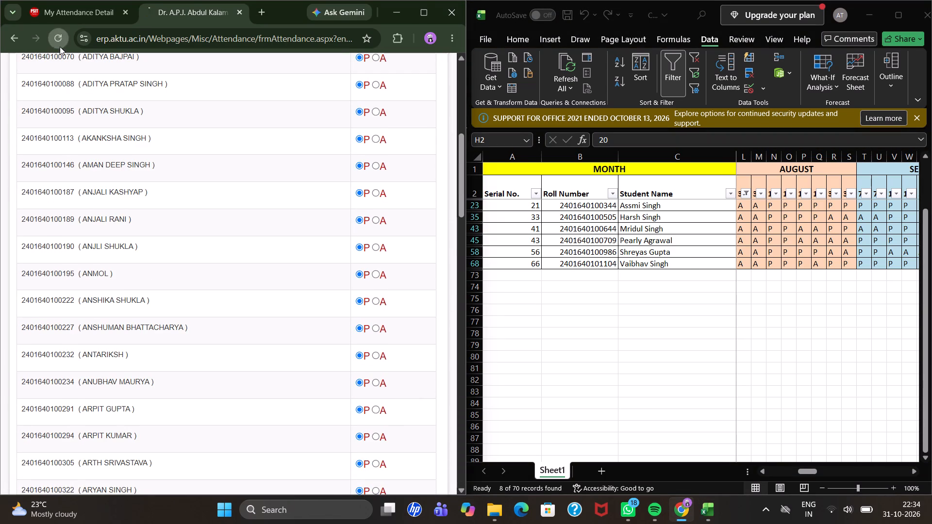
pyautogui.click(60, 47)
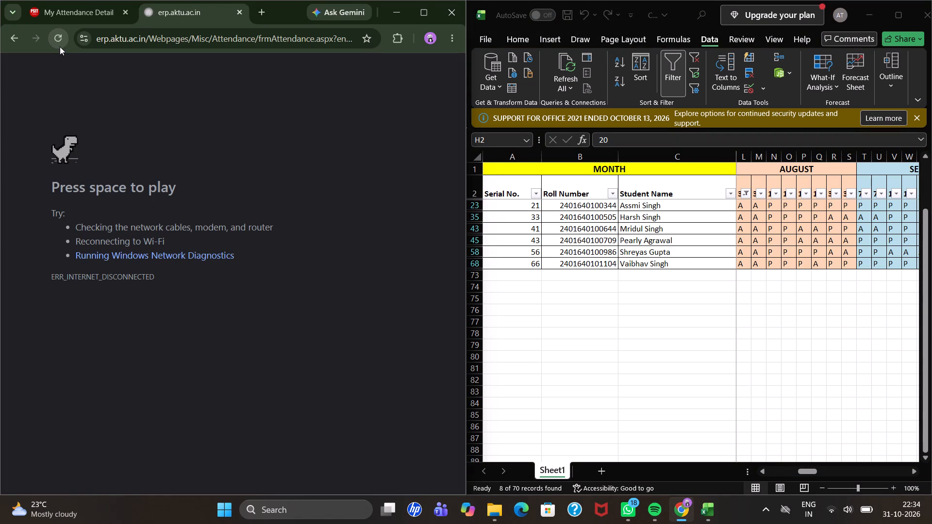
pyautogui.click(60, 47)
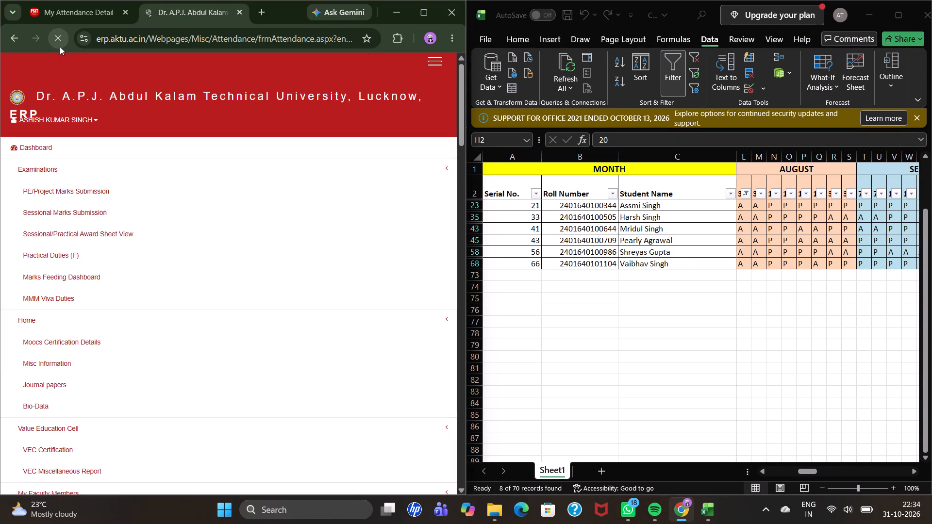
pyautogui.click(60, 47)
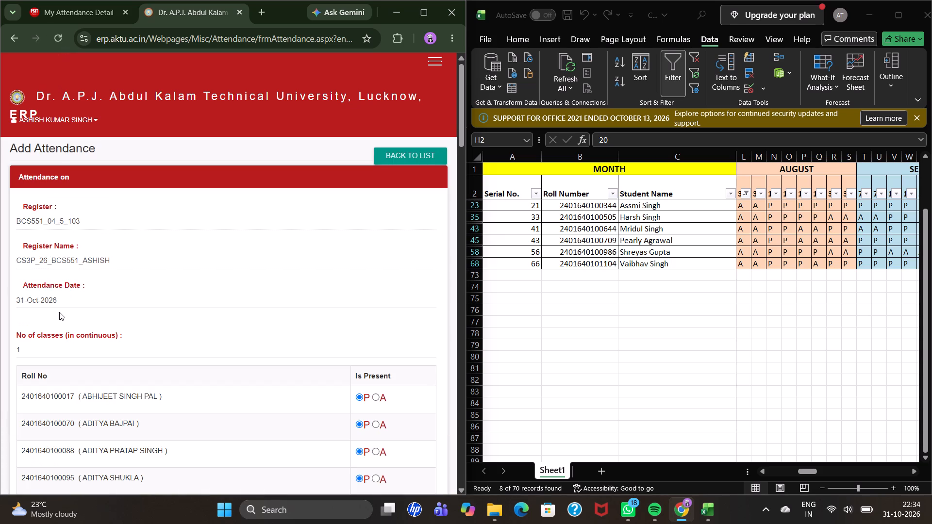
# Set the attendance date on the fresh ERP form to 3 August 2026, checking it against the workbook's filtered column.
pyautogui.click(61, 301)
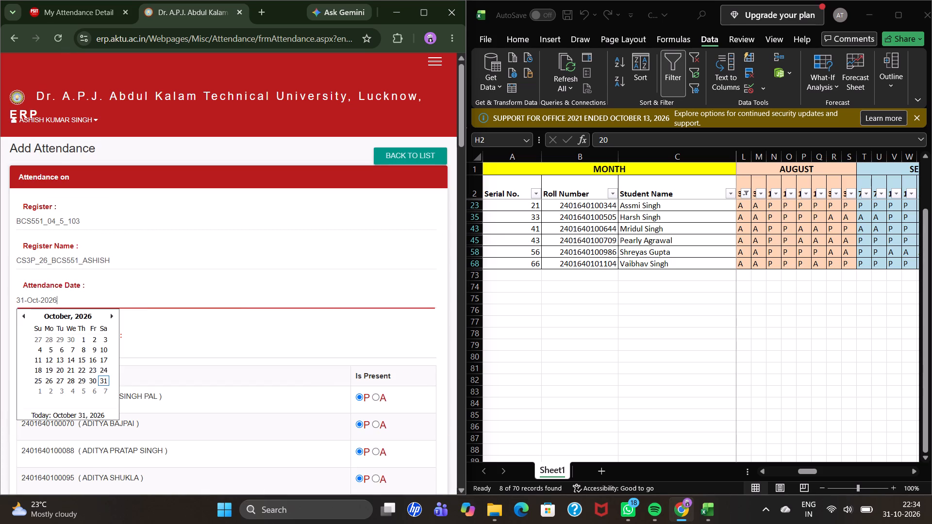
pyautogui.click(22, 316)
pyautogui.click(22, 316)
pyautogui.click(22, 316)
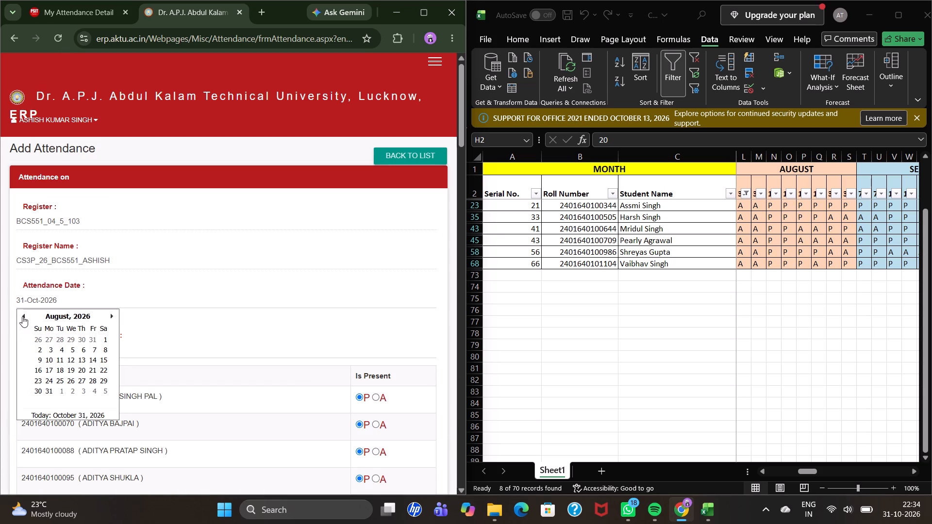
pyautogui.click(112, 316)
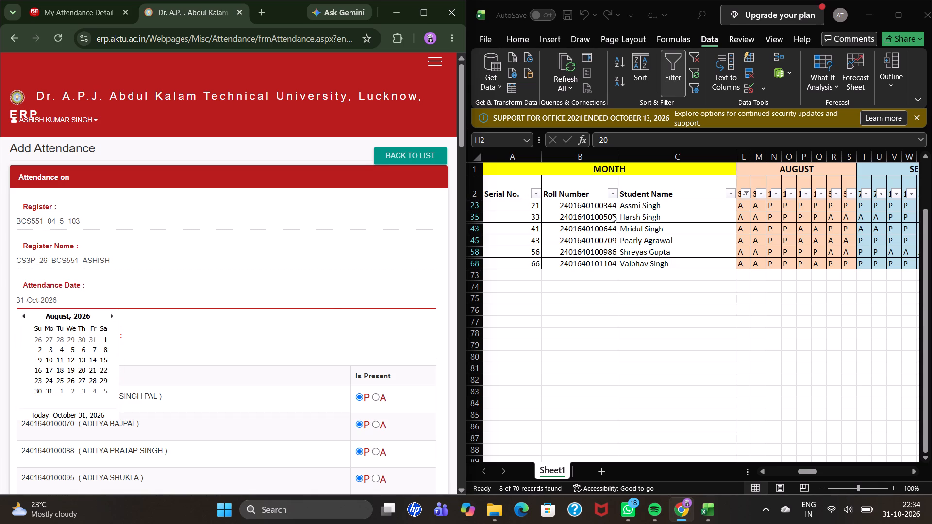
pyautogui.click(746, 189)
pyautogui.click(746, 189)
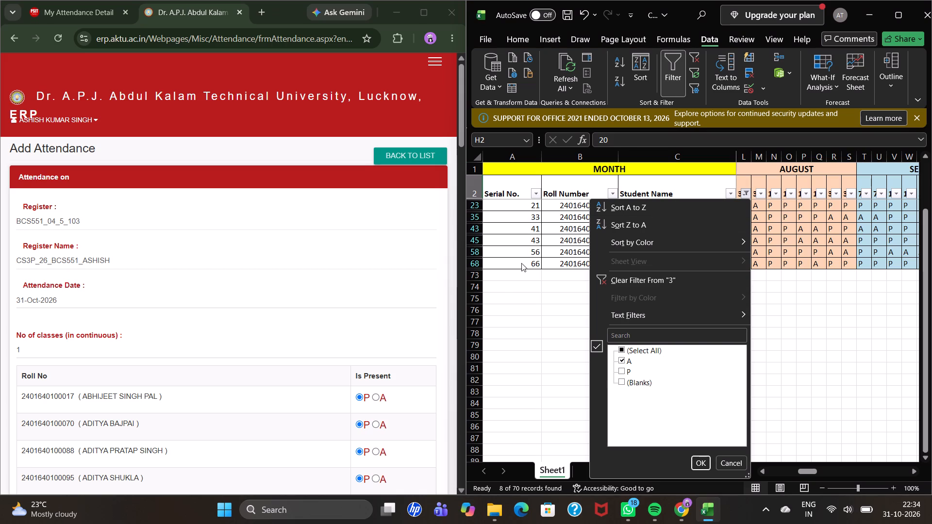
pyautogui.click(499, 290)
pyautogui.click(72, 305)
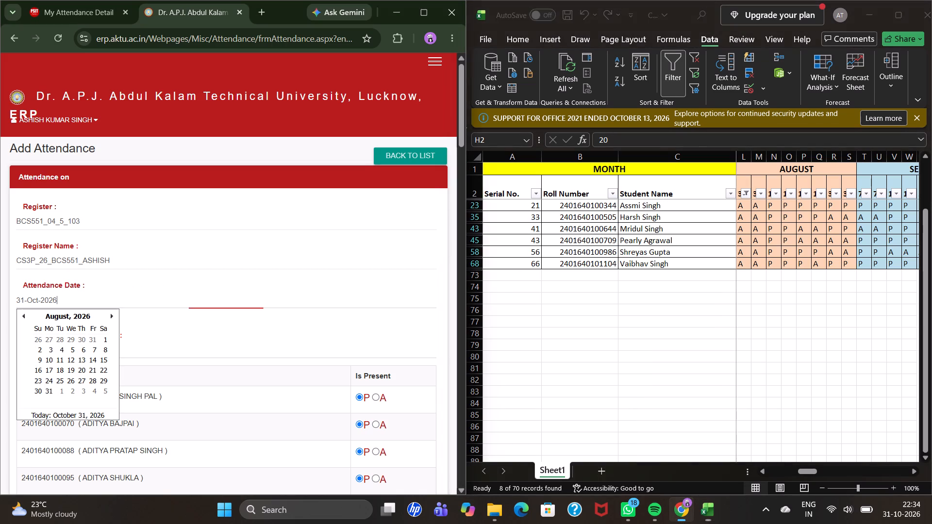
pyautogui.click(53, 346)
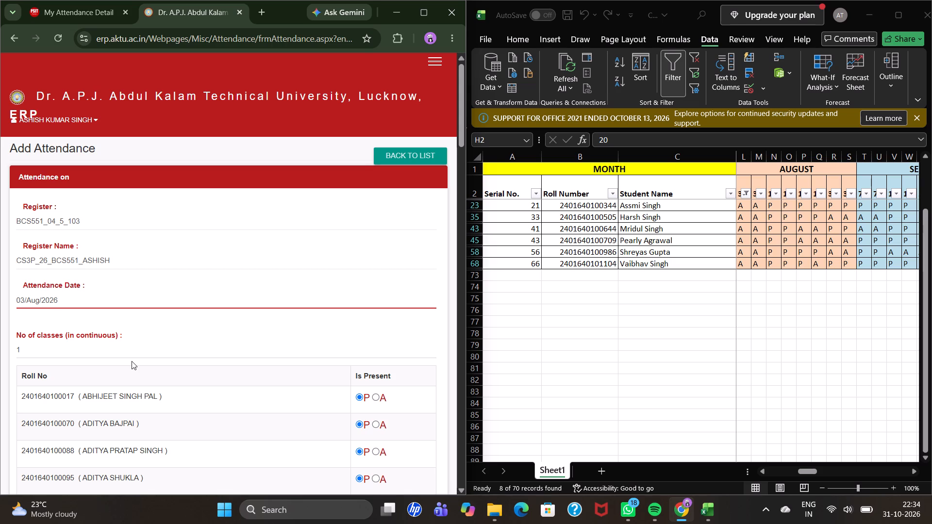
# Mark each of the six students in the workbook's filtered 3 August absentee list as A in the ERP roll list.
pyautogui.scroll(-7, 132, 361)
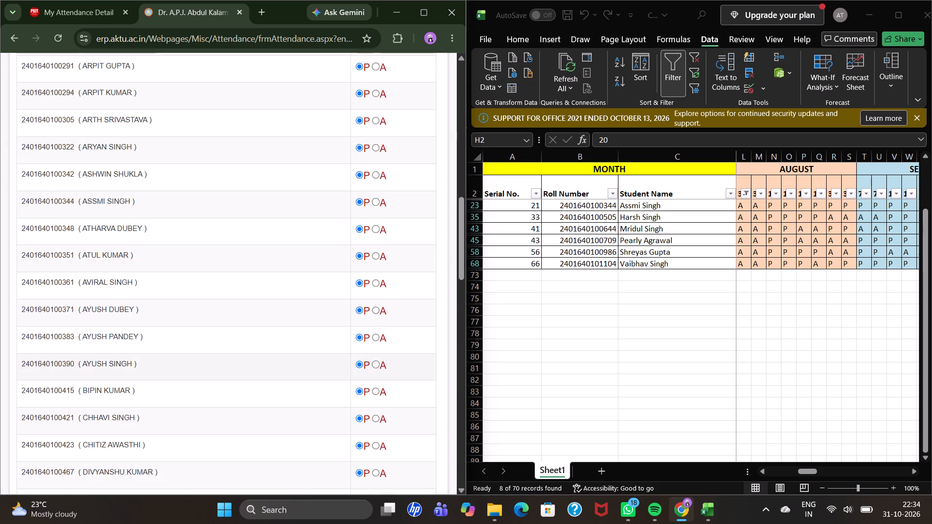
pyautogui.click(378, 201)
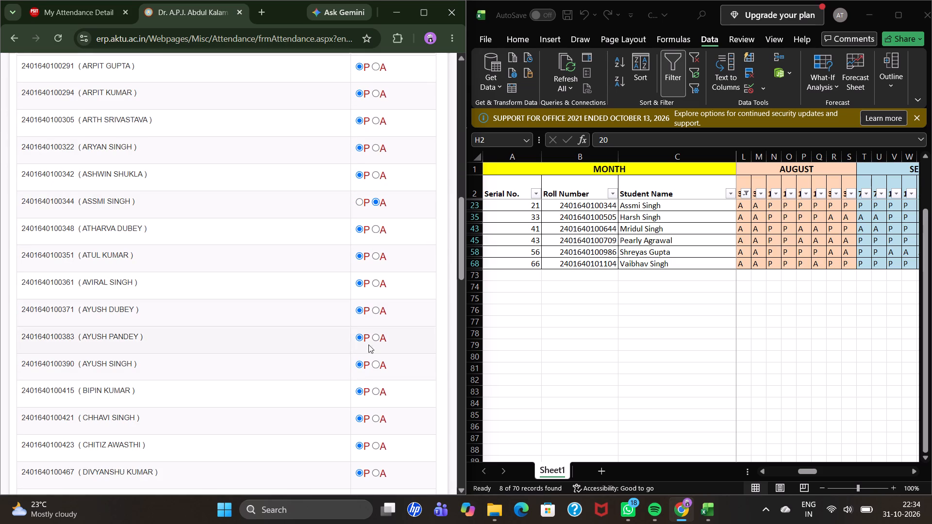
pyautogui.scroll(-4, 367, 376)
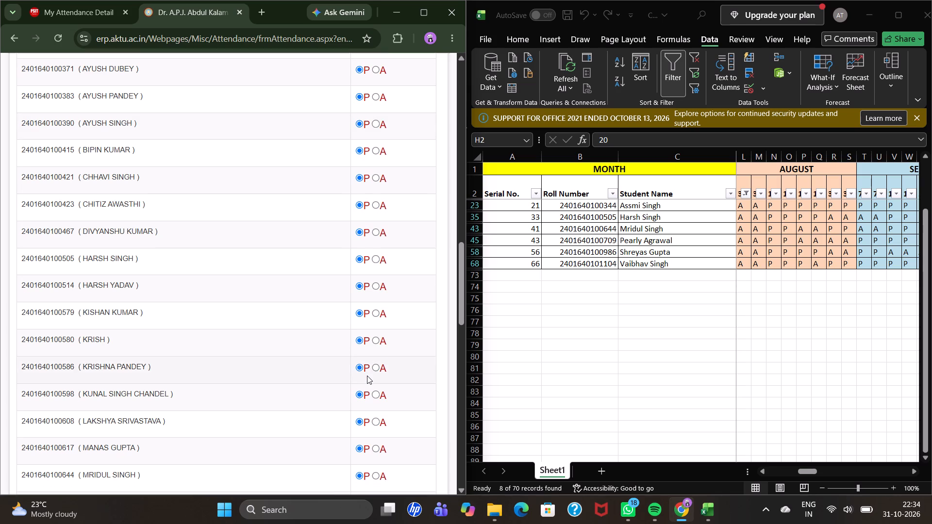
pyautogui.click(373, 258)
pyautogui.scroll(-4, 366, 387)
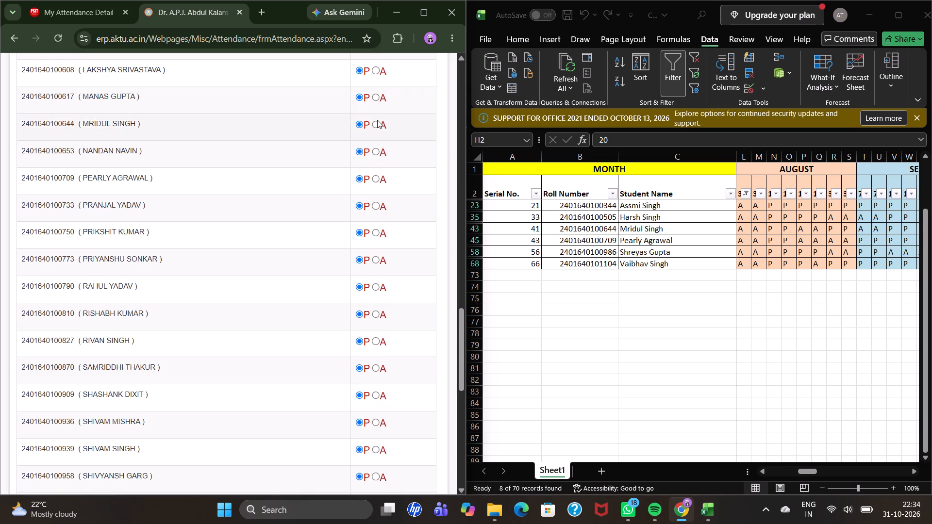
pyautogui.click(376, 121)
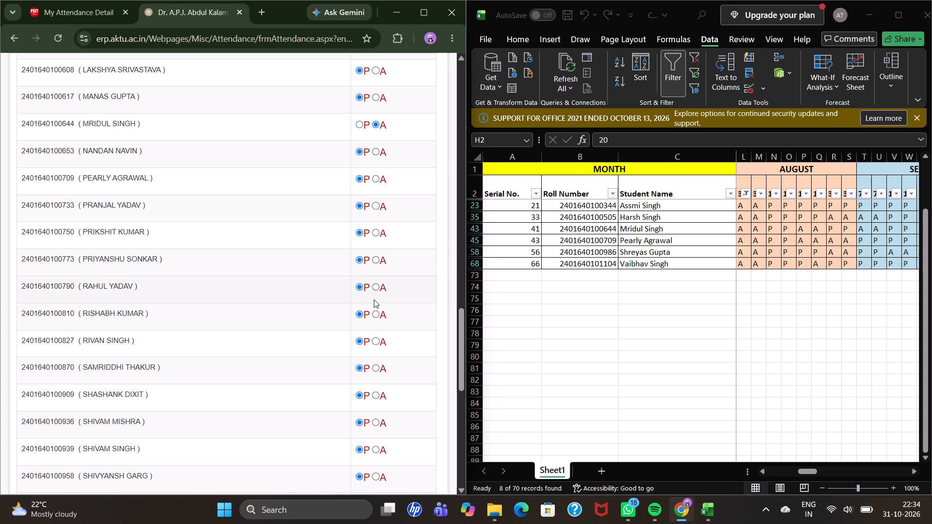
pyautogui.click(375, 177)
pyautogui.scroll(-2, 392, 276)
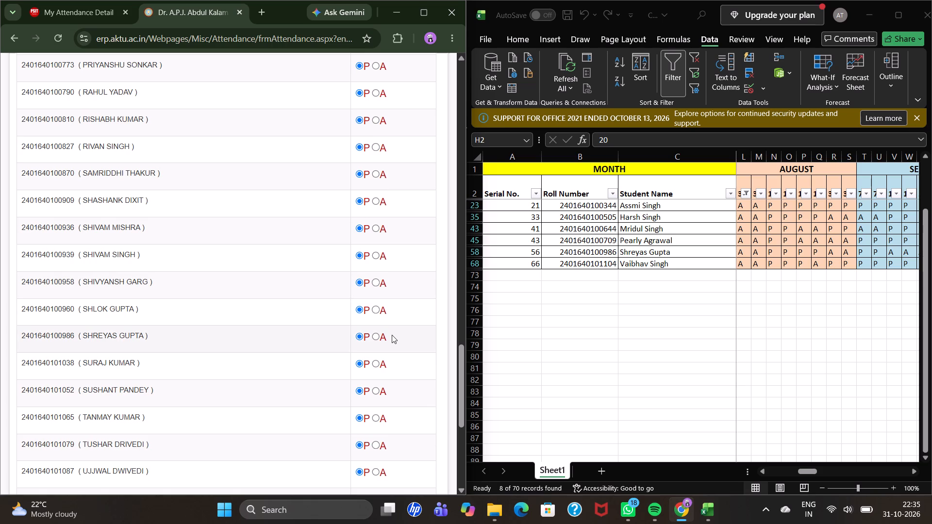
pyautogui.click(376, 334)
pyautogui.scroll(-3, 376, 334)
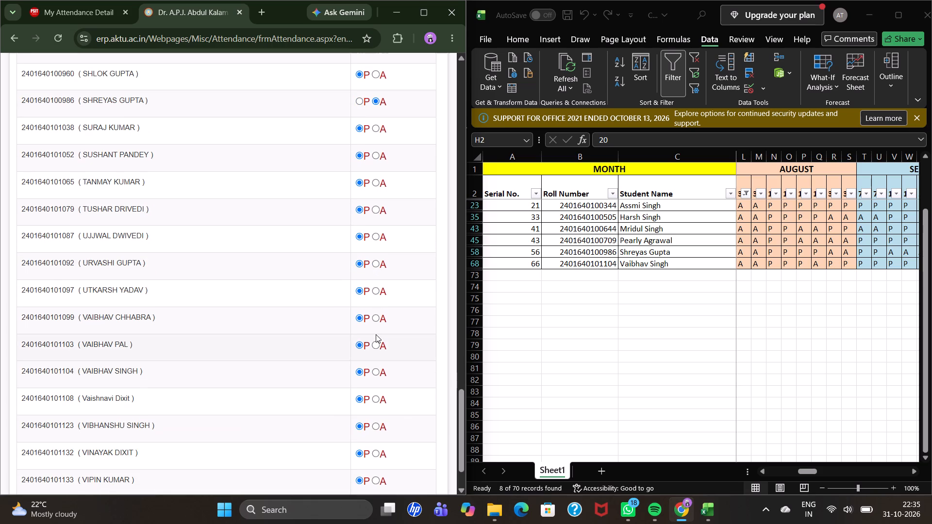
pyautogui.click(377, 369)
# Submit the 3 August attendance.
pyautogui.scroll(-11, 377, 369)
pyautogui.scroll(9, 377, 369)
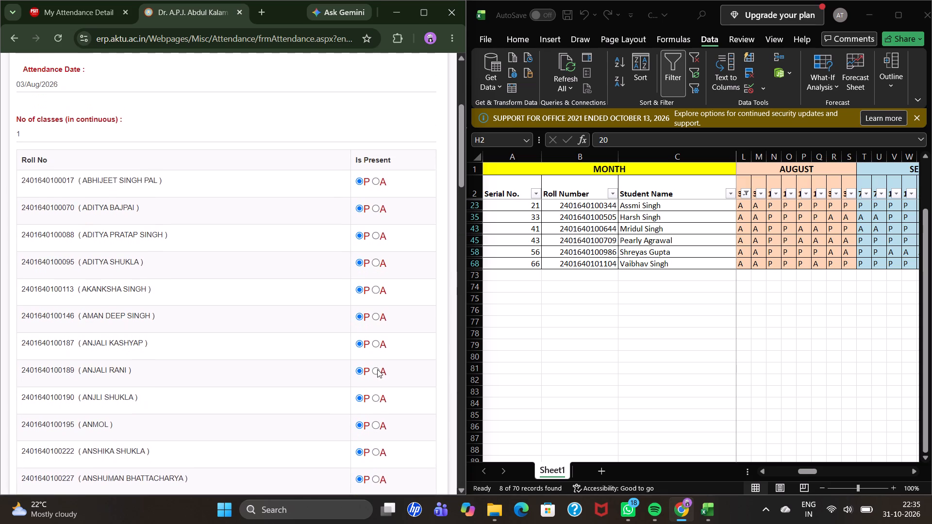
pyautogui.scroll(-13, 377, 369)
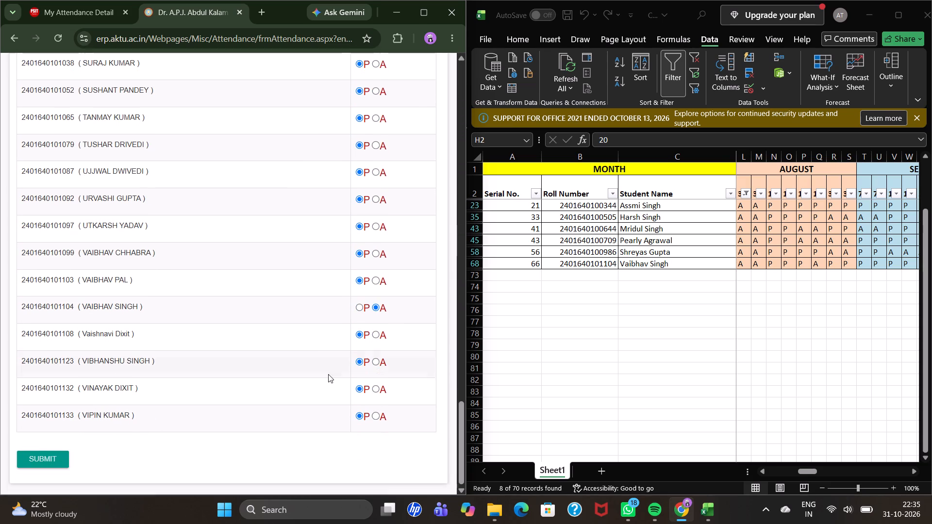
pyautogui.click(54, 458)
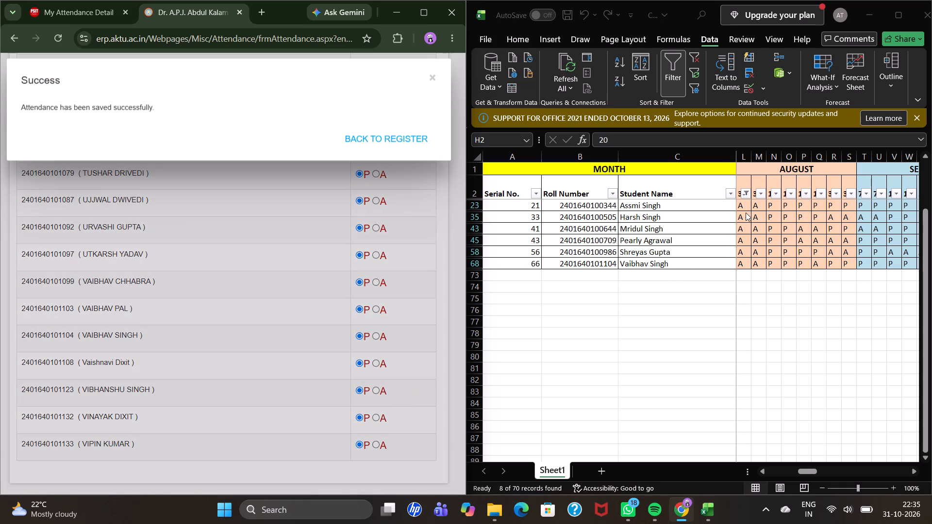
# Clear the absentee filter from the first 3 August column in the Excel attendance workbook.
pyautogui.click(746, 188)
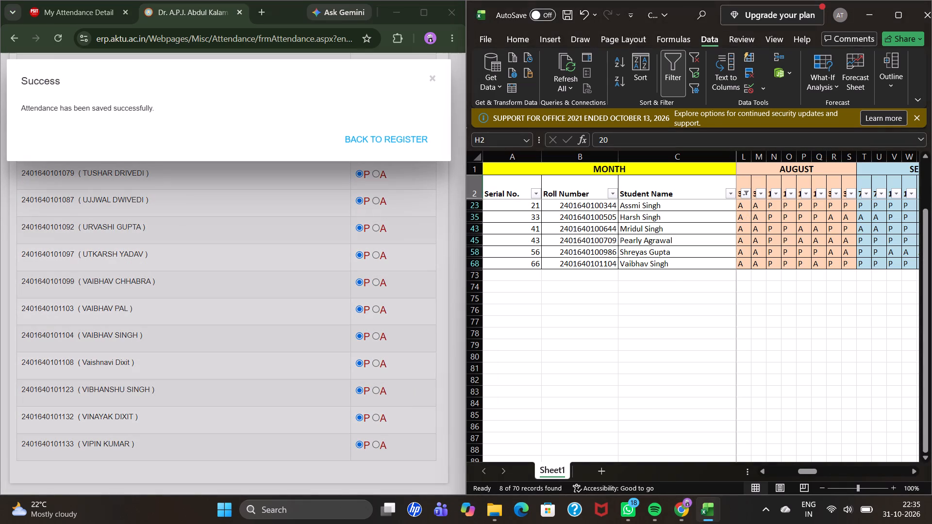
pyautogui.click(746, 192)
pyautogui.click(650, 278)
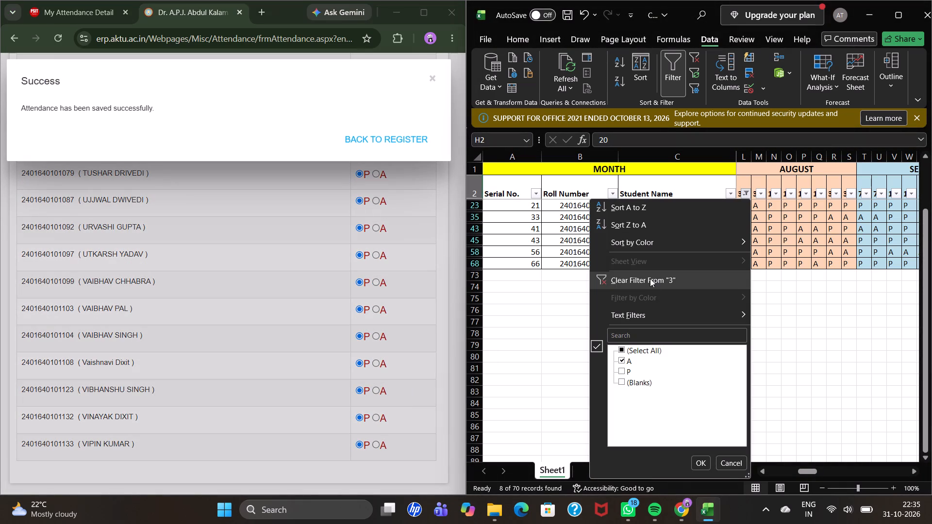
# Filter the 10 August column to show only students marked A, excluding P and blanks.
pyautogui.click(778, 194)
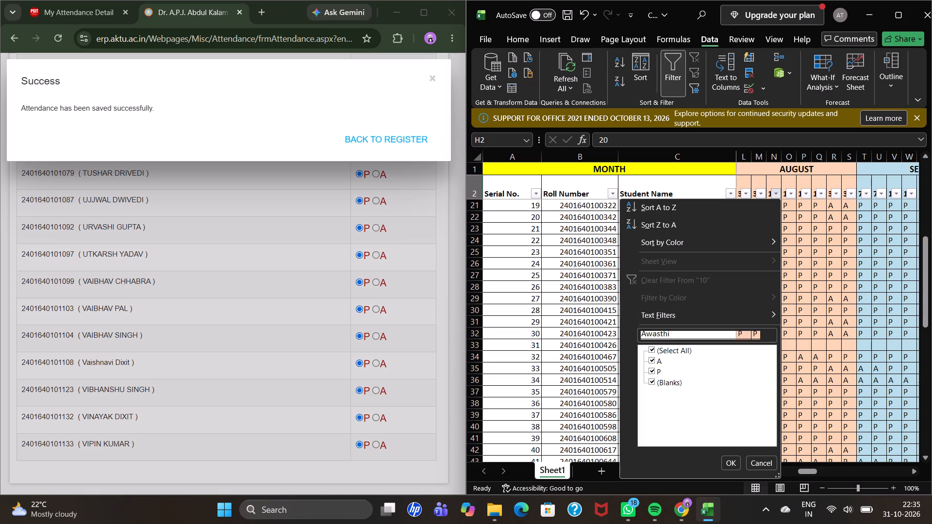
pyautogui.click(652, 381)
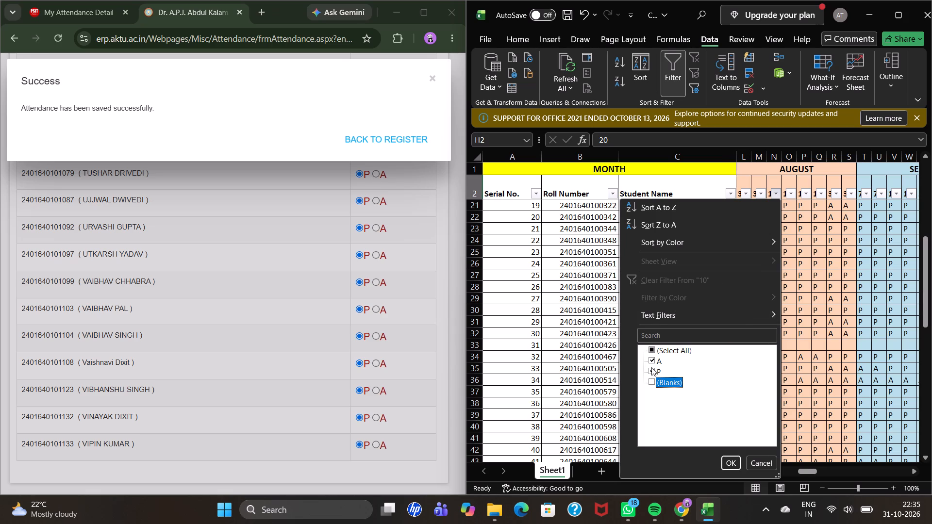
pyautogui.click(651, 367)
pyautogui.click(732, 460)
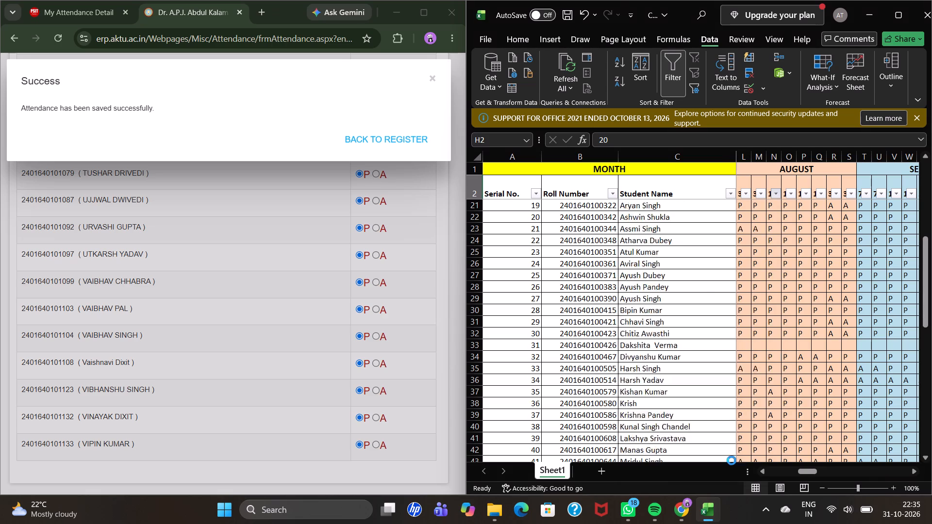
# Switch to Chrome, dismiss the submission message and reload the ERP Add Attendance page for a fresh form.
pyautogui.click(447, 331)
pyautogui.scroll(12, 360, 141)
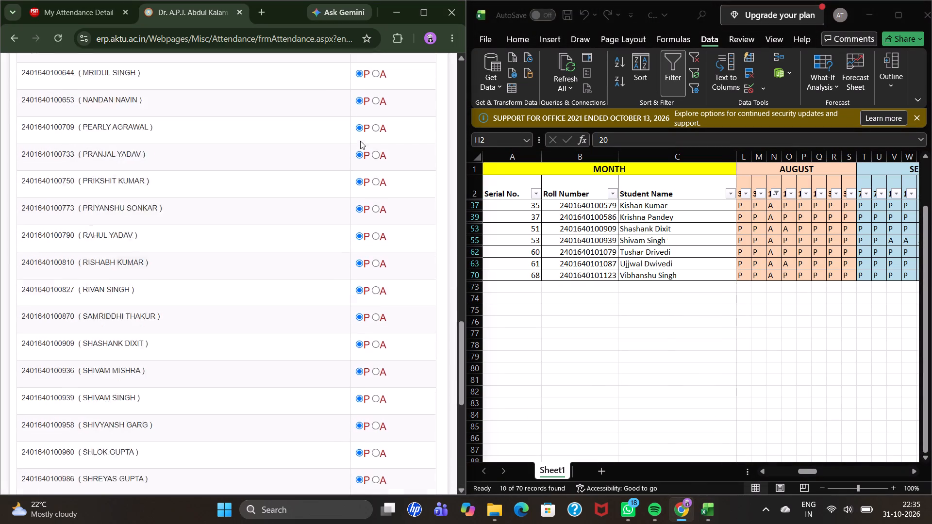
pyautogui.click(59, 41)
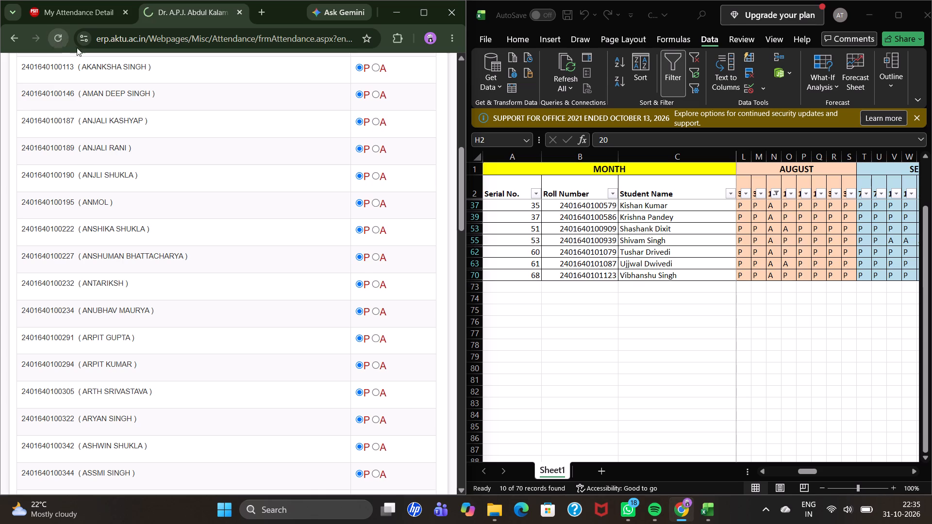
# Set the attendance date on the reloaded form to 10 August 2026.
pyautogui.scroll(9, 157, 96)
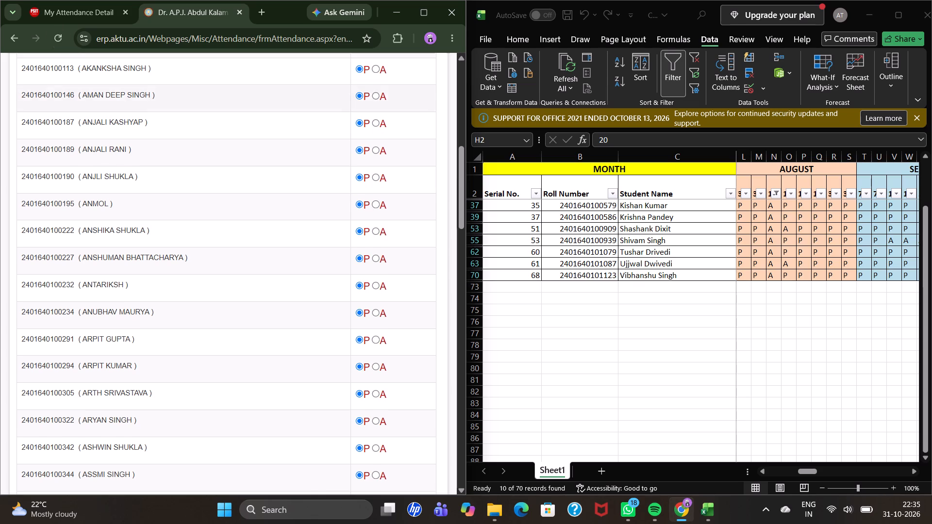
pyautogui.scroll(4, 144, 72)
pyautogui.click(45, 290)
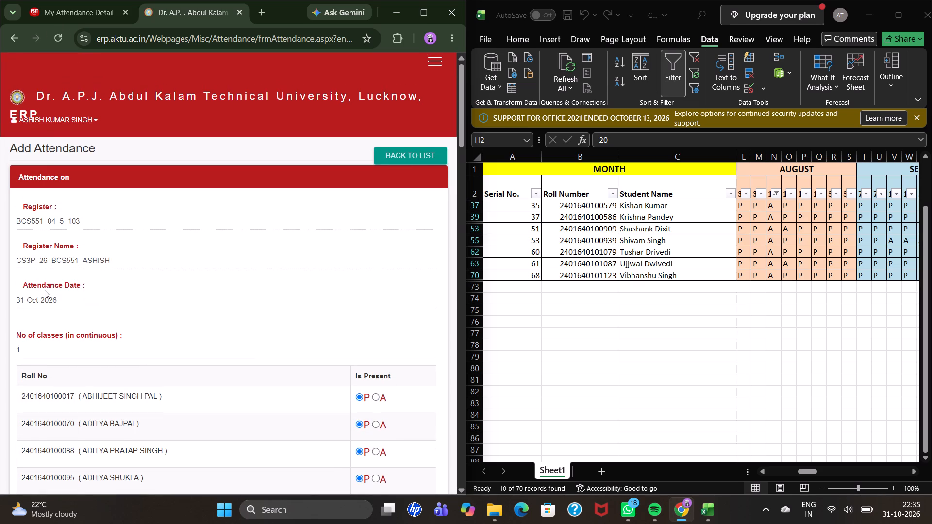
pyautogui.click(45, 294)
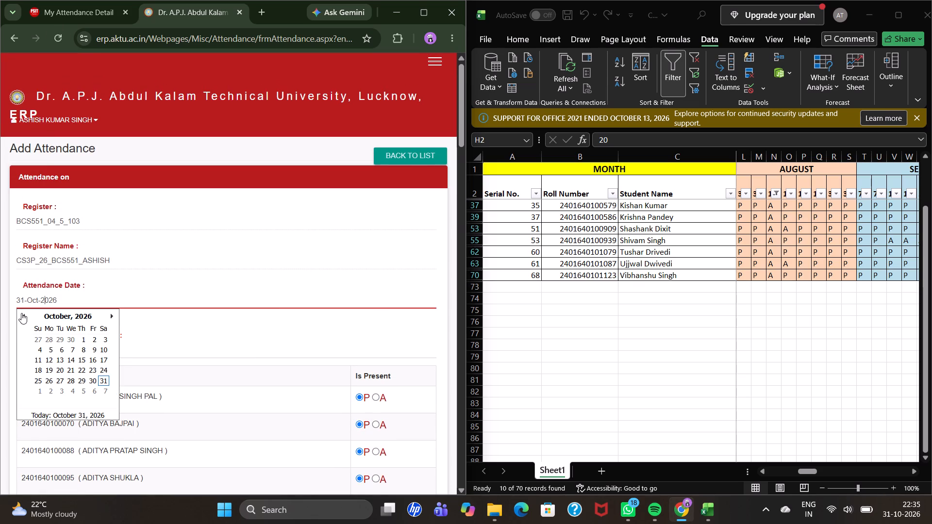
pyautogui.click(21, 313)
pyautogui.click(21, 313)
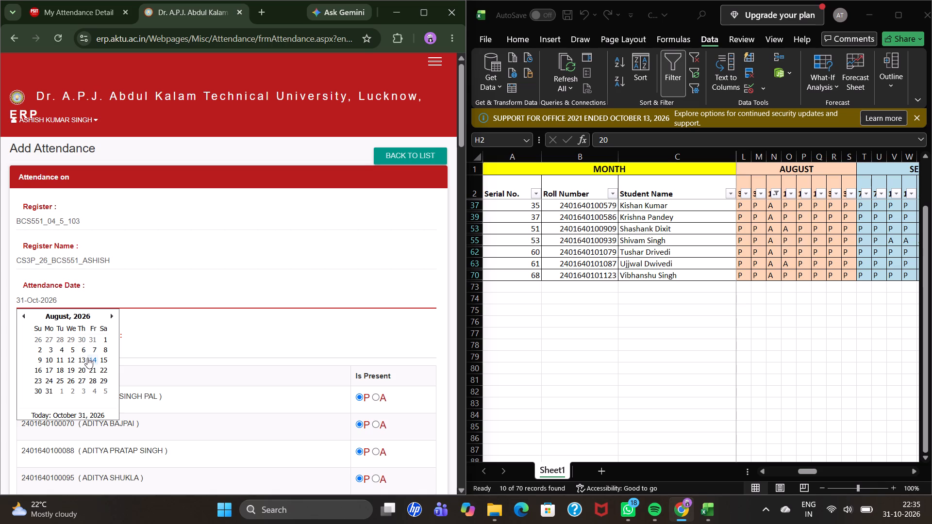
pyautogui.click(48, 359)
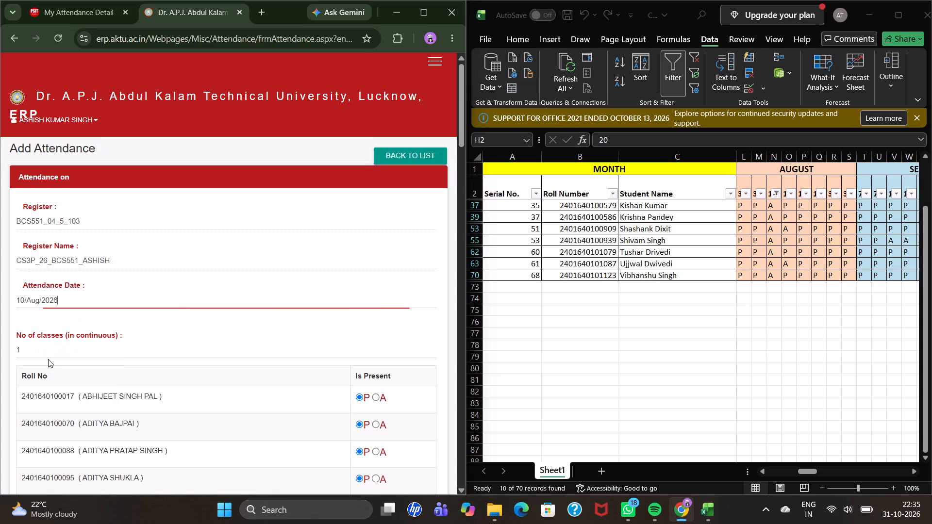
# Mark the 10 August absentees with workbook serial numbers 35, 37, 51 and 53 as A in the ERP form.
pyautogui.scroll(-3, 180, 359)
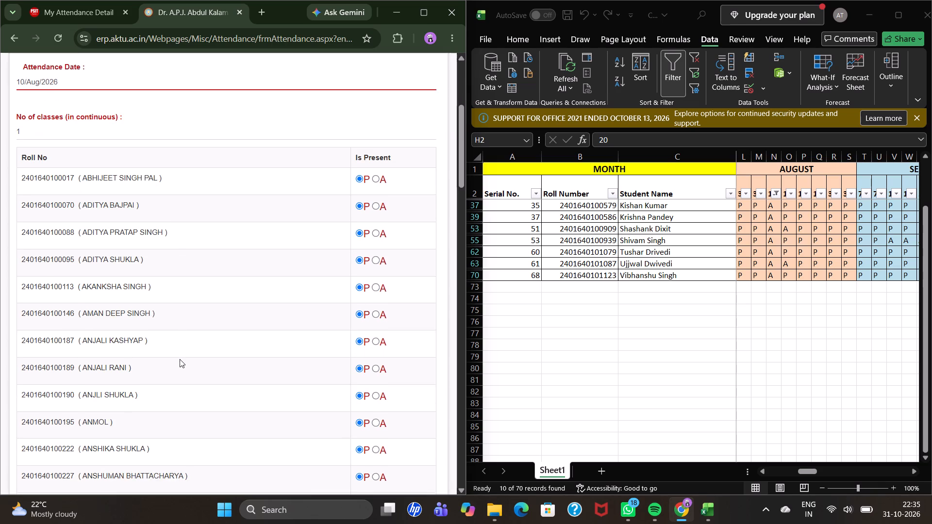
pyautogui.scroll(-6, 180, 359)
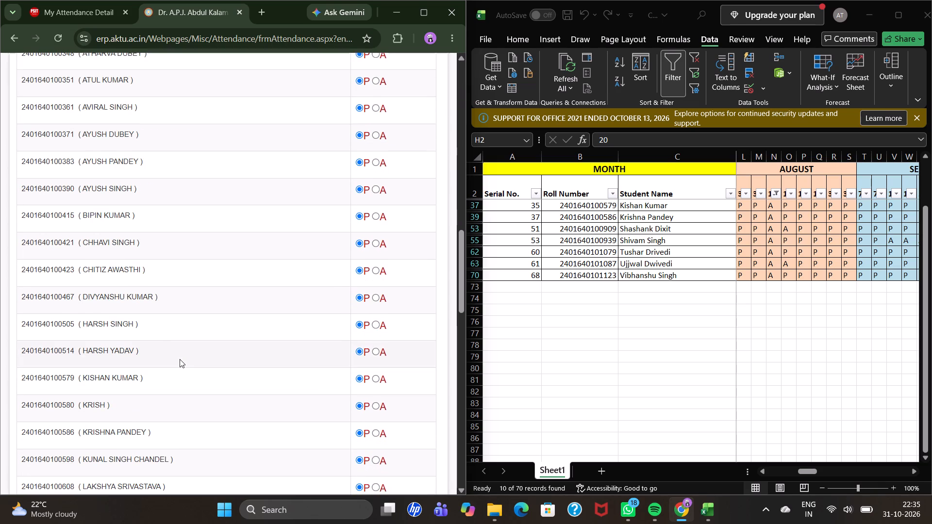
pyautogui.click(376, 377)
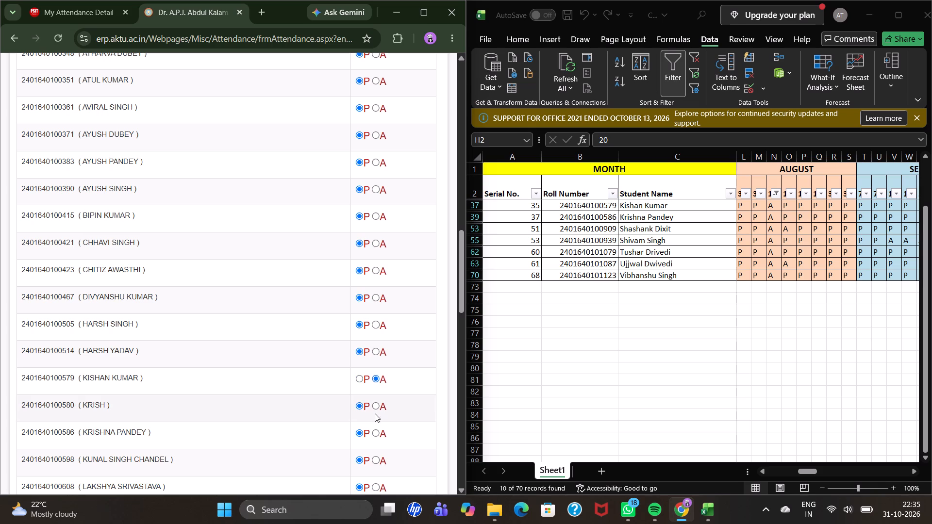
pyautogui.click(375, 436)
pyautogui.scroll(-1, 375, 436)
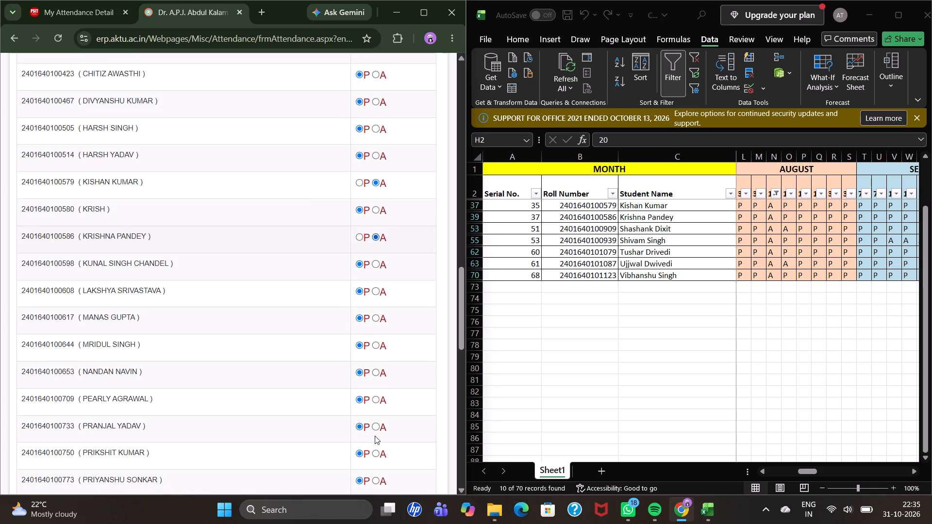
pyautogui.scroll(-4, 375, 436)
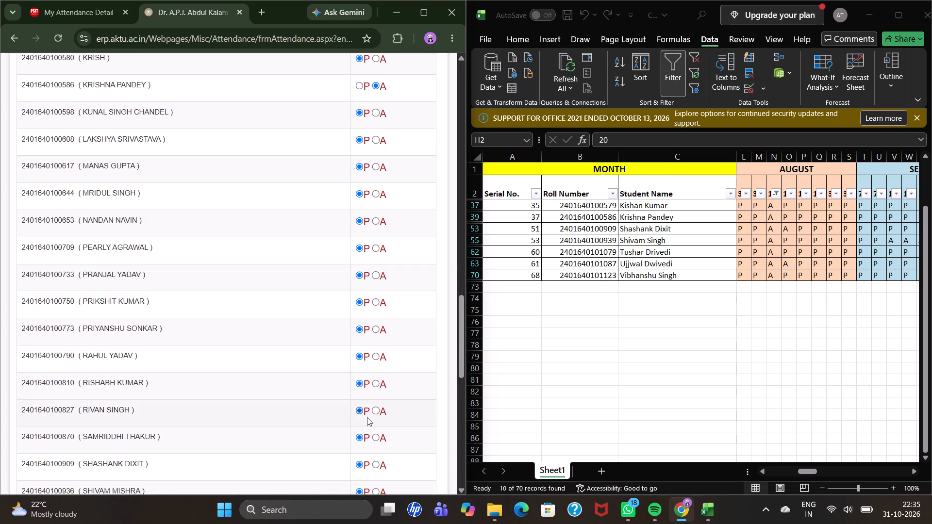
pyautogui.scroll(-1, 367, 417)
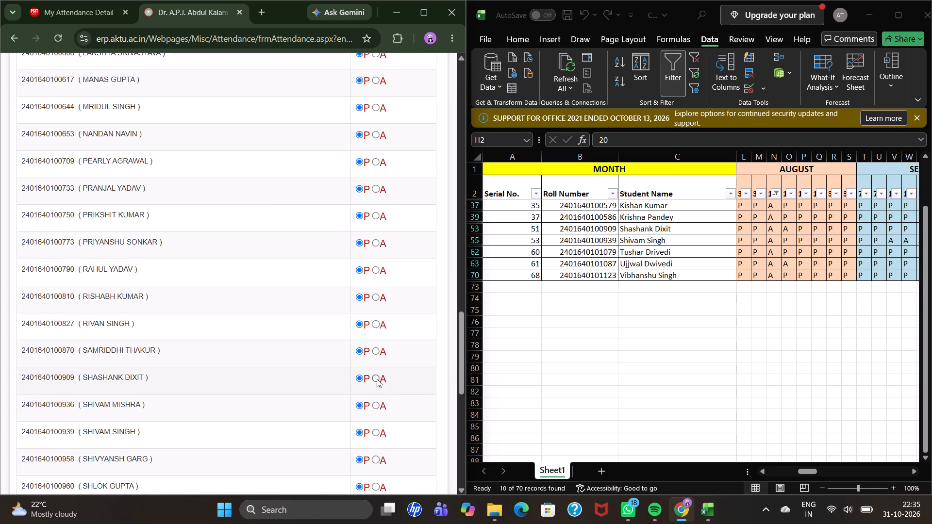
pyautogui.click(377, 377)
pyautogui.scroll(-1, 377, 377)
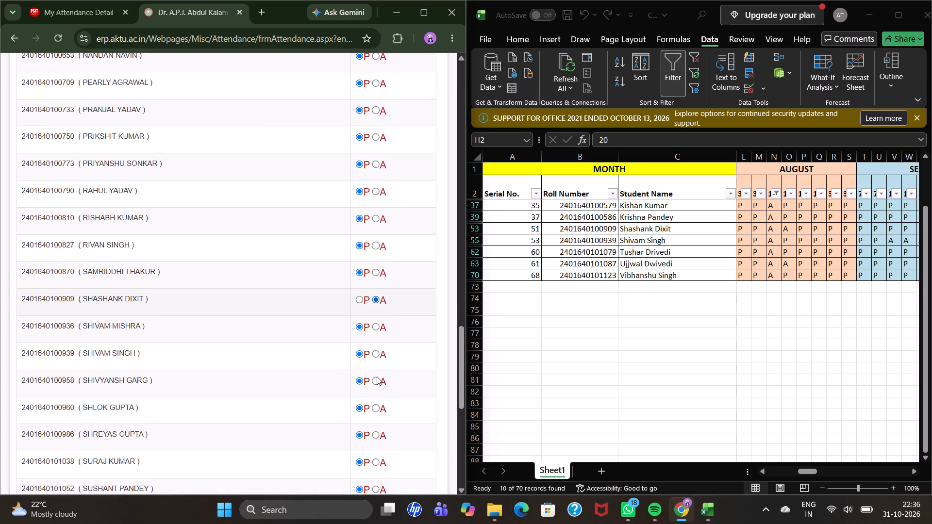
pyautogui.scroll(-1, 377, 377)
pyautogui.click(376, 355)
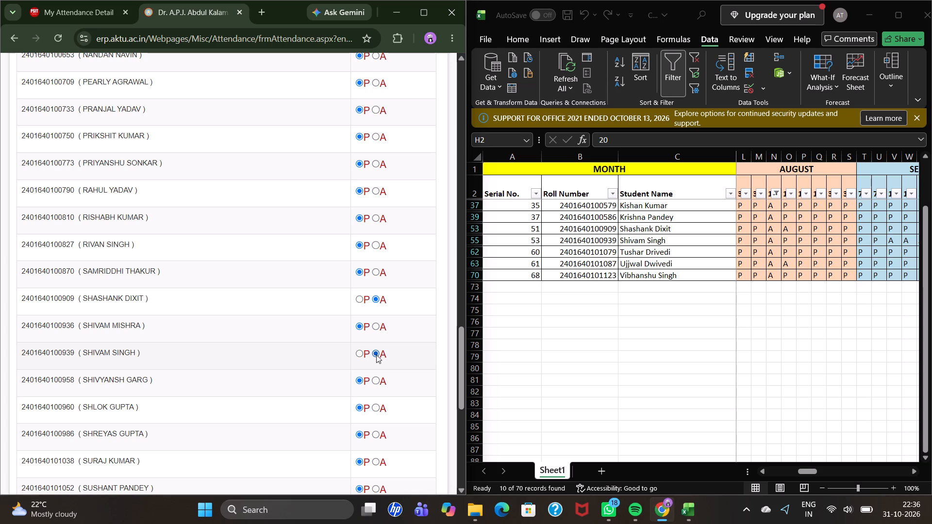
# Mark the remaining 10 August absentees, workbook serial numbers 60, 61 and 68, as A in the ERP form.
pyautogui.scroll(-4, 376, 355)
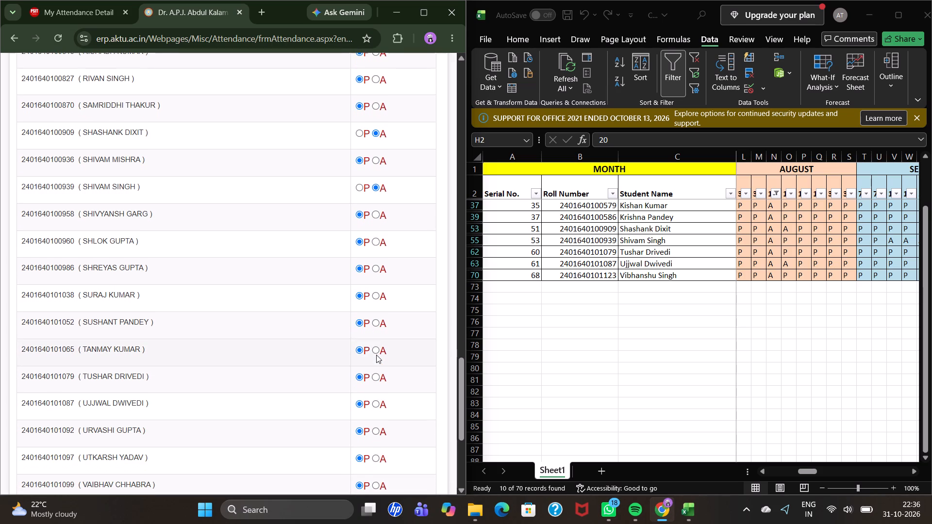
pyautogui.click(377, 377)
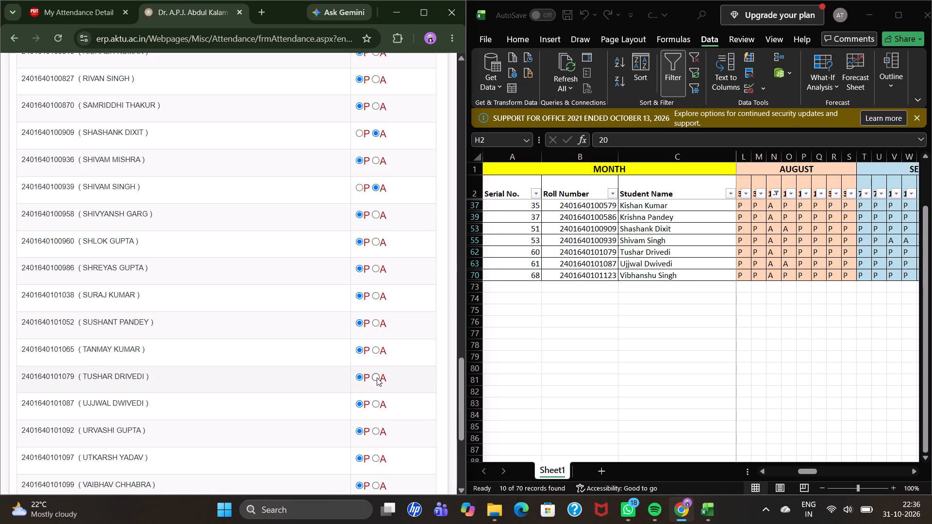
pyautogui.scroll(-3, 377, 377)
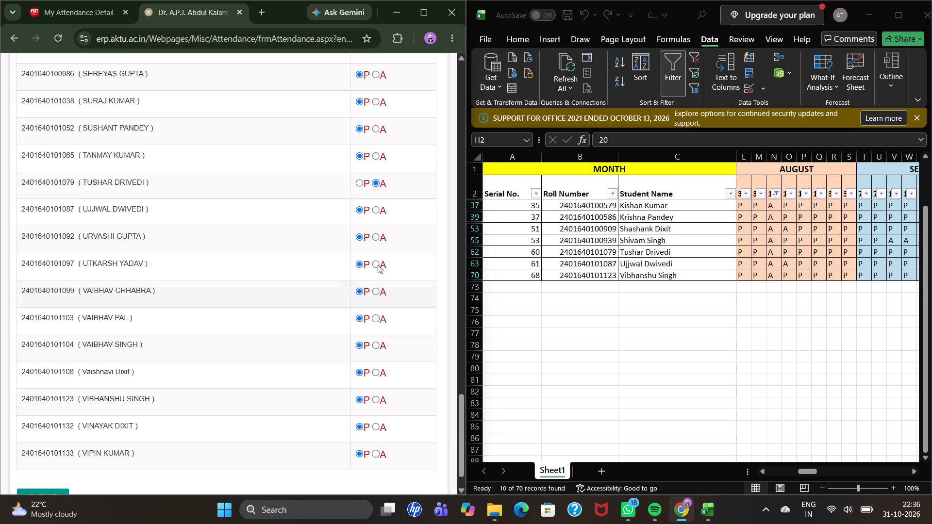
pyautogui.click(376, 209)
pyautogui.click(376, 400)
# Review the absent marks against the filtered list and submit the 10 August attendance.
pyautogui.scroll(7, 376, 400)
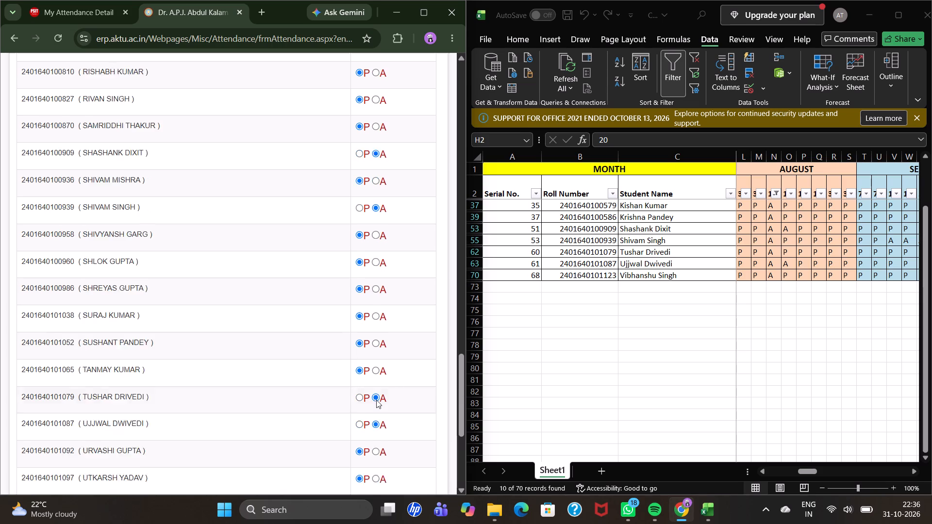
pyautogui.scroll(9, 376, 400)
pyautogui.scroll(-13, 376, 400)
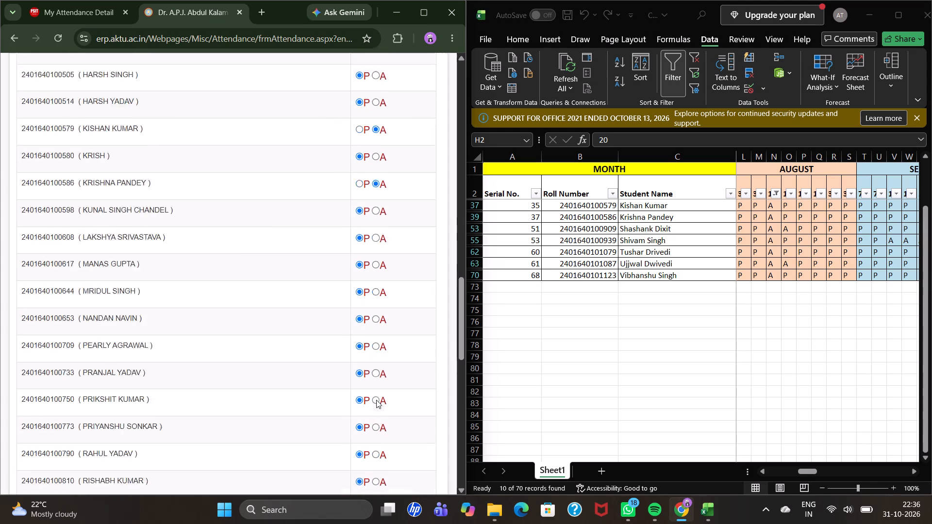
pyautogui.scroll(-10, 200, 422)
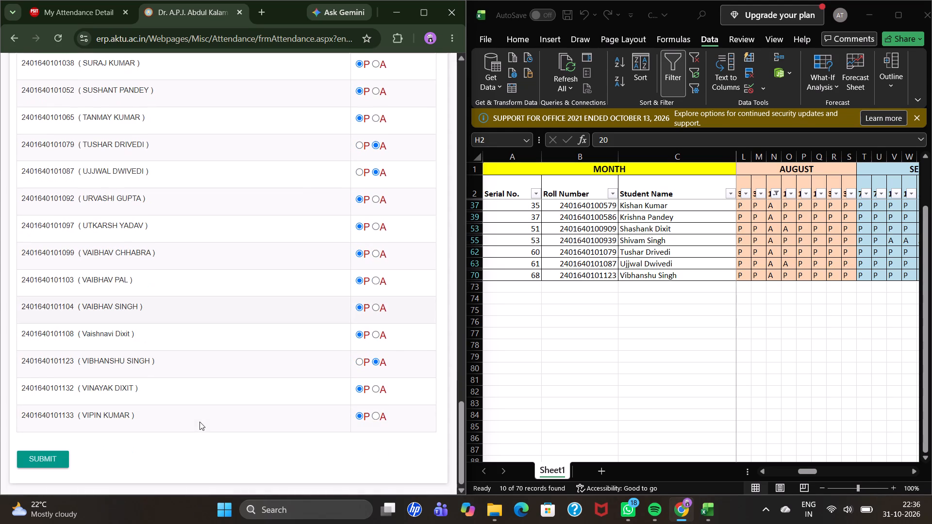
pyautogui.click(50, 455)
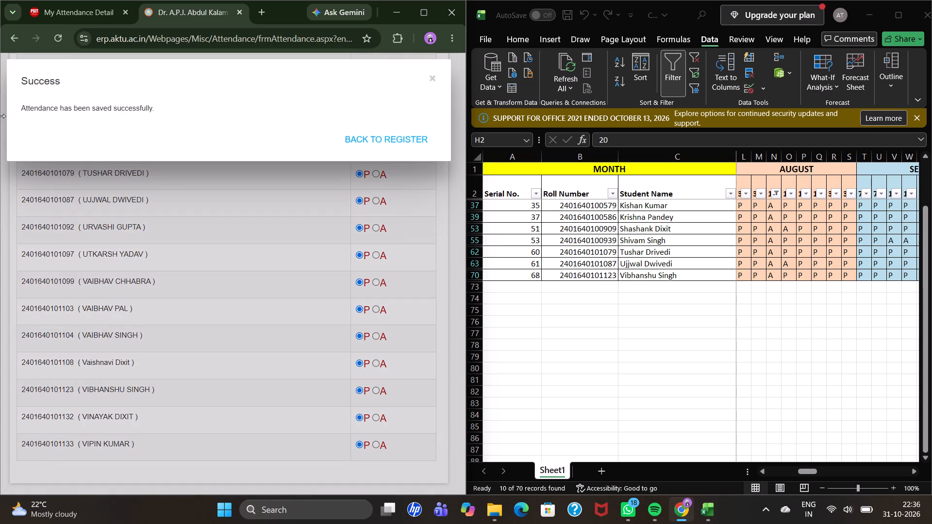
# Reload the ERP Add Attendance page for a fresh form.
pyautogui.click(60, 37)
pyautogui.click(60, 37)
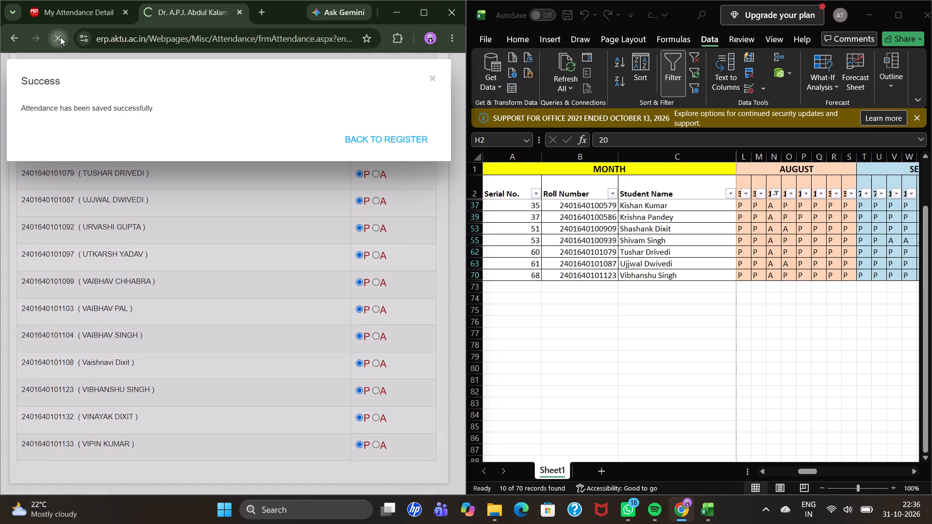
pyautogui.click(60, 37)
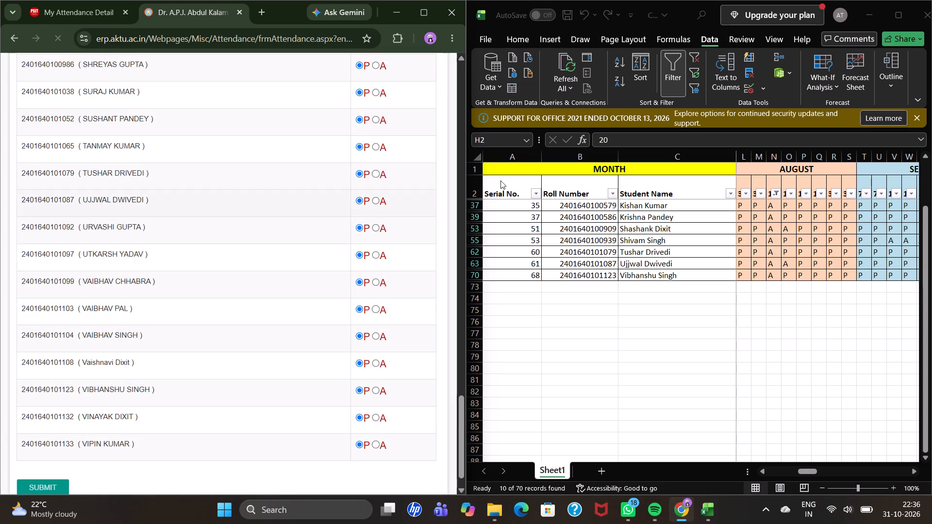
# Switch to Excel and clear the absentee filter from the 10 August column.
pyautogui.click(777, 191)
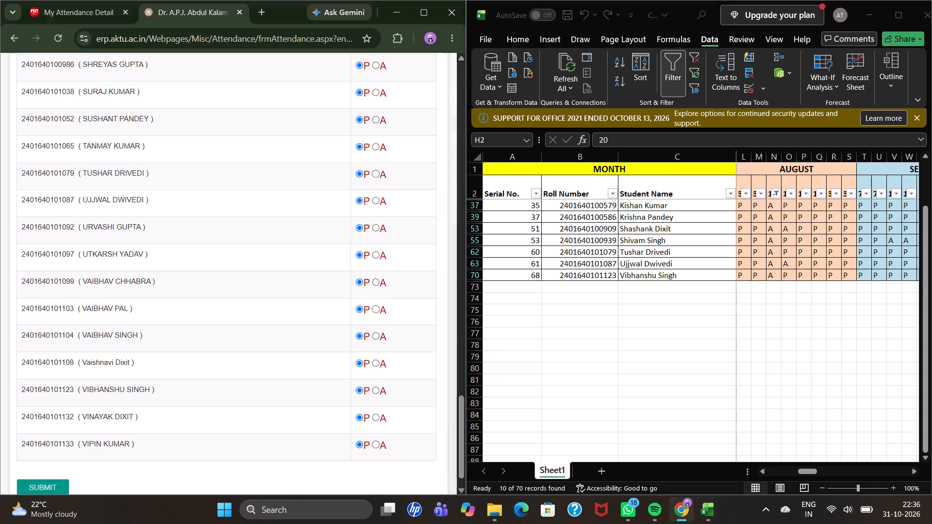
pyautogui.click(777, 191)
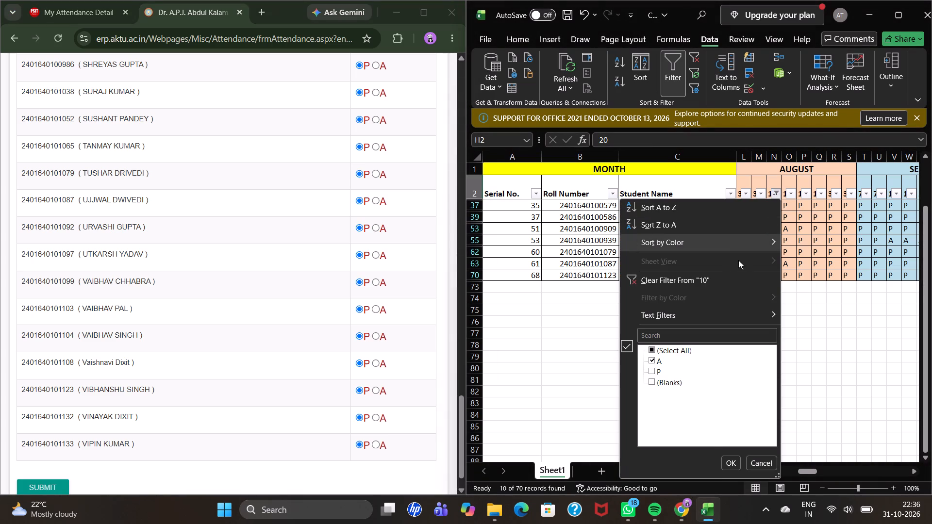
pyautogui.click(716, 277)
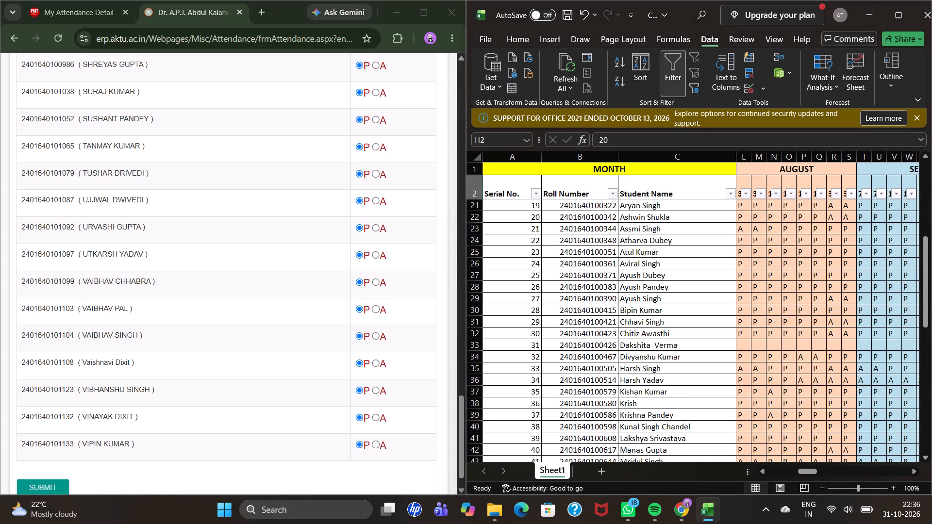
# Filter the 17 August column (column P) to show only students marked A, excluding P and blanks.
pyautogui.hscroll(-1, 770, 256)
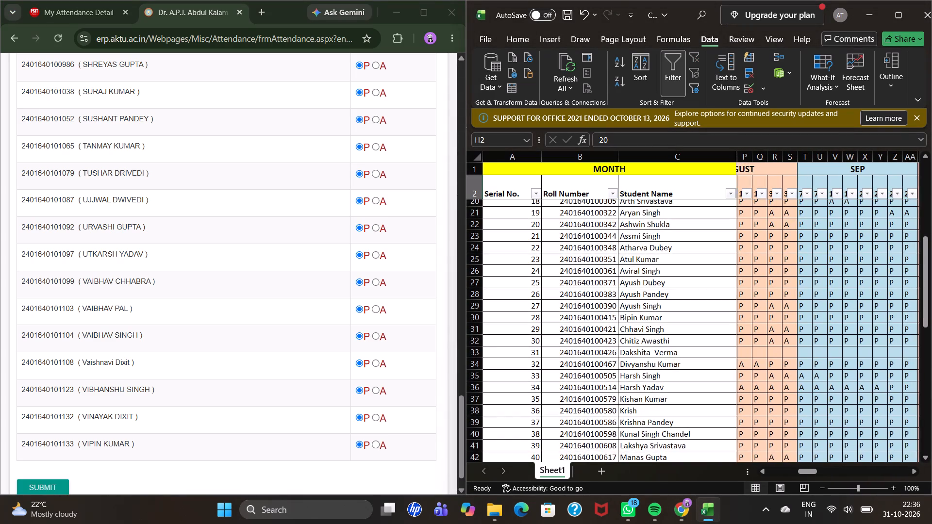
pyautogui.hscroll(-1, 770, 256)
pyautogui.click(746, 191)
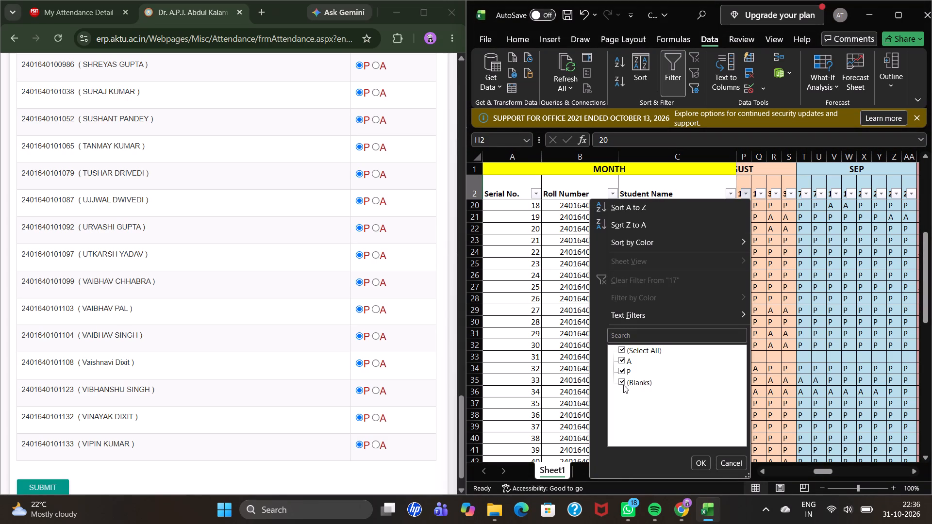
pyautogui.click(622, 382)
pyautogui.click(621, 371)
pyautogui.click(698, 465)
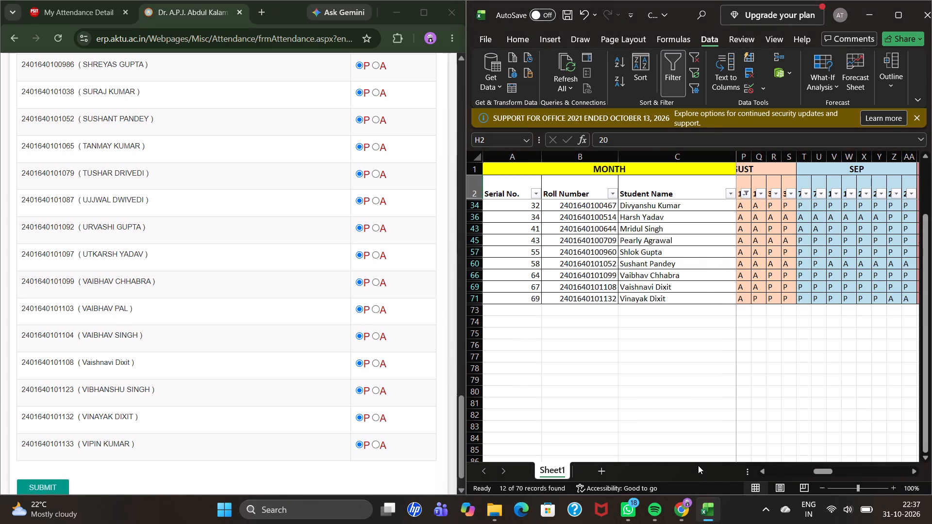
# Switch to Chrome and set the attendance date on the fresh form to 17 August 2026.
pyautogui.scroll(13, 329, 303)
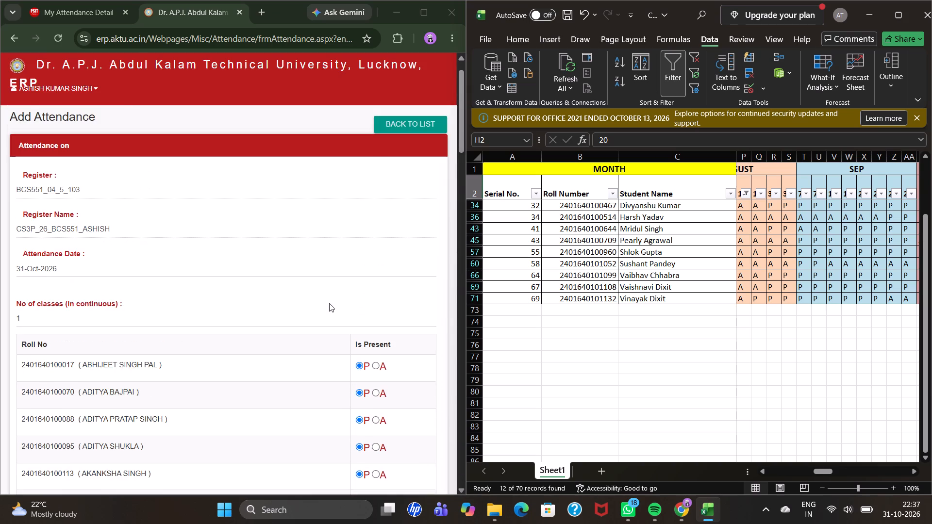
pyautogui.click(74, 292)
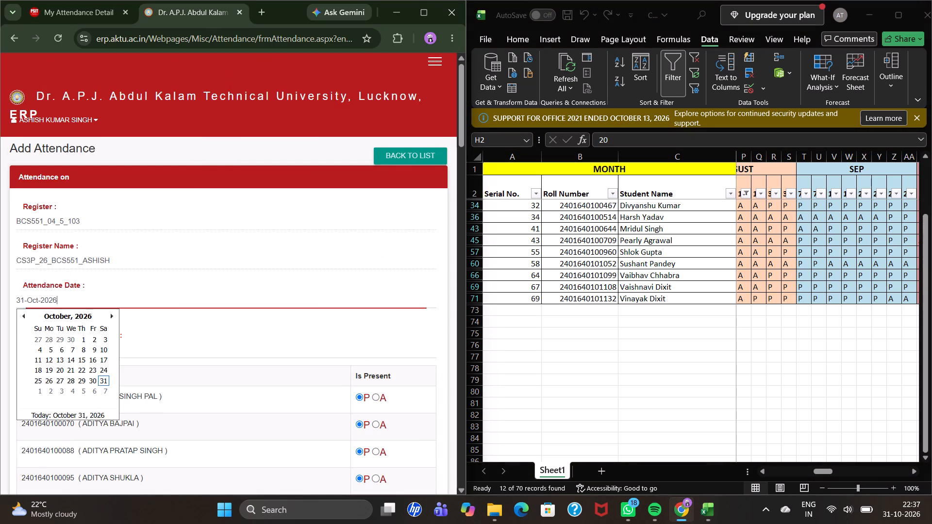
pyautogui.click(24, 317)
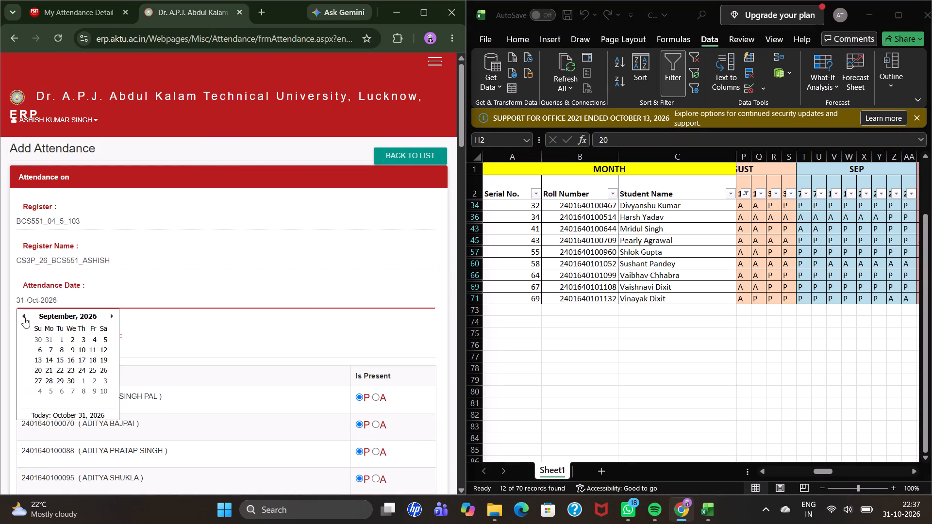
pyautogui.click(24, 317)
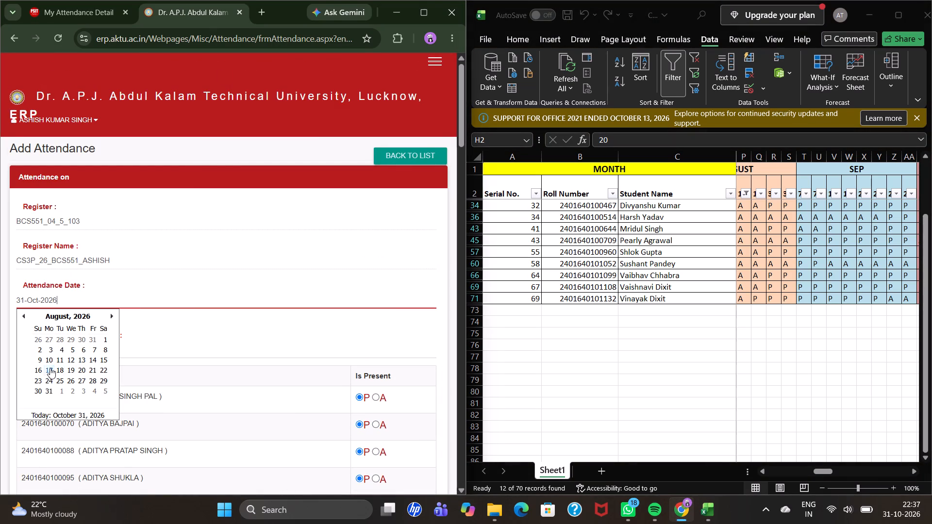
pyautogui.click(49, 368)
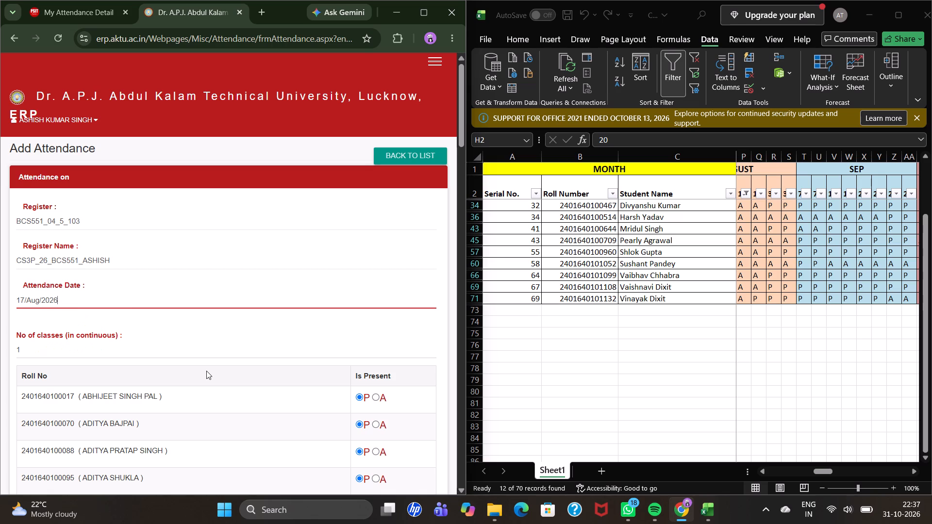
# Mark the students with worksheet serial numbers 32, 34, 41 and 43 absent on the 17 August form.
pyautogui.scroll(-4, 206, 371)
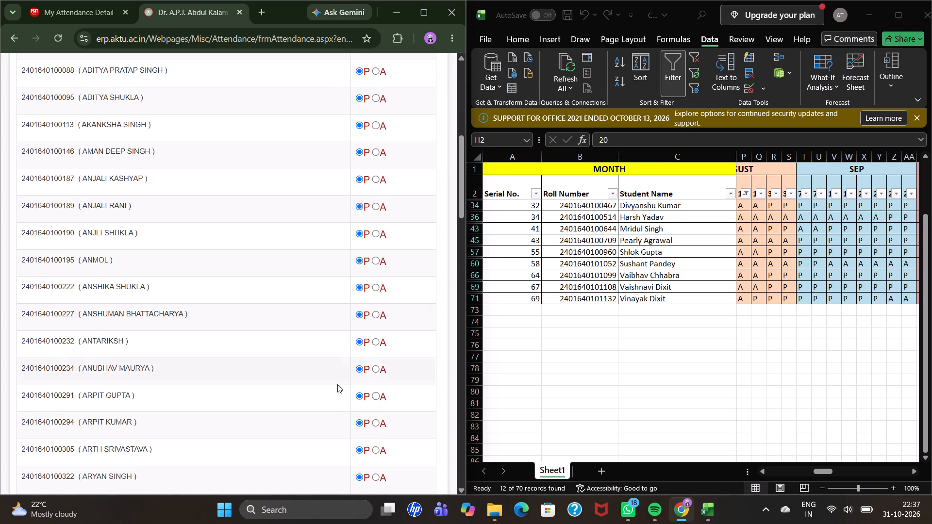
pyautogui.scroll(-3, 335, 389)
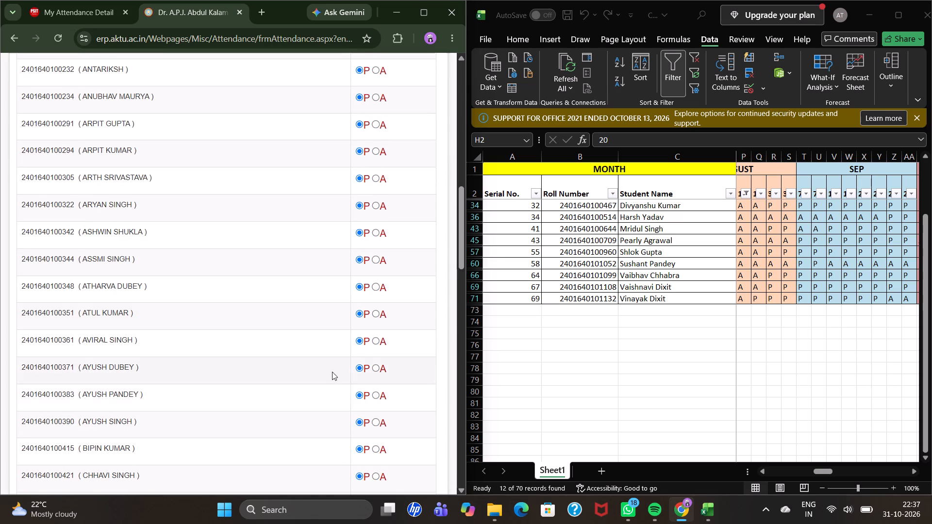
pyautogui.scroll(-3, 332, 409)
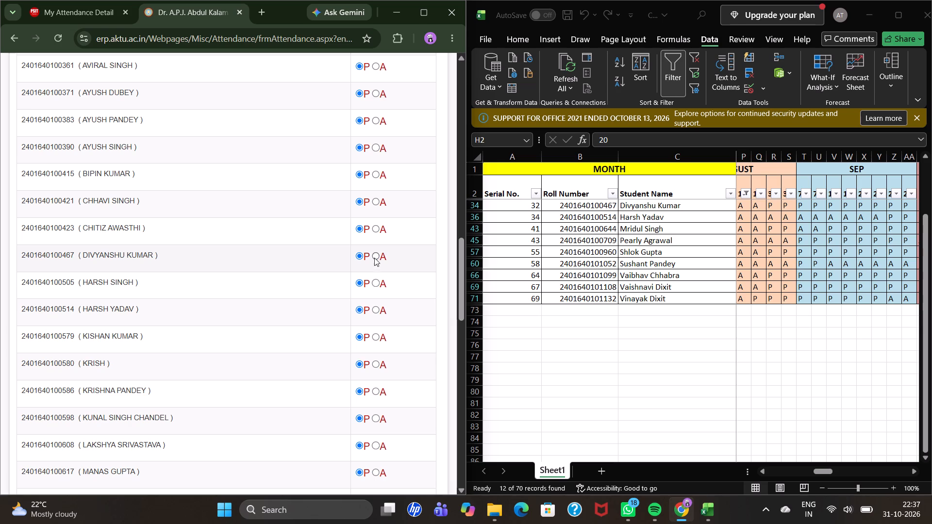
pyautogui.click(376, 255)
pyautogui.click(377, 311)
pyautogui.scroll(-3, 375, 428)
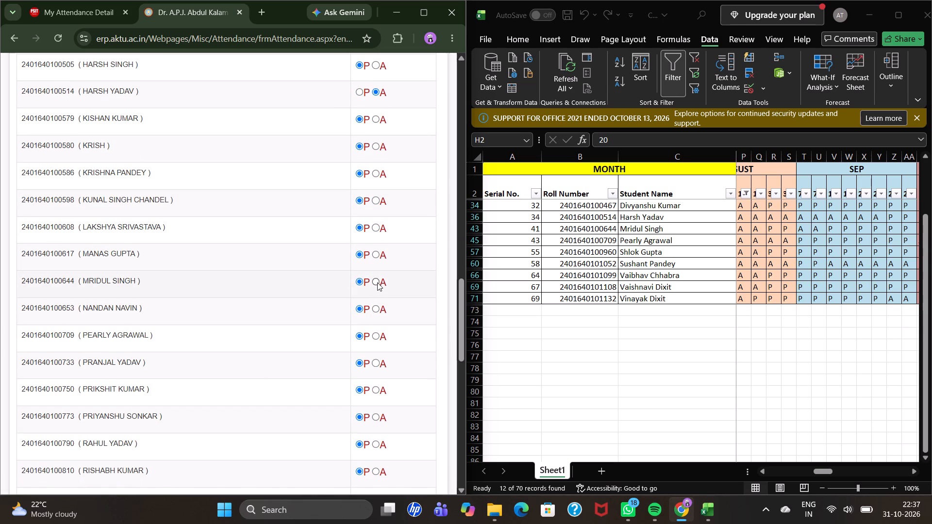
pyautogui.click(377, 280)
pyautogui.click(374, 336)
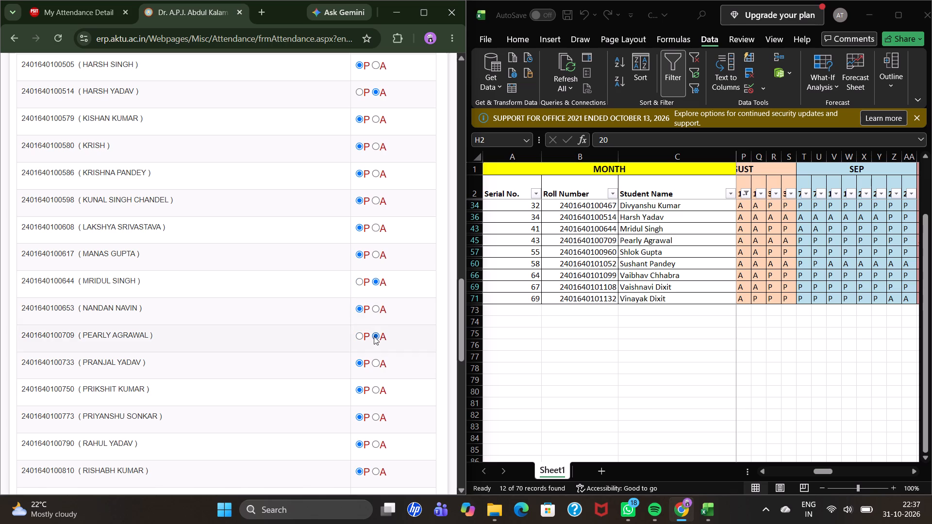
# Mark the students with worksheet serial numbers 55, 58, 64, 67 and 69 absent on the 17 August form.
pyautogui.scroll(-1, 374, 336)
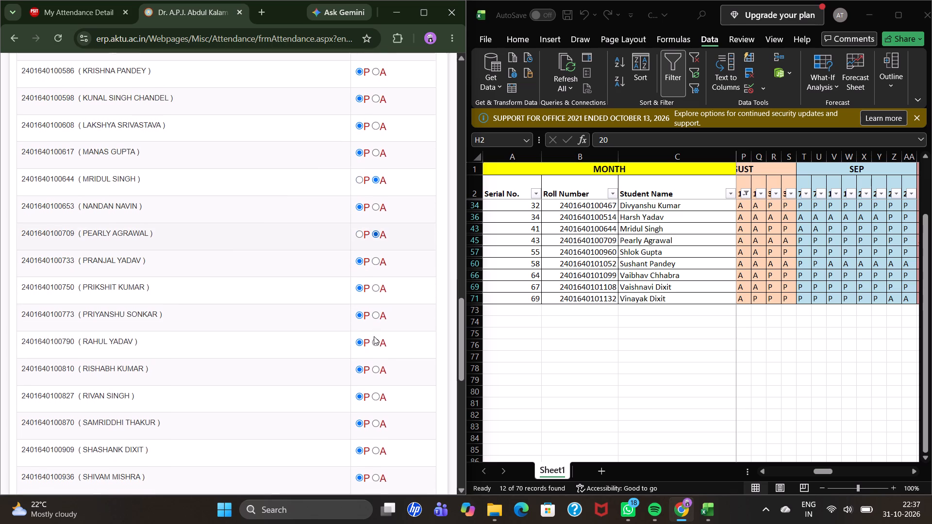
pyautogui.scroll(-1, 374, 336)
pyautogui.scroll(-2, 383, 399)
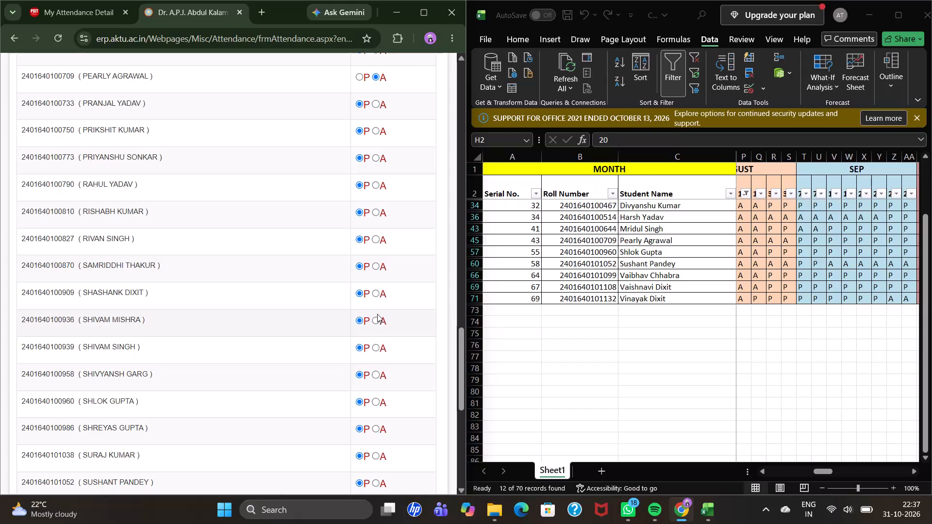
pyautogui.click(375, 403)
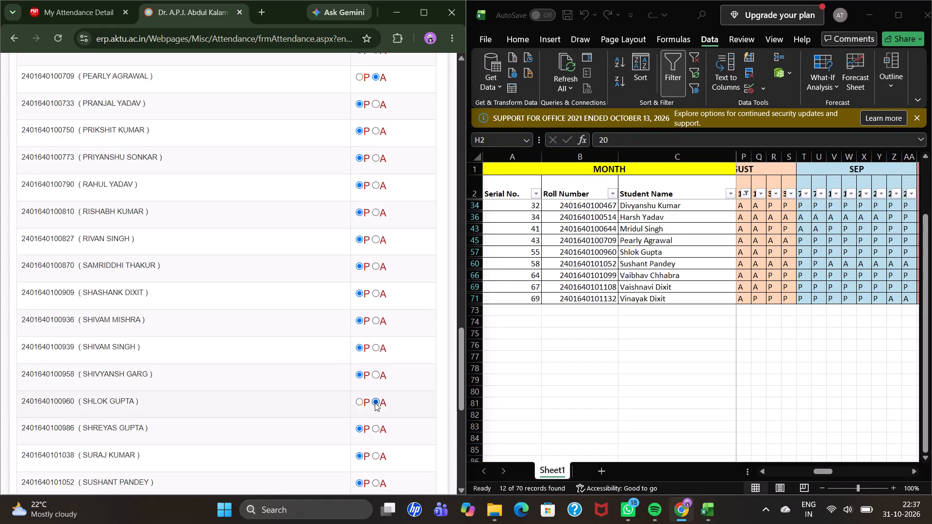
pyautogui.scroll(-1, 375, 403)
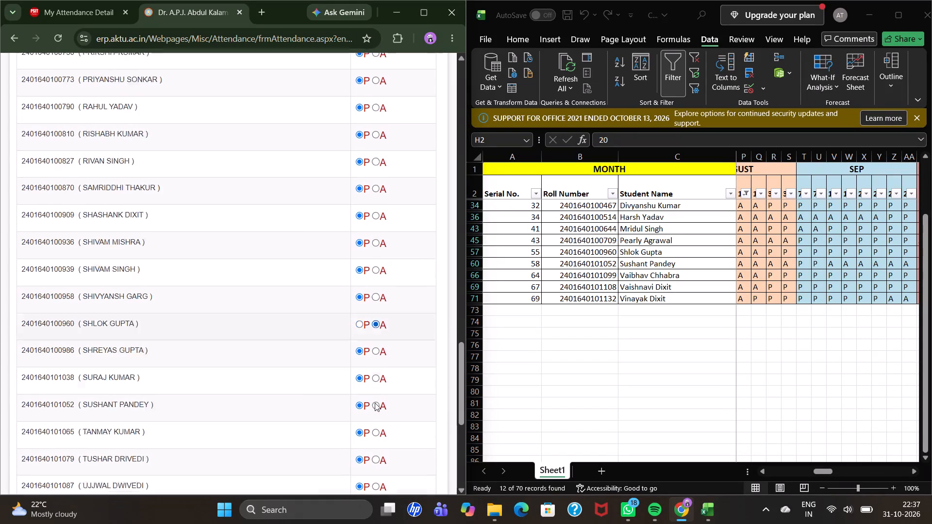
pyautogui.scroll(-2, 375, 403)
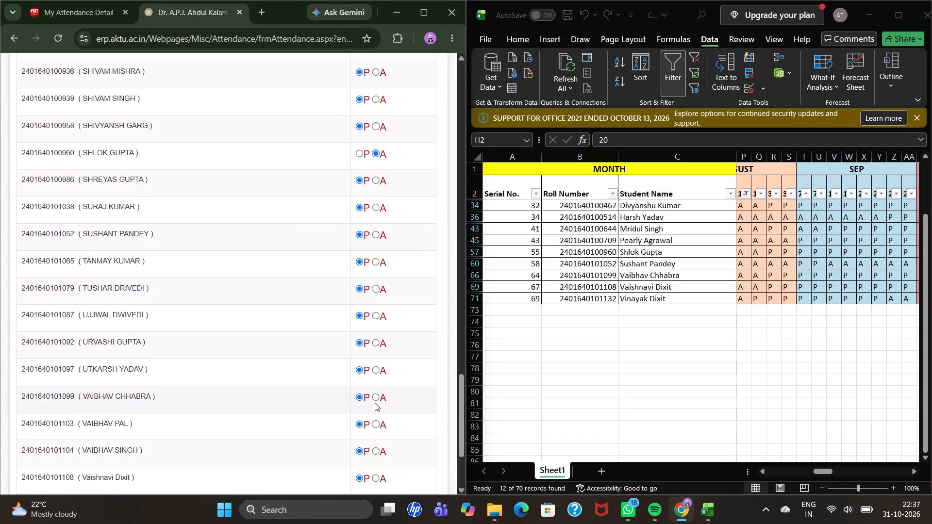
pyautogui.scroll(-3, 375, 403)
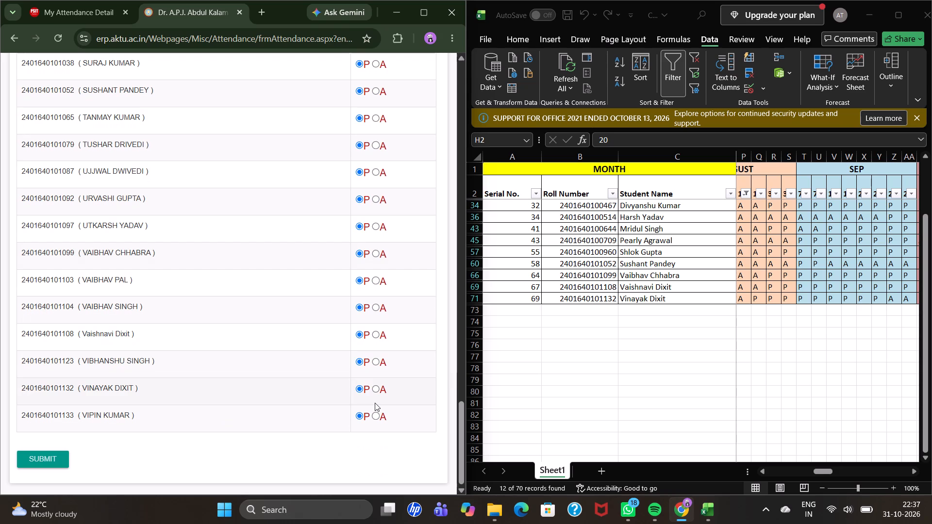
pyautogui.scroll(2, 375, 403)
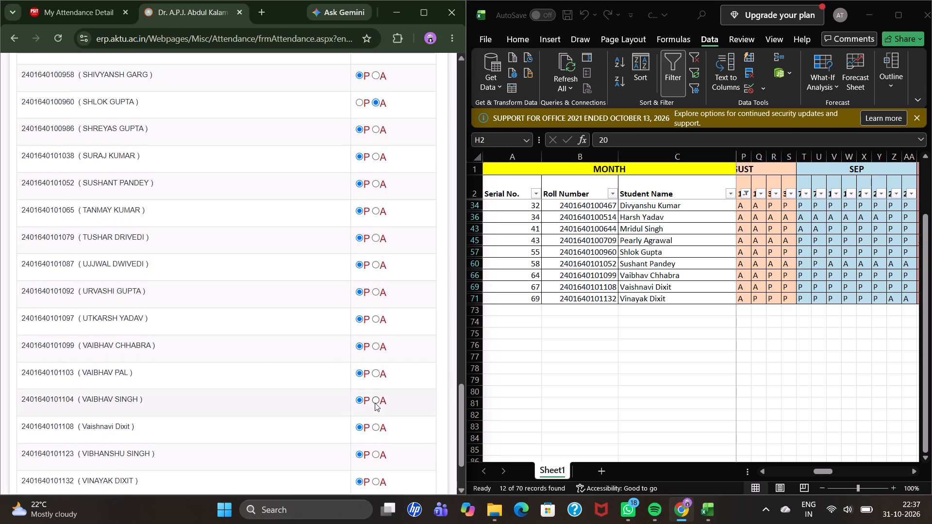
pyautogui.click(377, 182)
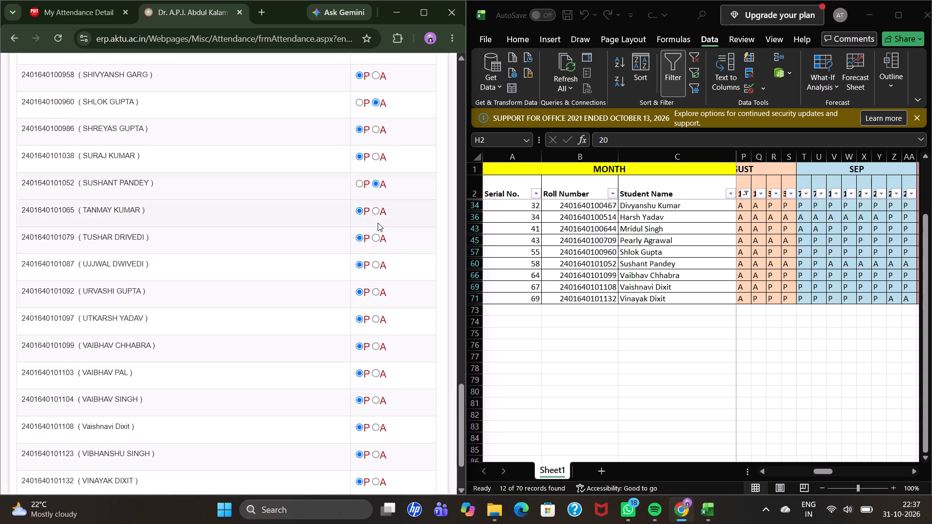
pyautogui.click(373, 347)
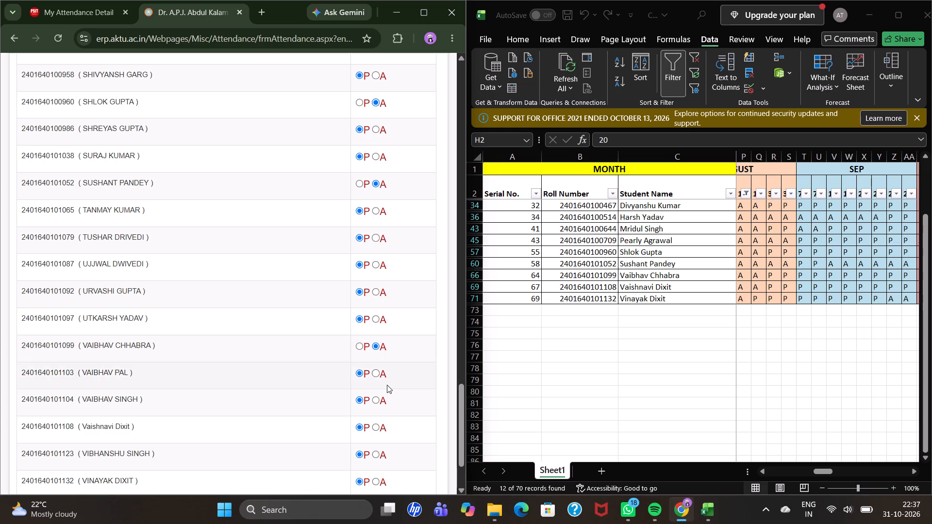
pyautogui.click(375, 425)
pyautogui.scroll(-2, 375, 425)
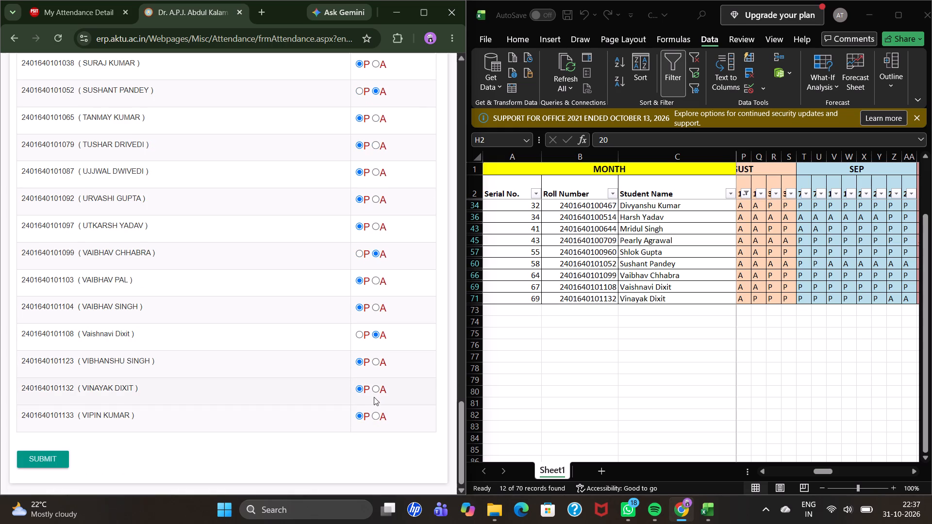
pyautogui.click(376, 390)
# Check the attendance date and absent marks on the form, and submit the 17 August 2026 attendance.
pyautogui.scroll(9, 376, 390)
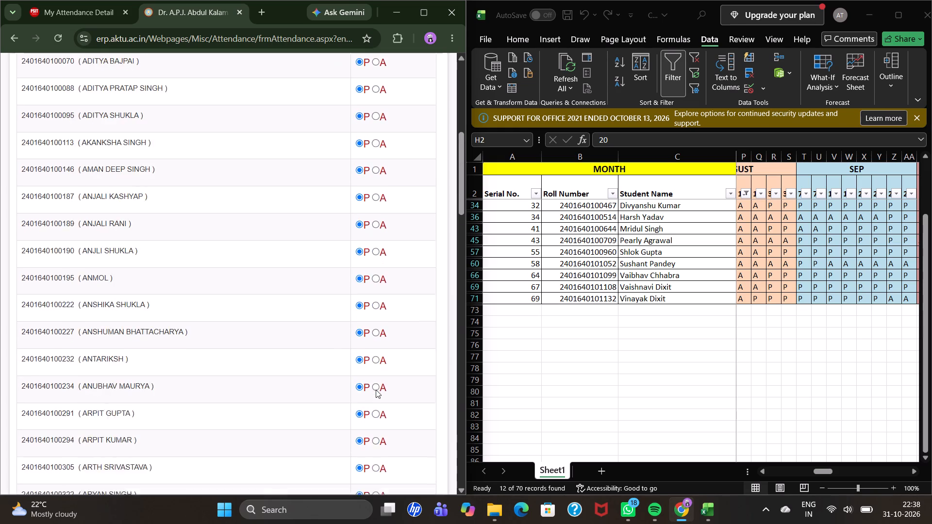
pyautogui.scroll(3, 376, 390)
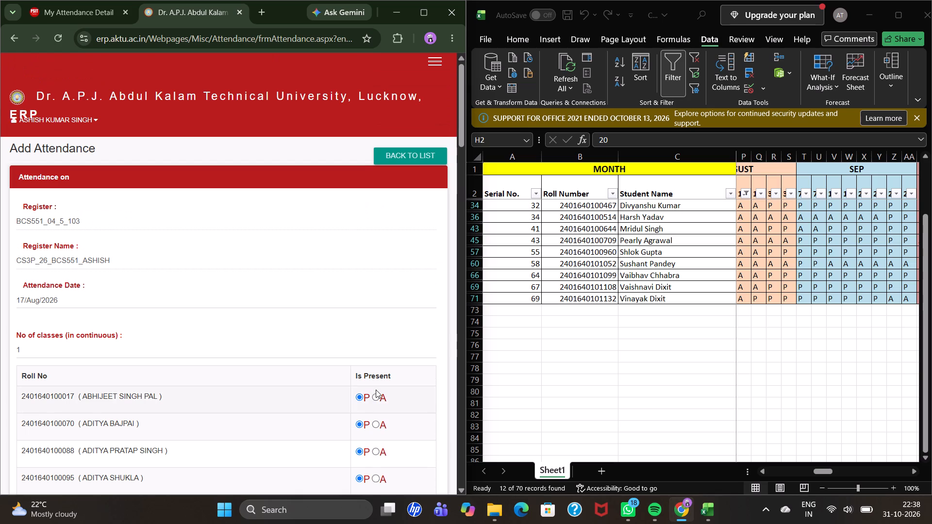
pyautogui.scroll(-8, 376, 390)
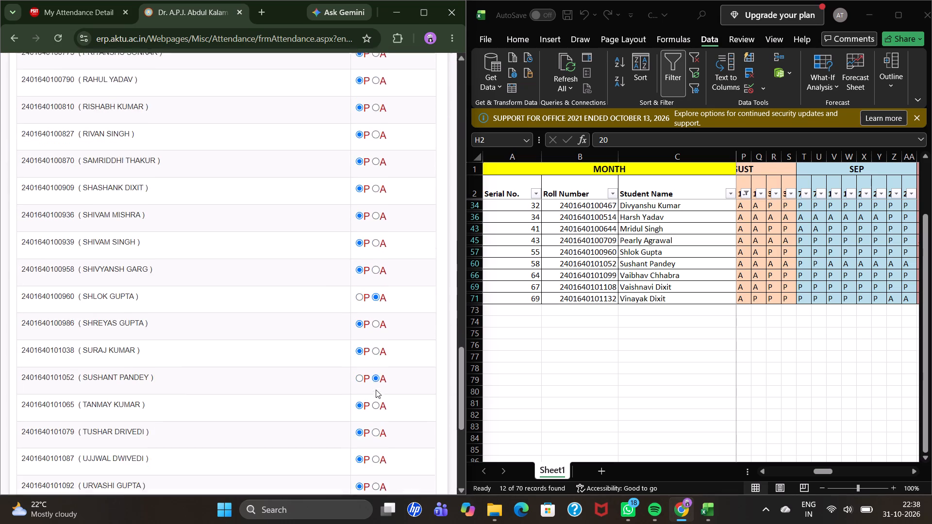
pyautogui.scroll(-6, 376, 390)
pyautogui.click(52, 462)
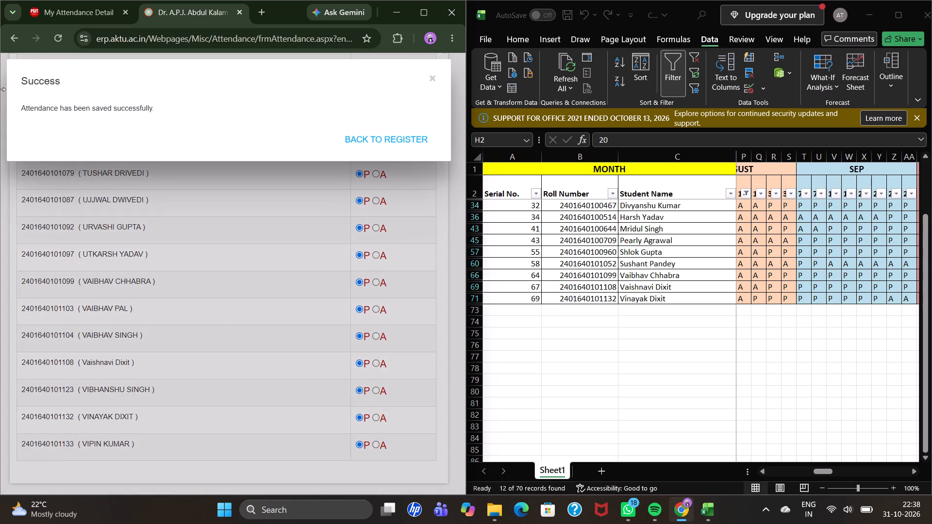
# Reload the ERP Add Attendance page for a fresh form.
pyautogui.click(59, 34)
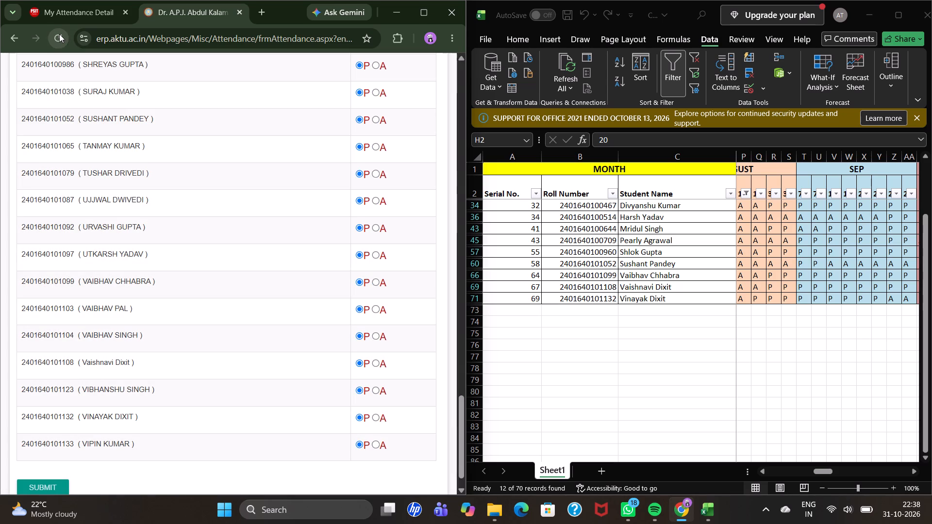
pyautogui.click(59, 34)
# Switch to Excel and clear the absentee filter from the 17 August column (column P).
pyautogui.click(762, 192)
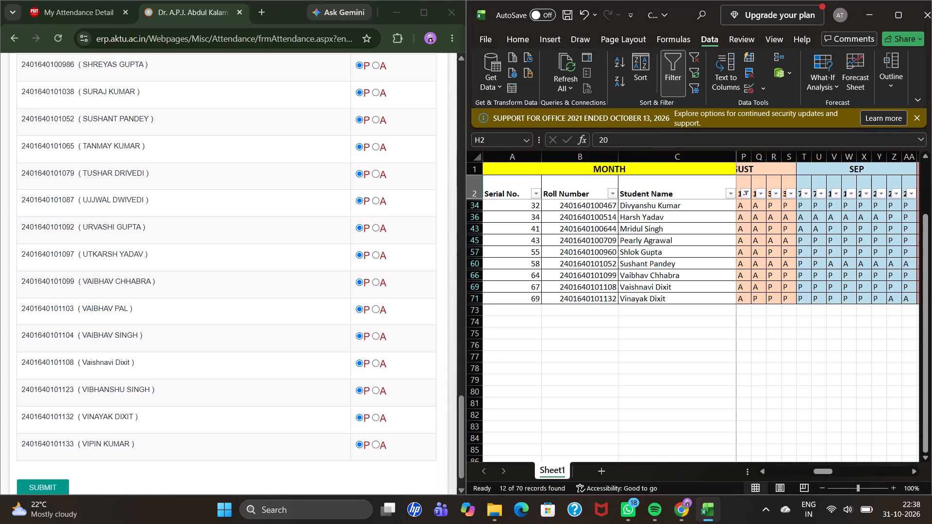
pyautogui.click(747, 190)
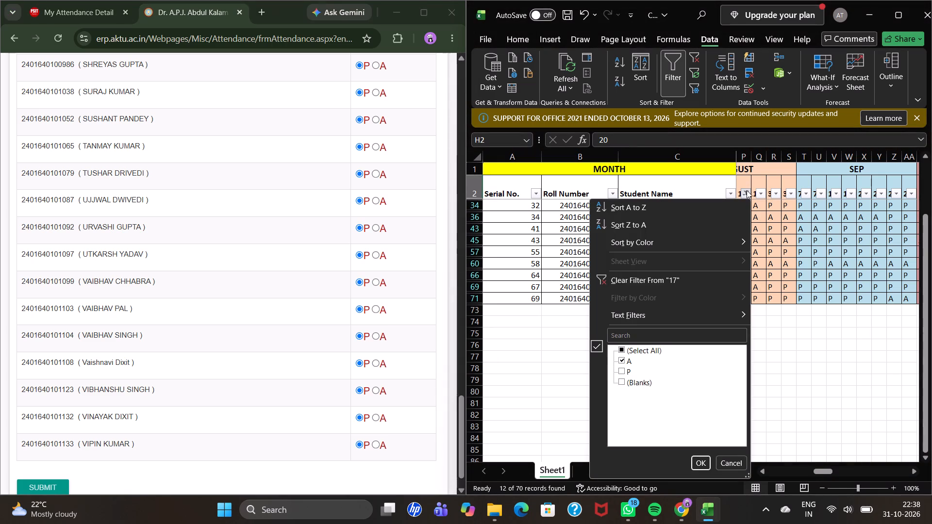
pyautogui.click(694, 278)
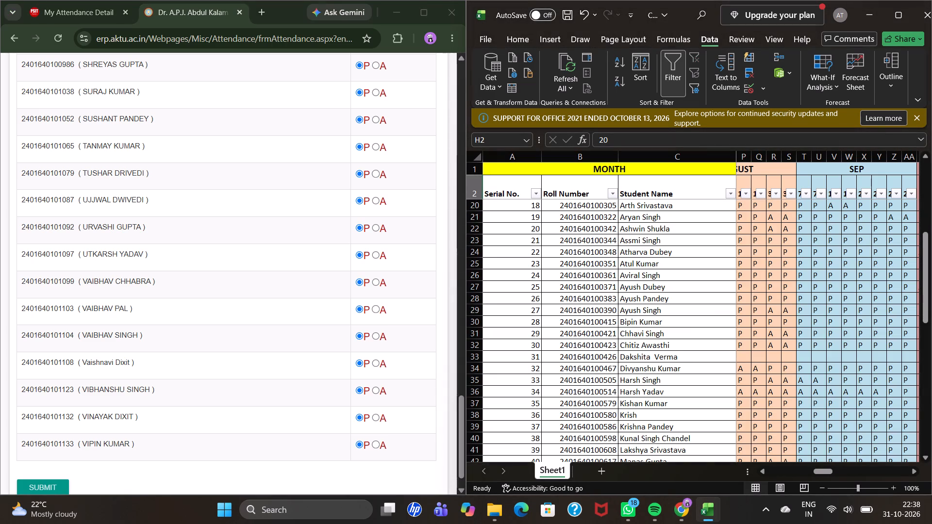
# Filter the 31 August column (column R) to show only students marked A, excluding P and blanks.
pyautogui.click(777, 195)
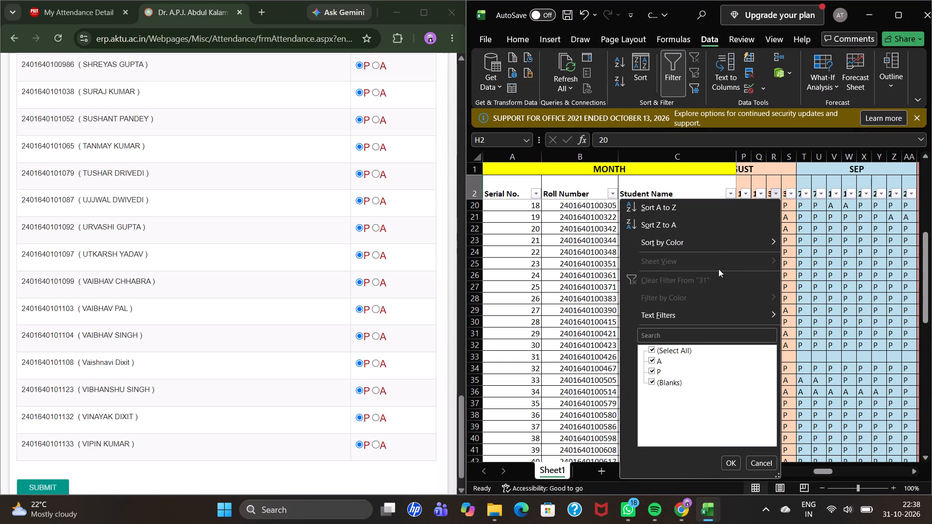
pyautogui.click(651, 380)
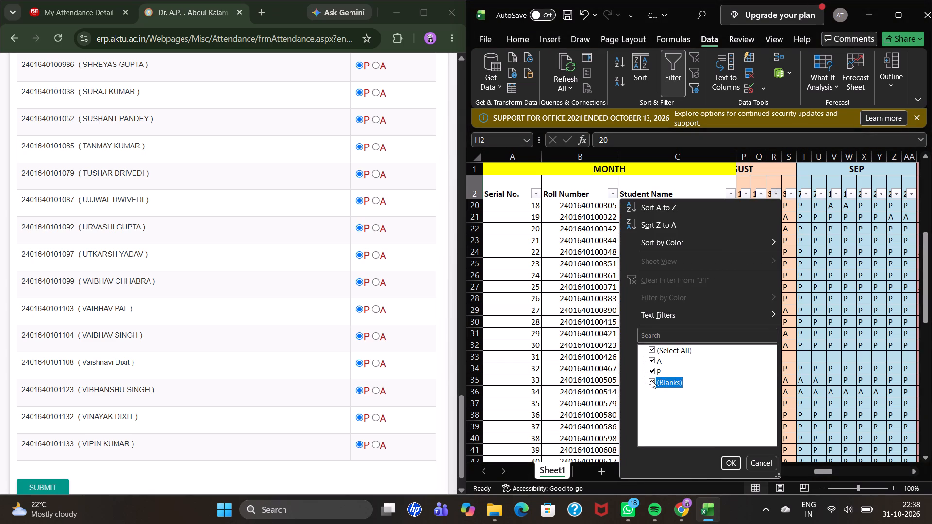
pyautogui.click(651, 372)
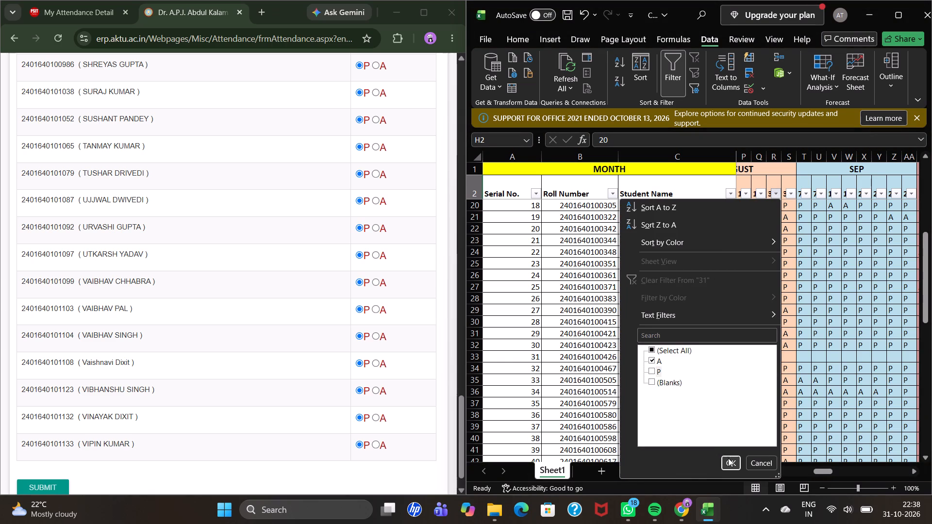
pyautogui.click(729, 461)
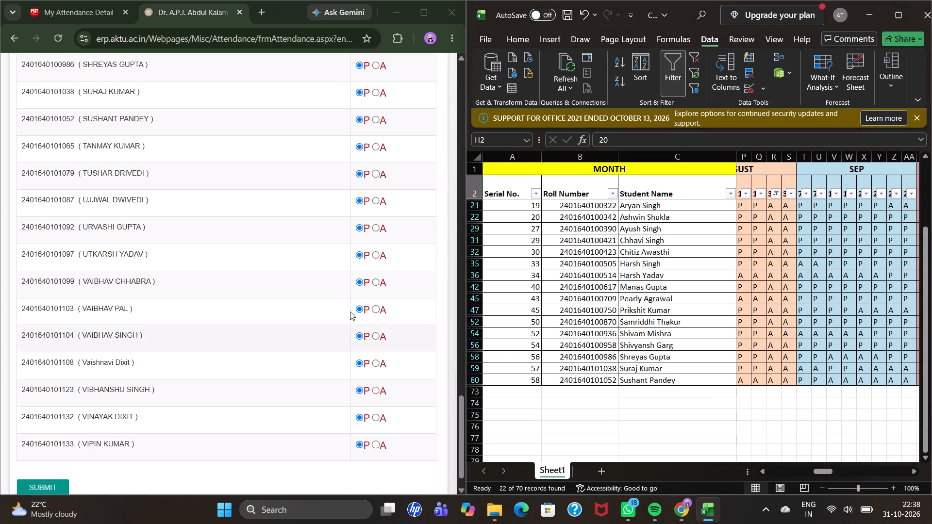
# Switch to the browser and set the Add Attendance form's attendance date to 31 August 2026.
pyautogui.scroll(7, 350, 311)
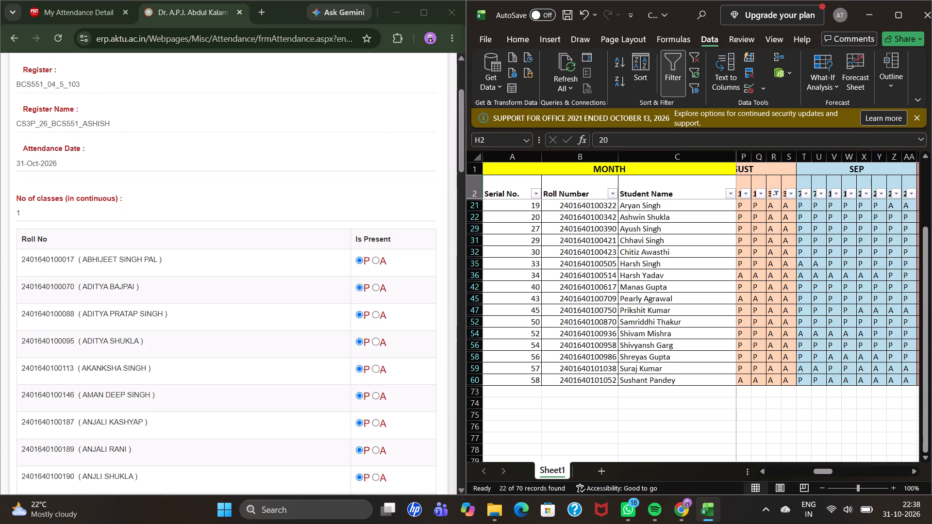
pyautogui.click(92, 159)
pyautogui.click(55, 30)
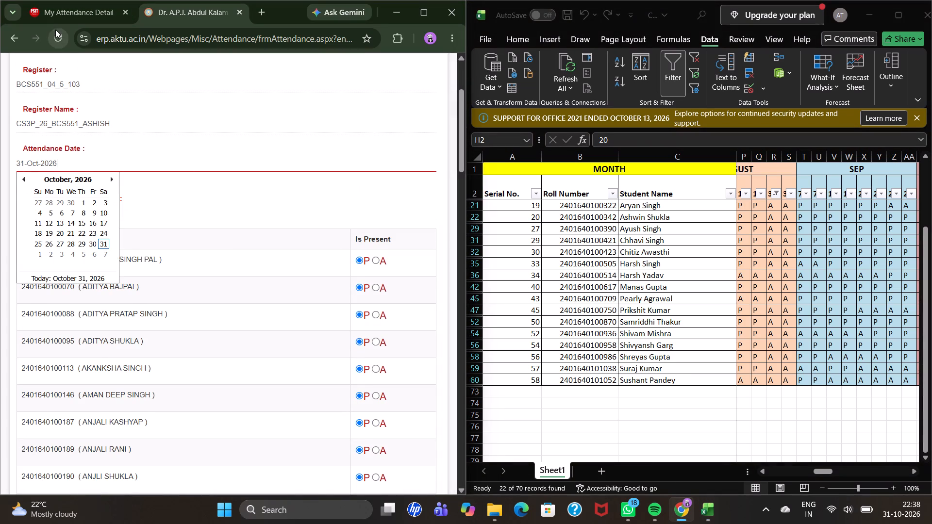
pyautogui.click(48, 159)
pyautogui.click(21, 179)
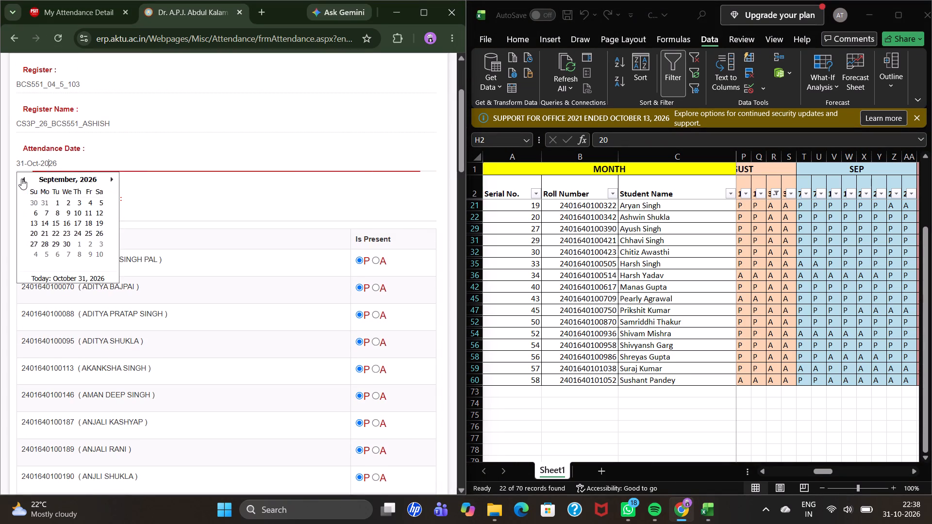
pyautogui.click(21, 179)
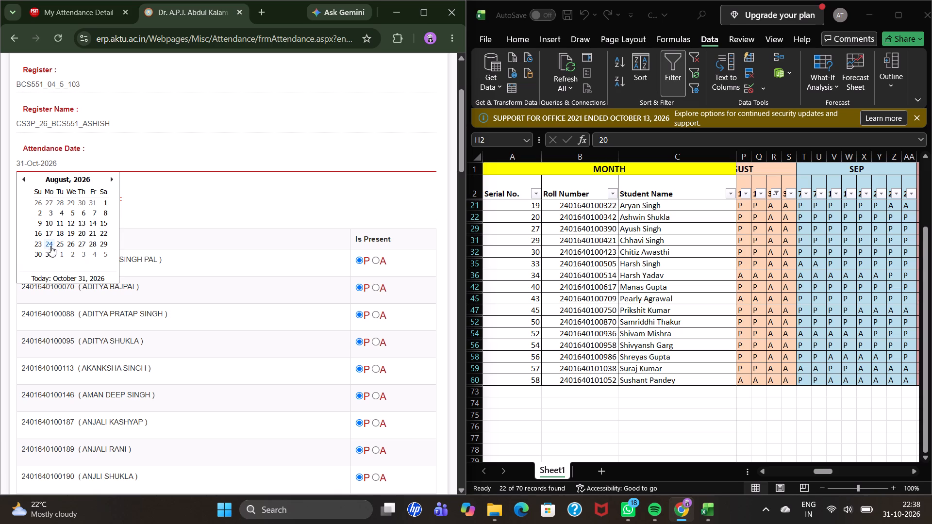
pyautogui.click(50, 250)
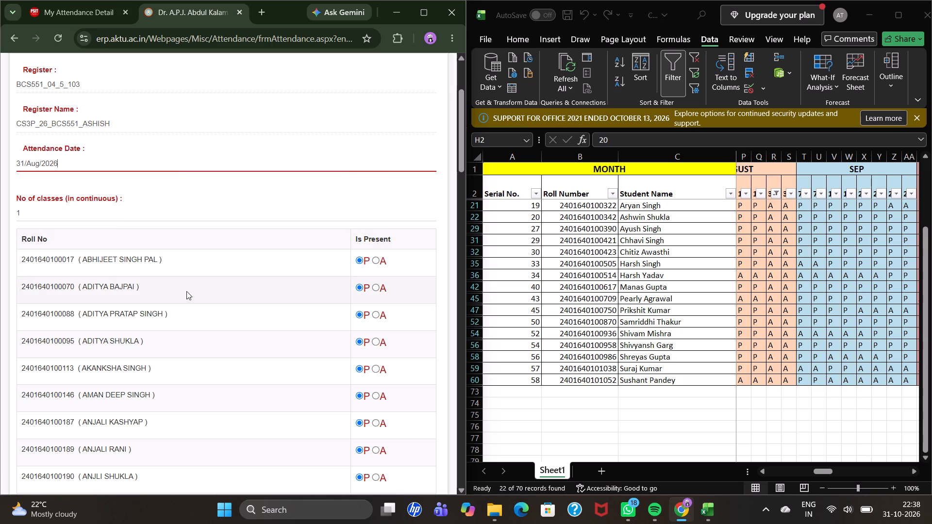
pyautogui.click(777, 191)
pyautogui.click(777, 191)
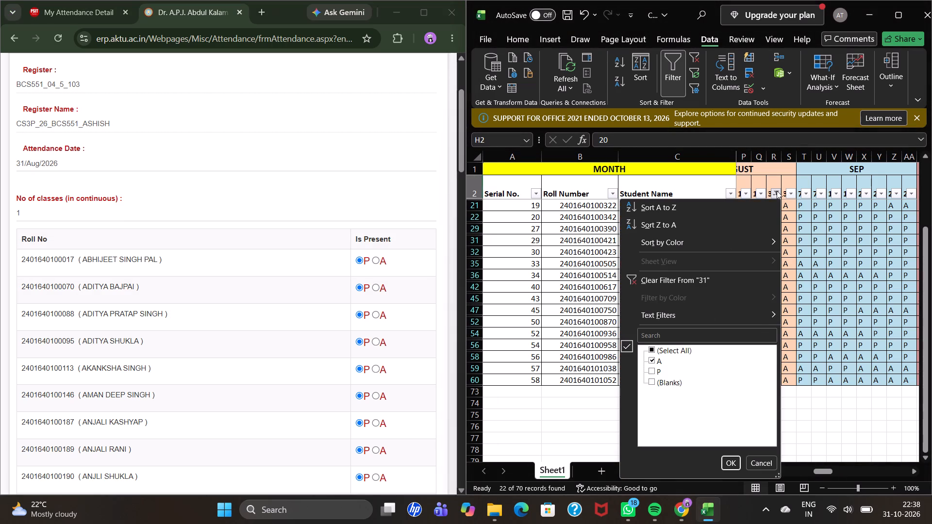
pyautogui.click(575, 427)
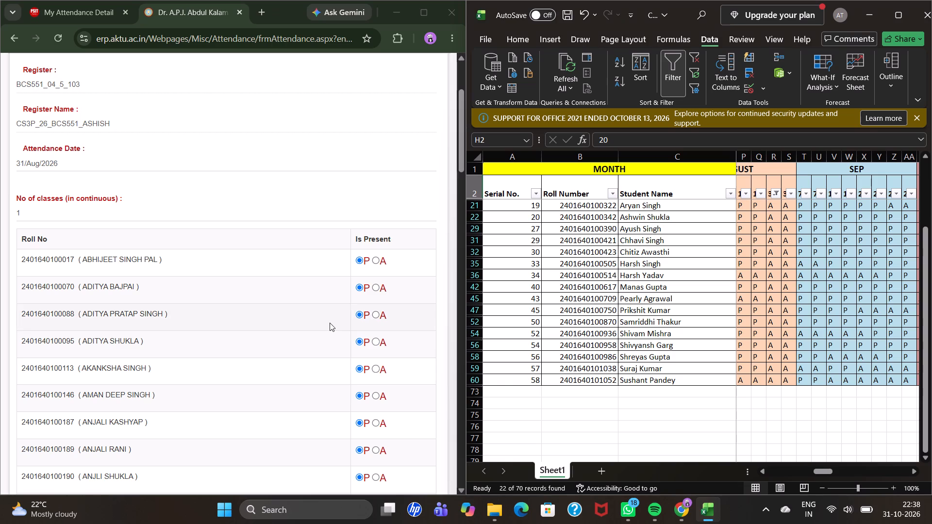
# Mark the students with Excel serial numbers 19, 20, 27, 29, 30, 33 and 40 absent (A) on the ERP form.
pyautogui.scroll(-3, 330, 323)
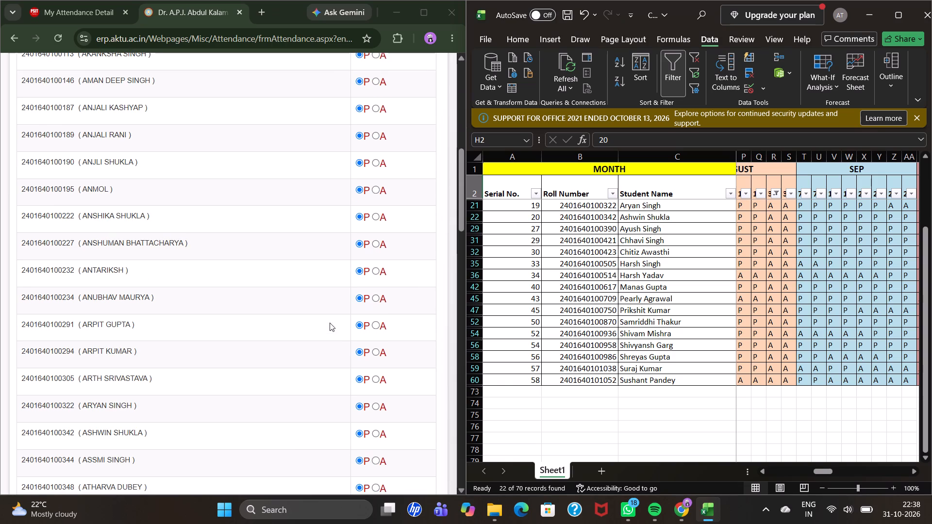
pyautogui.scroll(-1, 330, 323)
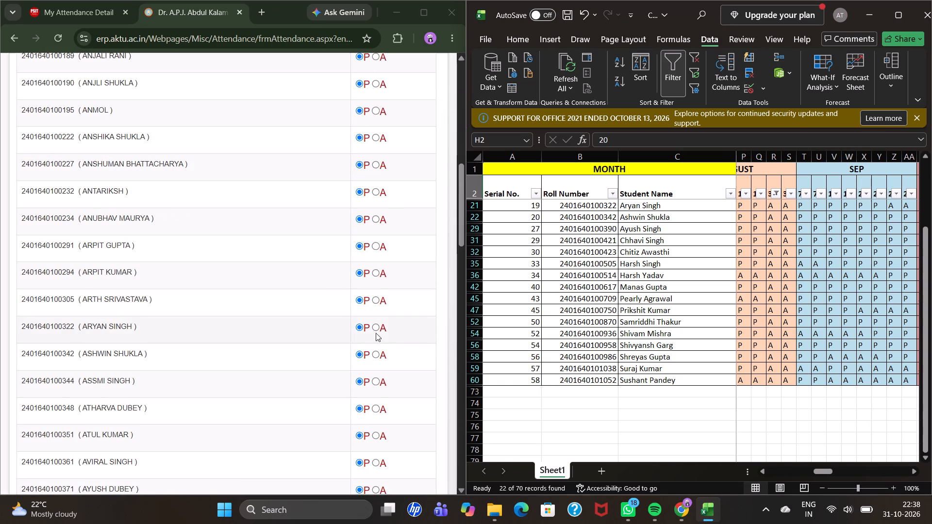
pyautogui.click(376, 327)
pyautogui.scroll(-1, 379, 395)
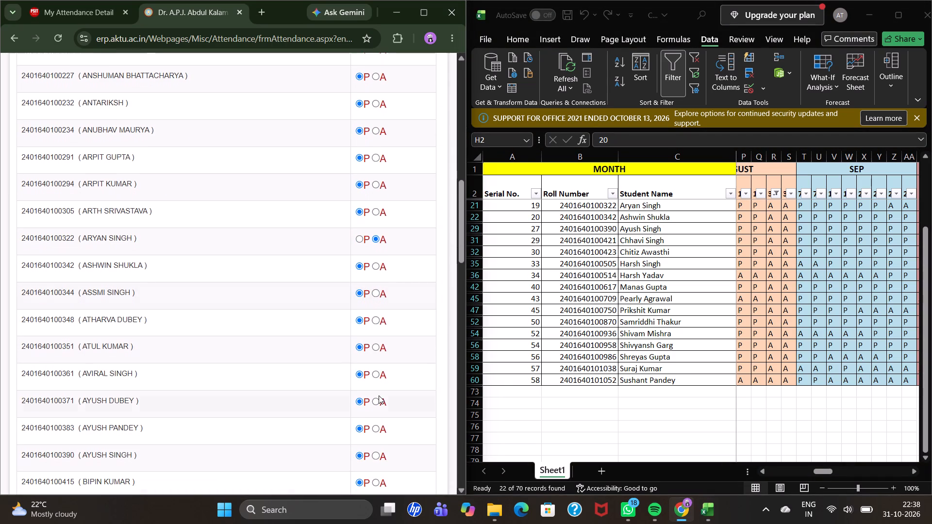
pyautogui.click(374, 264)
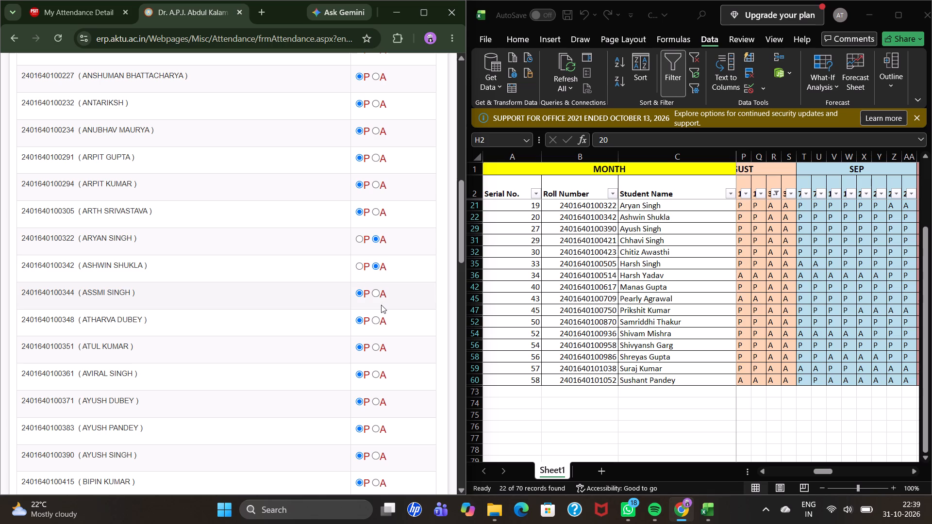
pyautogui.scroll(-1, 363, 416)
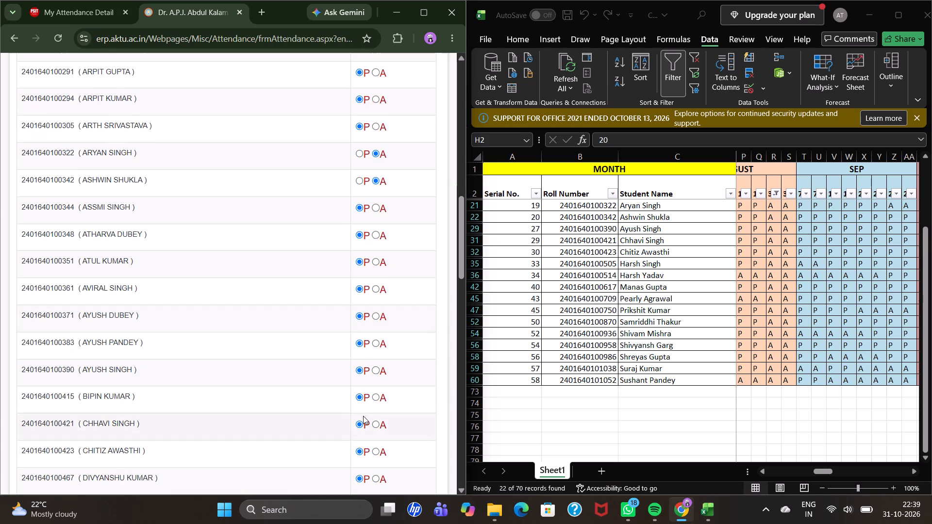
pyautogui.click(376, 371)
pyautogui.click(377, 424)
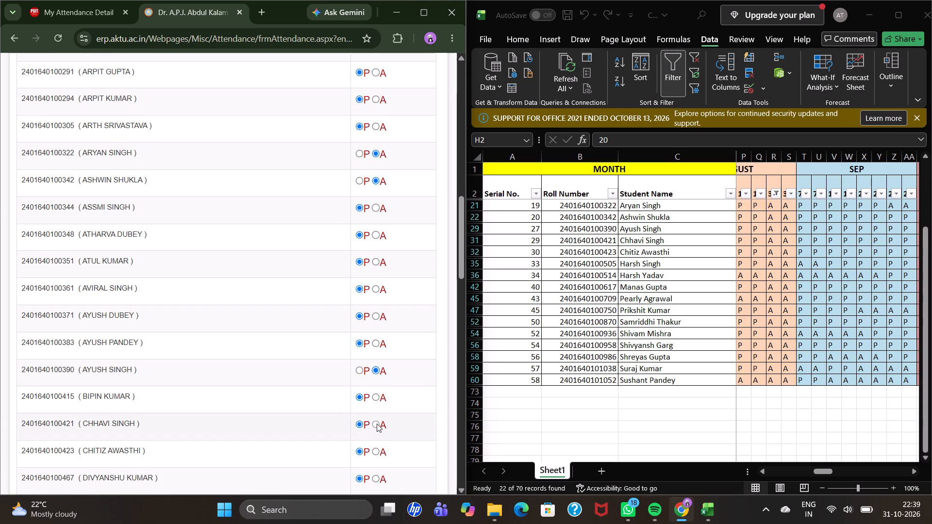
pyautogui.scroll(-3, 377, 424)
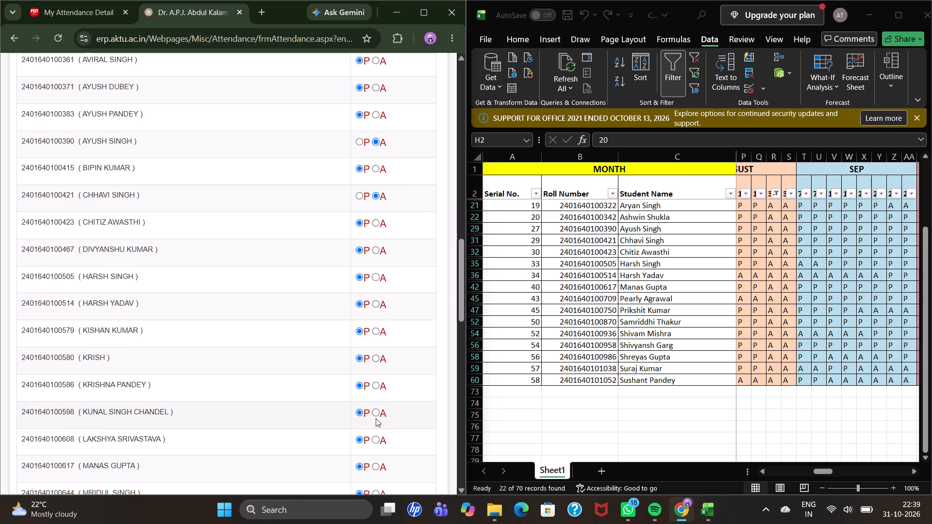
pyautogui.click(377, 222)
pyautogui.click(377, 276)
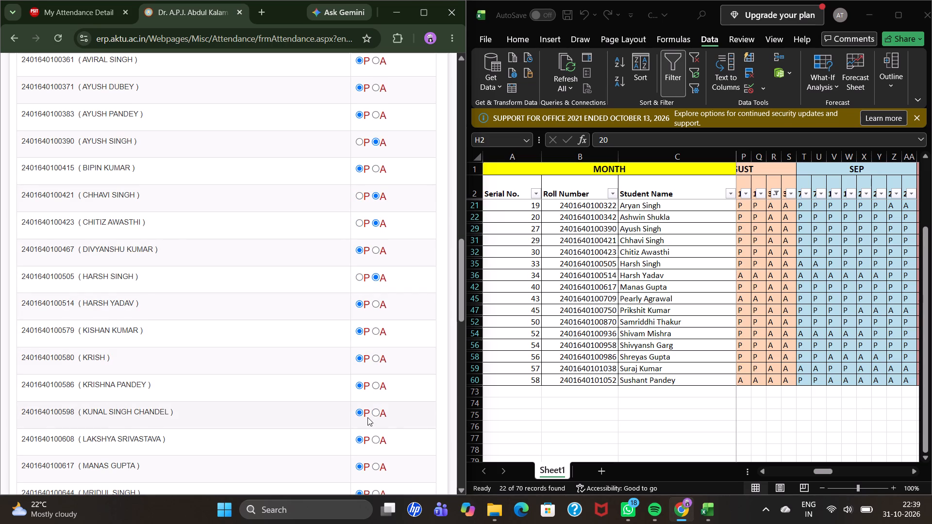
pyautogui.click(374, 467)
# Mark the students with Excel serial numbers 43, 45, 50, 52, 54, 56, 57 and 58 absent (A) on the ERP form.
pyautogui.scroll(-4, 374, 467)
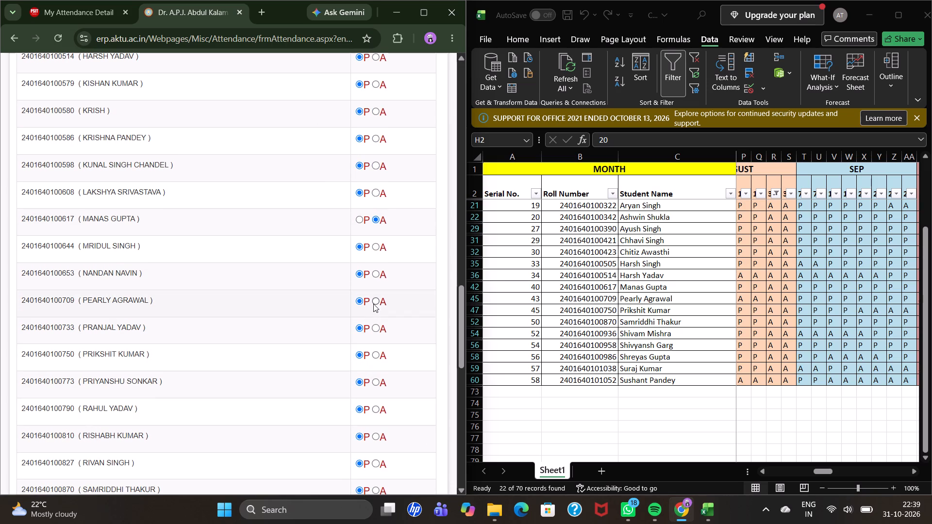
pyautogui.click(376, 299)
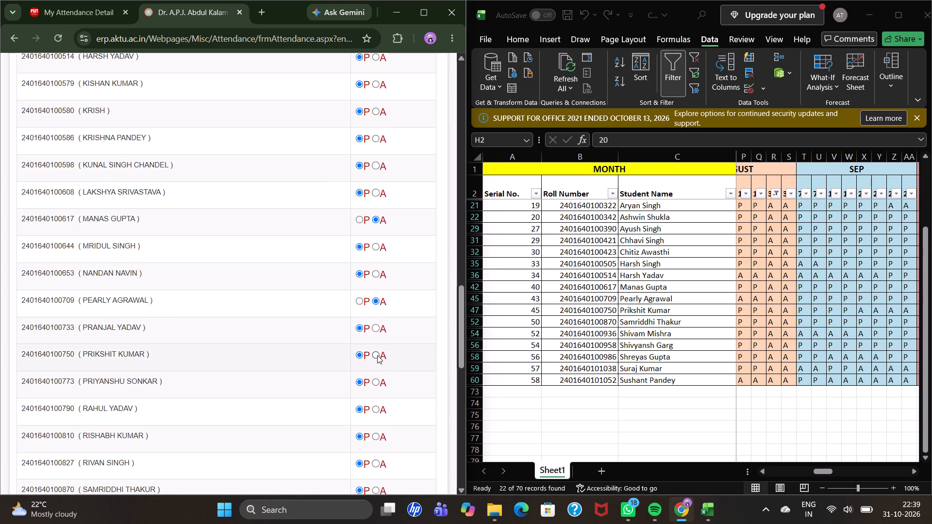
pyautogui.click(377, 356)
pyautogui.scroll(-3, 377, 356)
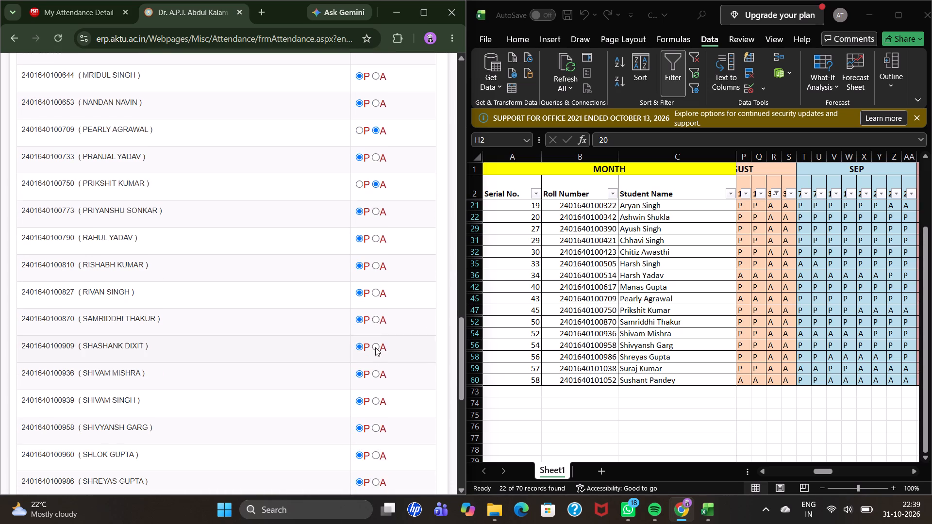
pyautogui.click(376, 320)
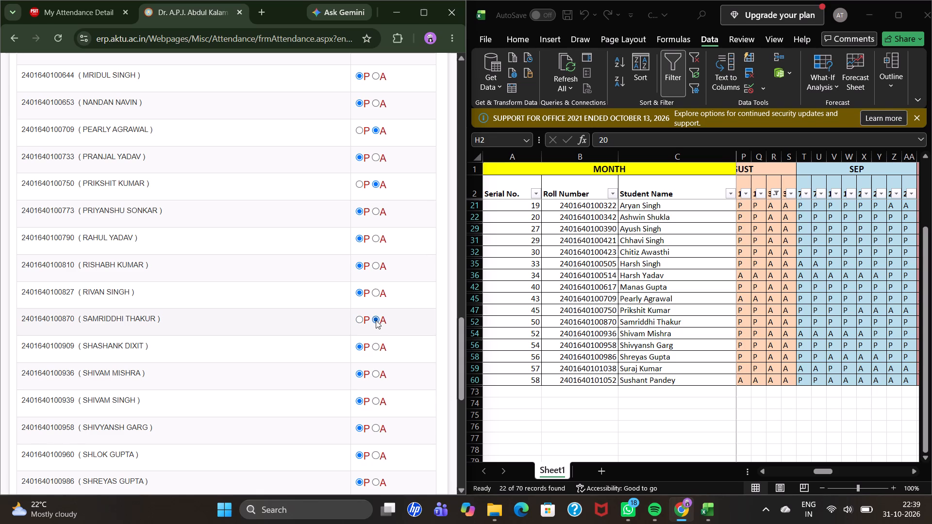
pyautogui.click(376, 372)
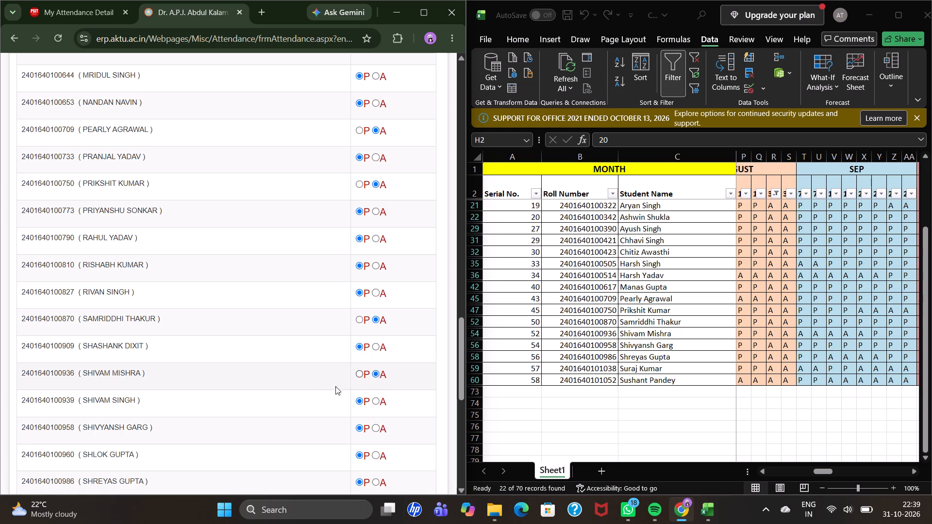
pyautogui.click(375, 429)
pyautogui.scroll(-2, 375, 429)
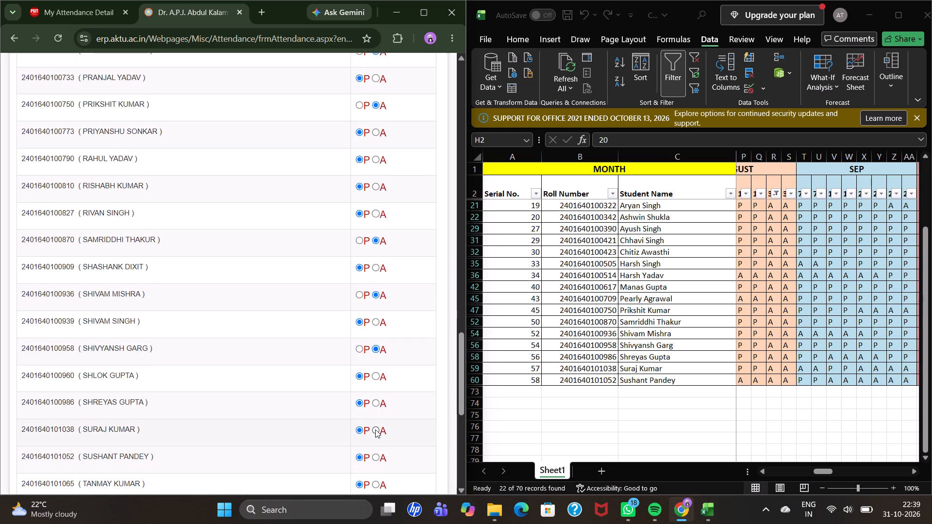
pyautogui.click(375, 400)
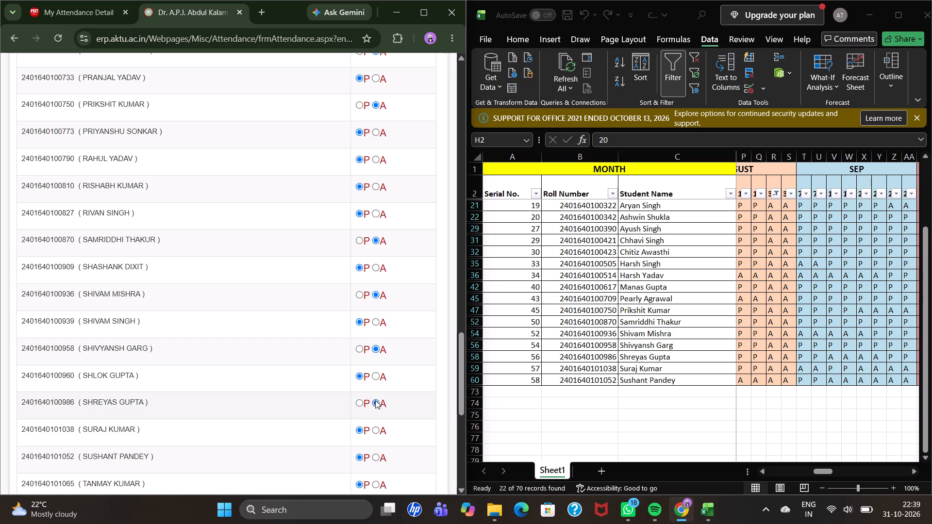
pyautogui.scroll(-2, 375, 400)
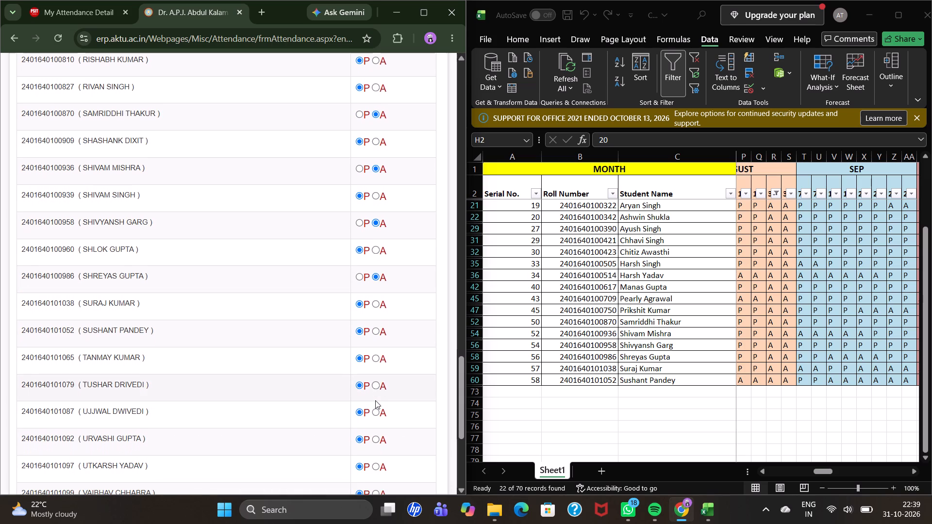
pyautogui.click(376, 305)
pyautogui.scroll(-3, 376, 305)
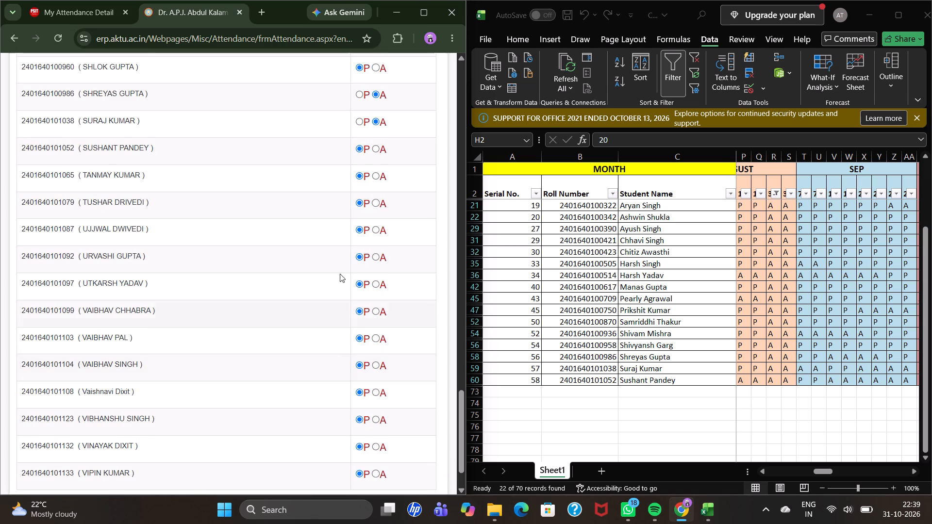
pyautogui.click(378, 149)
# Check the attendance date on the form and submit the 31 August 2026 attendance.
pyautogui.scroll(6, 378, 149)
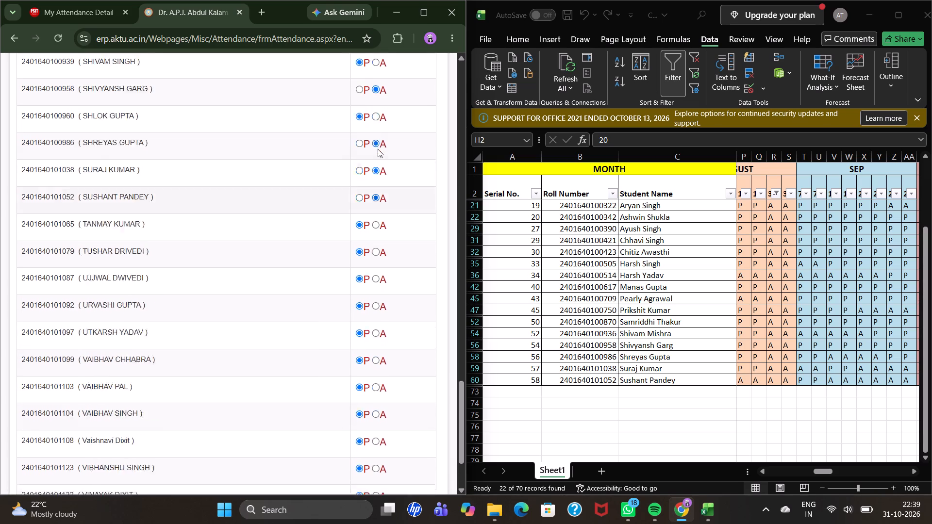
pyautogui.scroll(12, 378, 149)
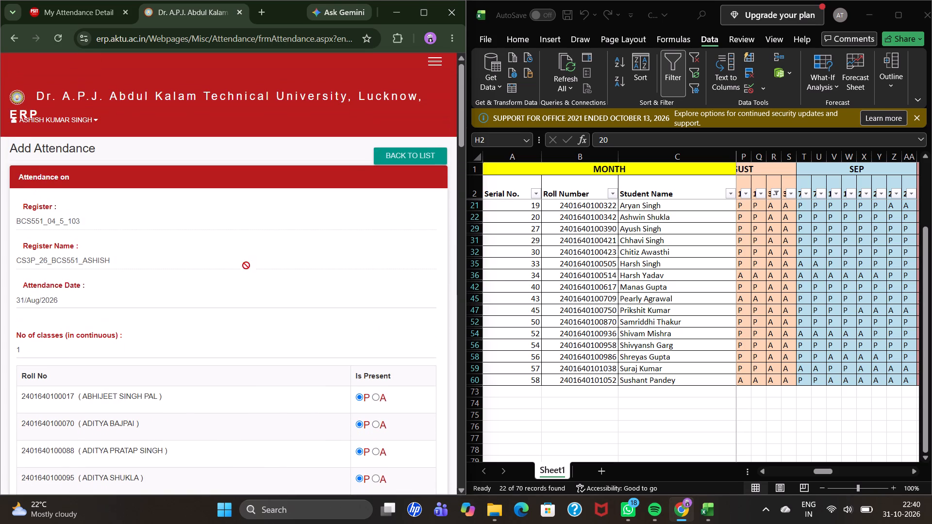
pyautogui.scroll(-13, 233, 282)
pyautogui.scroll(-9, 233, 282)
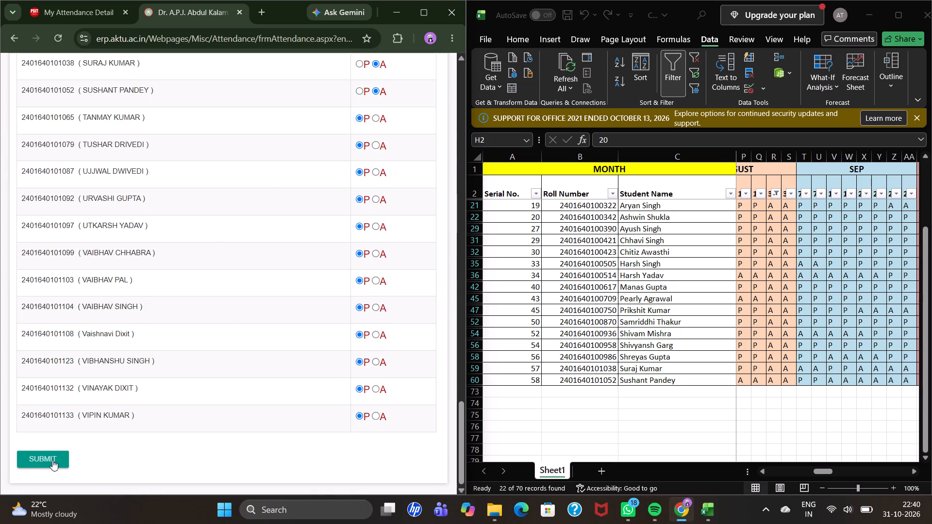
pyautogui.click(53, 458)
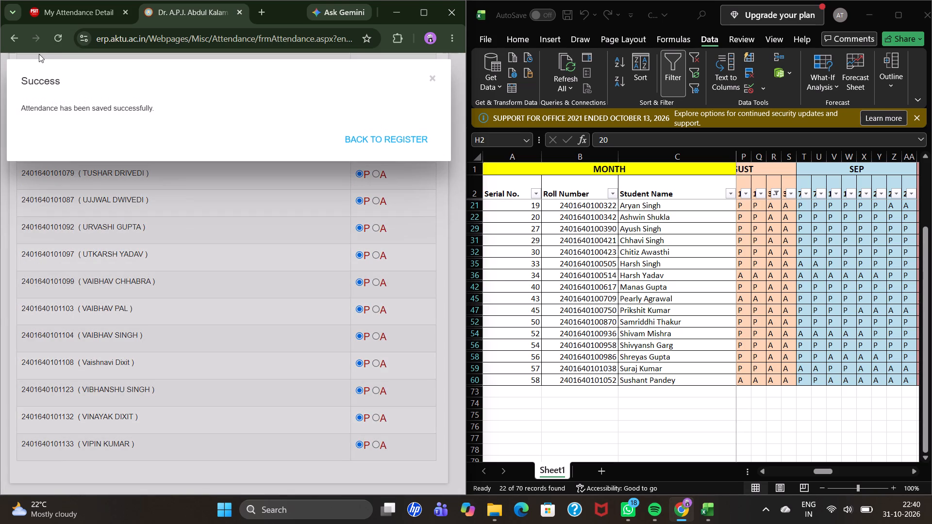
# Reload the ERP Add Attendance page for a fresh form.
pyautogui.click(60, 39)
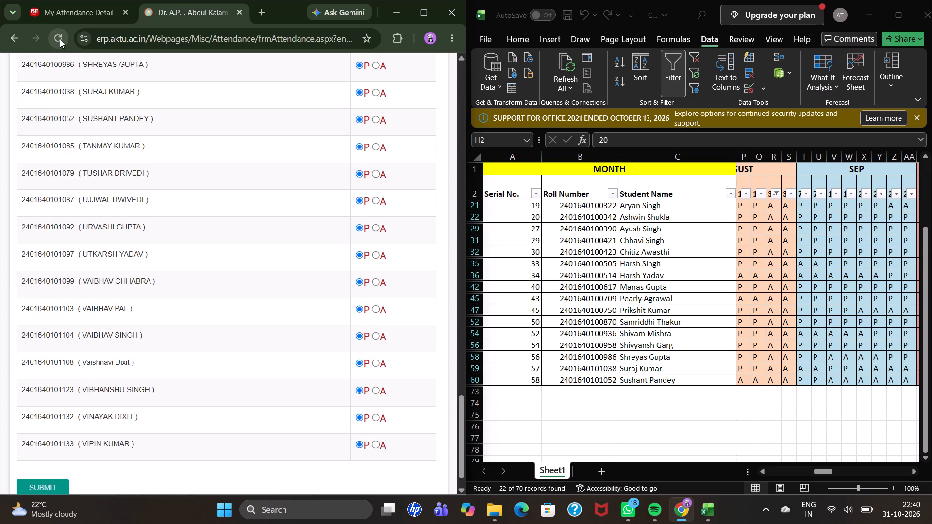
# Reload the ERP Add Attendance page again for a blank form.
pyautogui.click(60, 39)
# Clear the absentee filter from the first 31 August column in the Excel attendance sheet.
pyautogui.hscroll(-1, 789, 197)
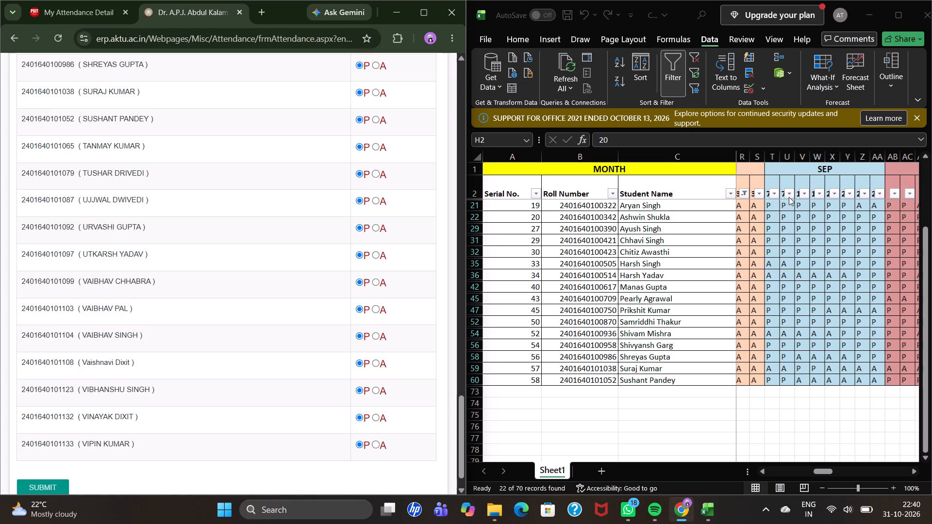
pyautogui.hscroll(-1, 789, 197)
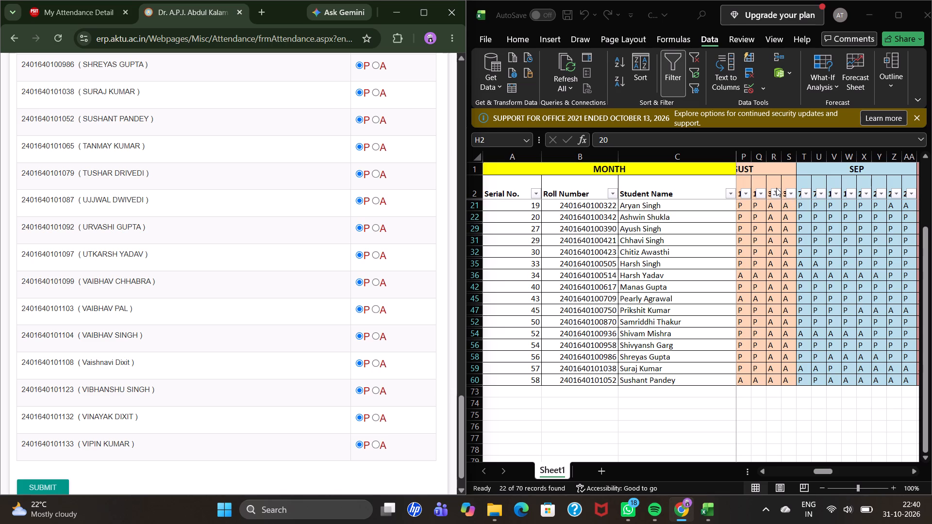
pyautogui.click(776, 188)
pyautogui.click(776, 191)
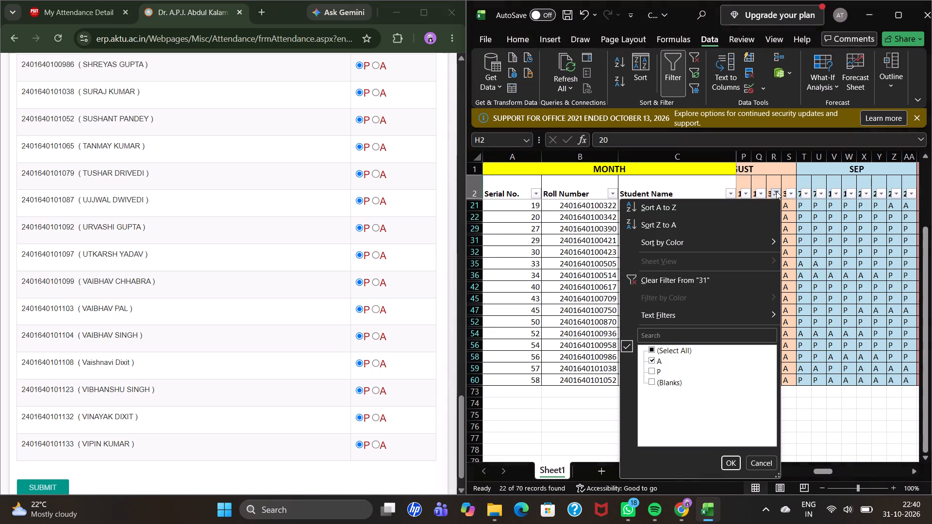
pyautogui.click(679, 281)
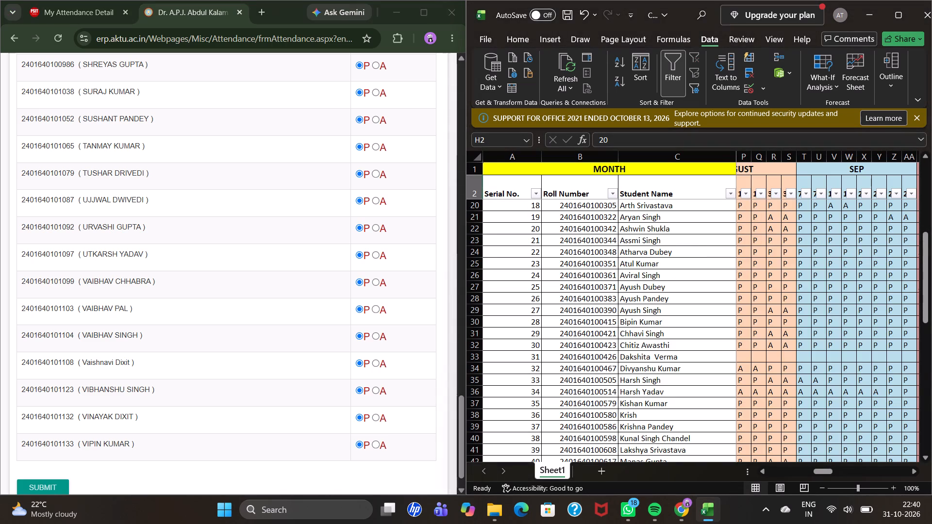
# Filter the first 7 September column in the Excel sheet to show only the A entries.
pyautogui.hscroll(-1, 738, 276)
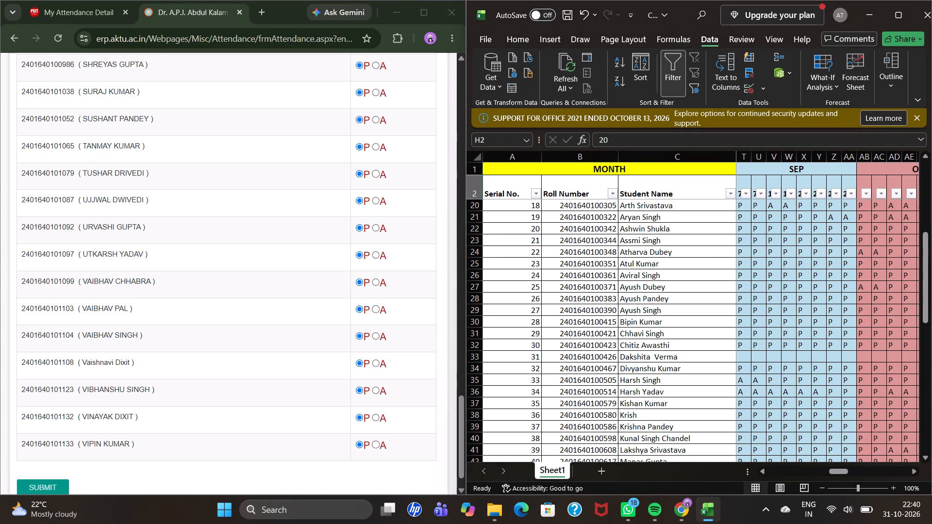
pyautogui.click(746, 193)
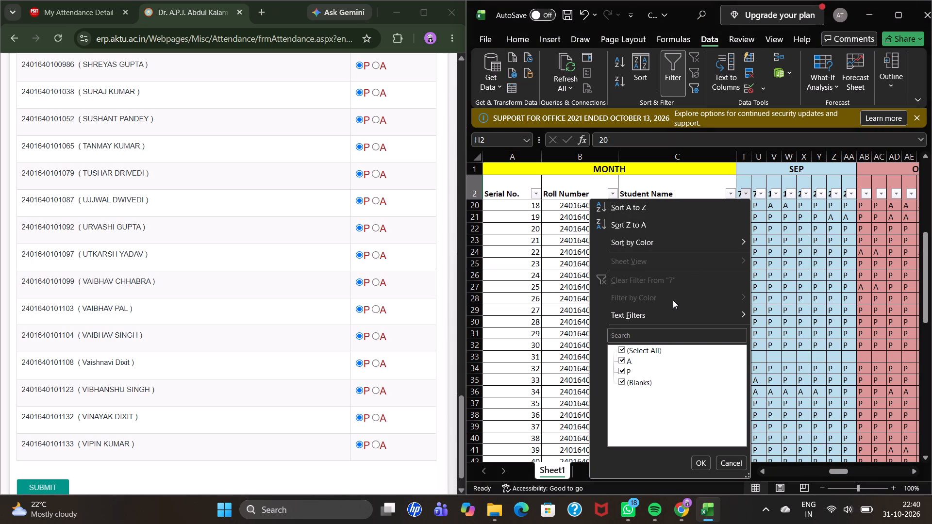
pyautogui.click(624, 383)
pyautogui.click(619, 370)
pyautogui.click(705, 463)
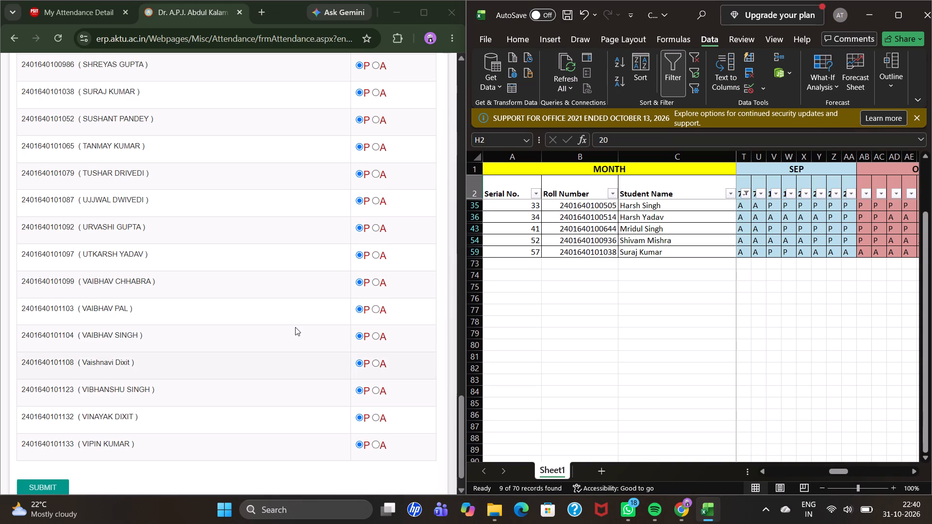
# Reload the ERP Add Attendance form and set its attendance date to 07/Sep/2026.
pyautogui.scroll(18, 295, 327)
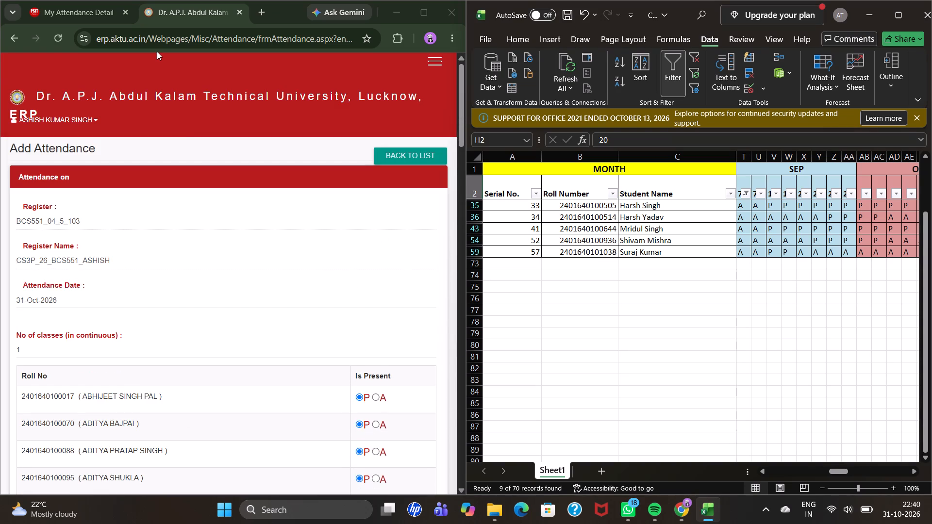
pyautogui.click(59, 34)
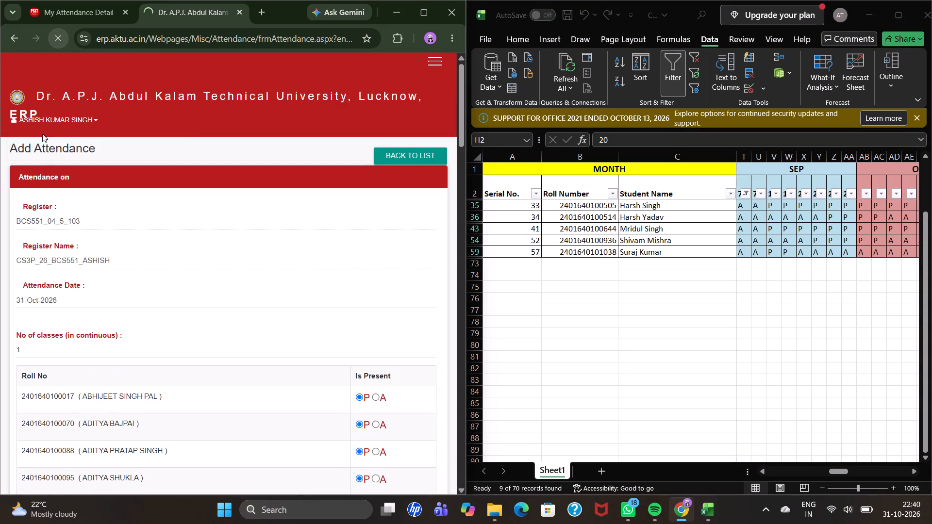
pyautogui.click(62, 292)
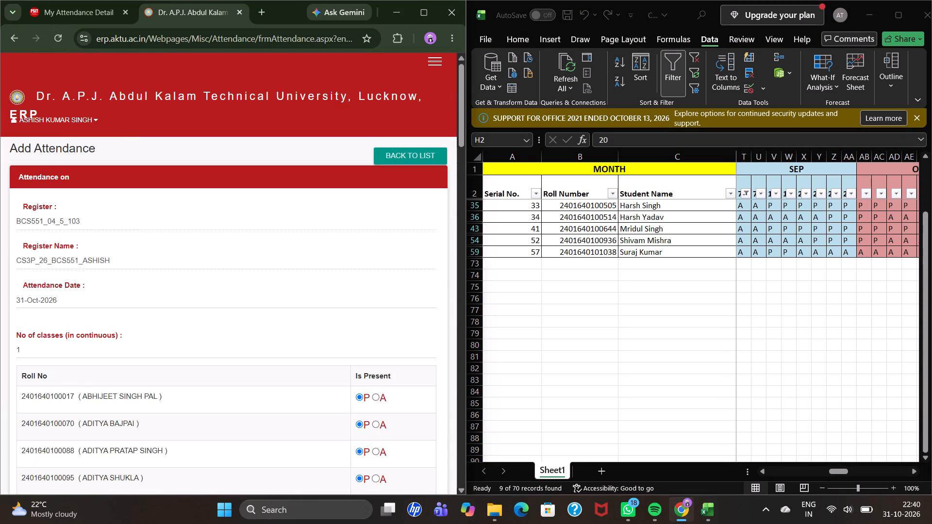
pyautogui.click(55, 301)
pyautogui.click(26, 317)
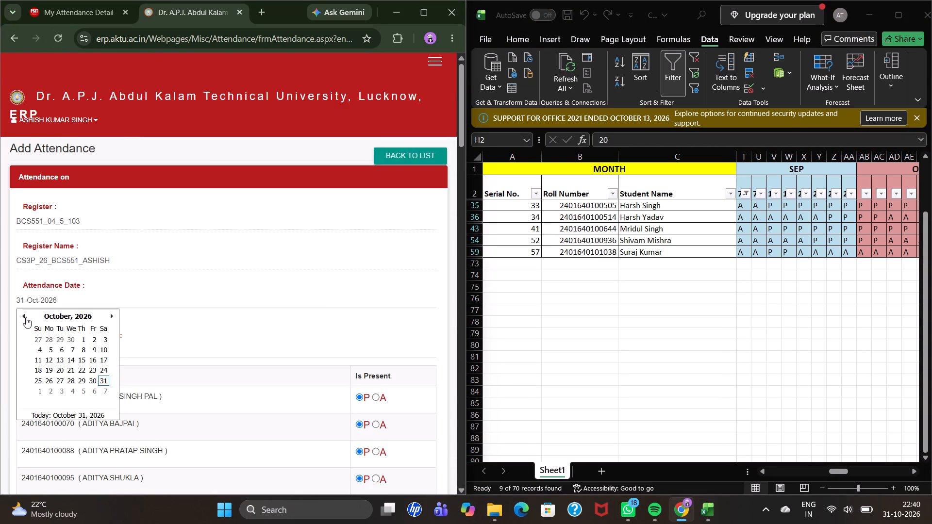
pyautogui.click(50, 348)
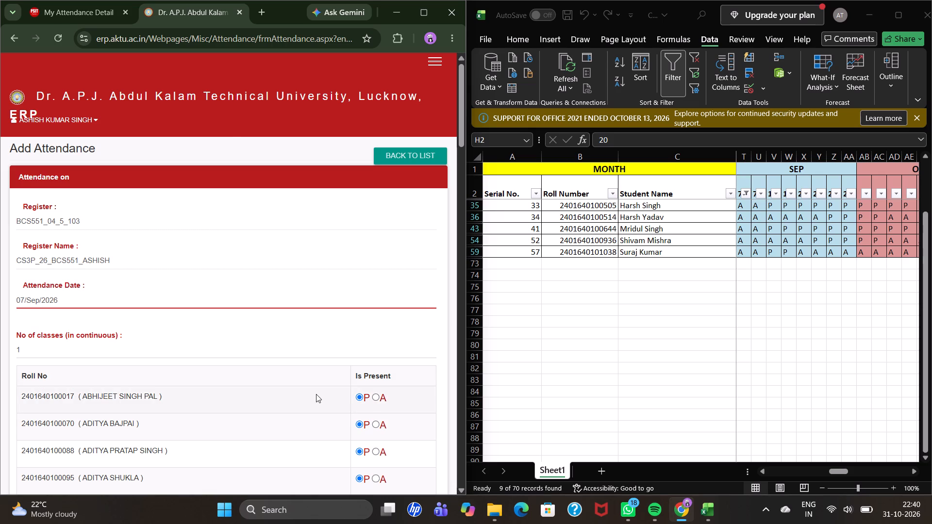
# Mark the students with Excel serial numbers 33, 34, 41, 52 and 57 absent (A) on the ERP form.
pyautogui.scroll(-10, 316, 394)
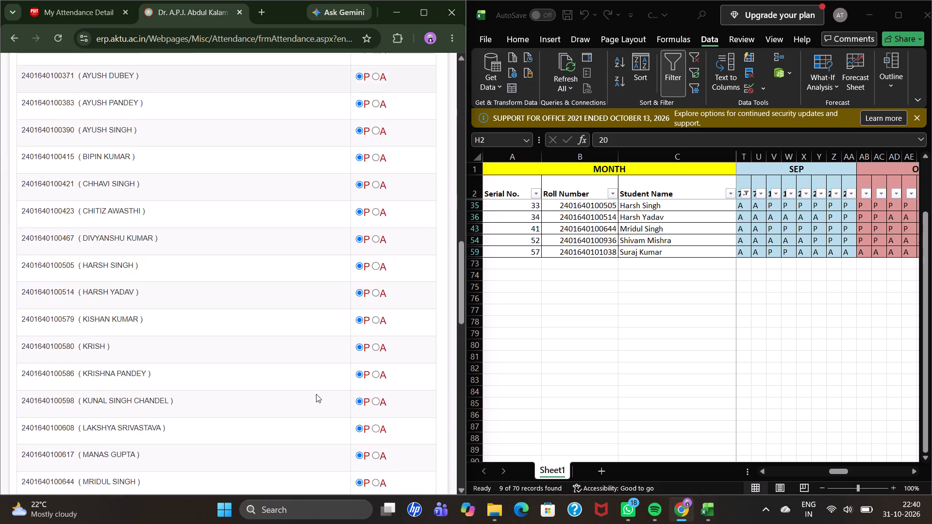
pyautogui.scroll(-2, 316, 394)
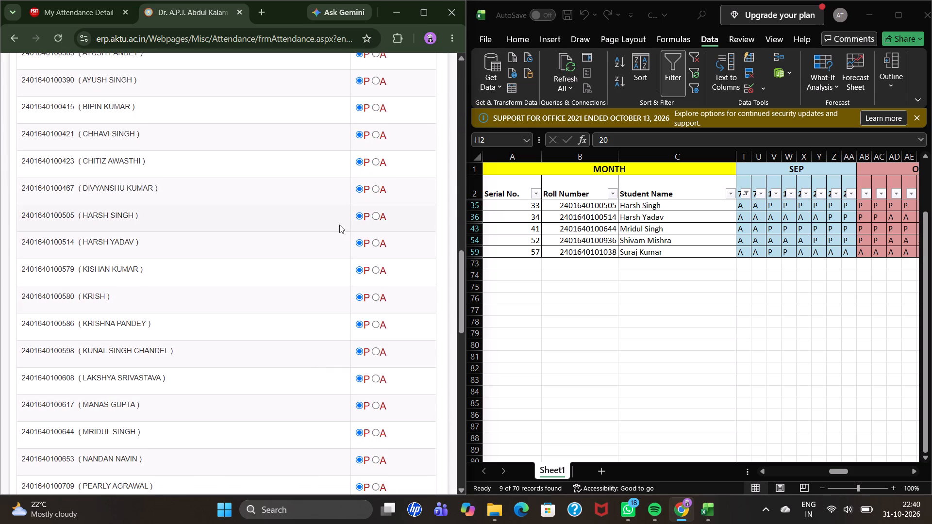
pyautogui.click(374, 214)
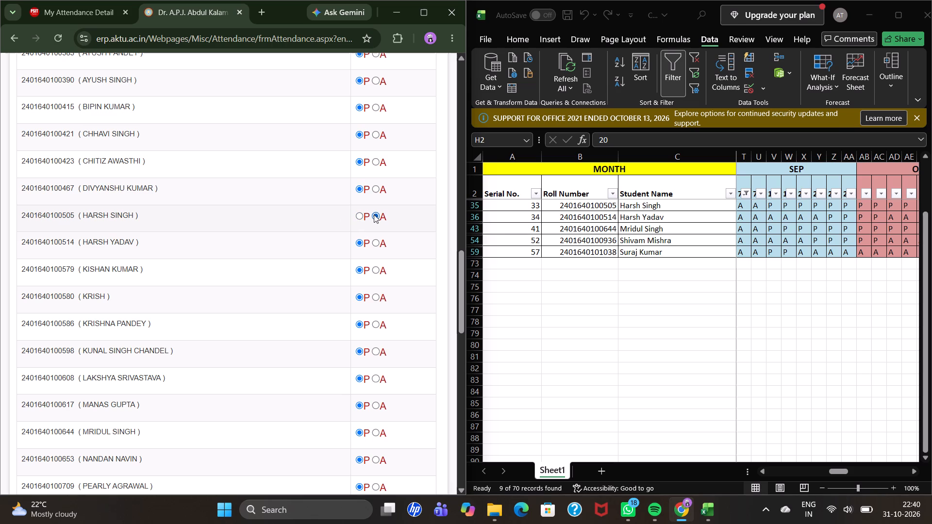
pyautogui.click(376, 242)
pyautogui.scroll(-1, 381, 451)
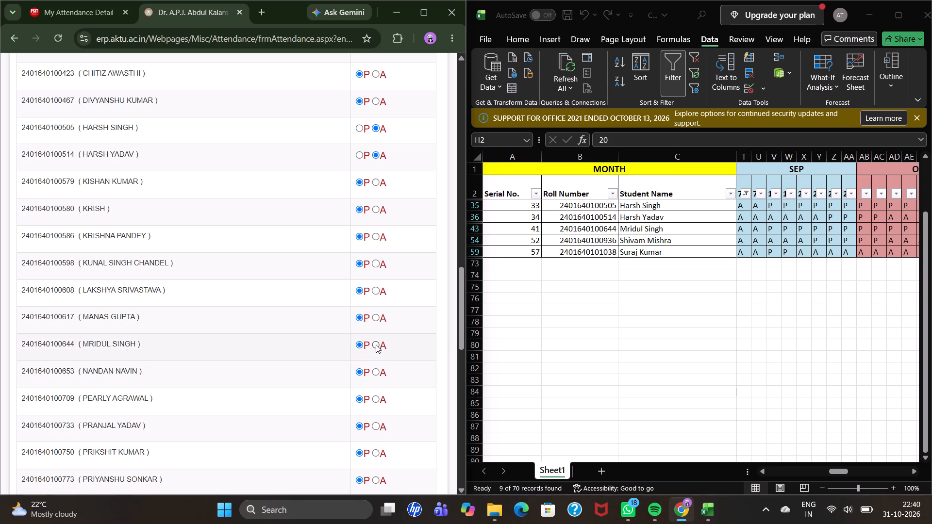
pyautogui.click(376, 344)
pyautogui.scroll(-3, 376, 344)
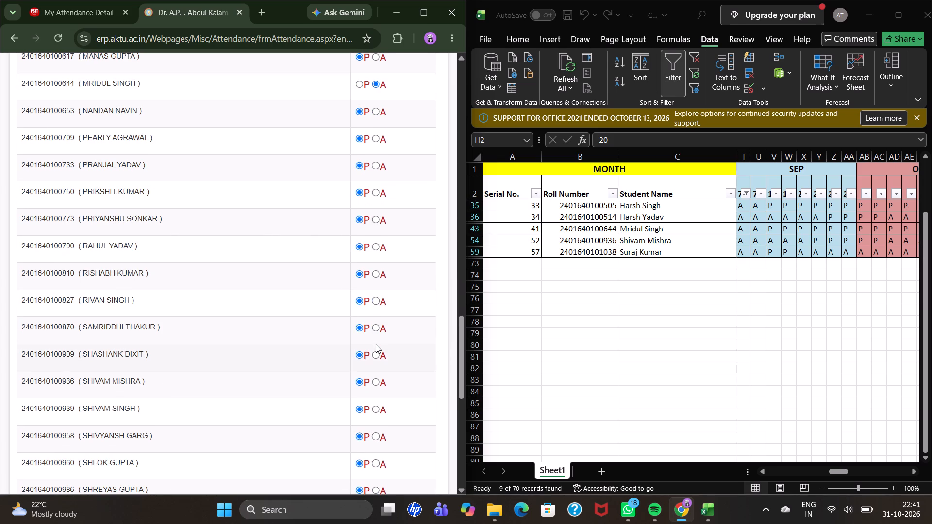
pyautogui.click(375, 383)
pyautogui.scroll(-1, 375, 383)
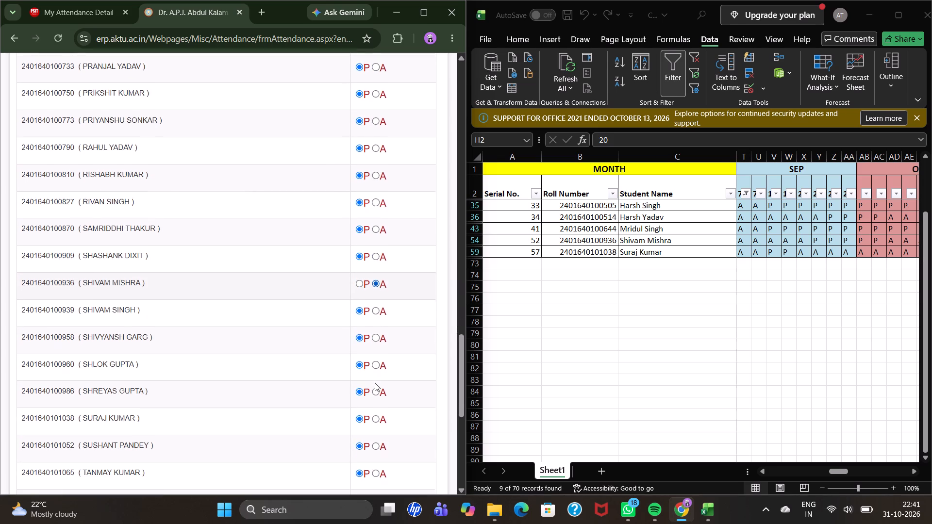
pyautogui.scroll(-3, 375, 383)
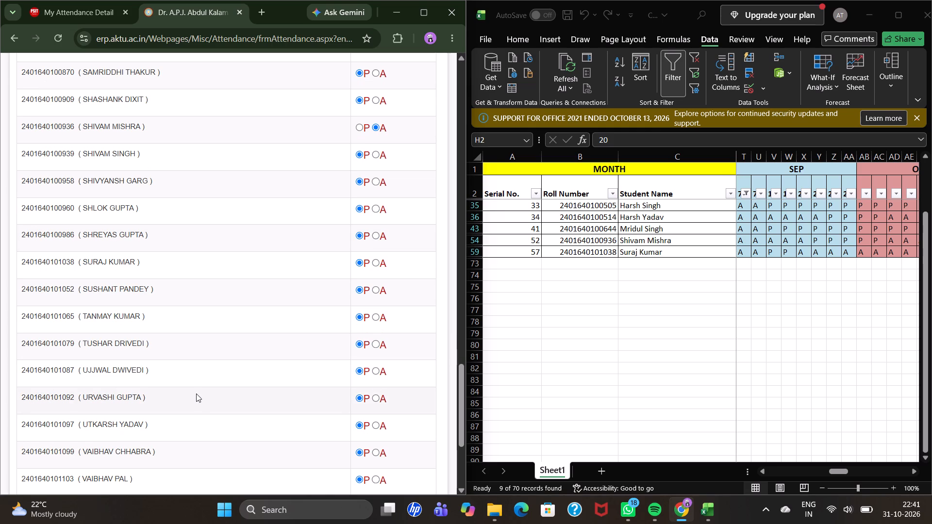
pyautogui.click(376, 263)
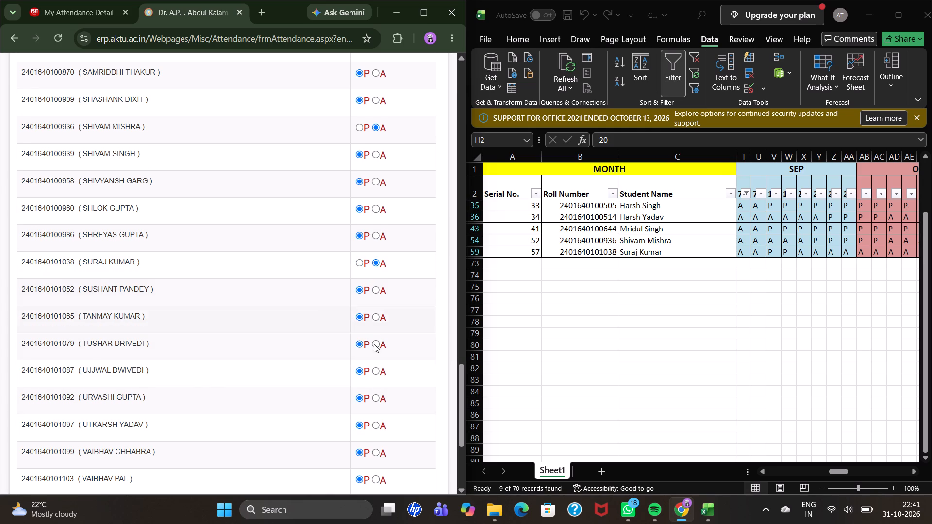
# Look back over the form and submit the 7 September 2026 attendance.
pyautogui.scroll(-11, 374, 345)
pyautogui.scroll(10, 340, 389)
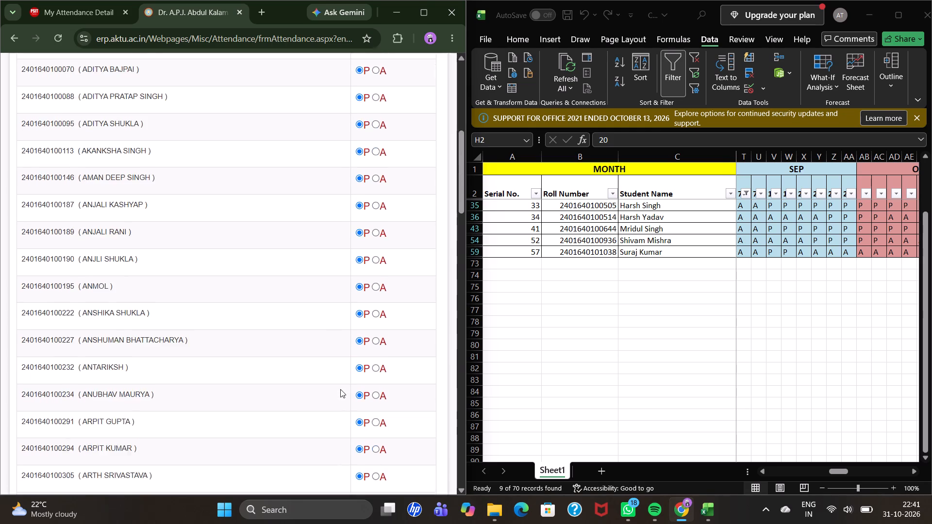
pyautogui.scroll(-14, 340, 389)
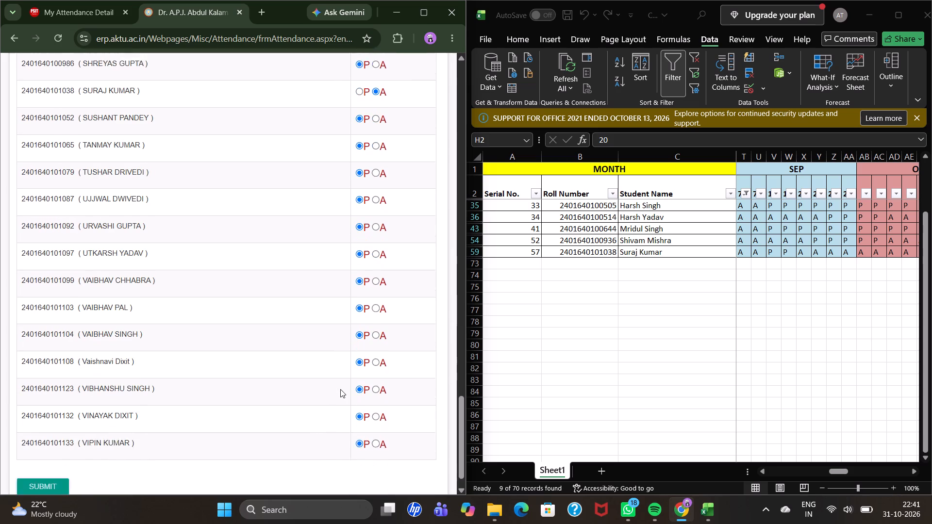
pyautogui.scroll(-8, 340, 389)
pyautogui.click(58, 457)
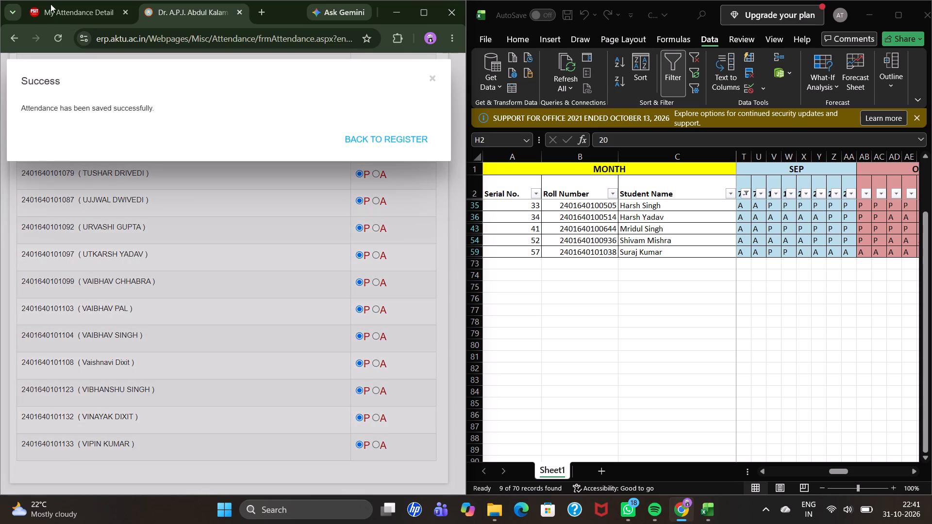
# Reload the ERP Add Attendance page for a fresh form.
pyautogui.click(64, 40)
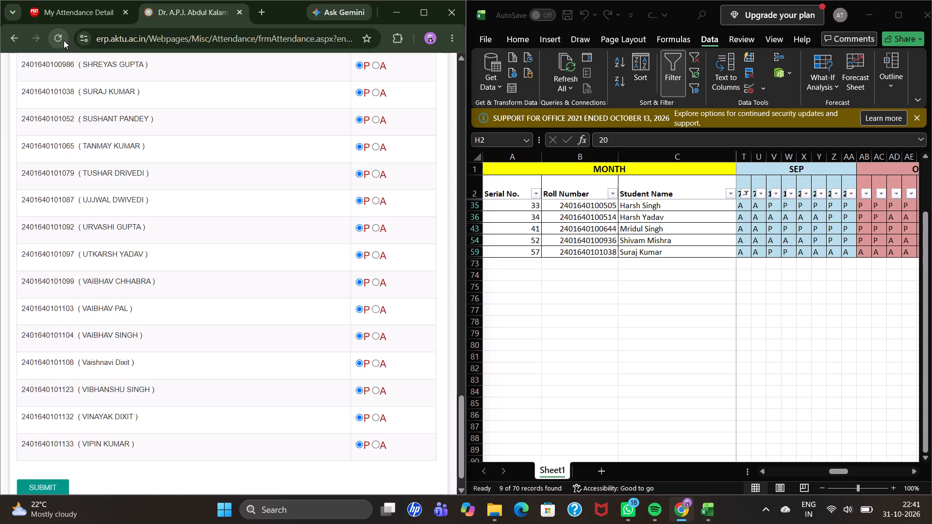
pyautogui.doubleClick(64, 40)
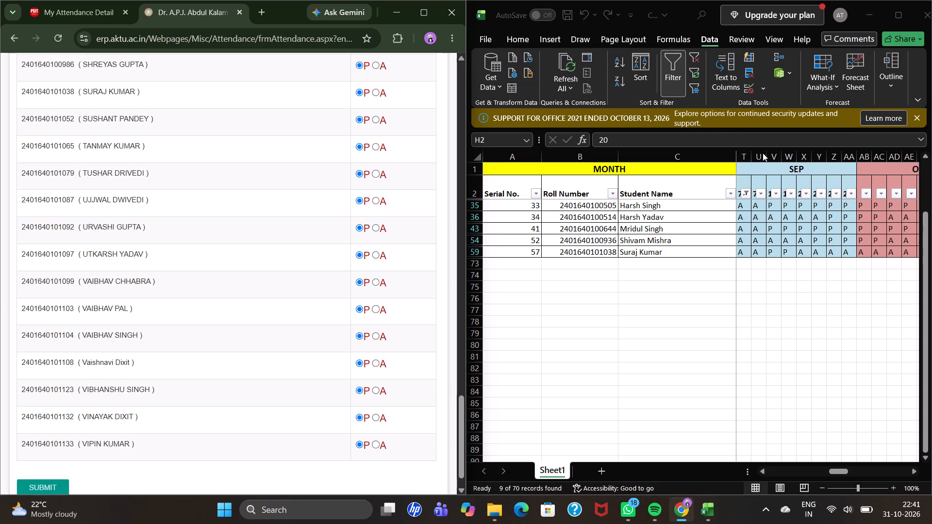
# Clear the absentee filter from the first 7 September column in the Excel sheet.
pyautogui.click(747, 191)
pyautogui.click(747, 191)
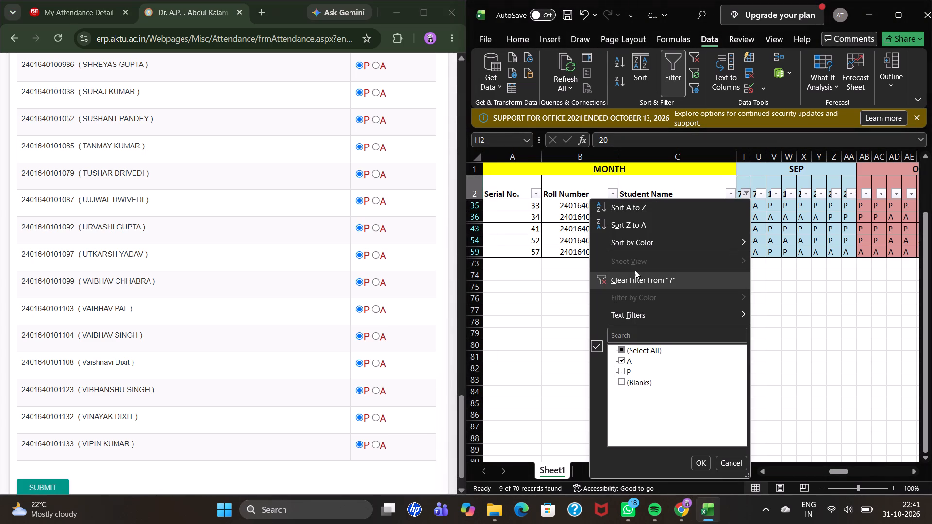
pyautogui.click(638, 278)
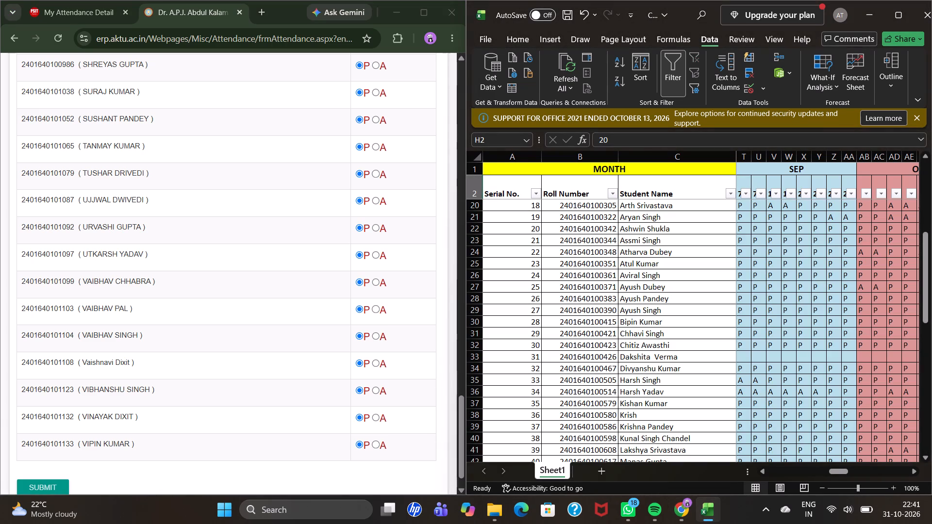
# Filter the first 14 September column in the Excel sheet to show only the A entries.
pyautogui.click(777, 193)
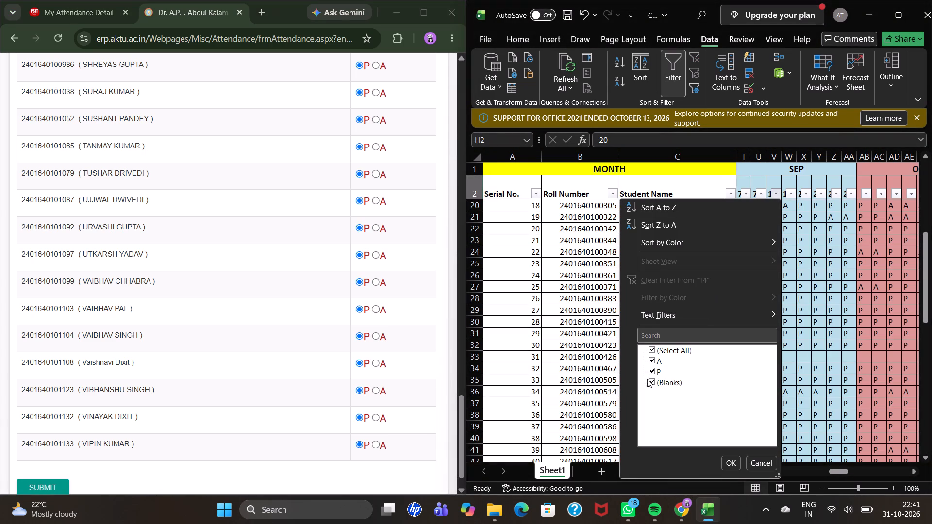
pyautogui.click(652, 382)
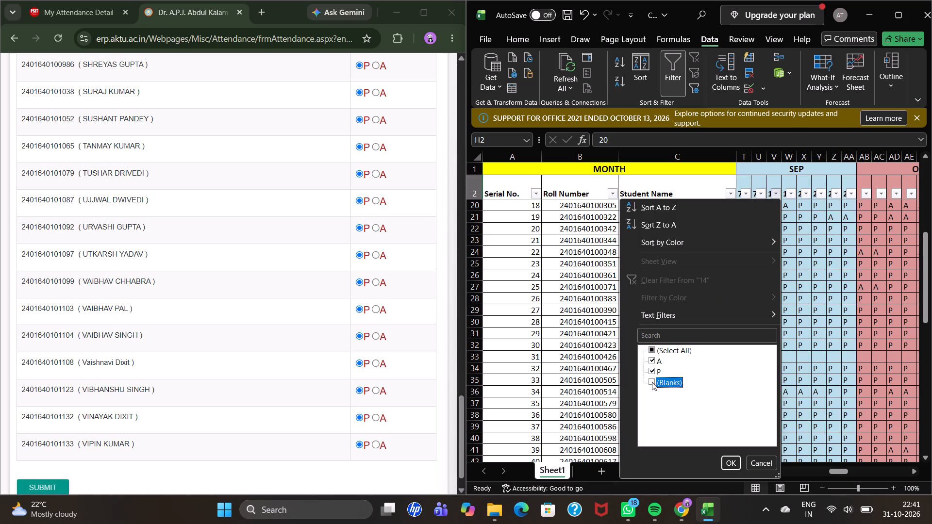
pyautogui.click(650, 368)
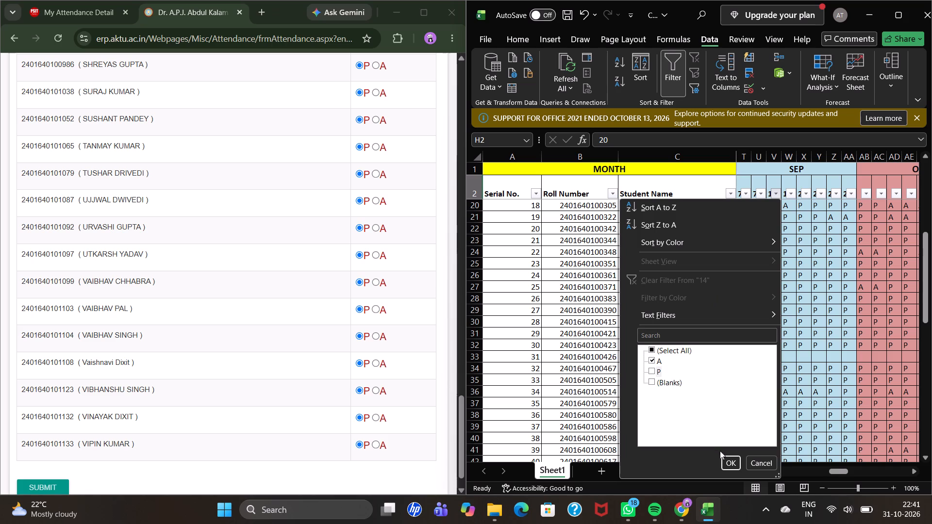
pyautogui.click(724, 458)
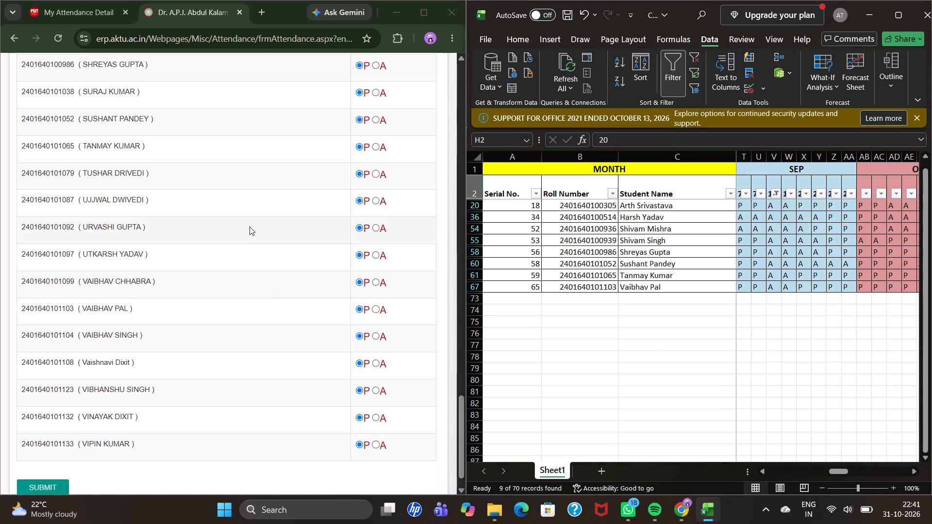
# Reload the ERP Add Attendance form and set its attendance date to 14 September 2026.
pyautogui.scroll(18, 185, 123)
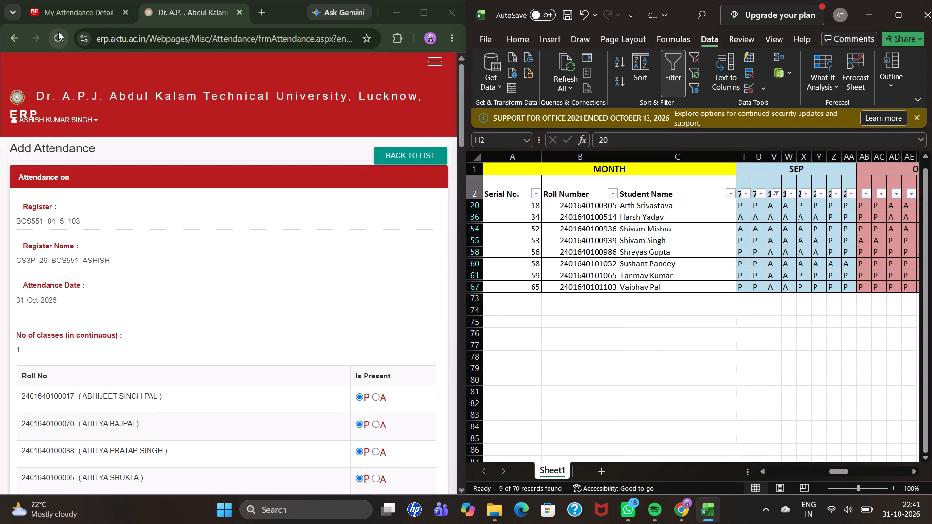
pyautogui.click(58, 32)
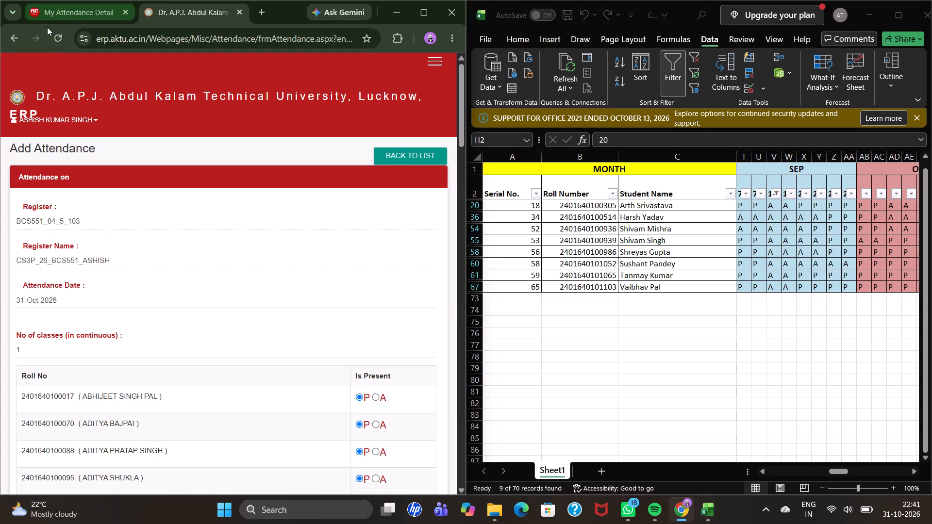
pyautogui.click(58, 38)
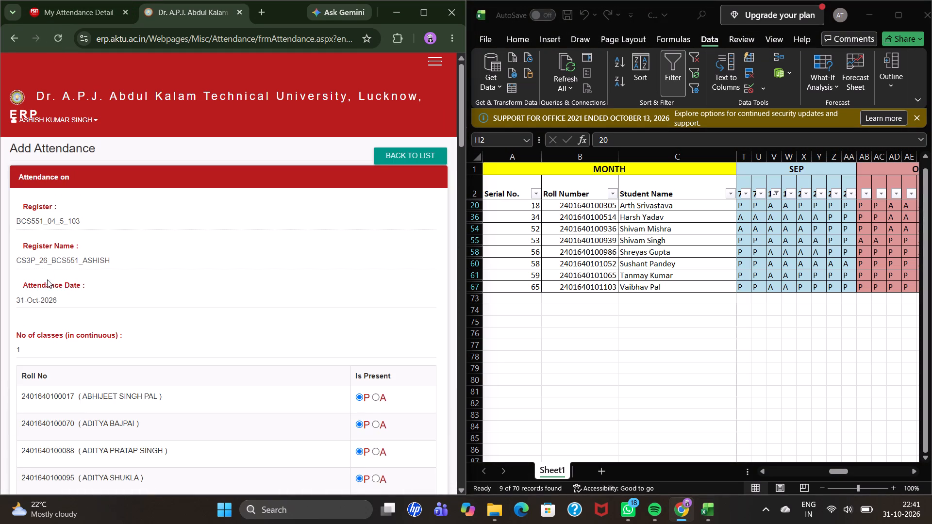
pyautogui.click(47, 293)
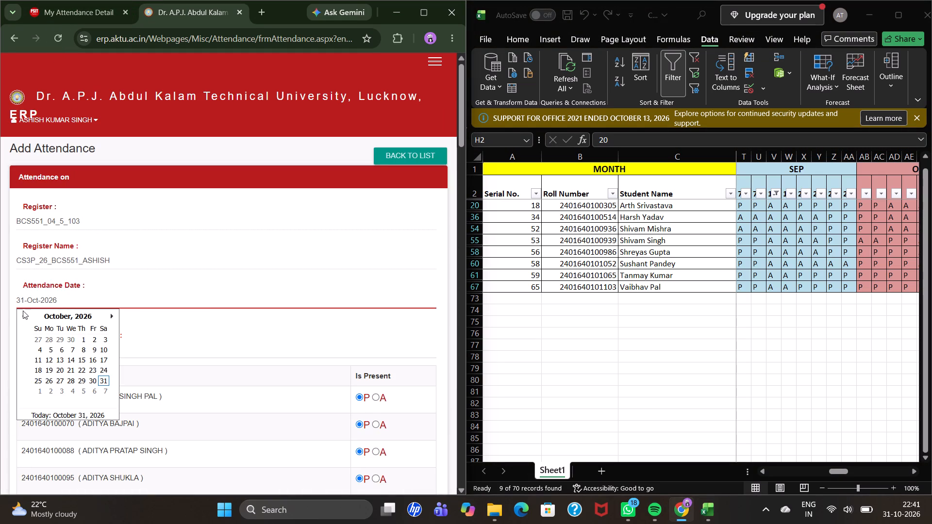
pyautogui.click(23, 314)
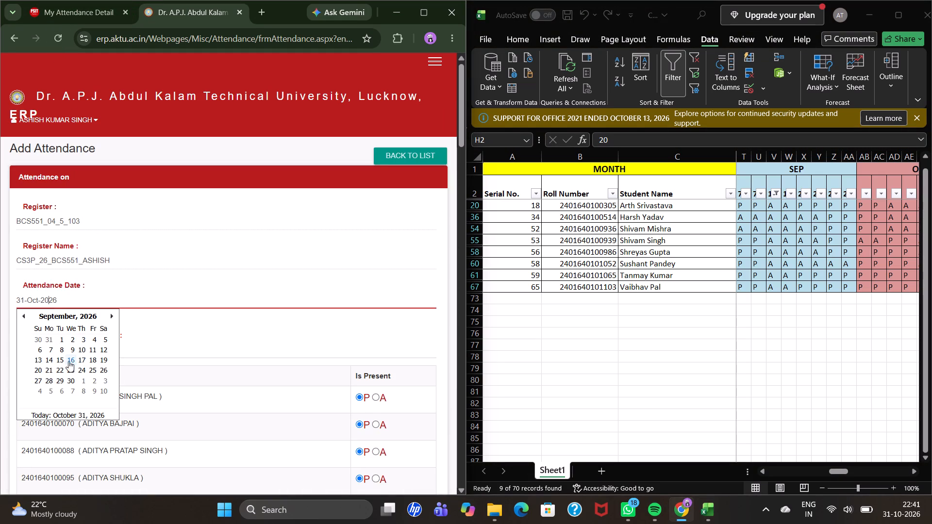
pyautogui.click(52, 359)
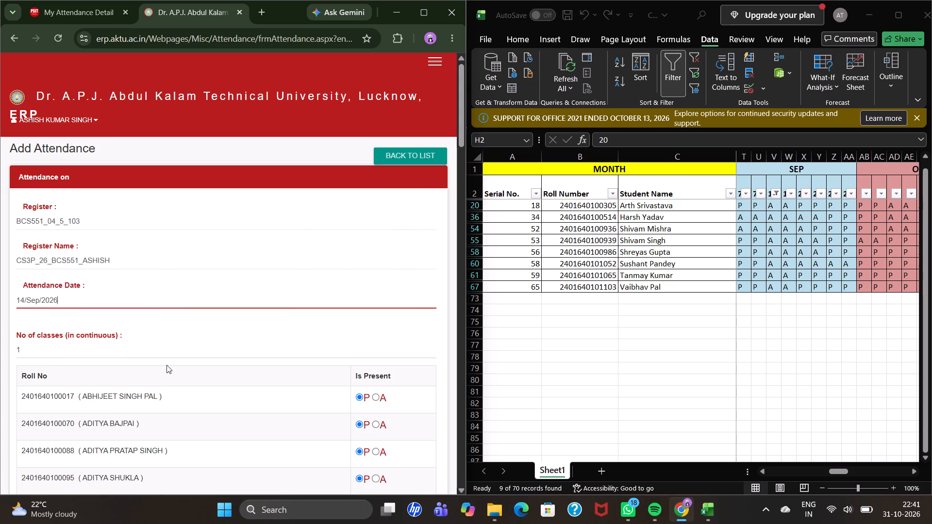
# Check the filter settings of the first 14 September column in the Excel sheet, keeping only the A entries.
pyautogui.click(776, 190)
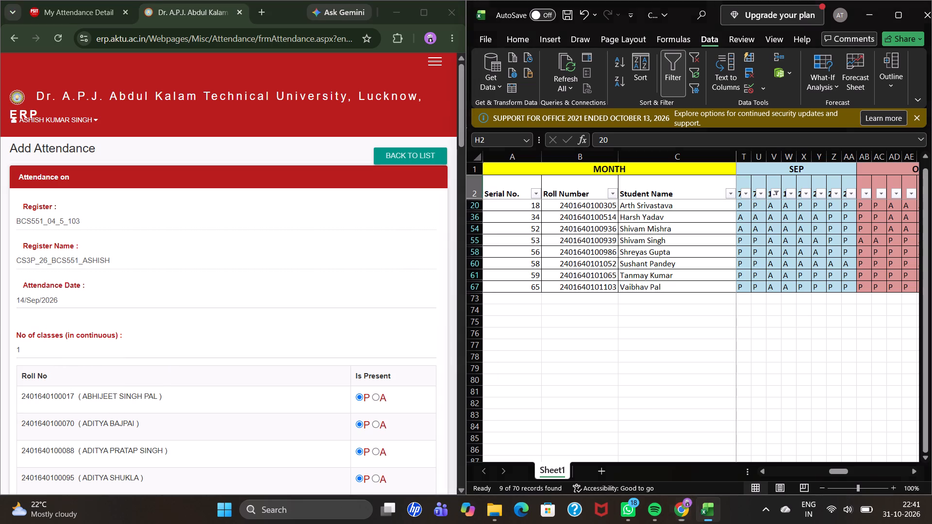
pyautogui.click(776, 194)
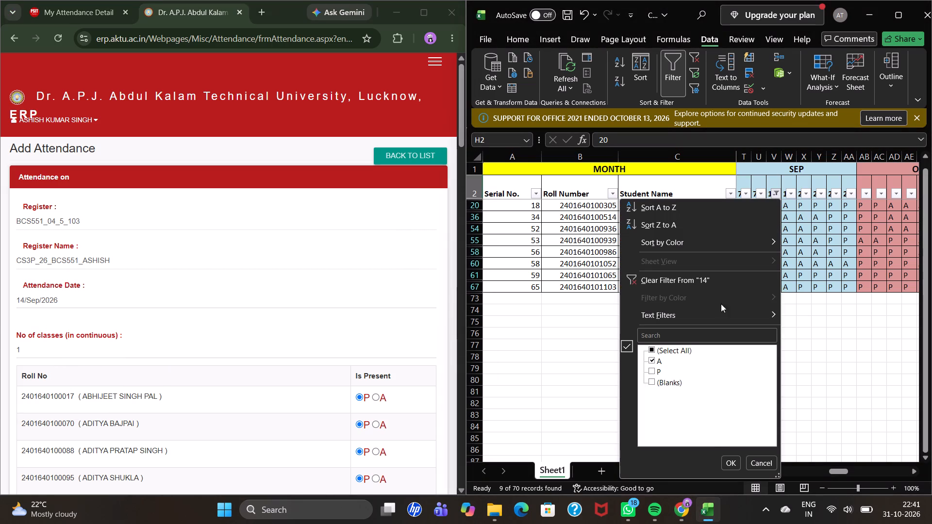
pyautogui.click(731, 465)
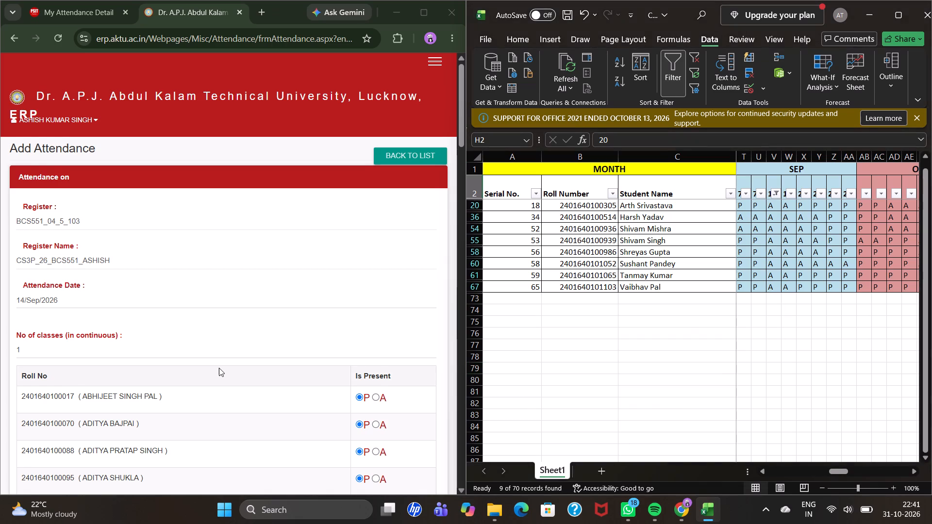
# Mark the students with sheet serial numbers 18, 34, 52, 53, 56, 58 and 59 absent in the 14 September ERP form.
pyautogui.scroll(-7, 219, 368)
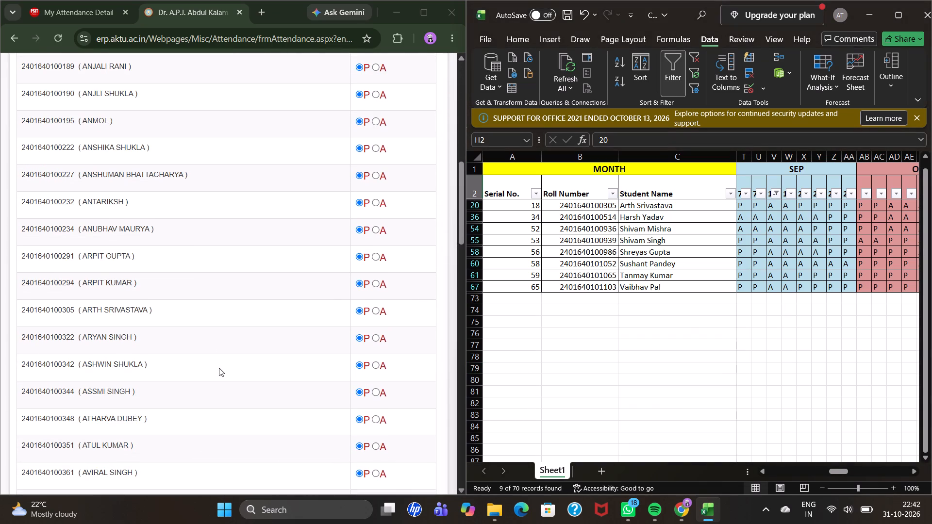
pyautogui.click(379, 311)
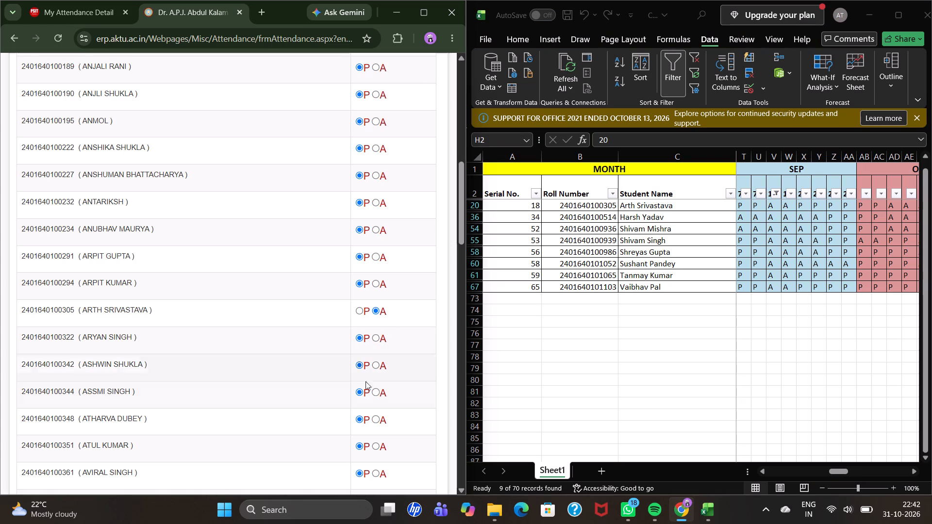
pyautogui.scroll(-3, 348, 421)
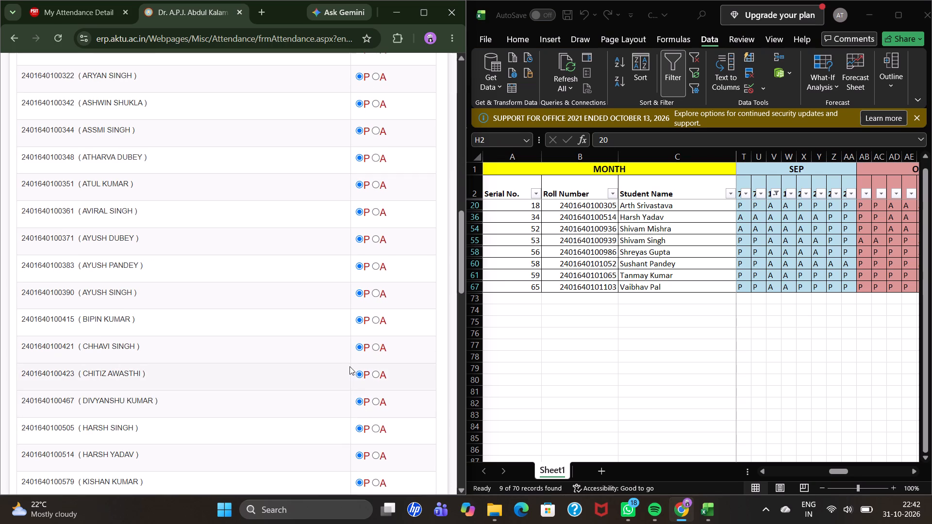
pyautogui.click(376, 453)
pyautogui.scroll(-4, 376, 453)
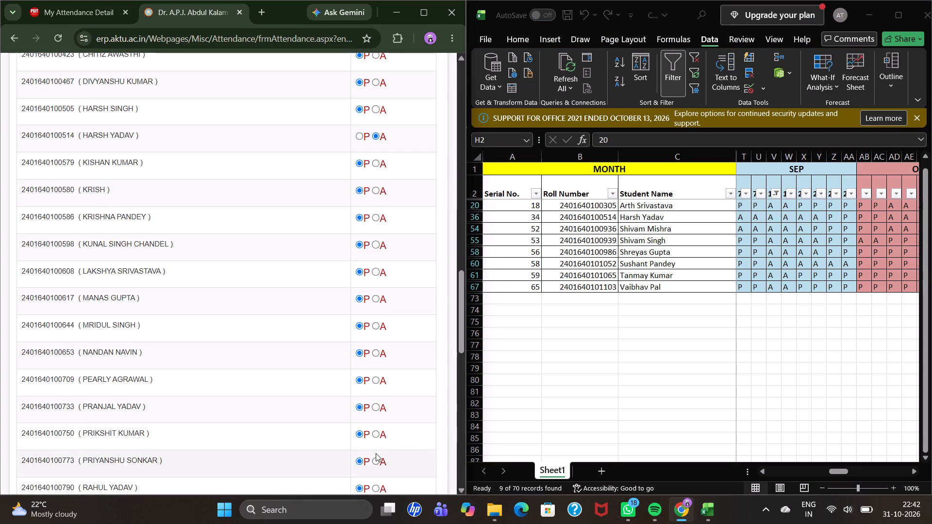
pyautogui.scroll(-3, 376, 453)
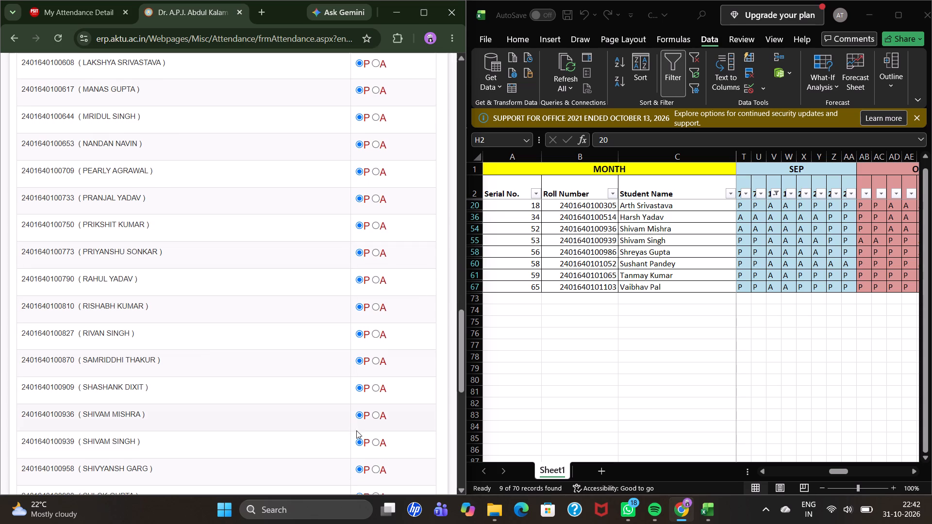
pyautogui.click(377, 418)
pyautogui.scroll(-2, 377, 418)
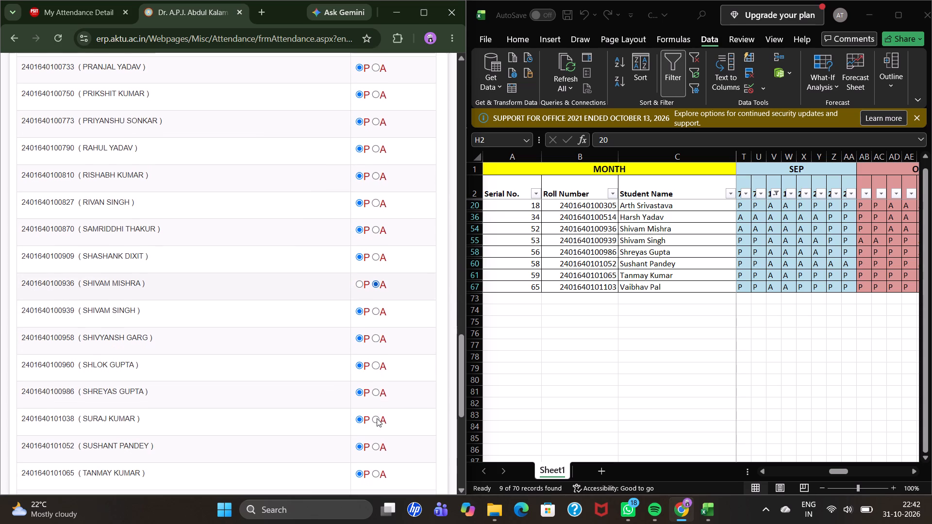
pyautogui.click(376, 311)
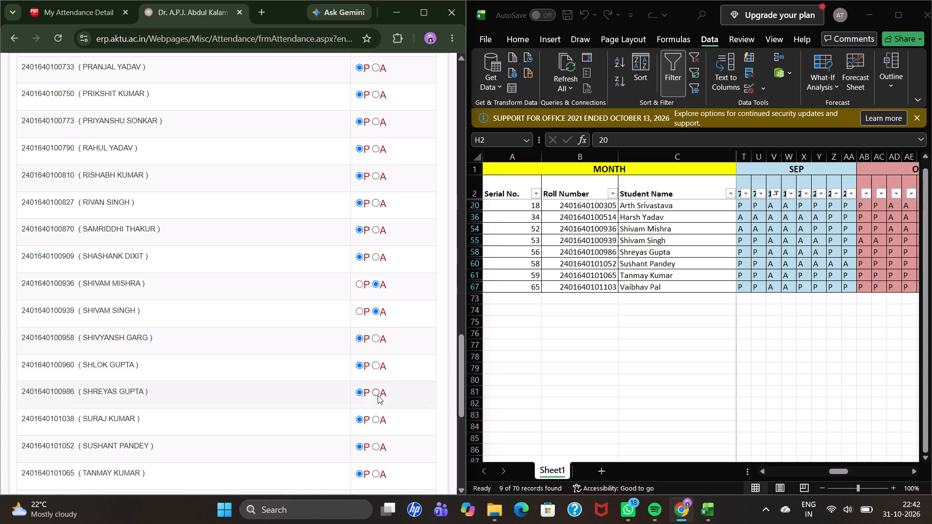
pyautogui.click(377, 393)
pyautogui.scroll(-1, 377, 393)
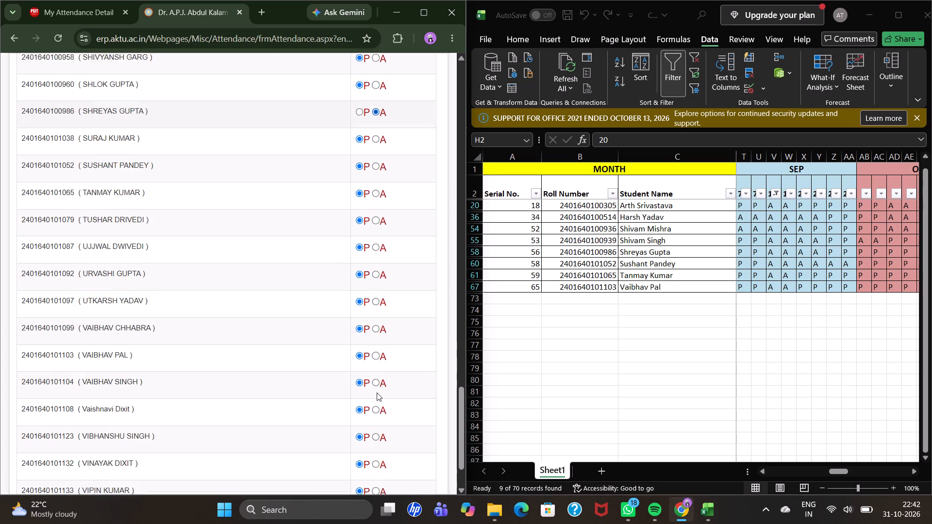
pyautogui.scroll(-2, 377, 393)
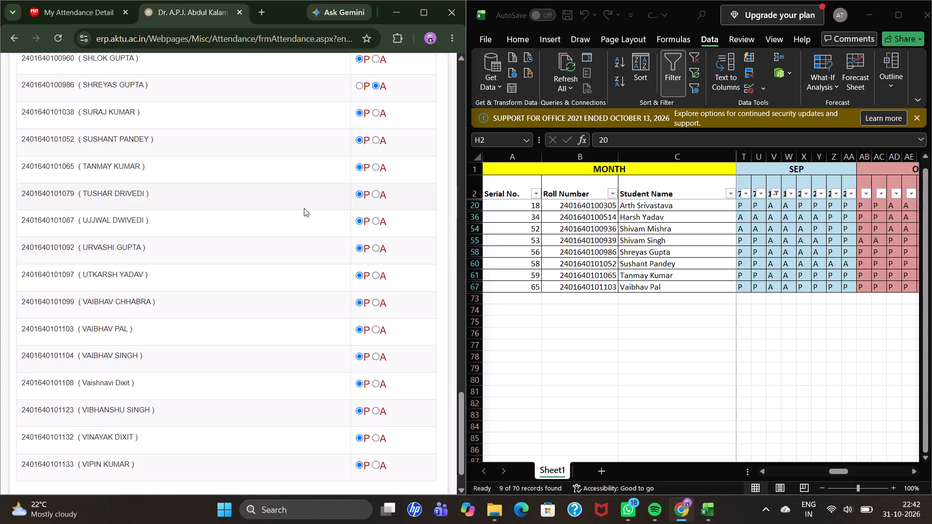
pyautogui.click(375, 138)
pyautogui.click(375, 169)
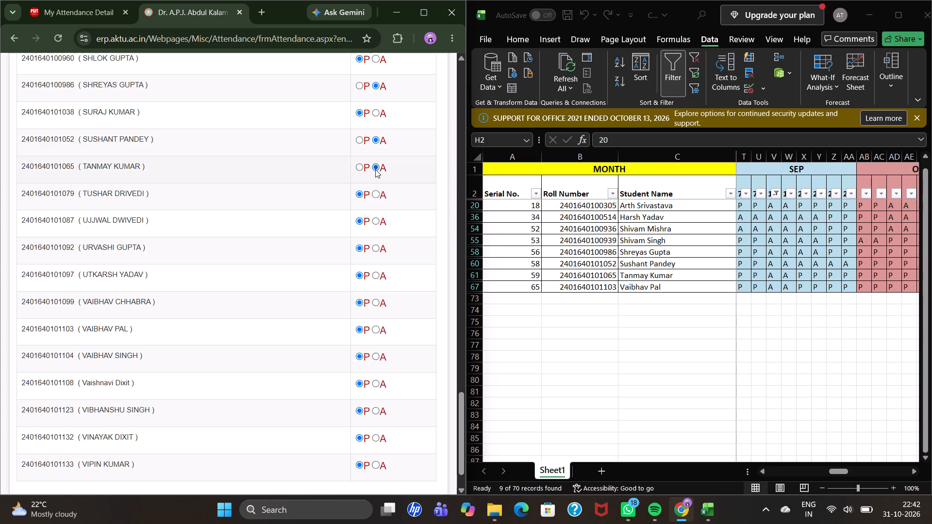
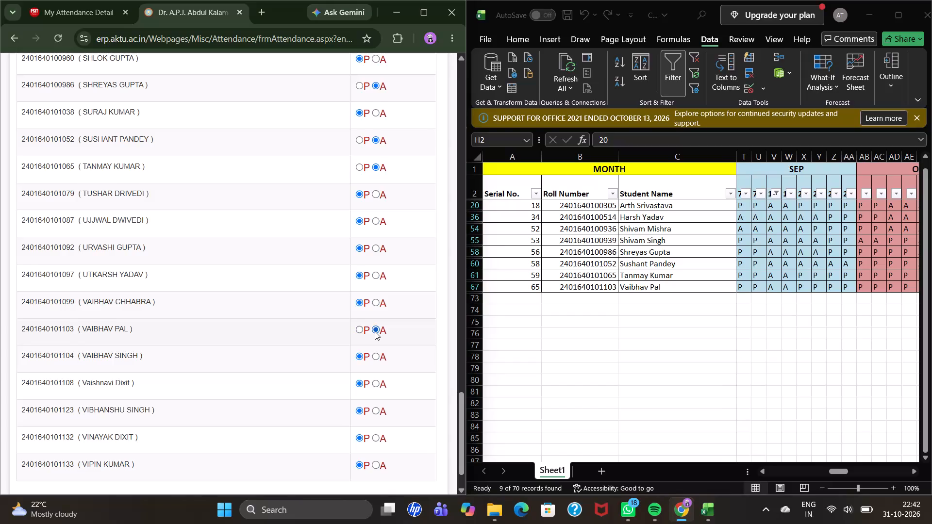
# Check the attendance date, submit the 14 September 2026 attendance in the ERP, and reload the form.
pyautogui.scroll(-6, 375, 331)
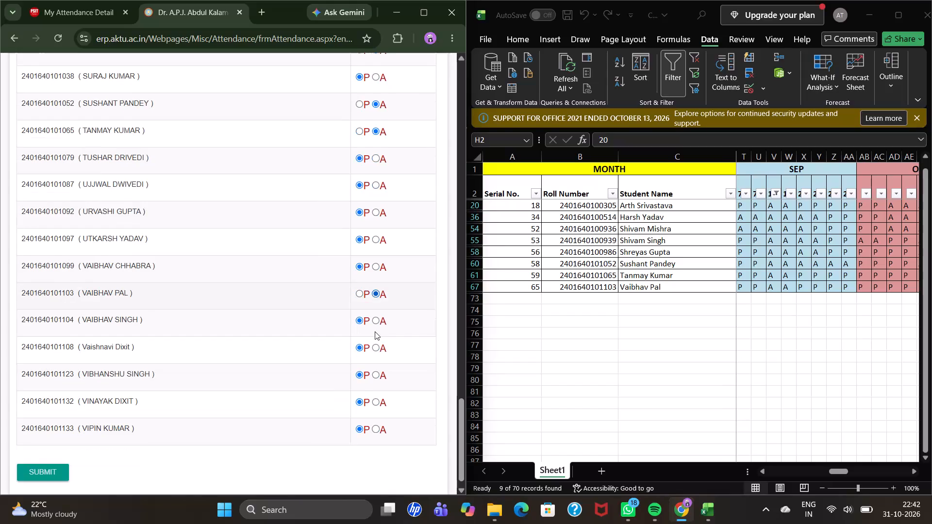
pyautogui.scroll(12, 265, 324)
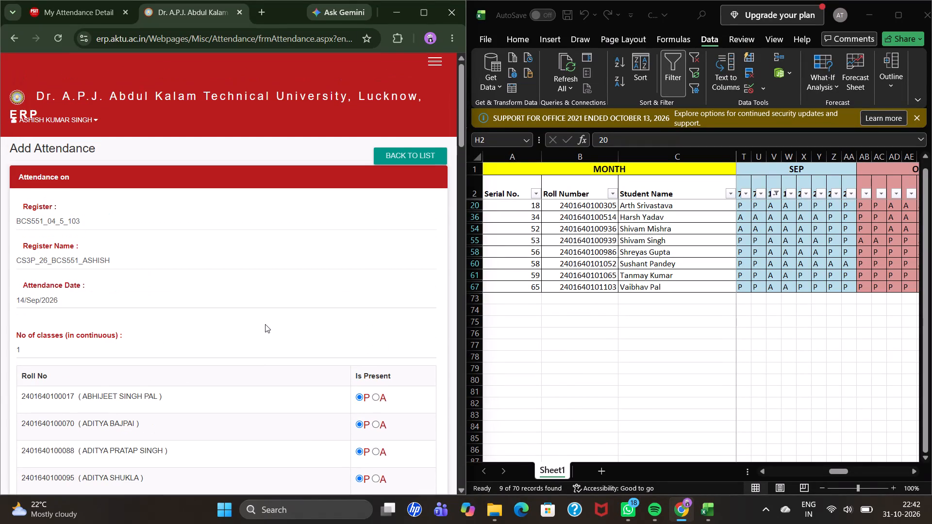
pyautogui.scroll(-19, 265, 324)
pyautogui.click(42, 458)
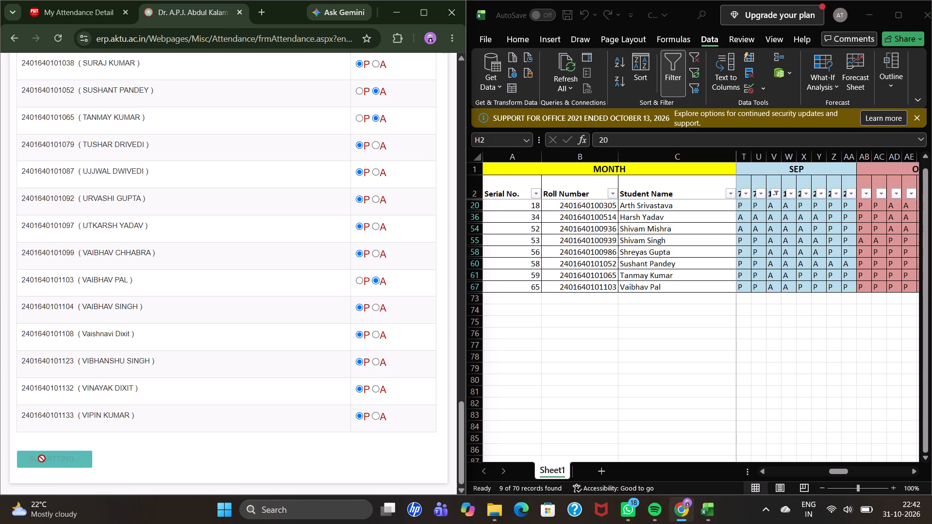
pyautogui.click(60, 36)
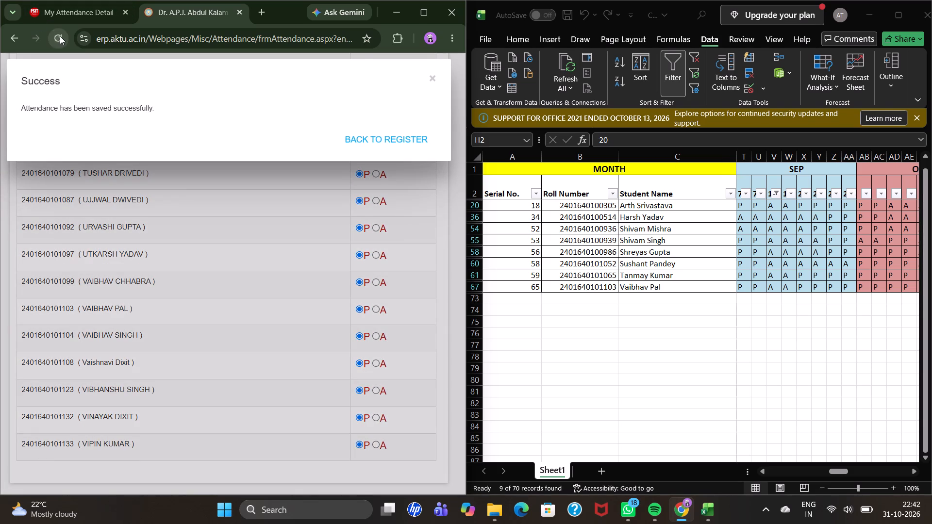
pyautogui.click(60, 36)
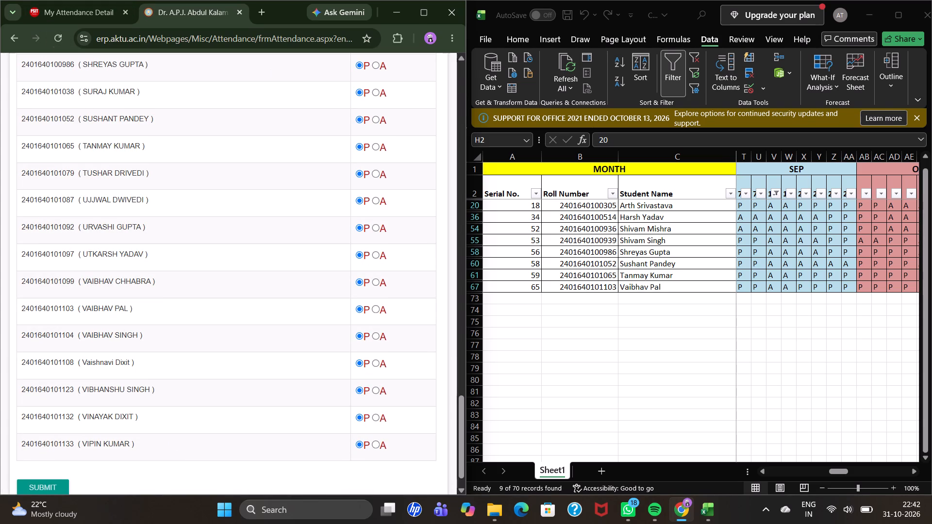
# In the Excel sheet, clear the filter on the first 14 September column and filter 21 September column X to only A entries.
pyautogui.click(805, 192)
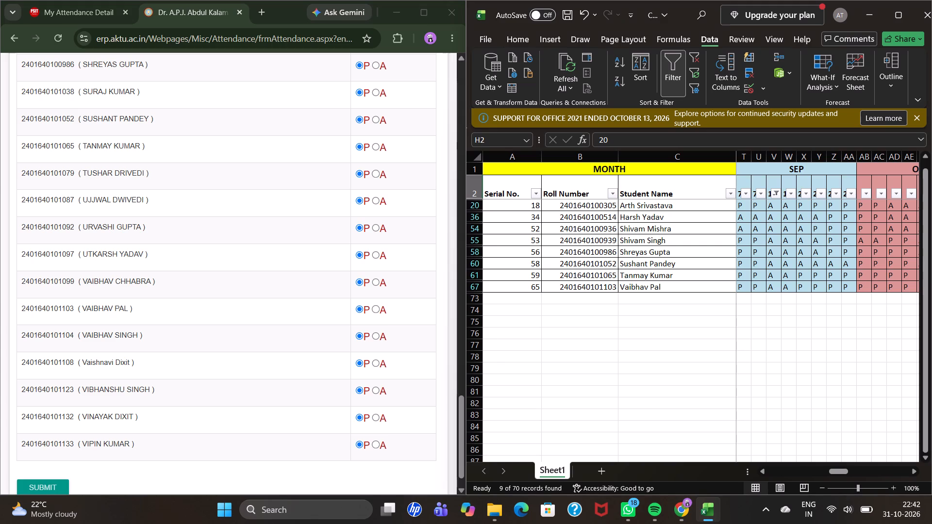
pyautogui.click(777, 192)
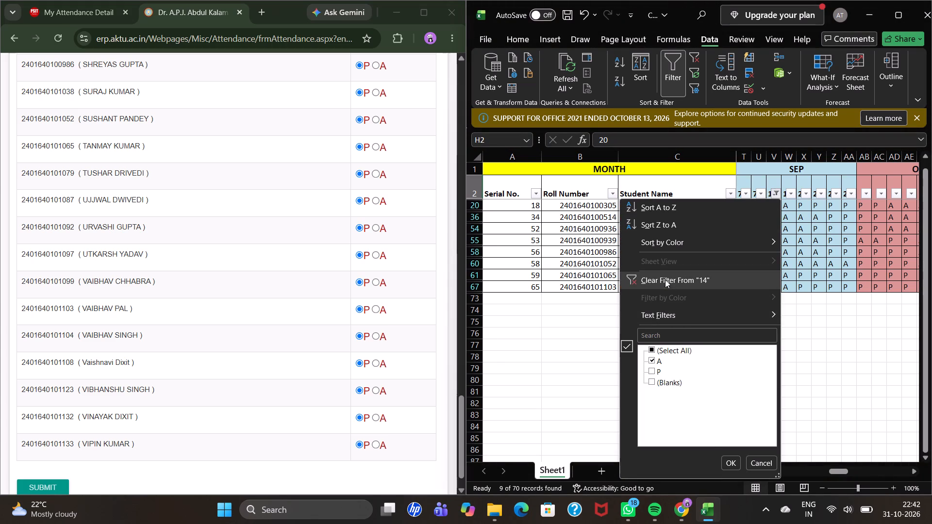
pyautogui.click(665, 277)
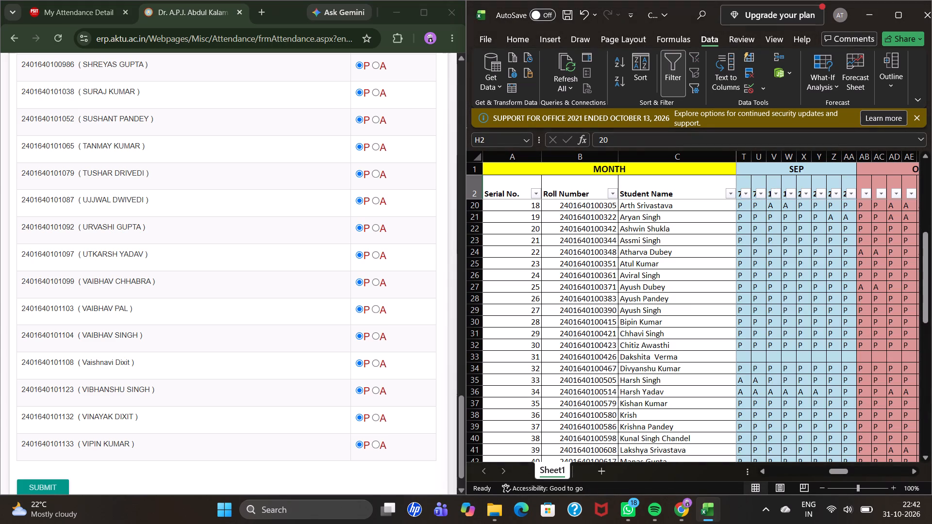
pyautogui.click(806, 192)
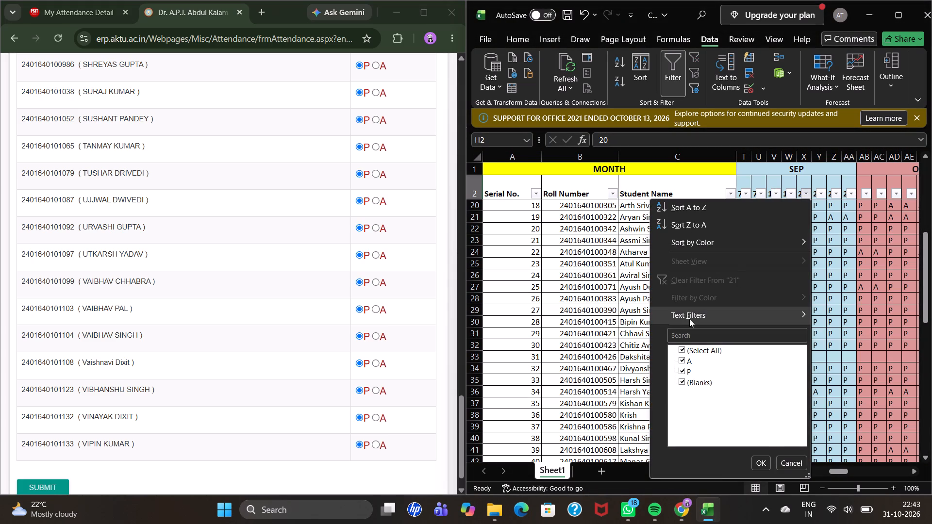
pyautogui.click(682, 379)
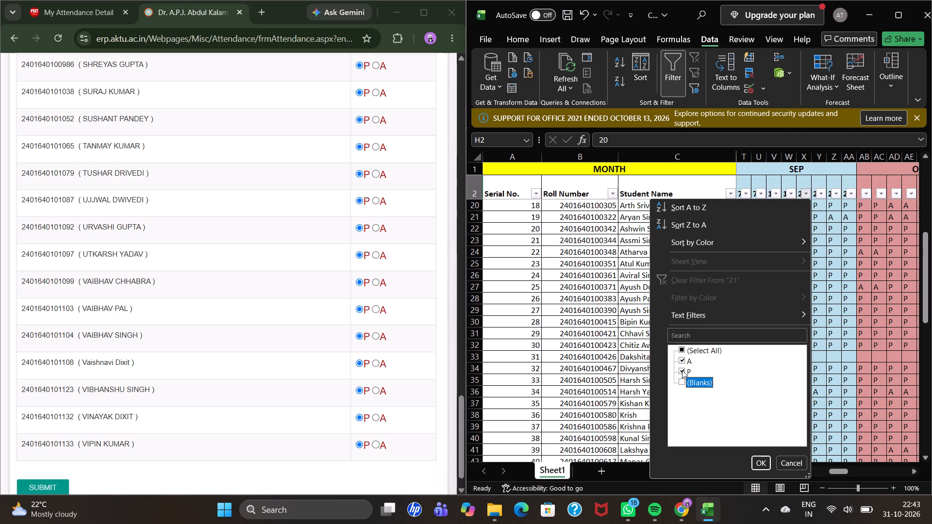
pyautogui.click(682, 369)
pyautogui.click(760, 461)
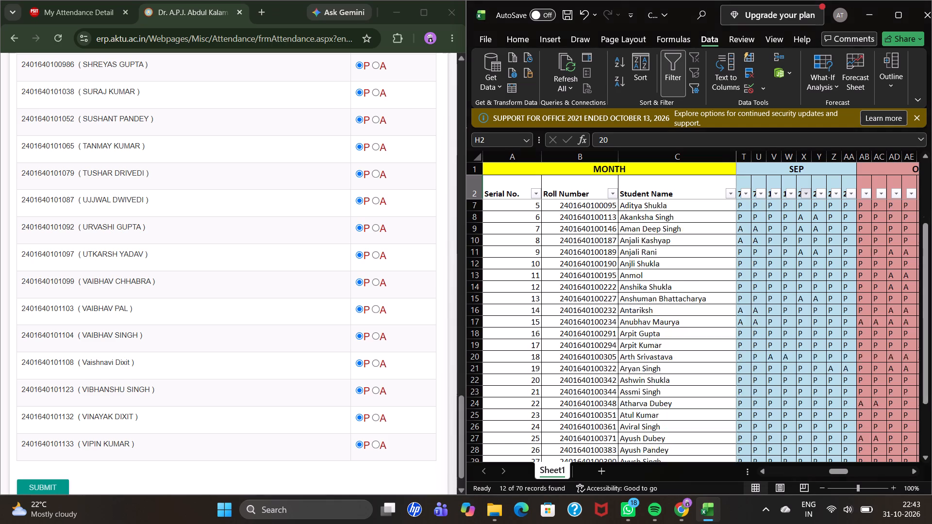
# Reload the ERP Add Attendance form and set its attendance date to 21 September 2026.
pyautogui.scroll(14, 260, 252)
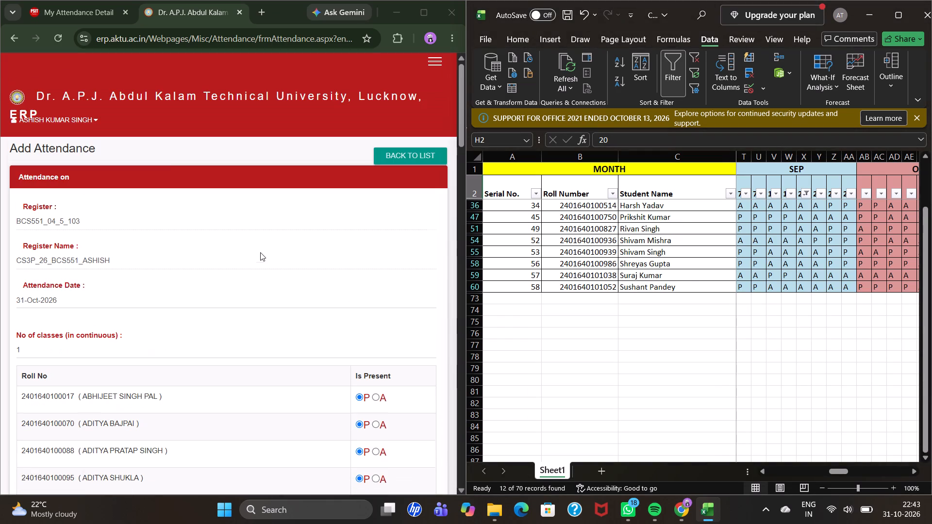
pyautogui.click(59, 38)
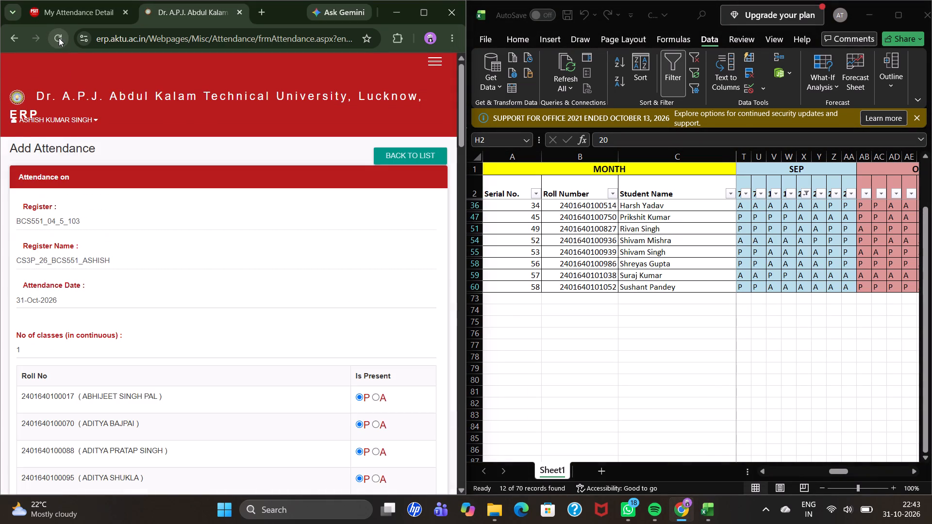
pyautogui.click(59, 291)
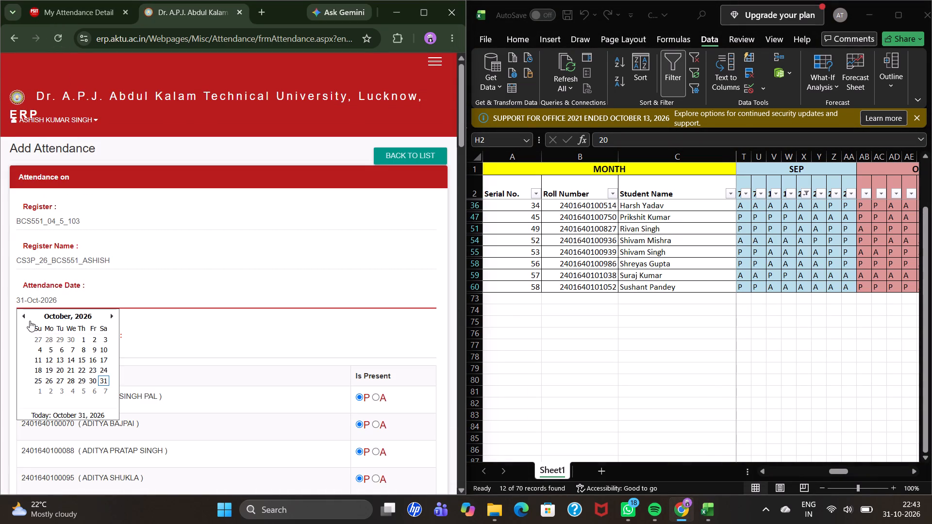
pyautogui.click(20, 317)
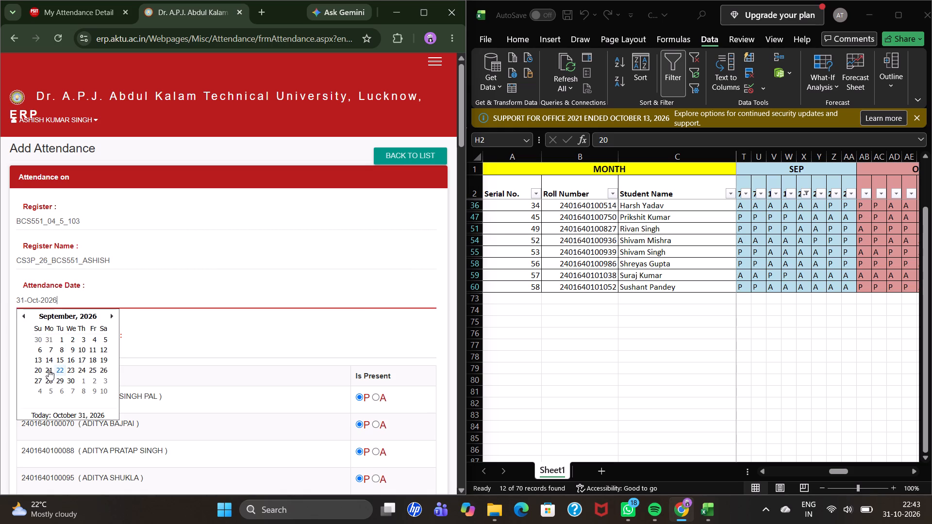
pyautogui.click(49, 370)
# Mark the students with sheet serial numbers 34, 45 and 49 absent in the 21 September ERP form.
pyautogui.scroll(-2, 259, 354)
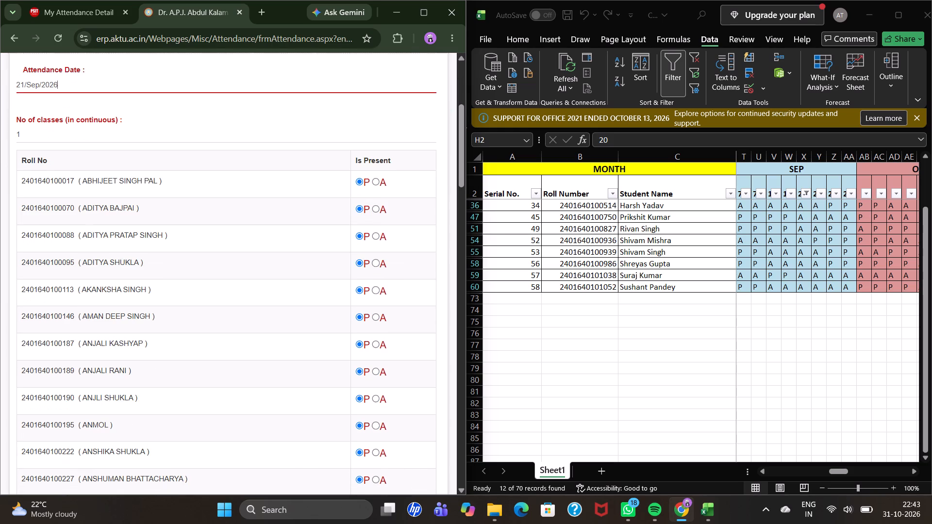
pyautogui.scroll(-5, 259, 354)
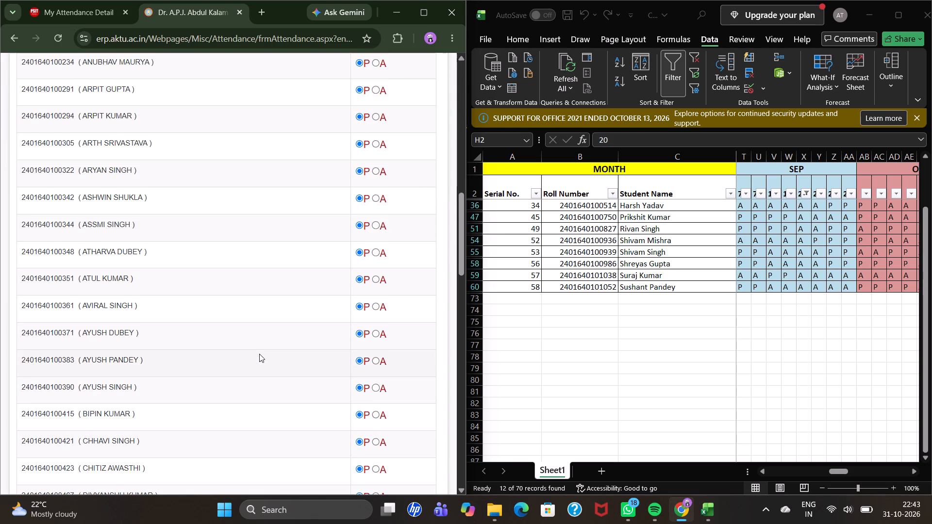
pyautogui.scroll(-1, 259, 354)
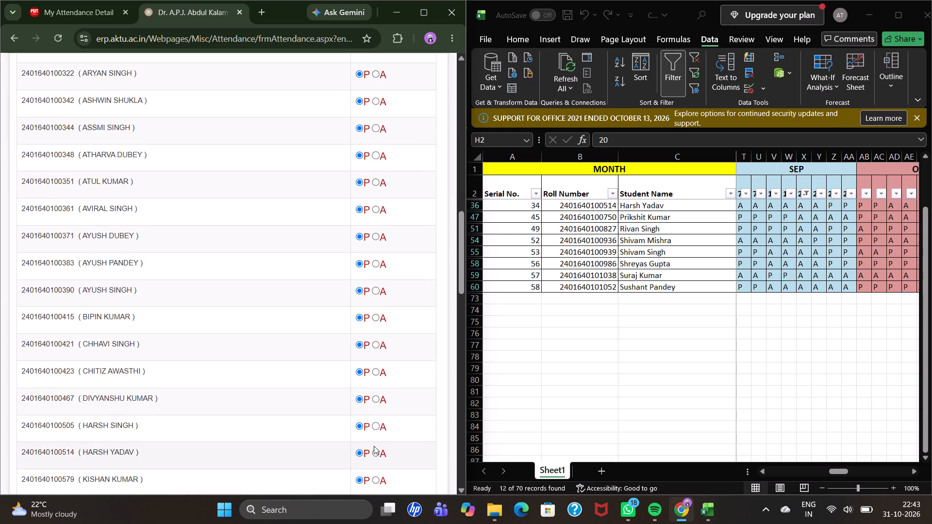
pyautogui.click(374, 453)
pyautogui.scroll(-1, 374, 453)
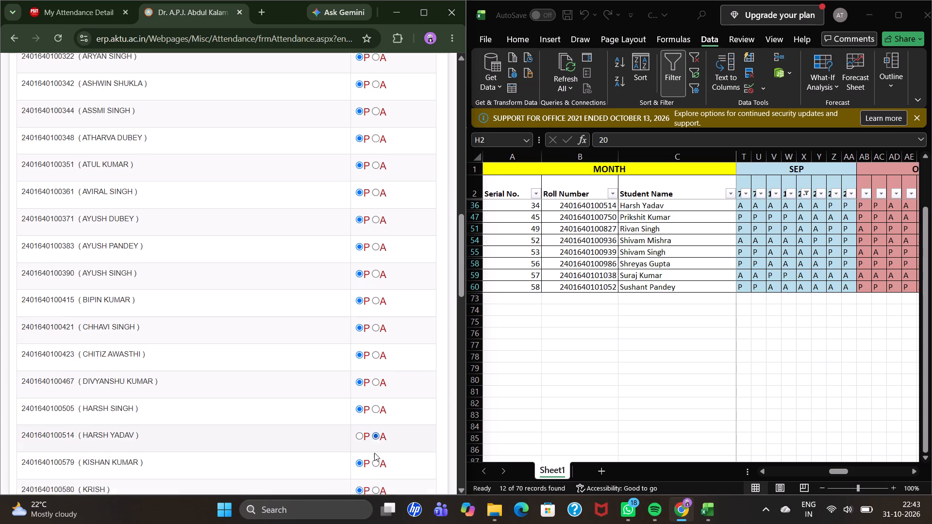
pyautogui.scroll(-2, 374, 453)
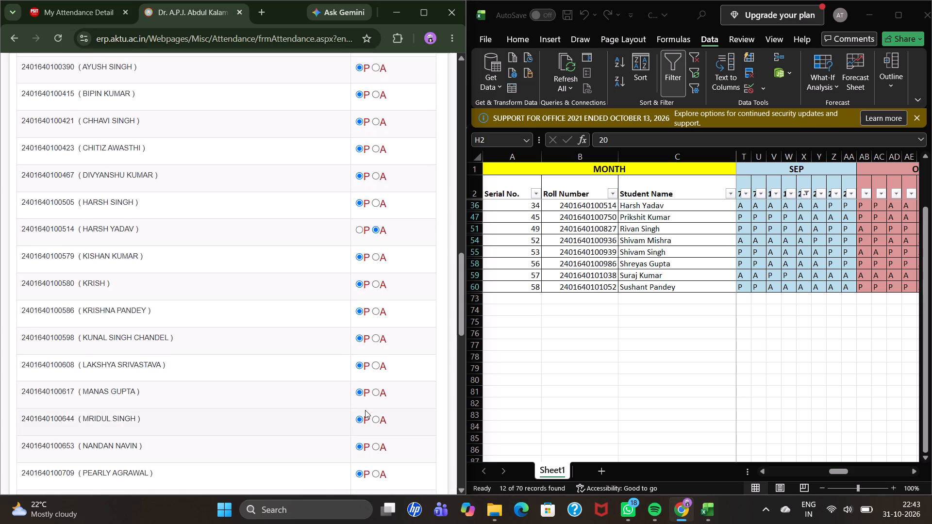
pyautogui.scroll(-2, 365, 410)
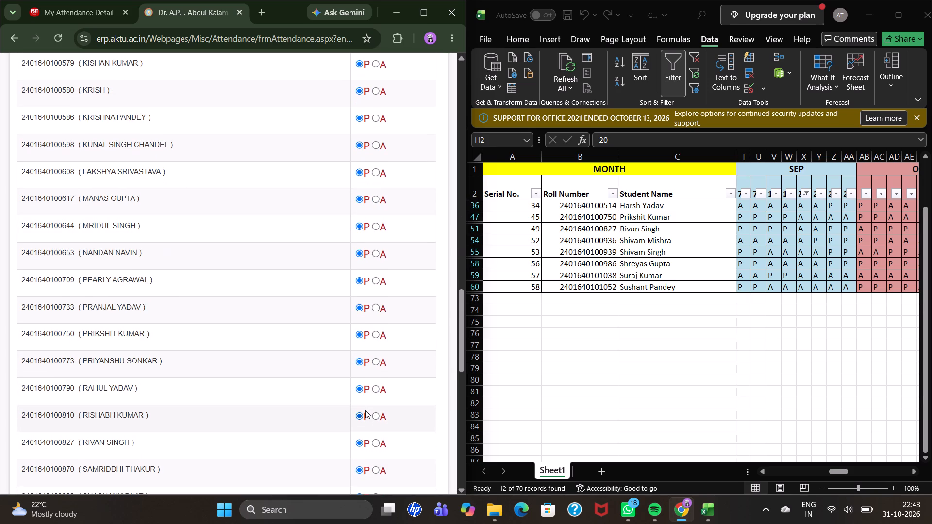
pyautogui.click(375, 332)
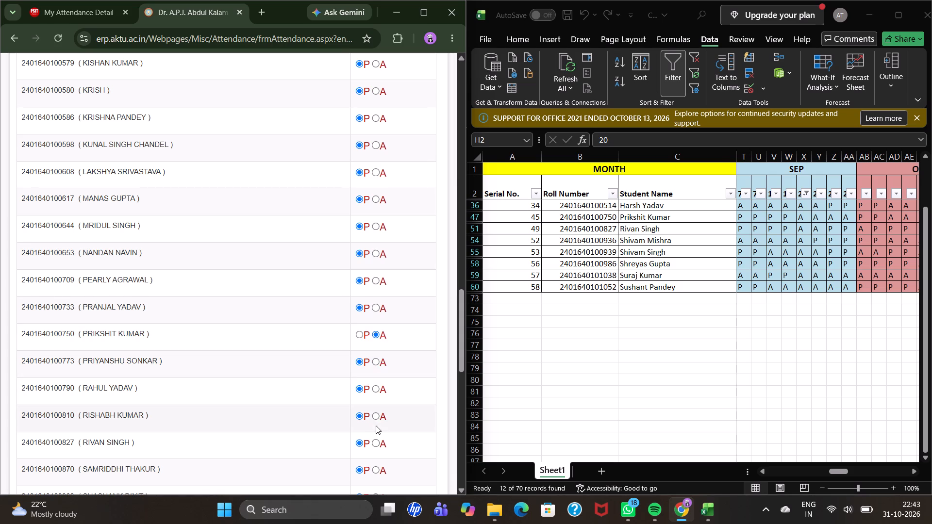
pyautogui.click(378, 442)
# Mark the students with sheet serial numbers 52, 56, 57 and 58 absent in the 21 September ERP form.
pyautogui.scroll(-2, 378, 442)
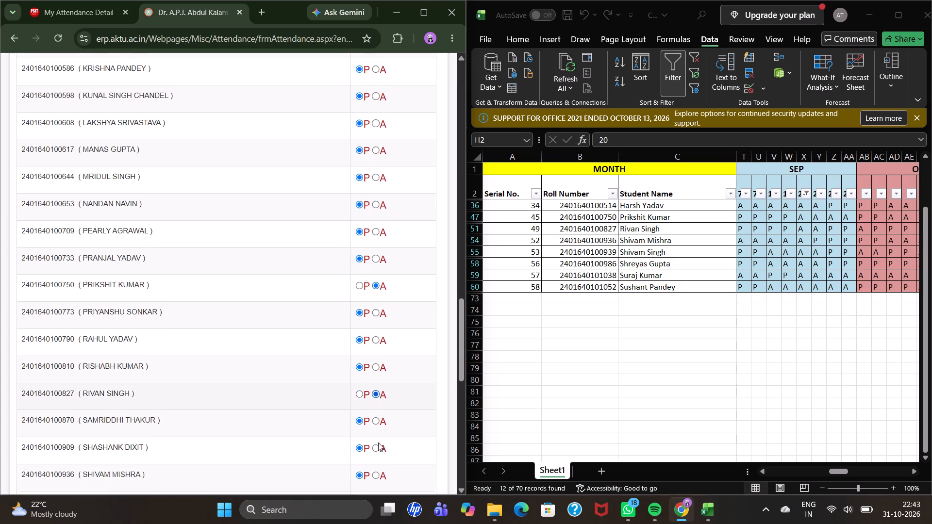
pyautogui.scroll(-2, 378, 442)
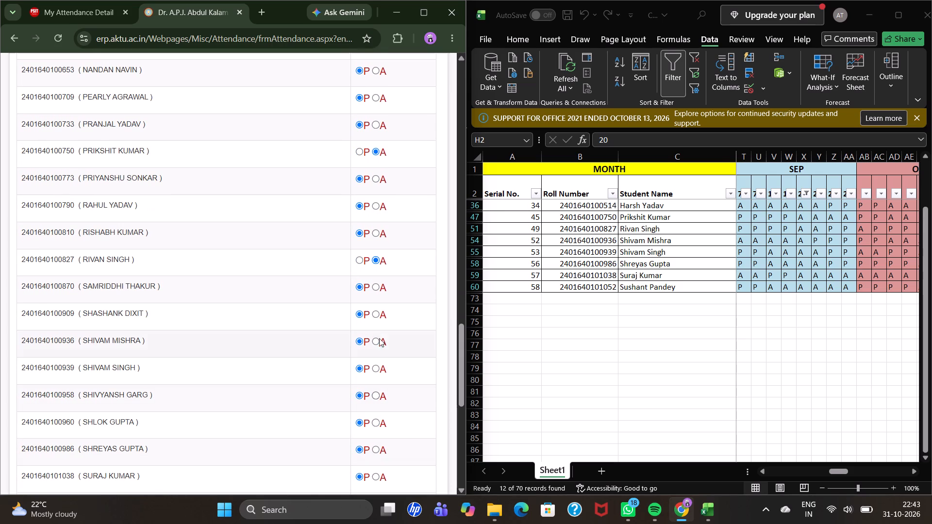
pyautogui.click(377, 340)
pyautogui.scroll(-3, 377, 340)
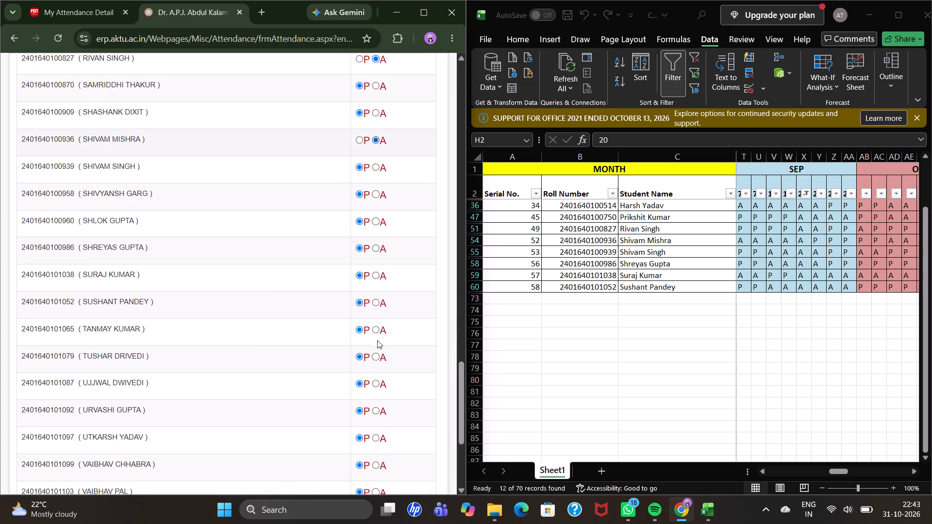
pyautogui.click(378, 246)
pyautogui.scroll(-1, 382, 313)
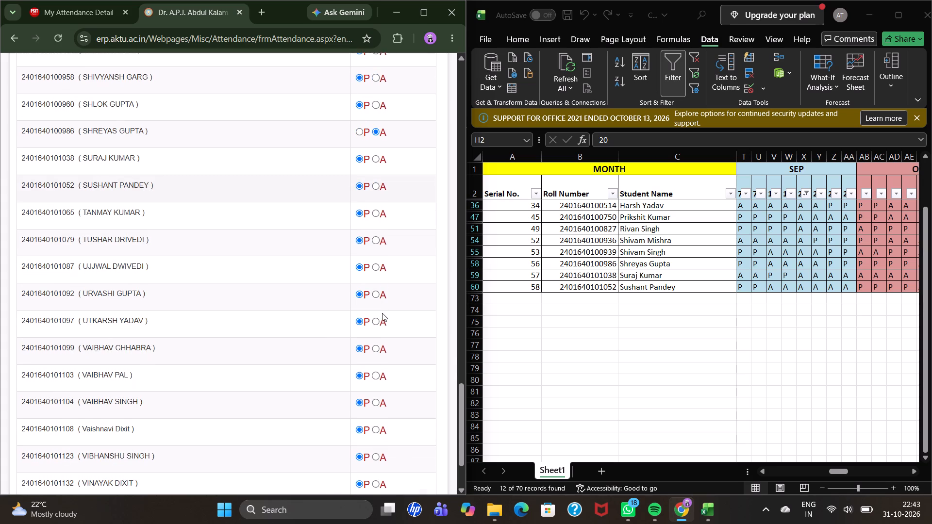
pyautogui.scroll(-1, 382, 313)
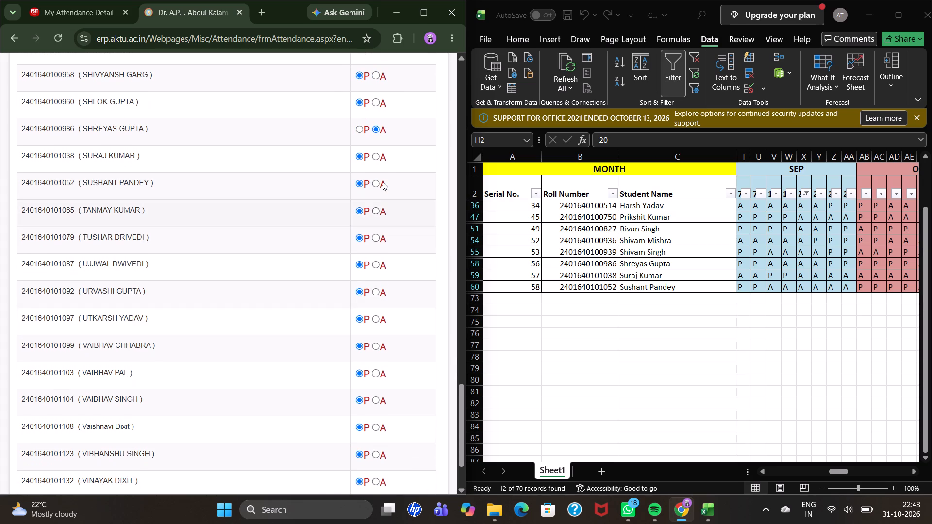
pyautogui.click(377, 155)
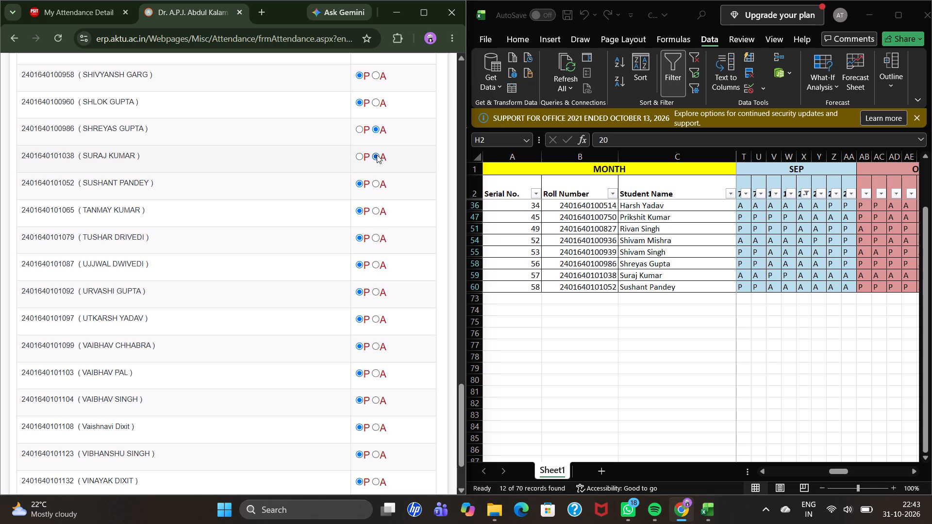
pyautogui.click(375, 181)
# Check the attendance date, submit the 21 September 2026 attendance in the ERP, and reload the form.
pyautogui.scroll(17, 375, 181)
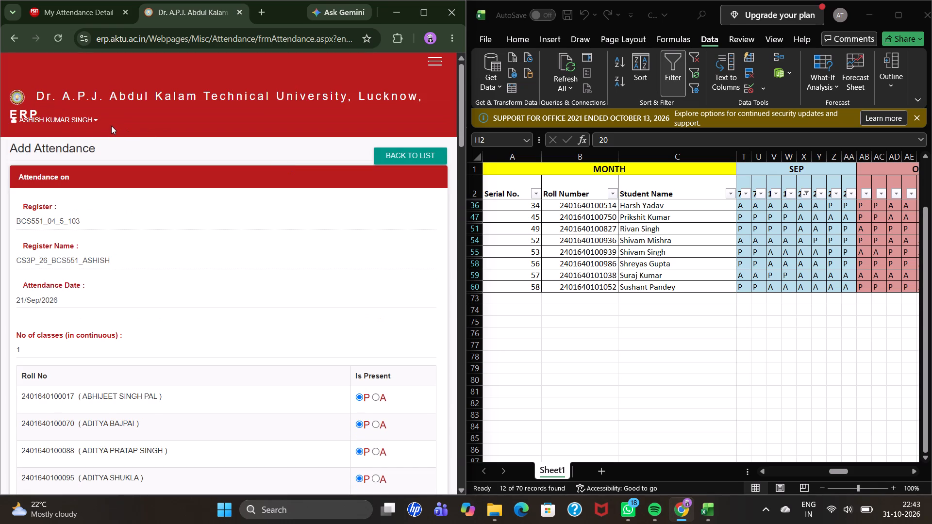
pyautogui.scroll(-19, 185, 416)
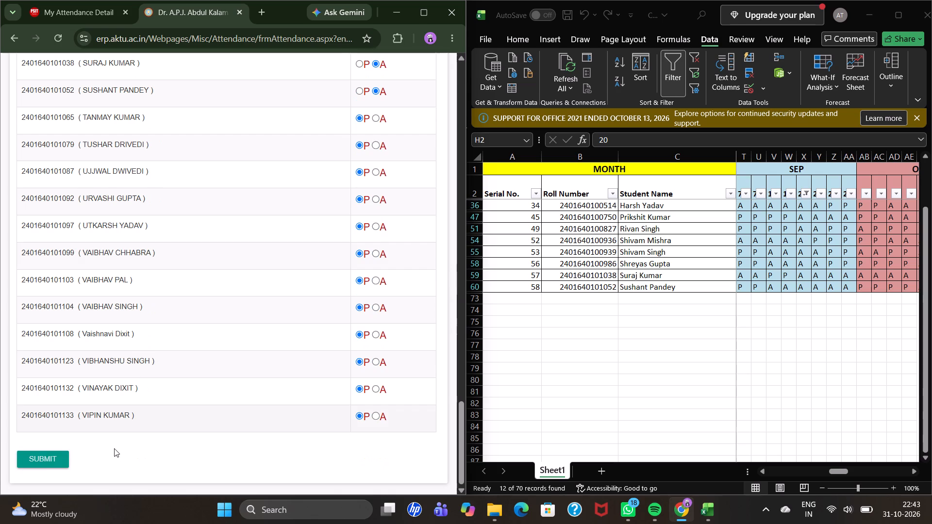
pyautogui.click(56, 459)
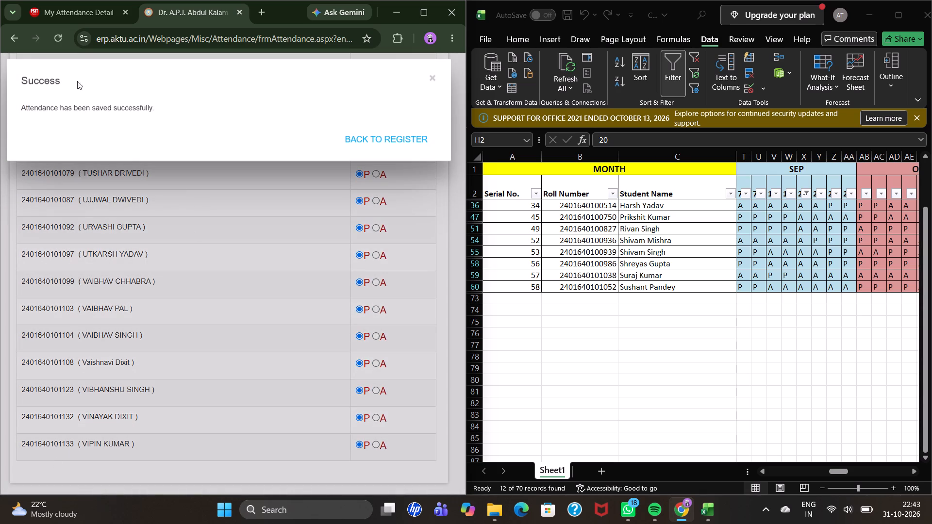
pyautogui.click(60, 39)
pyautogui.click(60, 39)
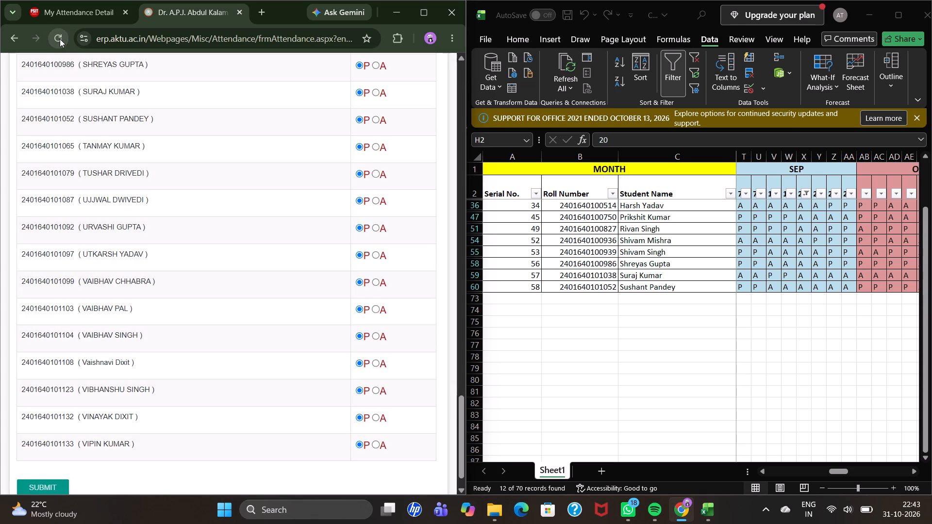
pyautogui.click(60, 39)
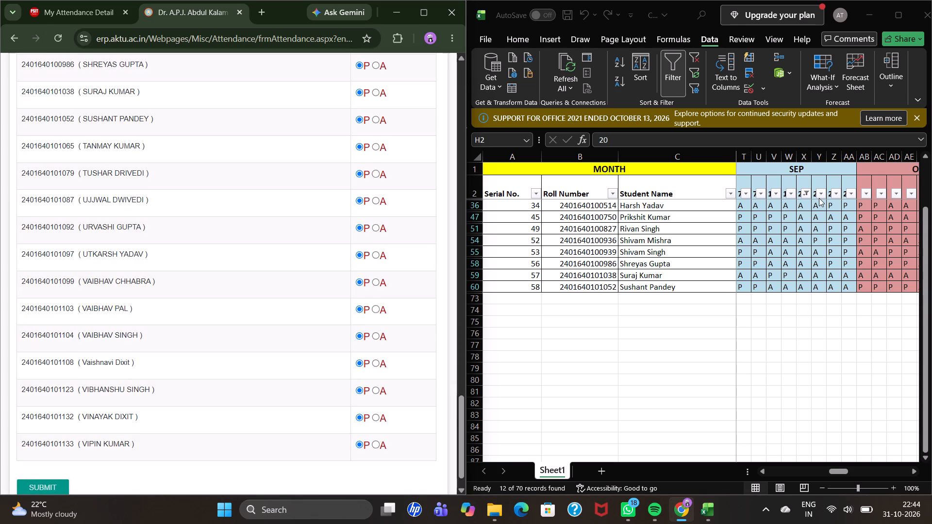
# In the Excel workbook, clear the 21 September filter and filter the 28 September column Z to show only A entries.
pyautogui.click(819, 195)
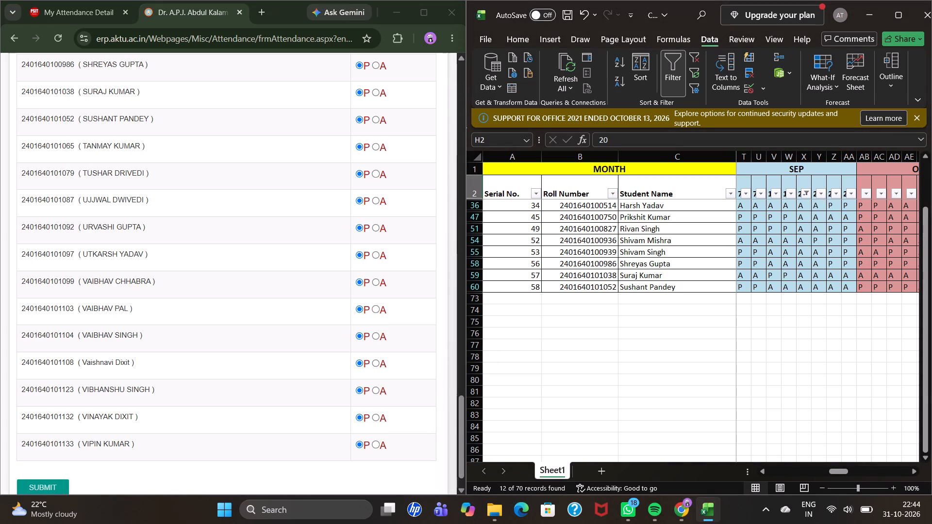
pyautogui.click(807, 193)
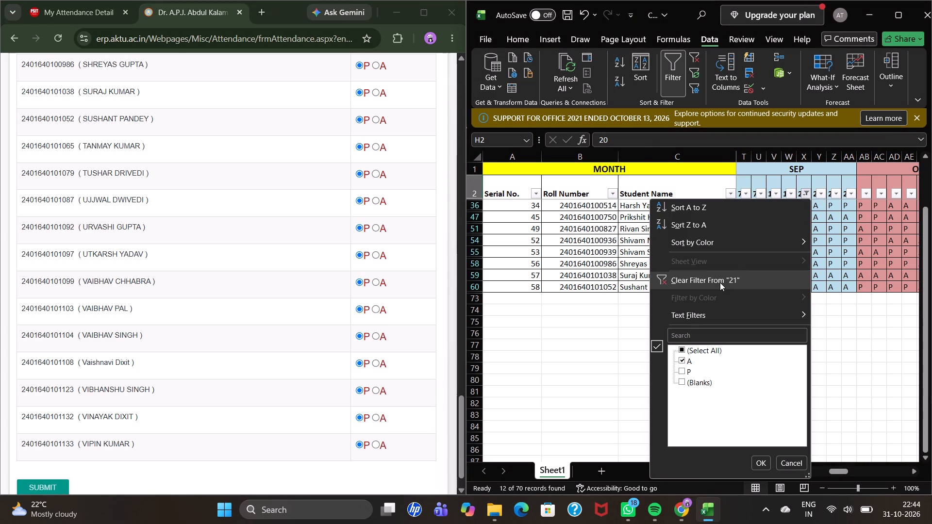
pyautogui.click(720, 282)
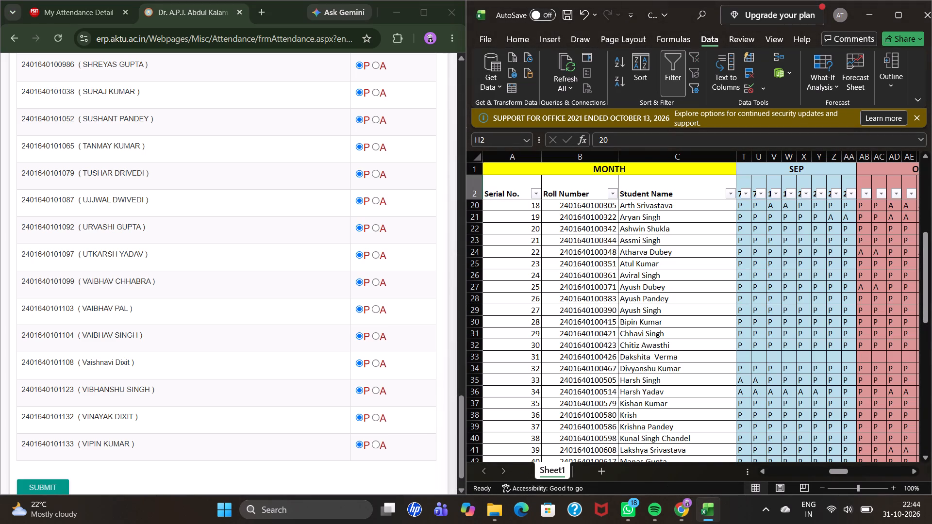
pyautogui.click(835, 193)
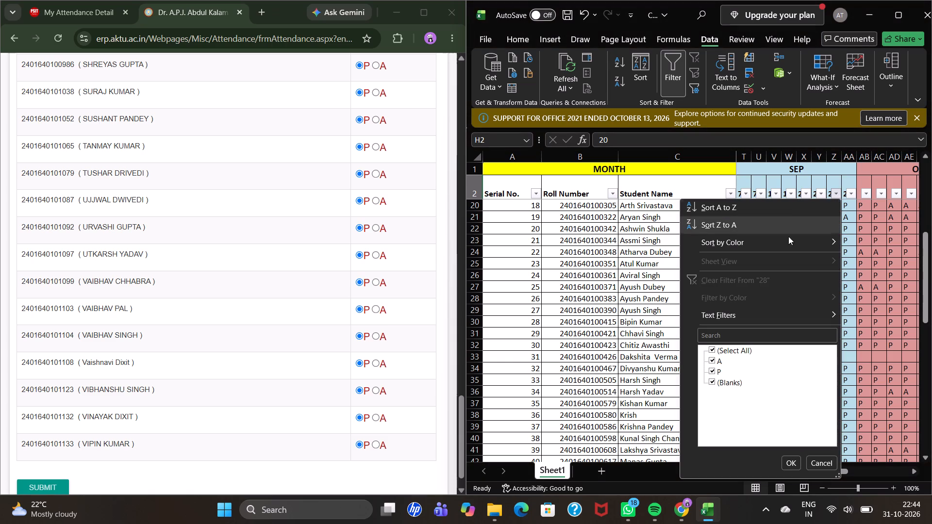
pyautogui.click(713, 381)
pyautogui.click(711, 367)
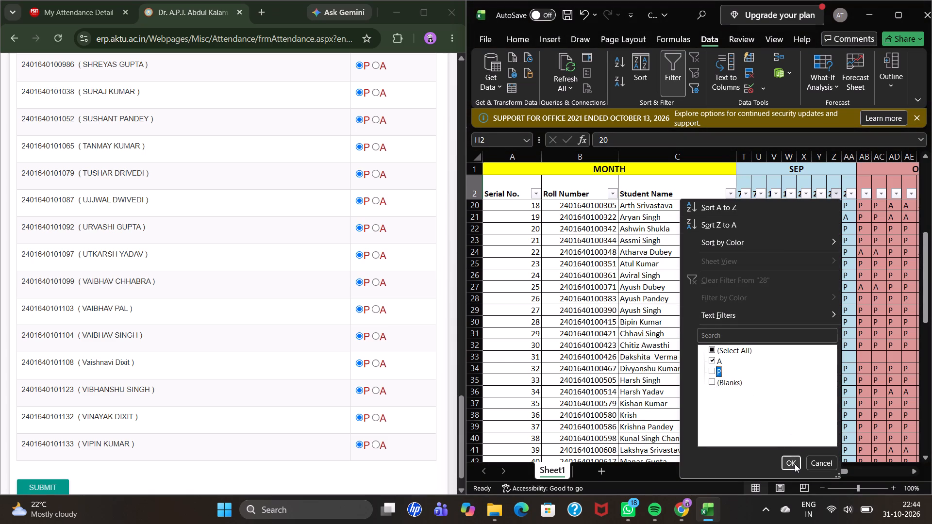
pyautogui.click(795, 464)
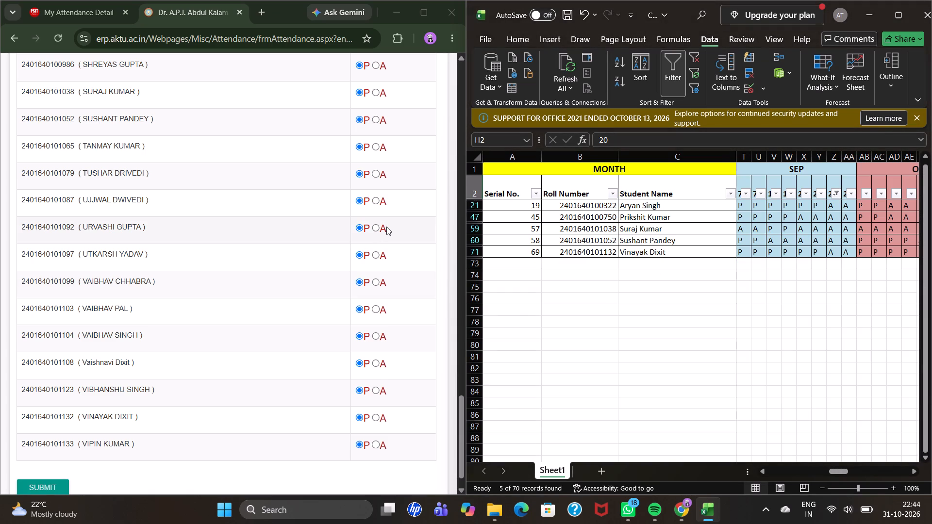
# Reload the ERP Add Attendance form in the browser and set its attendance date to 28 September 2026.
pyautogui.scroll(19, 386, 227)
pyautogui.click(60, 36)
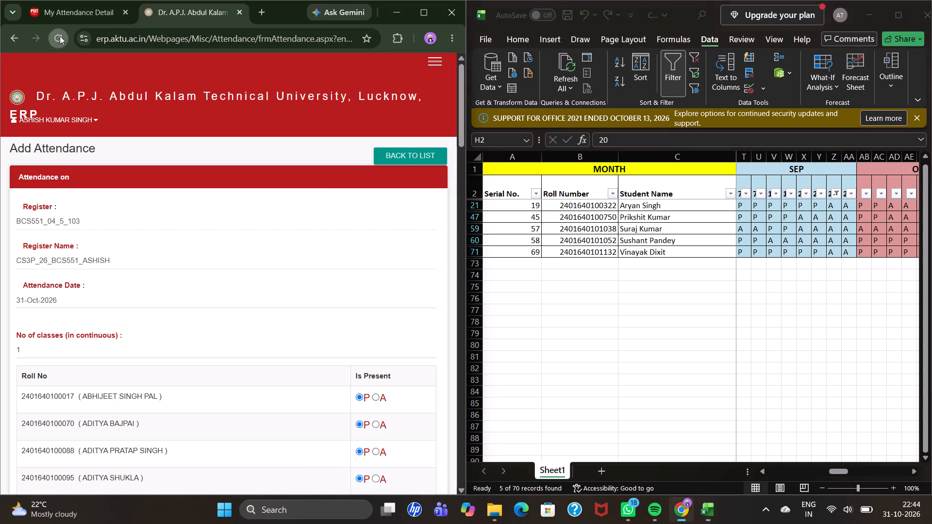
pyautogui.click(60, 36)
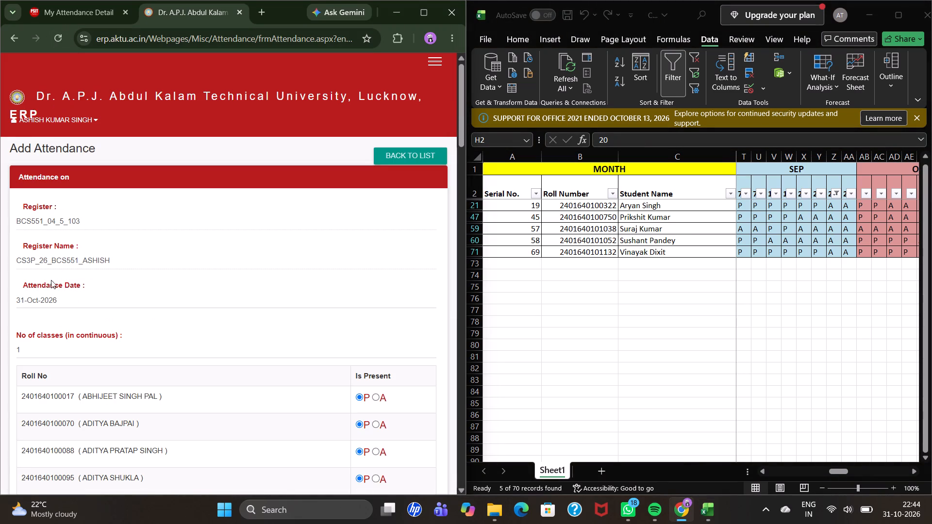
pyautogui.click(51, 294)
pyautogui.click(20, 309)
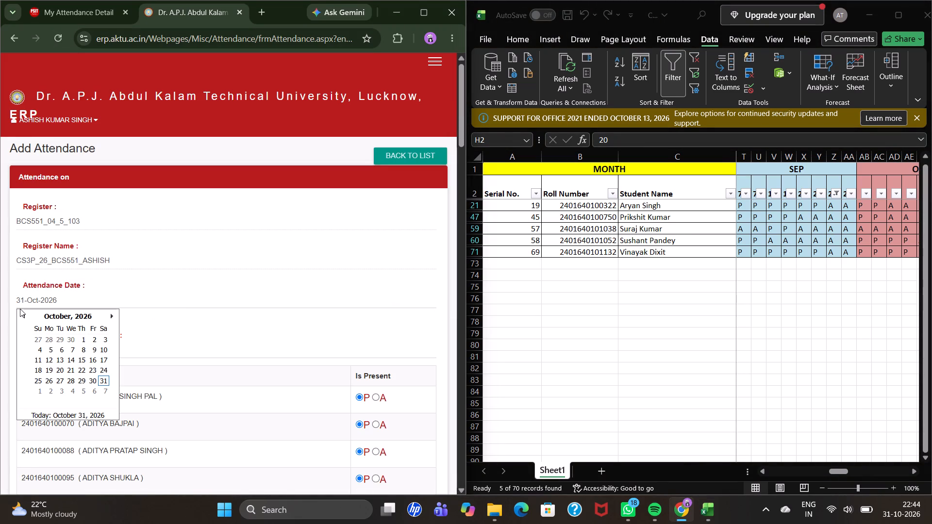
pyautogui.click(24, 315)
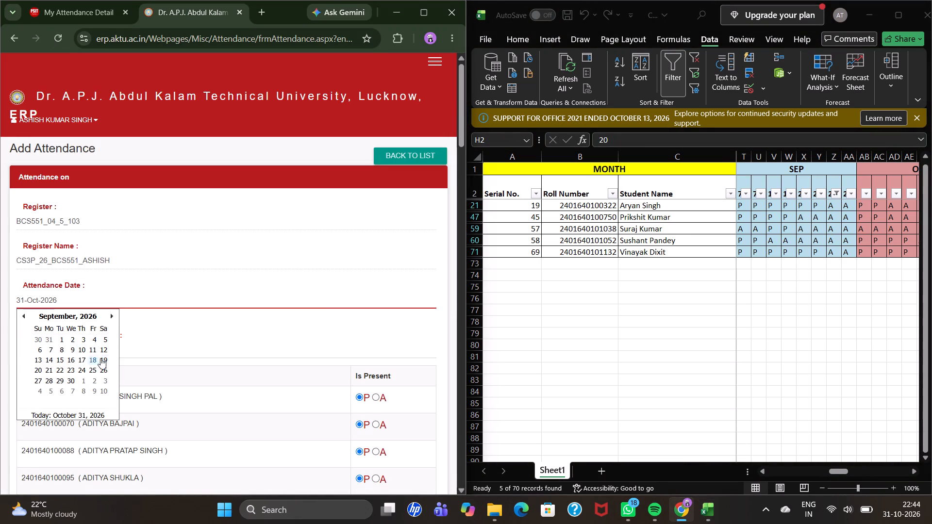
pyautogui.click(51, 380)
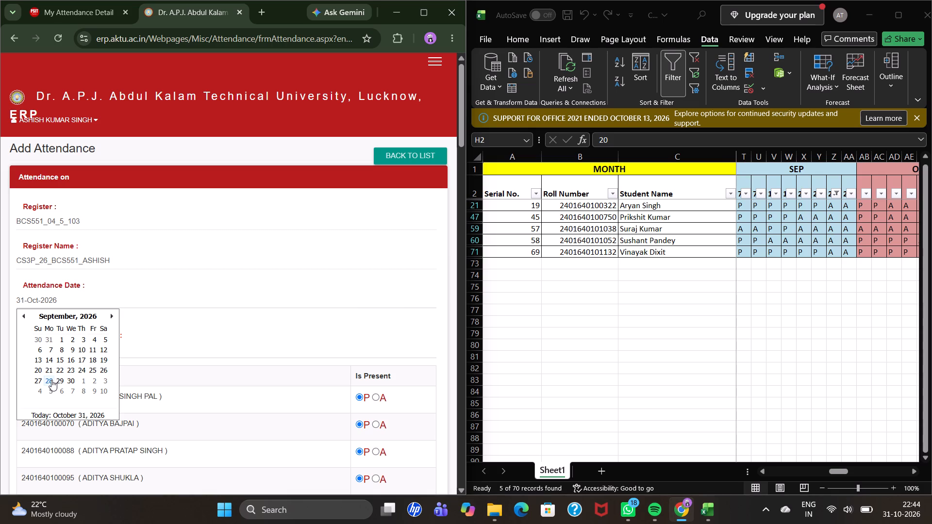
# Mark the students with sheet serial numbers 19 and 45 absent in the 28 September ERP form.
pyautogui.scroll(-2, 194, 389)
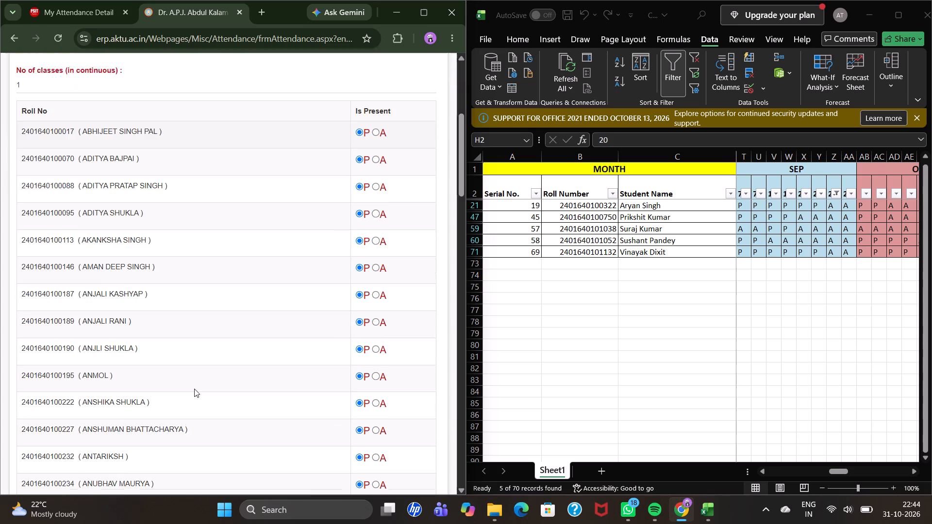
pyautogui.scroll(-6, 194, 389)
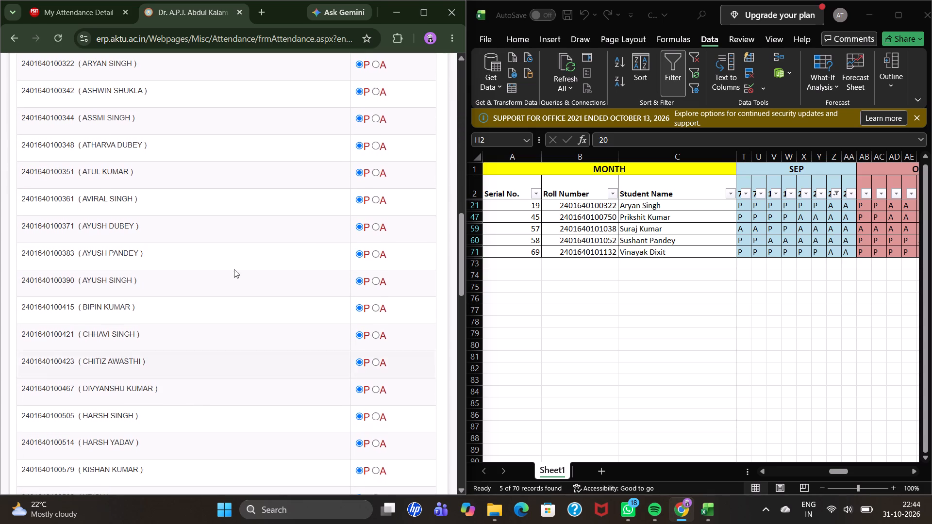
pyautogui.scroll(2, 367, 118)
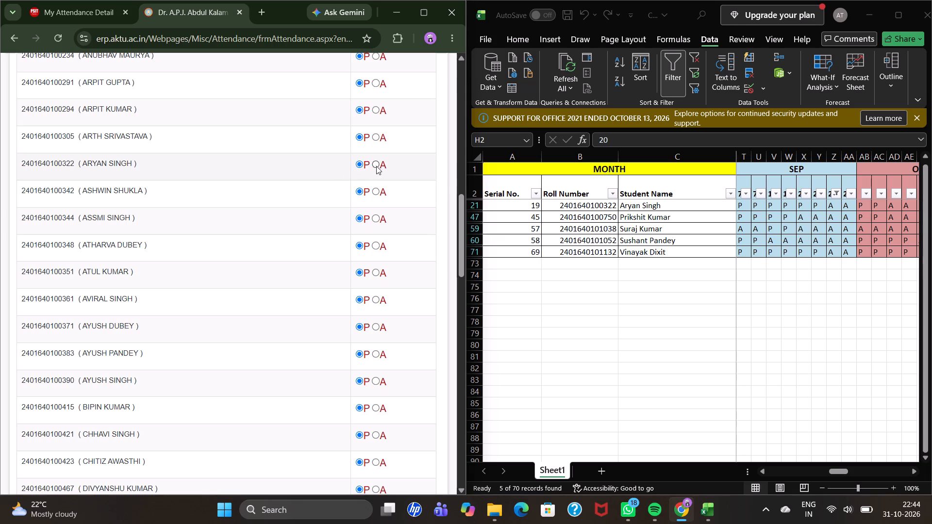
pyautogui.click(377, 166)
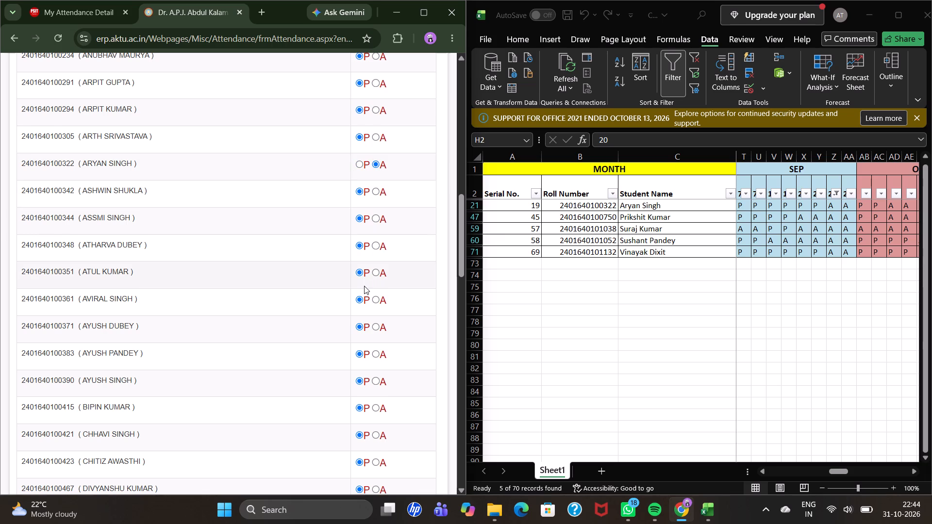
pyautogui.scroll(-6, 364, 286)
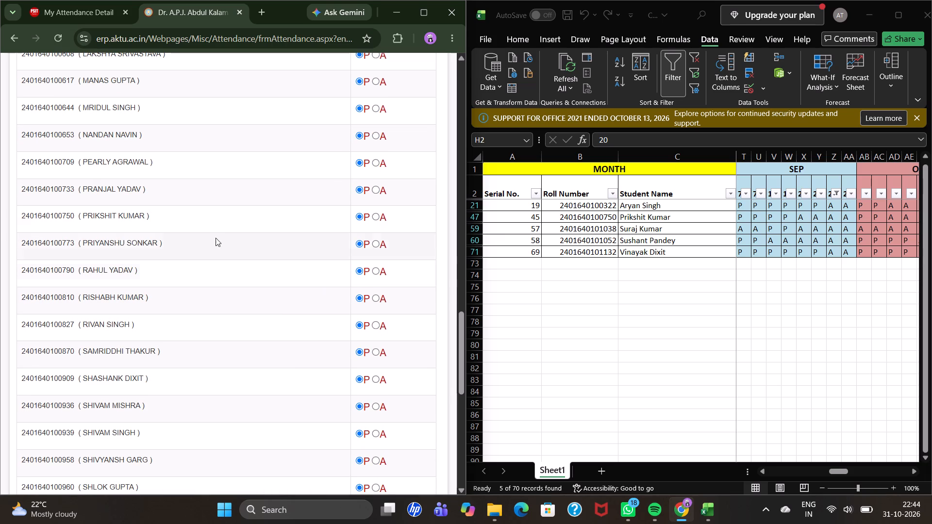
pyautogui.click(376, 216)
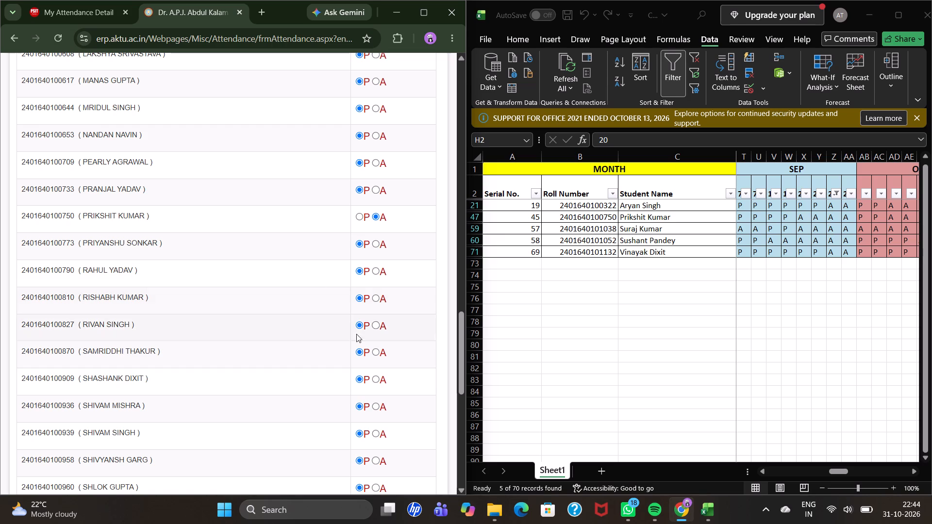
# Mark the students with sheet serial numbers 57, 58 and 69 absent in the 28 September ERP form.
pyautogui.scroll(-2, 379, 358)
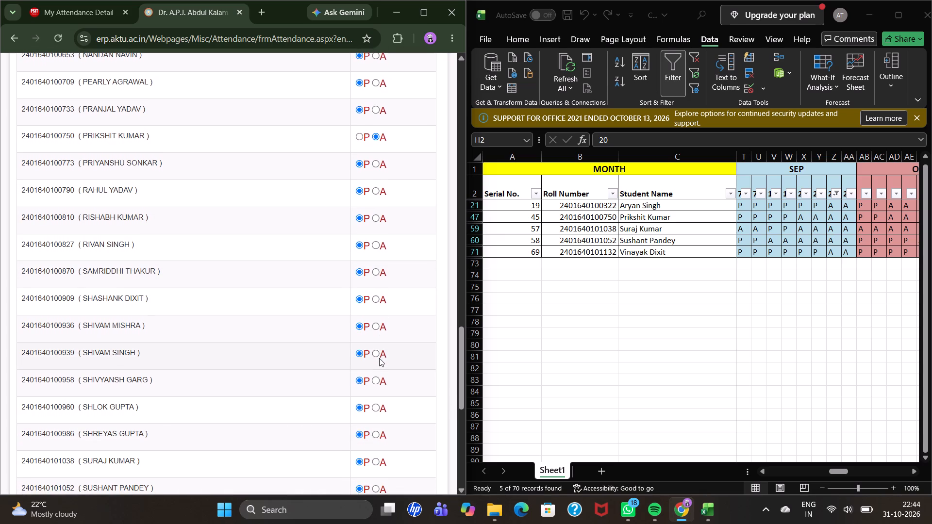
pyautogui.scroll(-3, 379, 358)
pyautogui.click(375, 345)
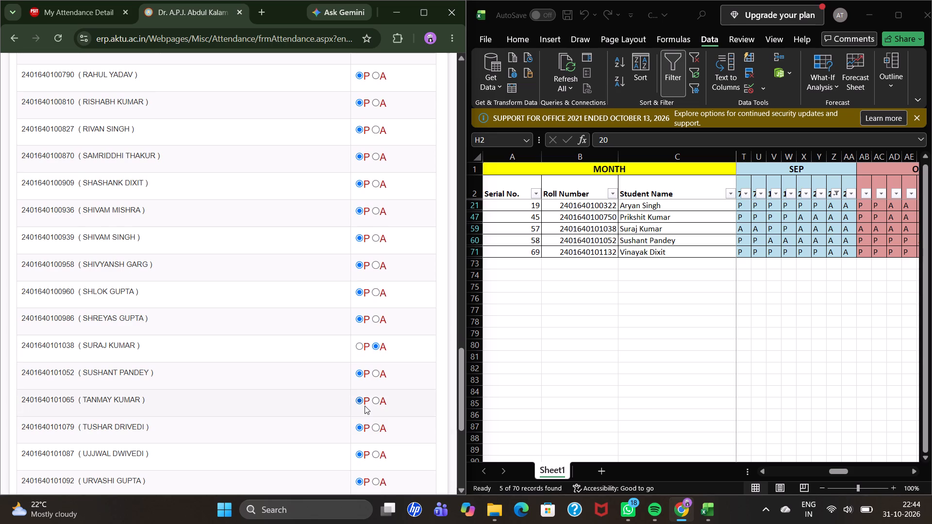
pyautogui.click(377, 374)
pyautogui.scroll(-1, 377, 374)
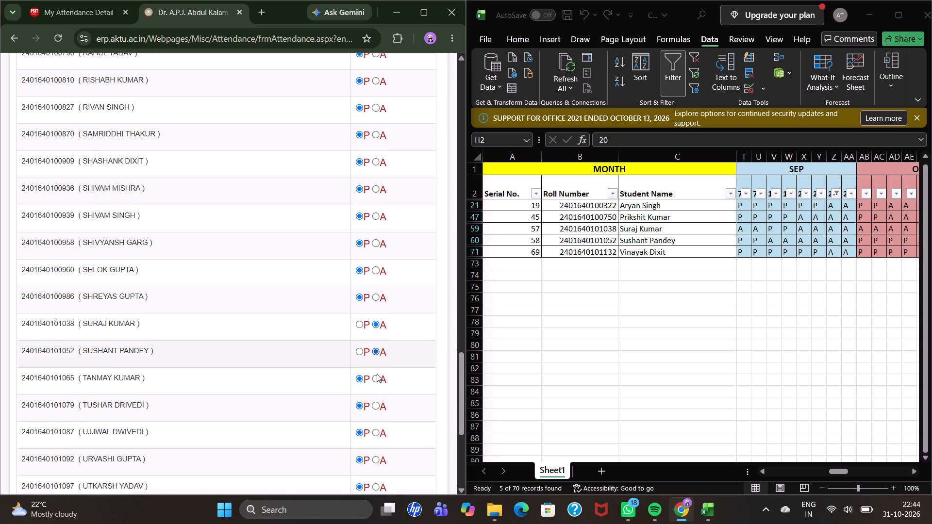
pyautogui.scroll(-1, 377, 374)
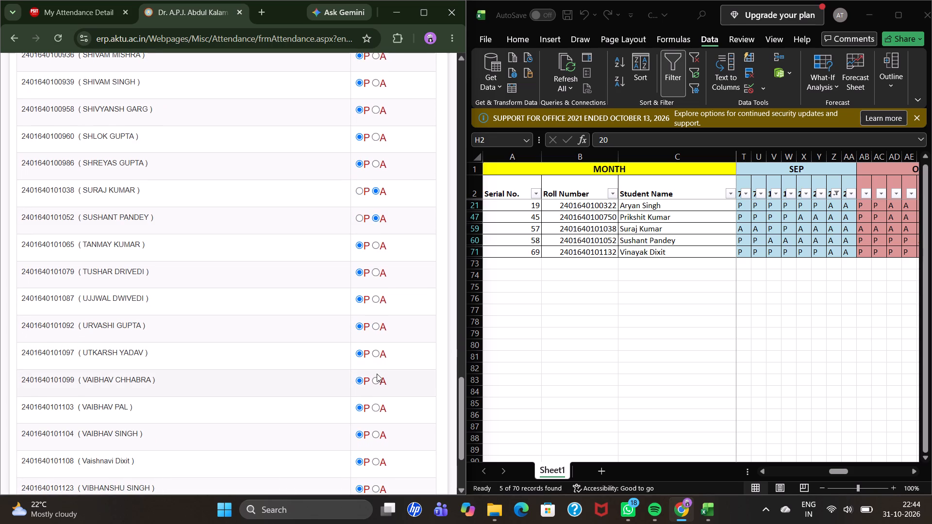
pyautogui.scroll(-3, 377, 374)
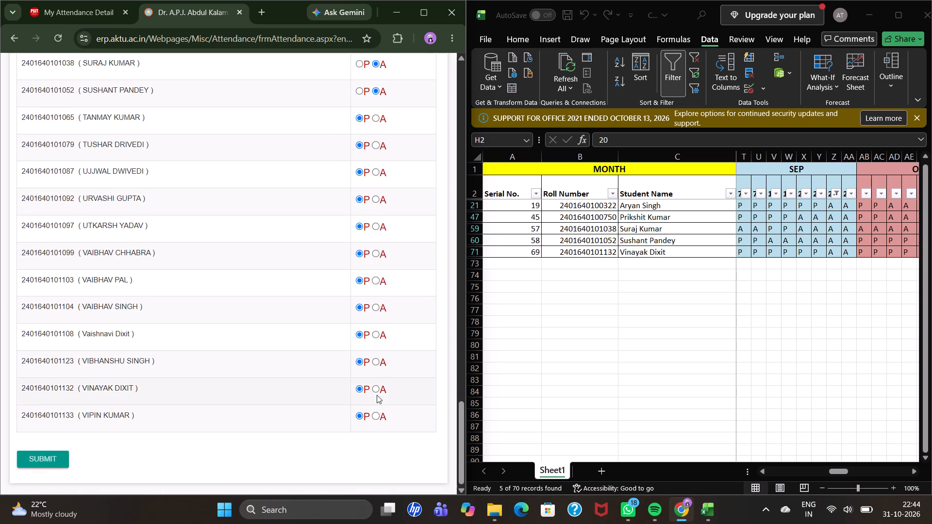
pyautogui.click(376, 388)
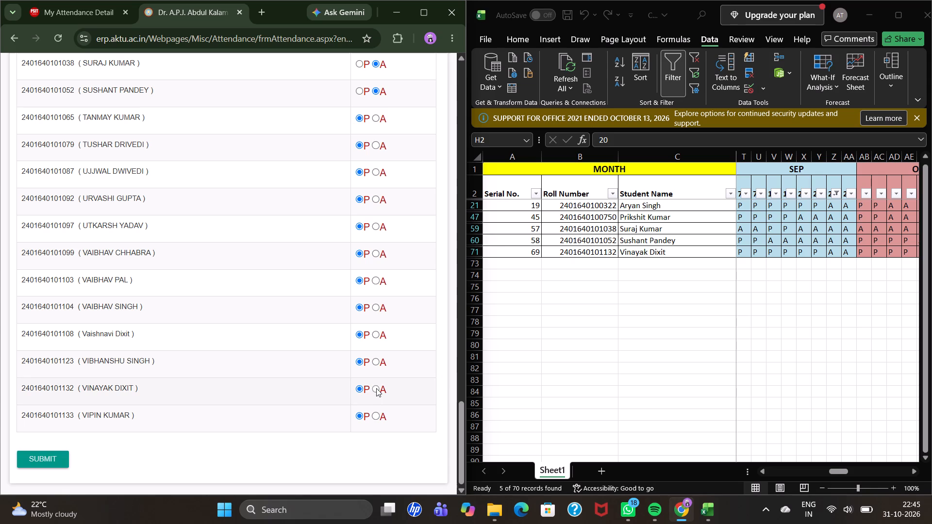
# Look back over the form entries, submit the 28 September 2026 attendance in the ERP, and reload the form.
pyautogui.scroll(11, 256, 347)
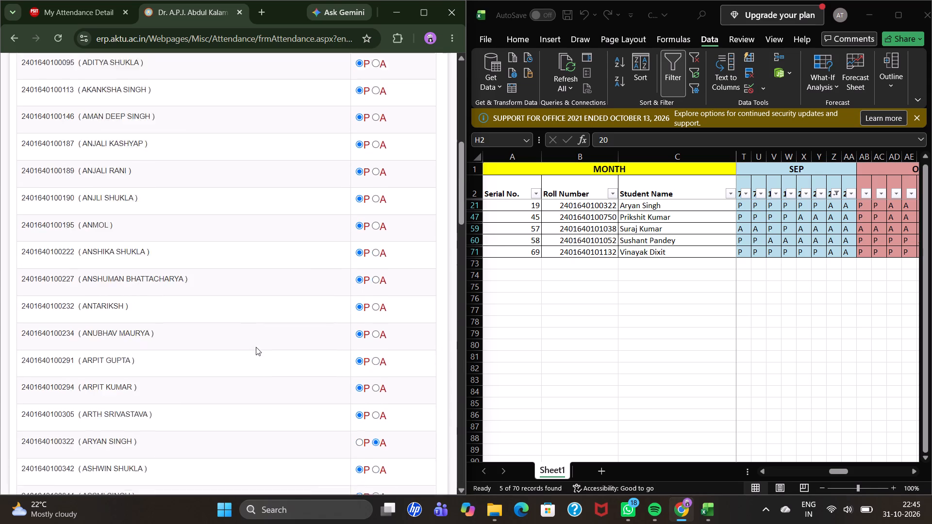
pyautogui.scroll(5, 256, 347)
pyautogui.scroll(-17, 256, 347)
pyautogui.click(42, 459)
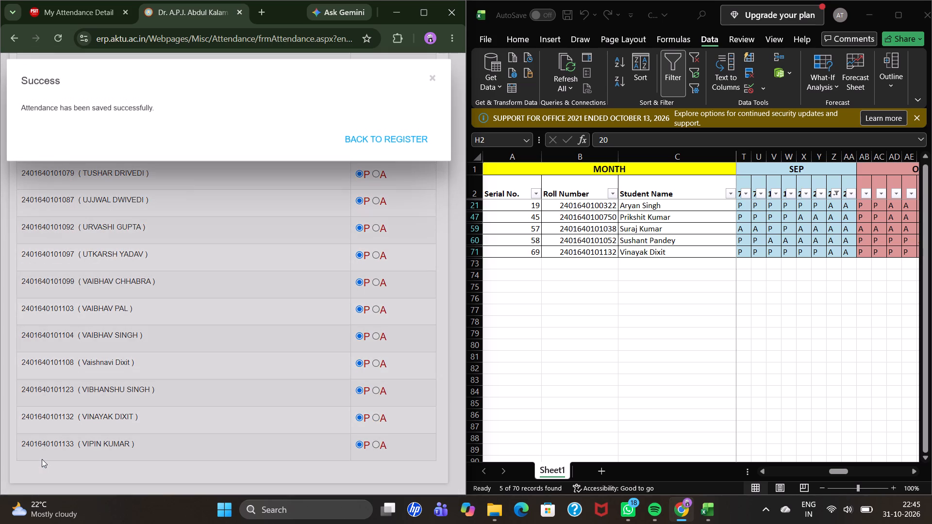
pyautogui.tripleClick(56, 37)
pyautogui.click(56, 37)
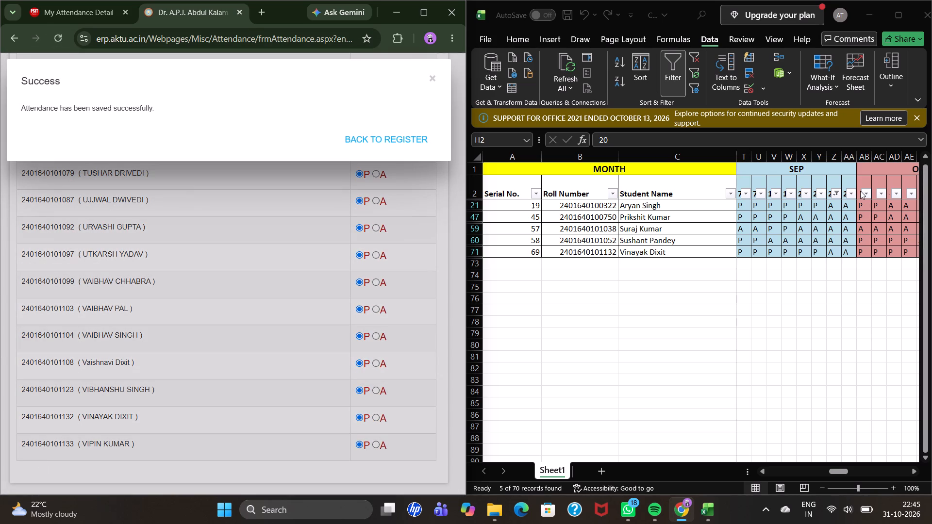
# Clear the absentee filter from the 28 September column Z in the Excel workbook.
pyautogui.click(837, 190)
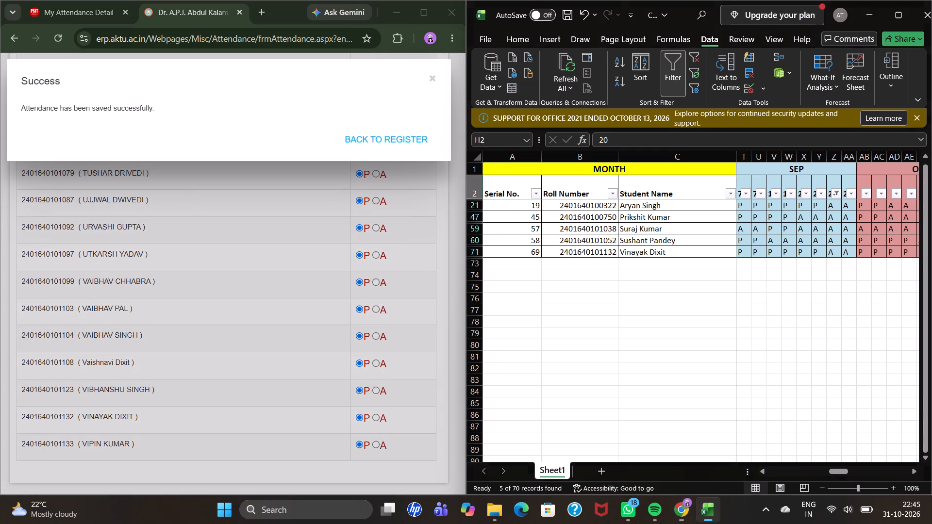
pyautogui.click(837, 190)
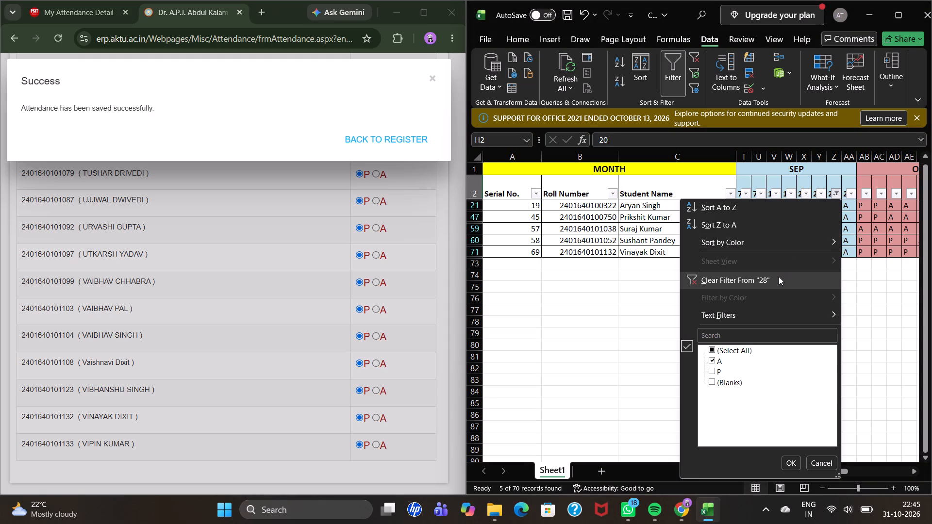
pyautogui.click(779, 277)
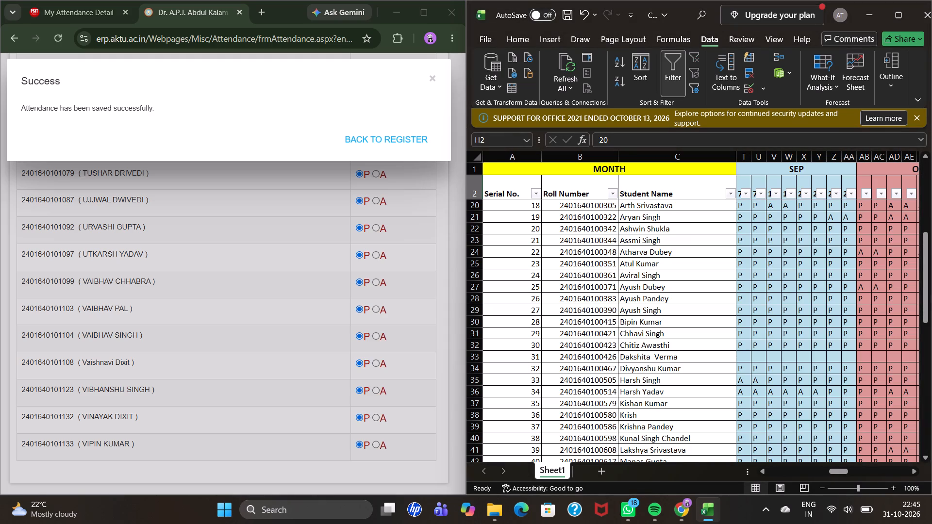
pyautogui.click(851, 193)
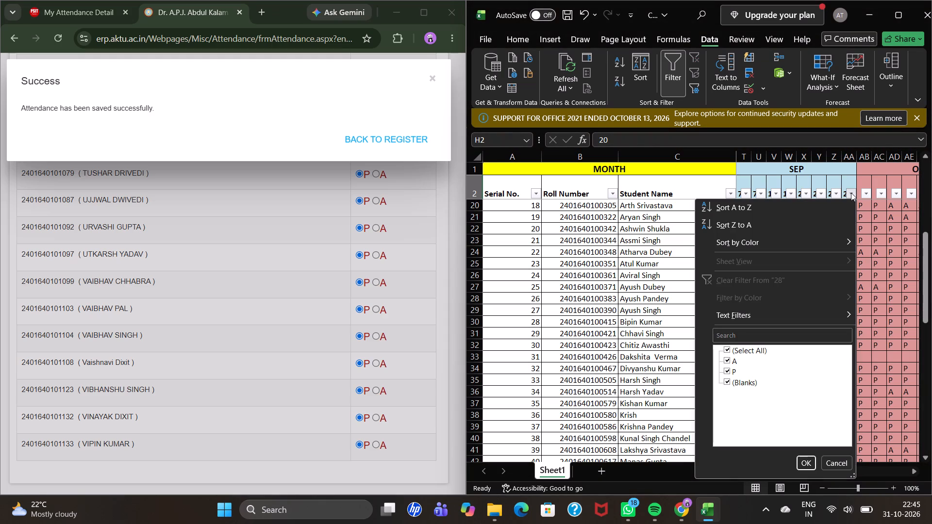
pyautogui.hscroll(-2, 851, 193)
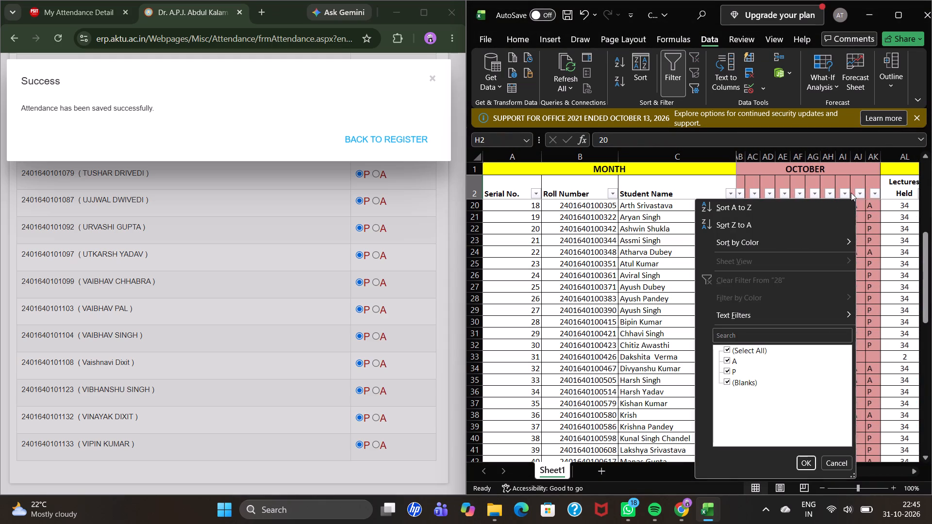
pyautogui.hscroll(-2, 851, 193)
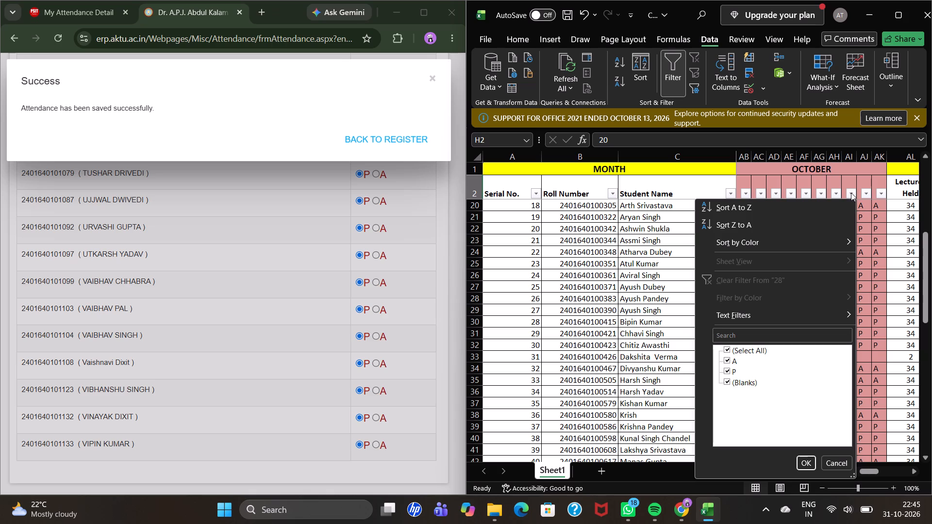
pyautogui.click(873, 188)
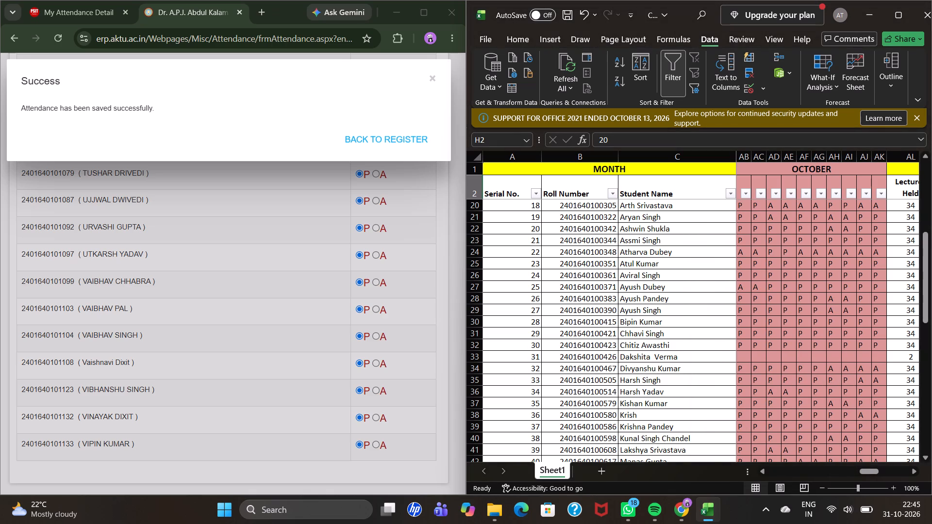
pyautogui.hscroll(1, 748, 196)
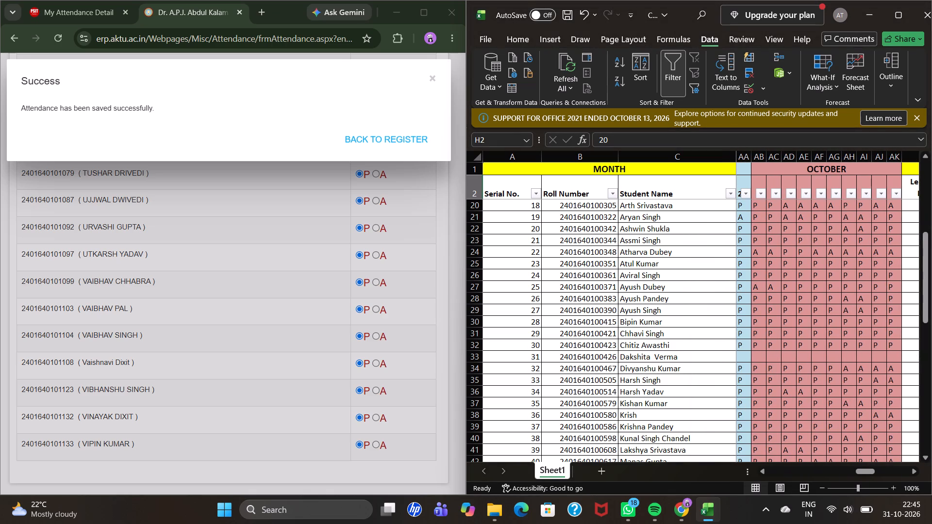
# Filter the 1 October column AB in the attendance sheet to show only the absent (A) entries.
pyautogui.click(760, 191)
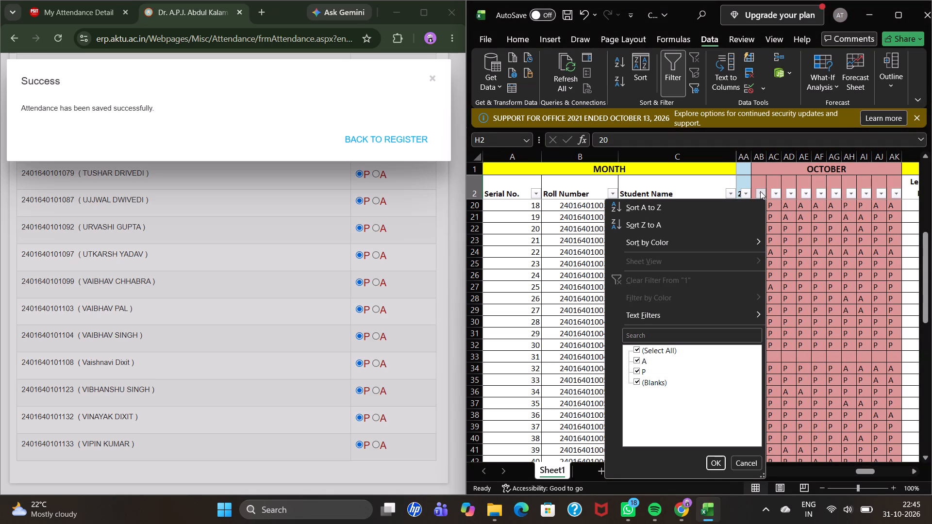
pyautogui.click(637, 380)
pyautogui.click(635, 367)
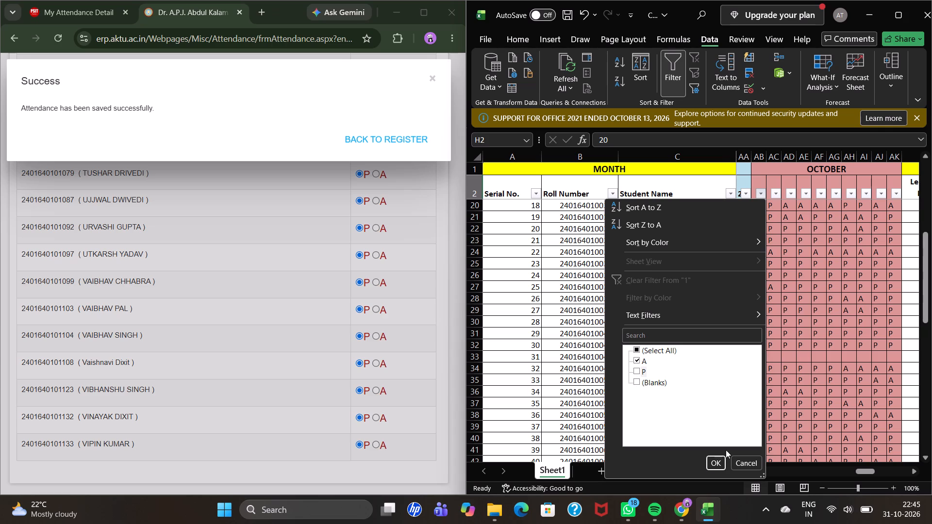
pyautogui.click(706, 465)
pyautogui.click(716, 462)
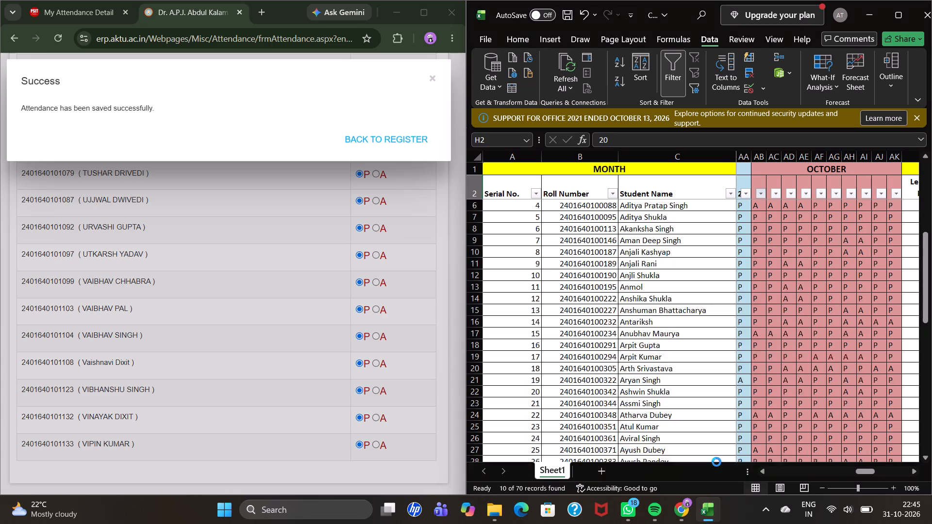
# Switch to the AKTU ERP in Chrome, reload the Add Attendance form and set the attendance date to 1 October 2026.
pyautogui.click(400, 328)
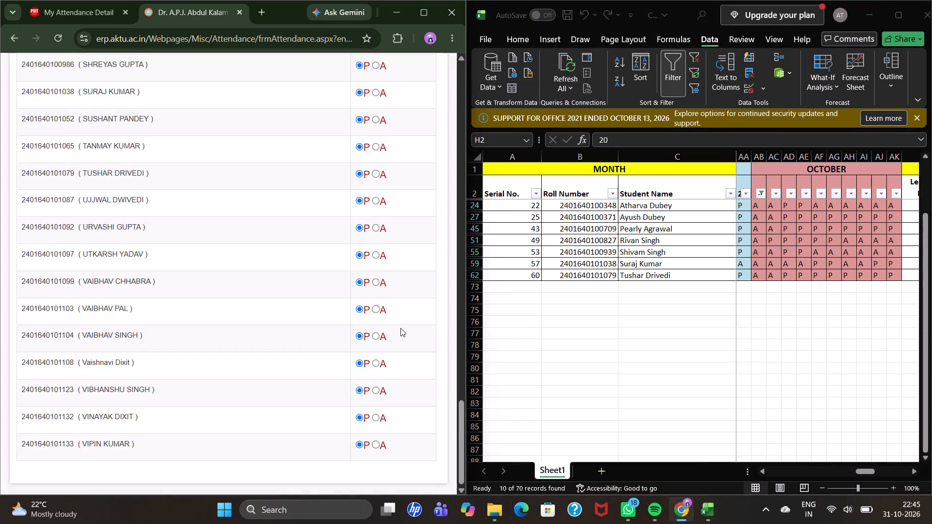
pyautogui.scroll(14, 400, 328)
pyautogui.click(60, 35)
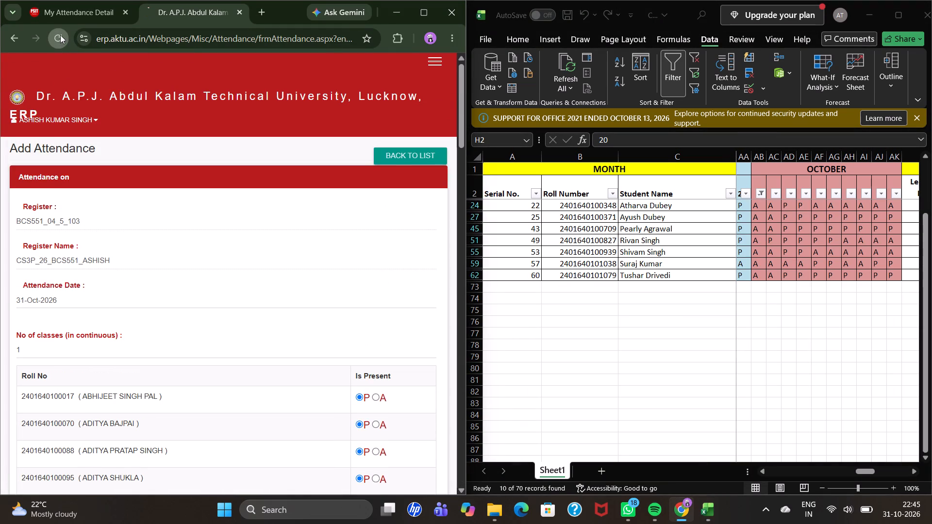
pyautogui.click(60, 35)
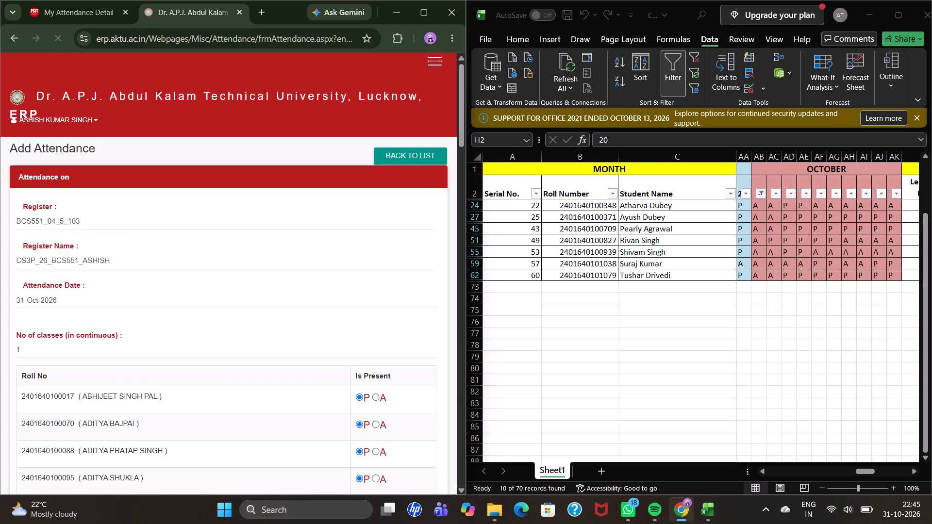
pyautogui.click(65, 300)
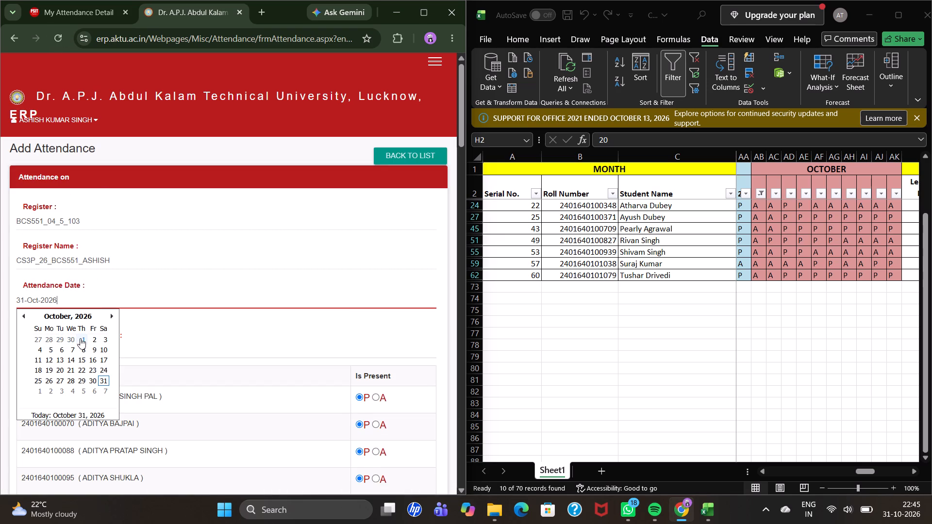
pyautogui.click(83, 341)
# Mark the students with sheet serial numbers 22 and 25 absent in the 1 October ERP form.
pyautogui.scroll(-5, 208, 363)
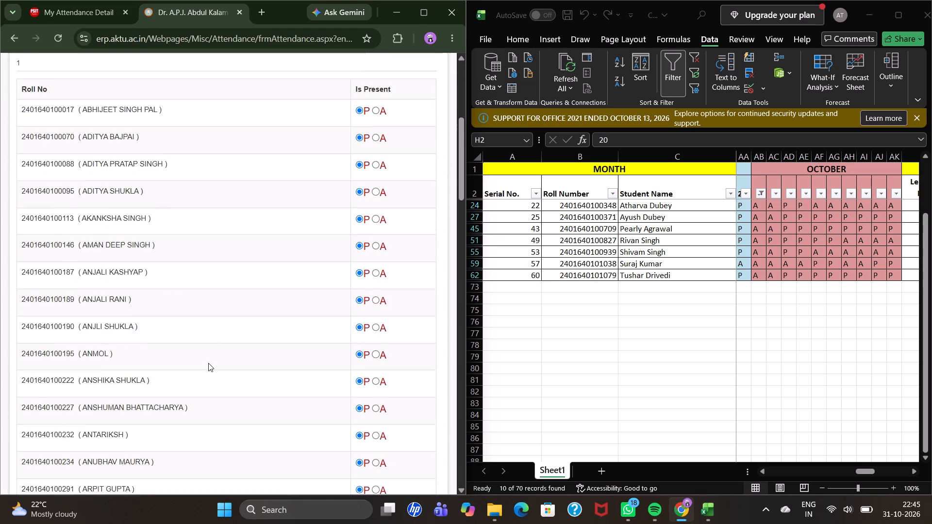
pyautogui.scroll(-5, 208, 363)
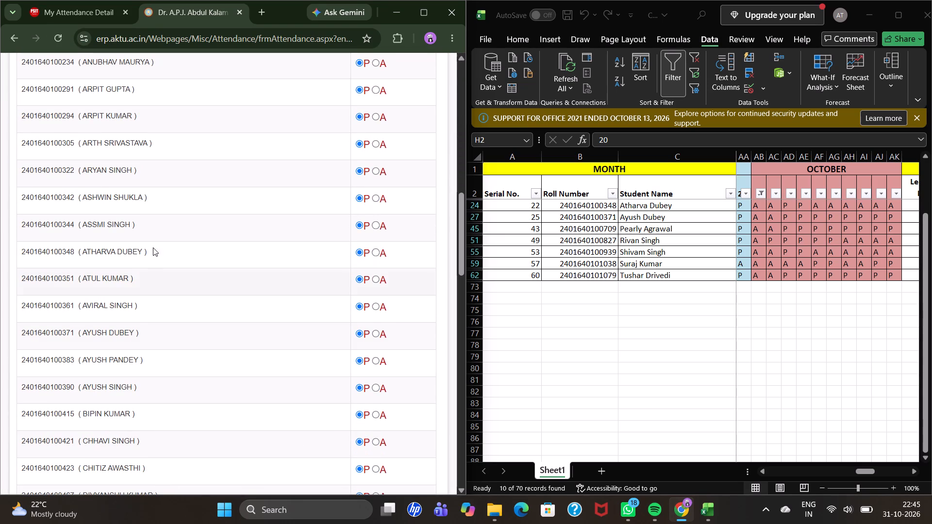
pyautogui.click(378, 253)
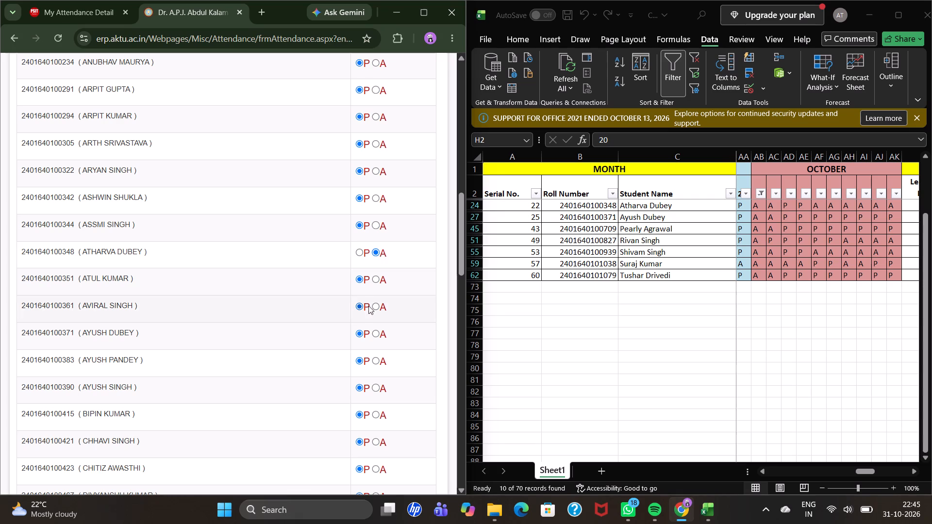
pyautogui.click(376, 336)
# Mark the students with sheet serial numbers 43, 49, 53, 57 and 60 absent in the 1 October ERP form.
pyautogui.scroll(-9, 376, 336)
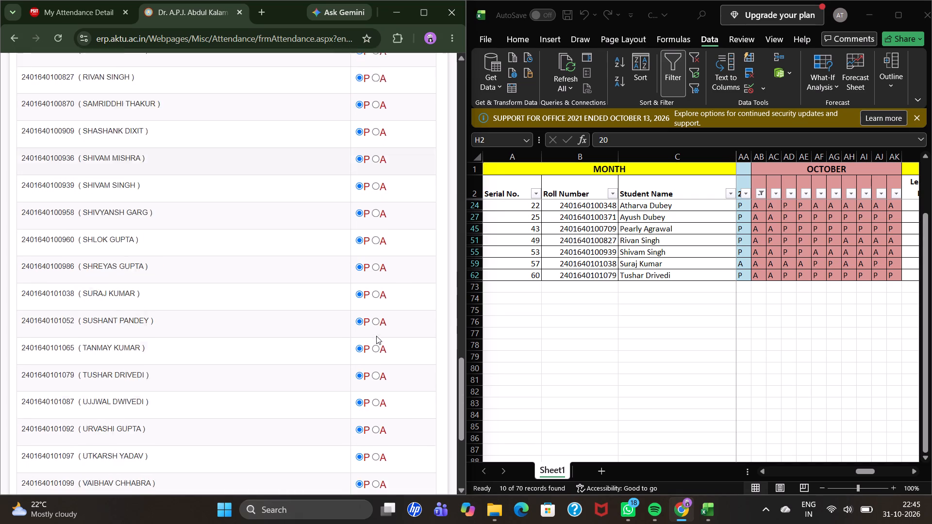
pyautogui.scroll(-2, 376, 336)
pyautogui.scroll(1, 376, 336)
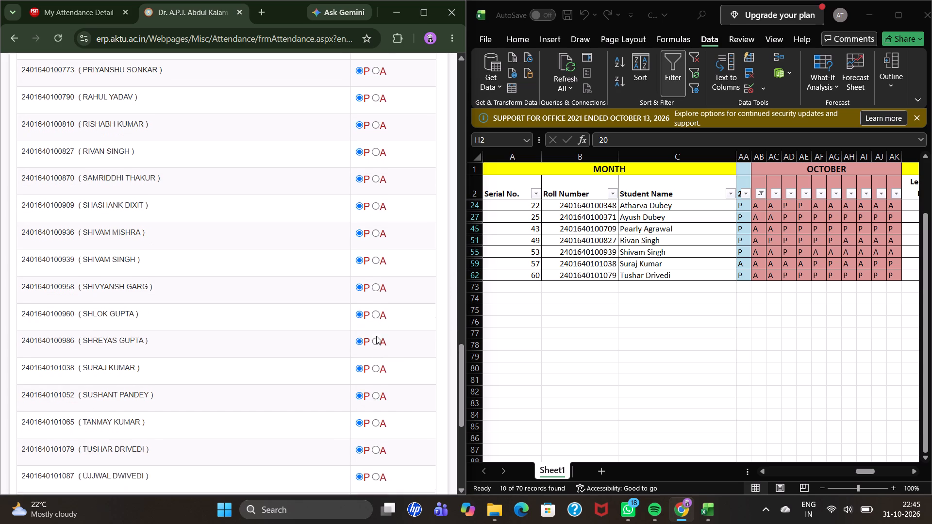
pyautogui.scroll(3, 376, 336)
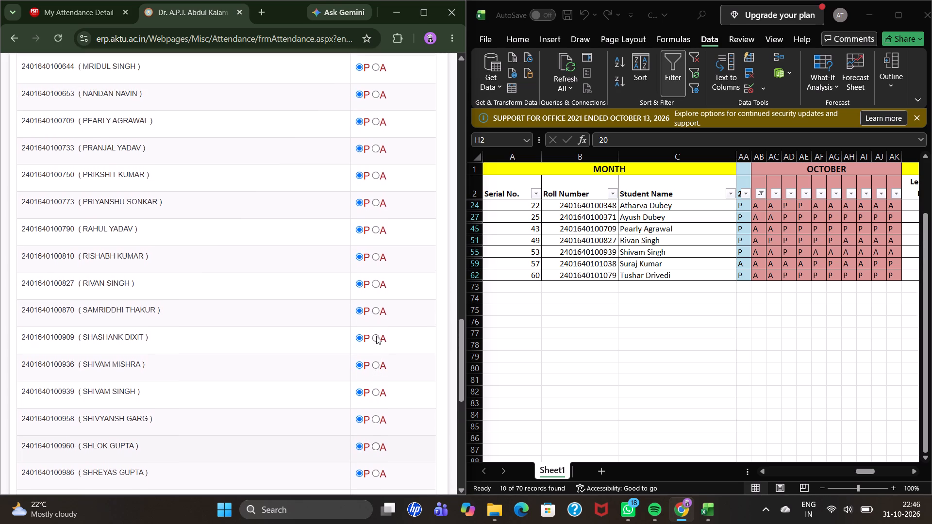
pyautogui.scroll(1, 376, 336)
pyautogui.click(377, 121)
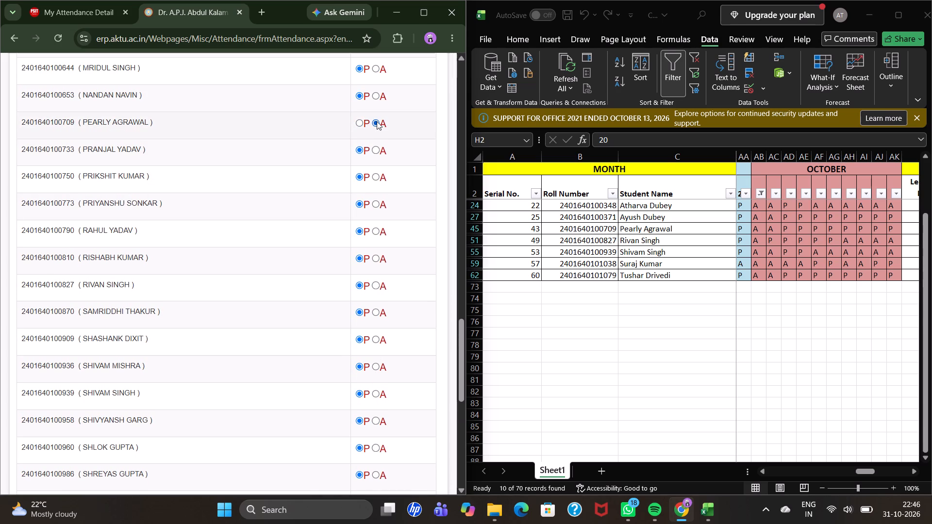
pyautogui.click(373, 286)
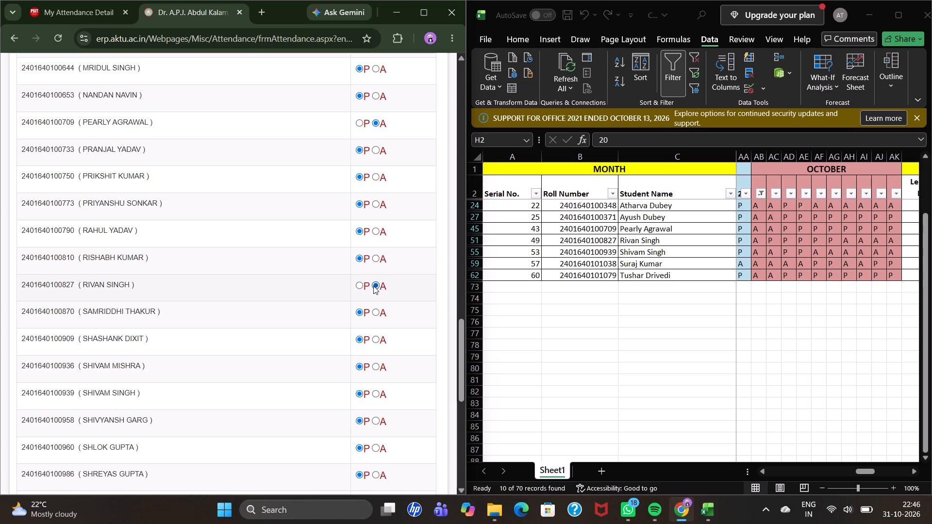
pyautogui.click(374, 391)
pyautogui.scroll(-3, 374, 391)
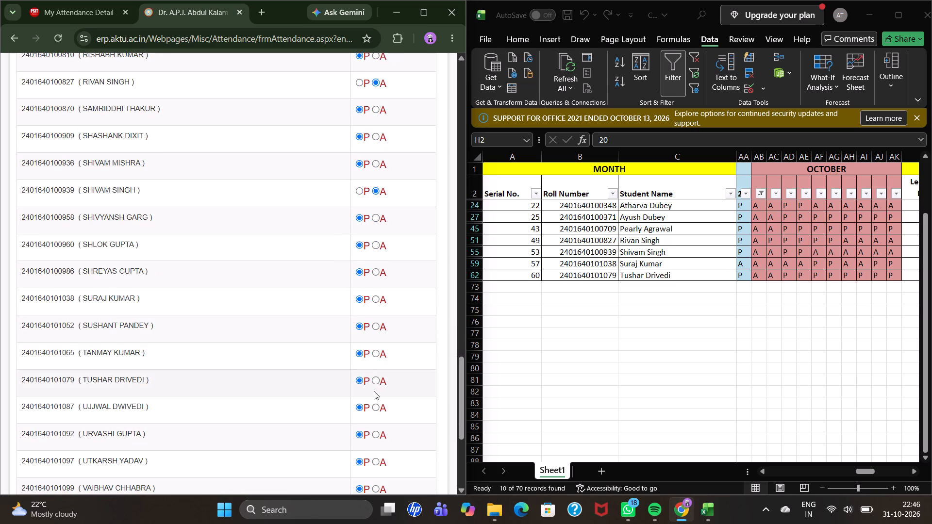
pyautogui.click(375, 296)
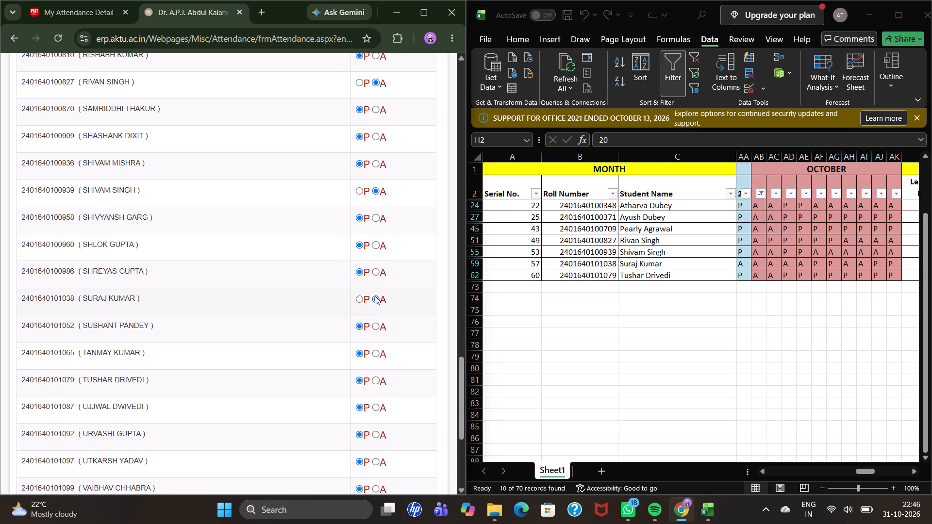
pyautogui.click(377, 381)
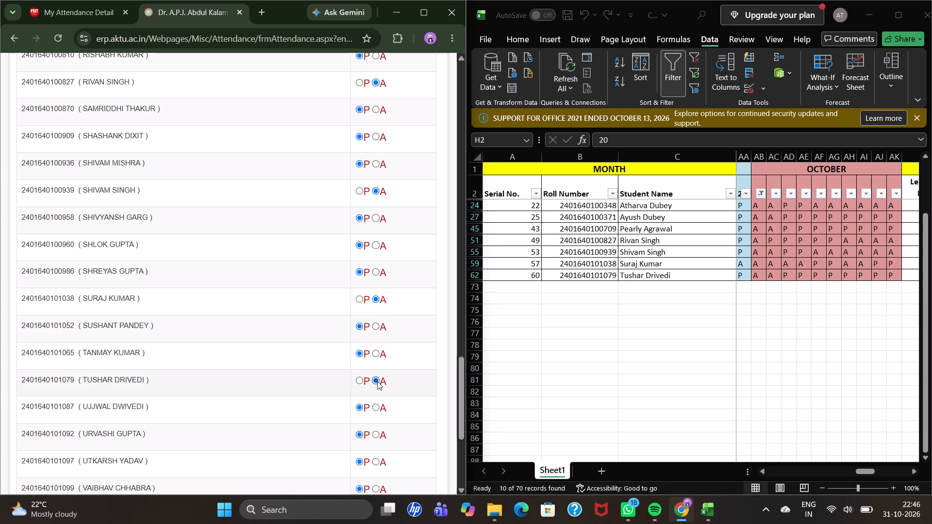
# Look back over the form entries, submit the 1 October 2026 attendance in the ERP, and reload the page.
pyautogui.scroll(10, 377, 381)
pyautogui.scroll(-5, 377, 381)
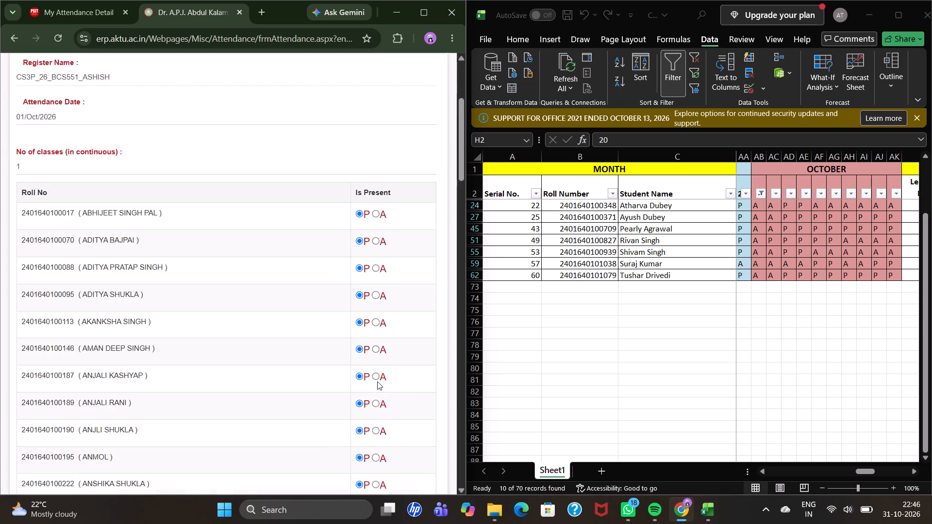
pyautogui.scroll(-12, 377, 381)
pyautogui.click(56, 454)
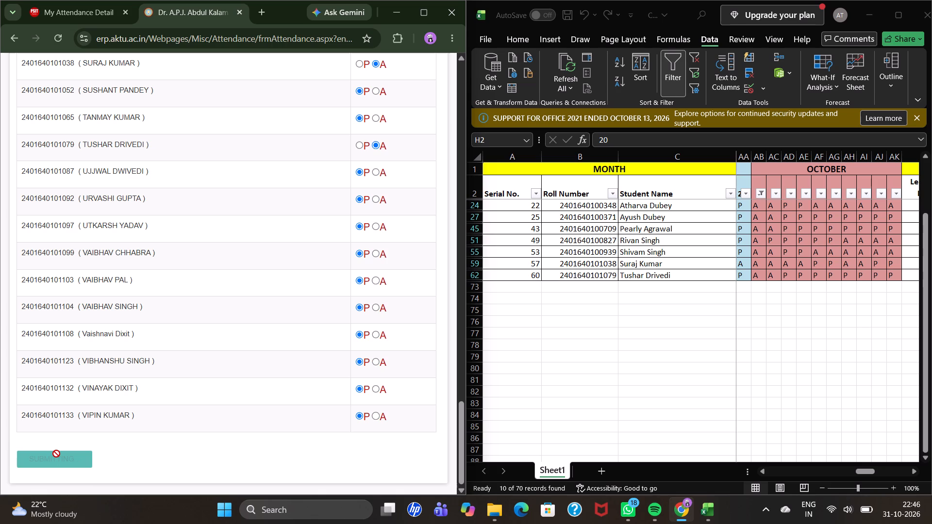
pyautogui.click(56, 34)
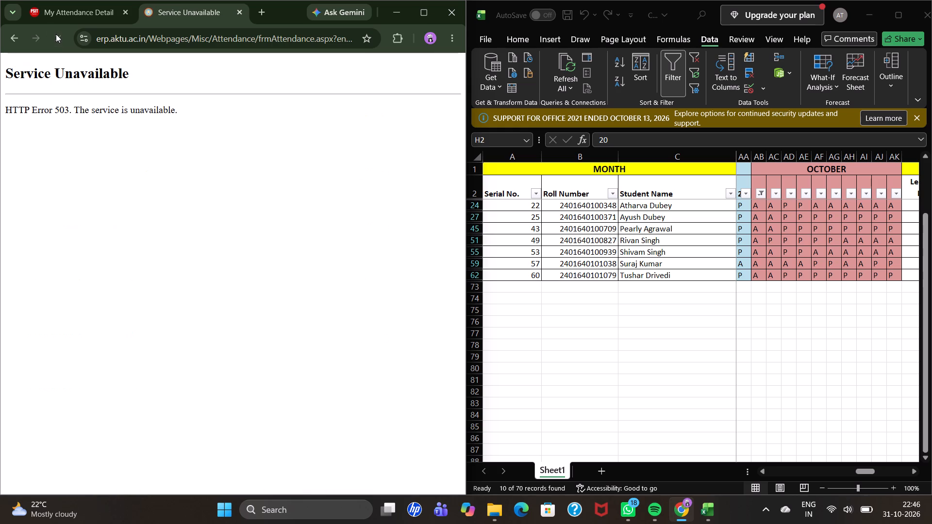
# Replace the ERP tab with a new one, search for "aktu erp", and open the ERP site's login page.
pyautogui.click(240, 11)
pyautogui.click(181, 11)
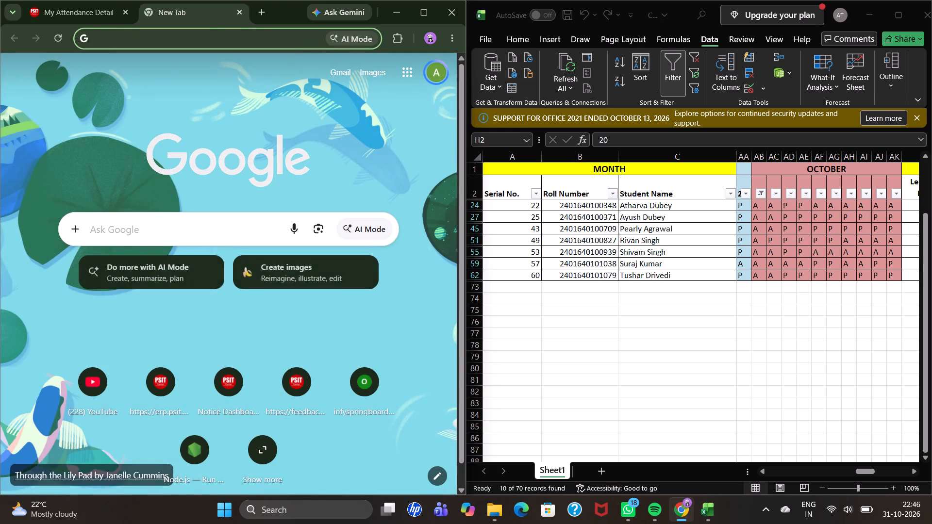
pyautogui.click(133, 225)
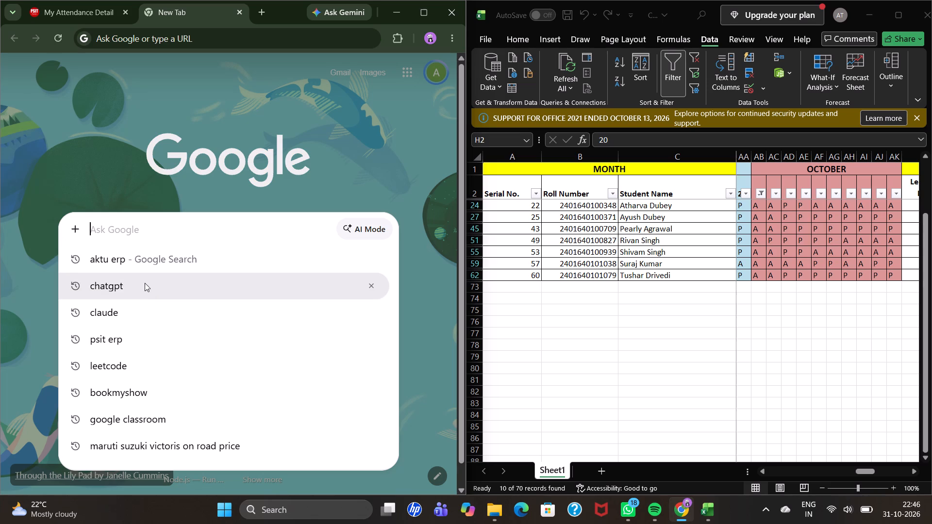
pyautogui.click(160, 255)
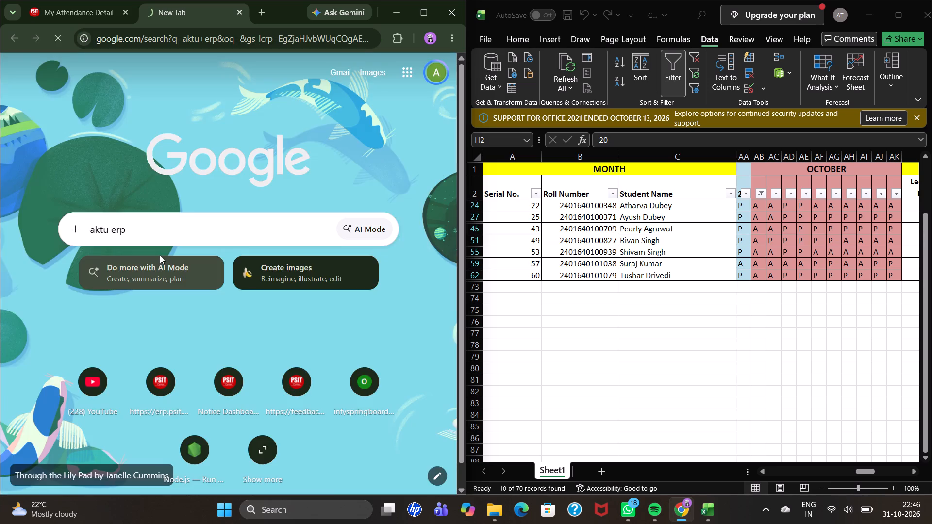
pyautogui.click(71, 203)
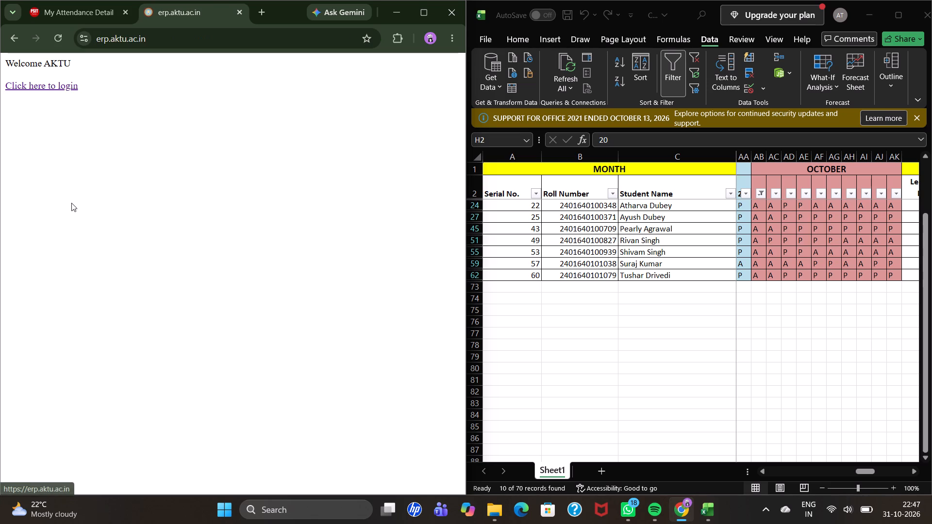
pyautogui.click(31, 87)
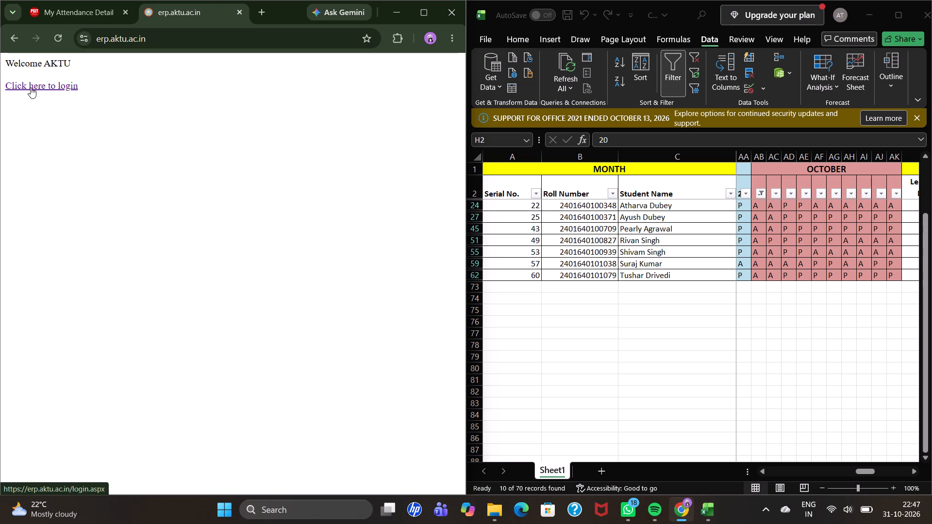
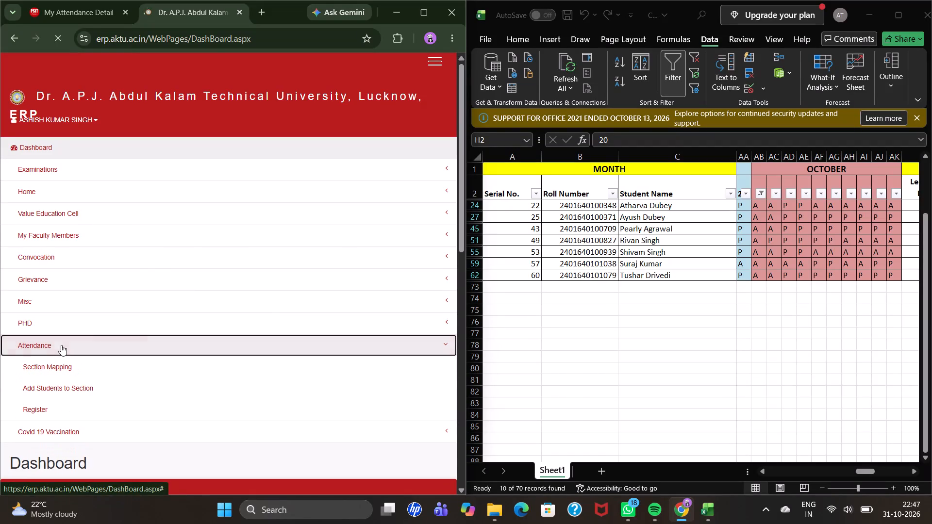
# Search the attendance registers for Bachelor of Technology, Computer Science and Engineering, semester 5, subject BCS551 (Database Management System Lab).
pyautogui.click(52, 405)
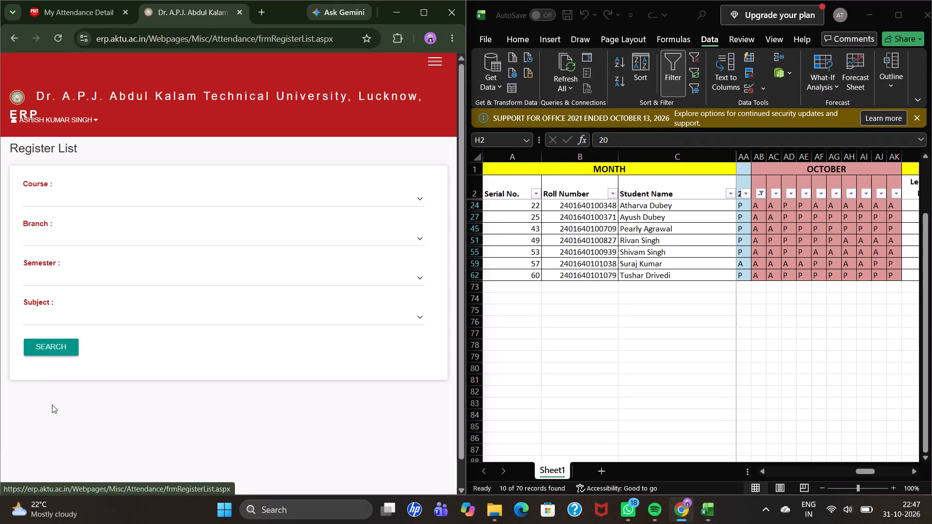
pyautogui.click(380, 192)
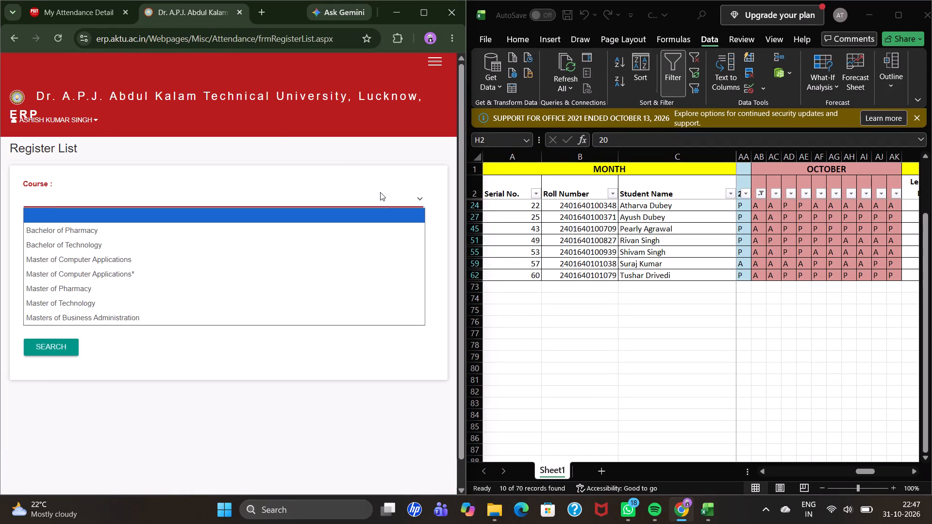
pyautogui.click(200, 245)
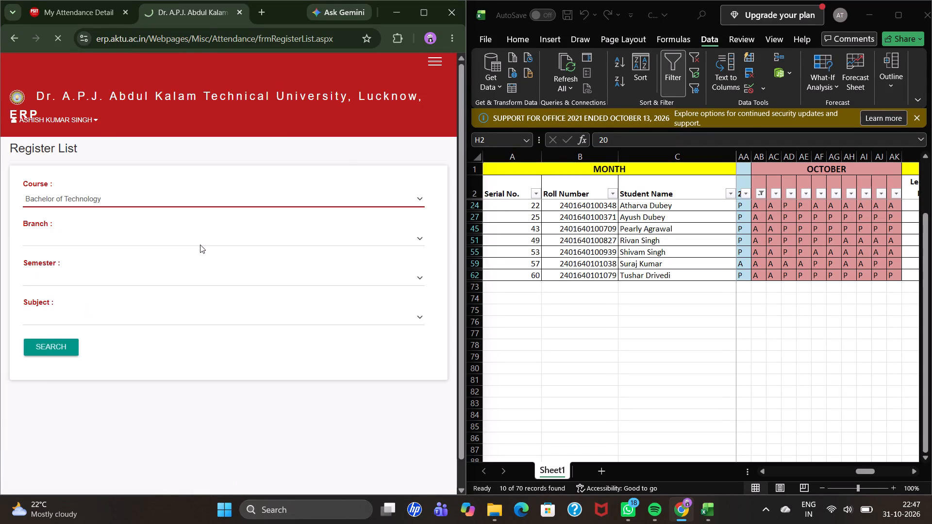
pyautogui.click(415, 234)
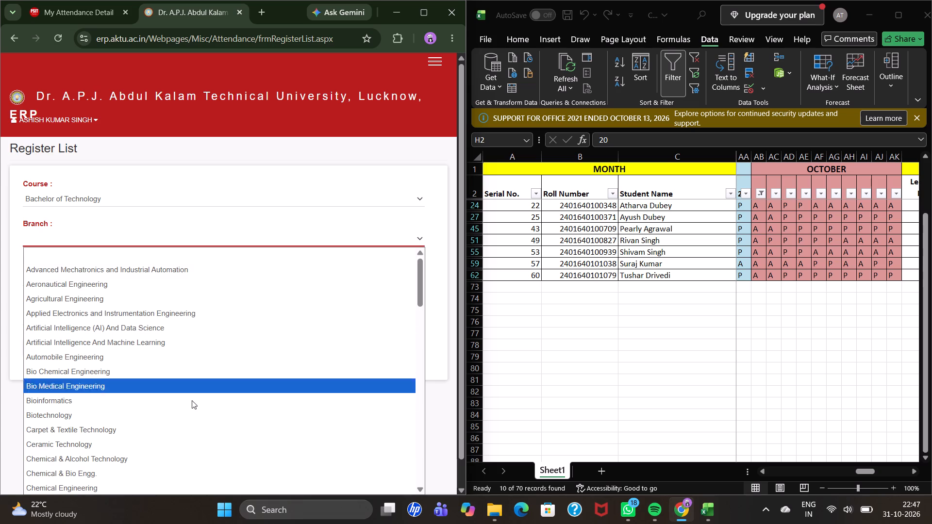
pyautogui.scroll(-3, 197, 427)
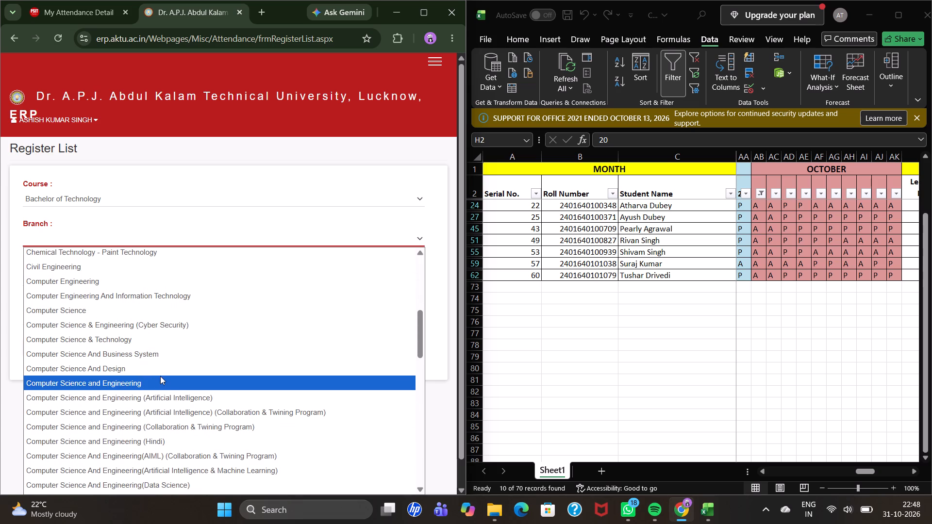
pyautogui.click(163, 381)
pyautogui.click(421, 275)
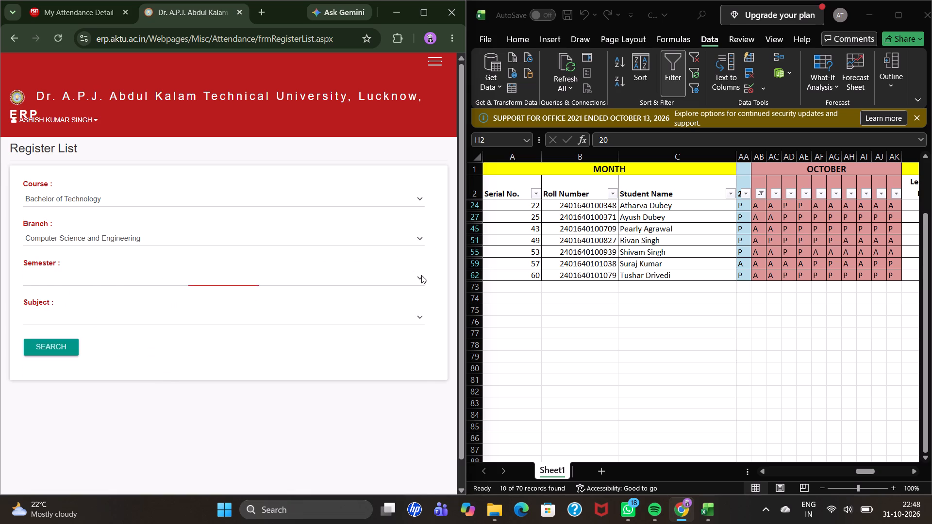
pyautogui.click(140, 382)
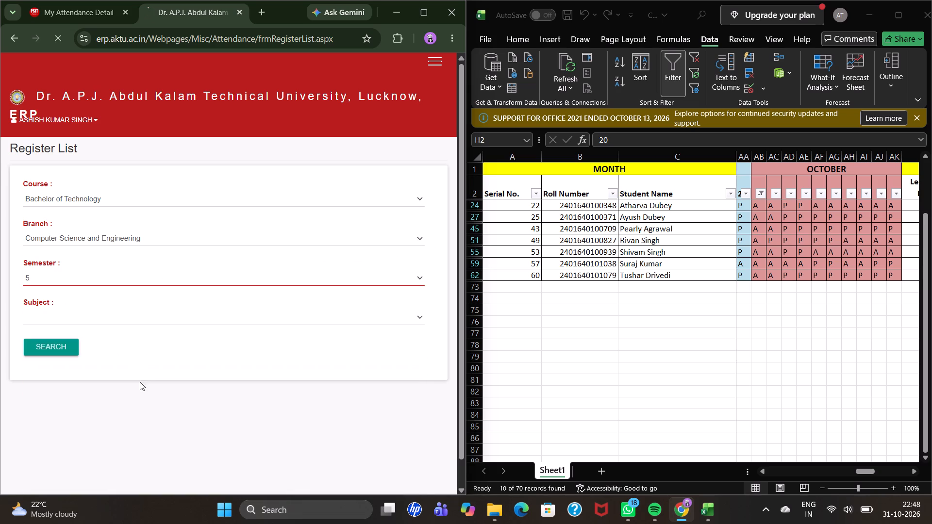
pyautogui.click(413, 311)
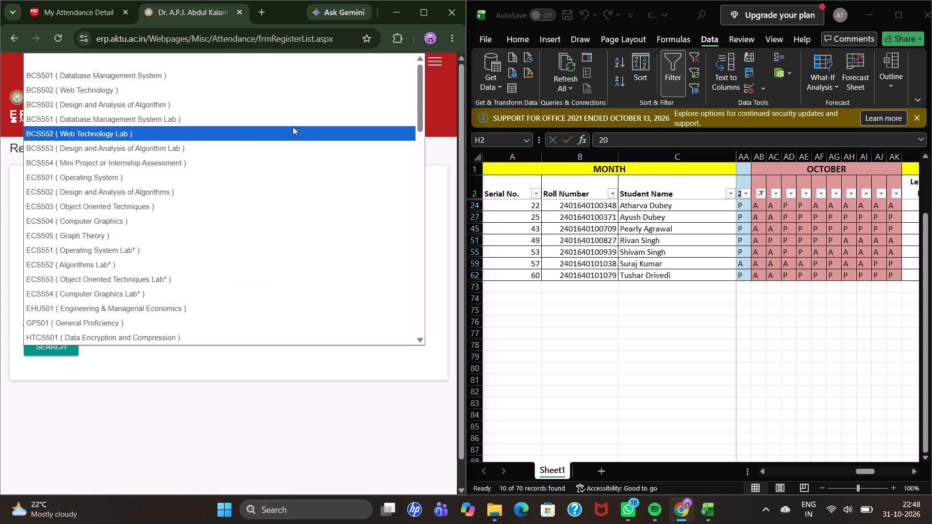
pyautogui.click(295, 122)
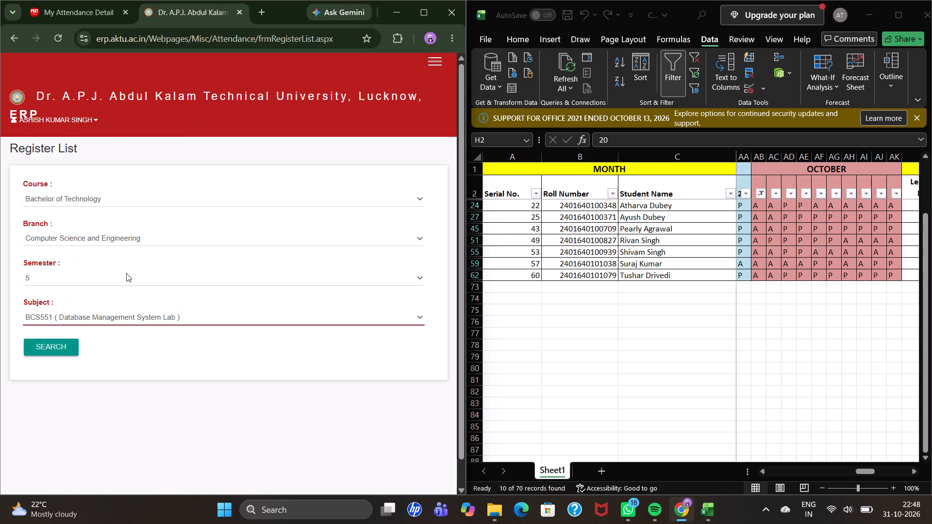
pyautogui.click(59, 346)
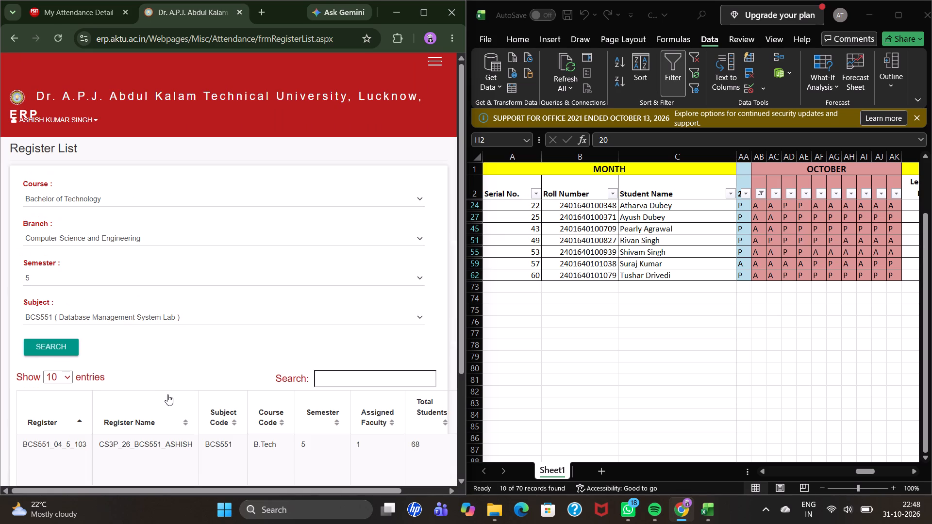
# Open the mark-attendance form for register BCS551_04_5_103.
pyautogui.scroll(-3, 167, 394)
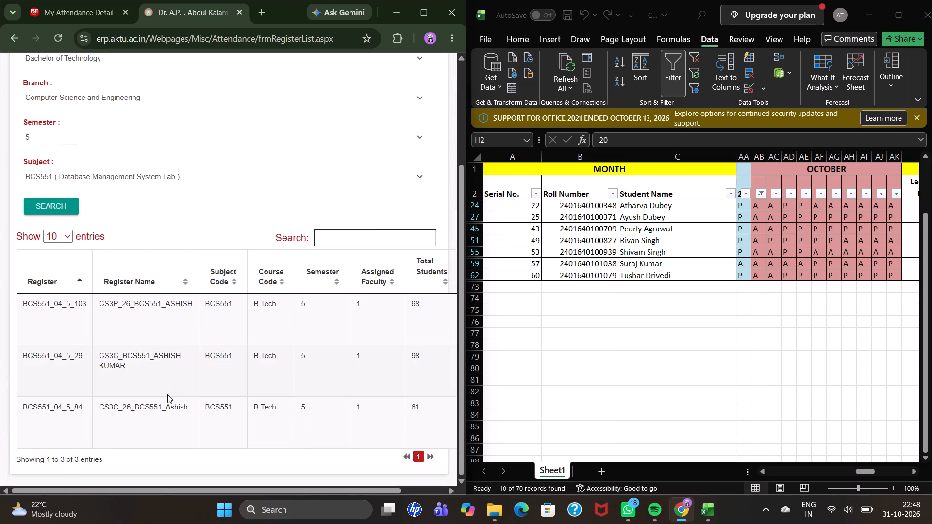
pyautogui.hscroll(-4, 167, 394)
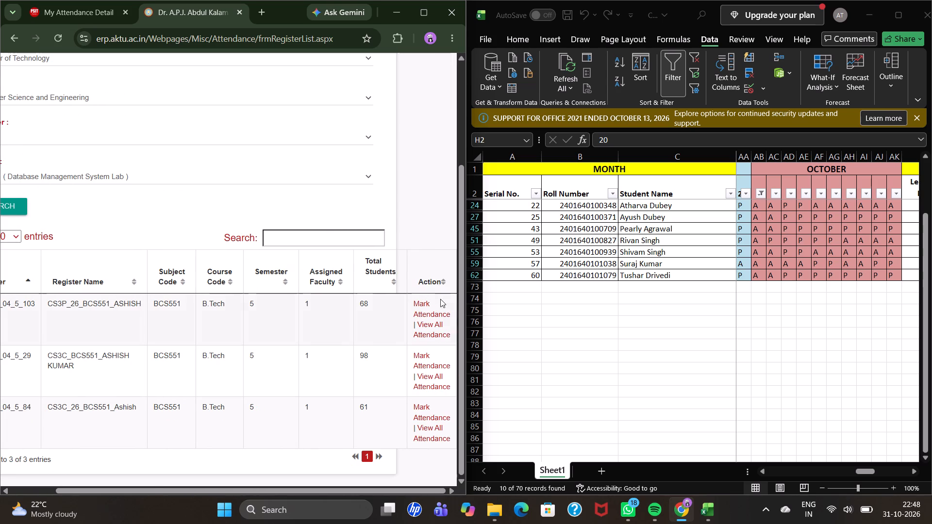
pyautogui.click(431, 314)
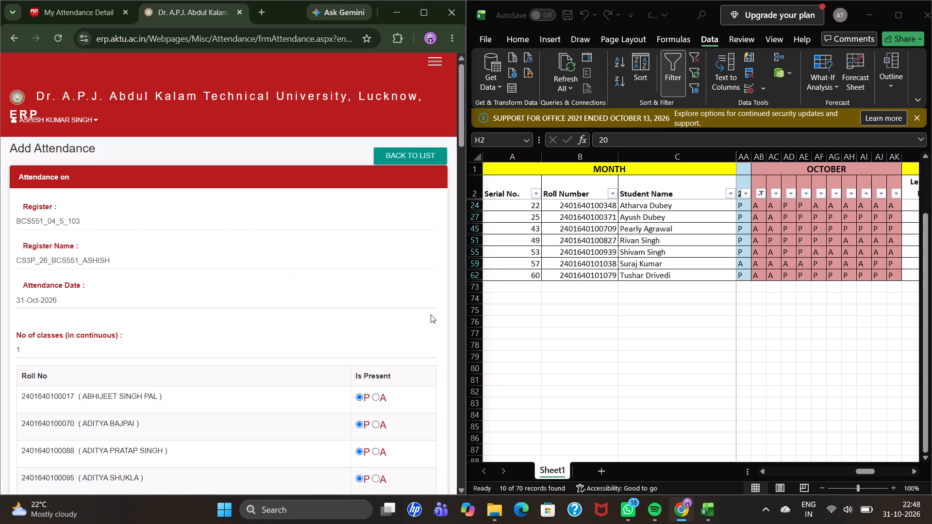
# Set the attendance date to 01/Oct/2026.
pyautogui.scroll(-3, 431, 314)
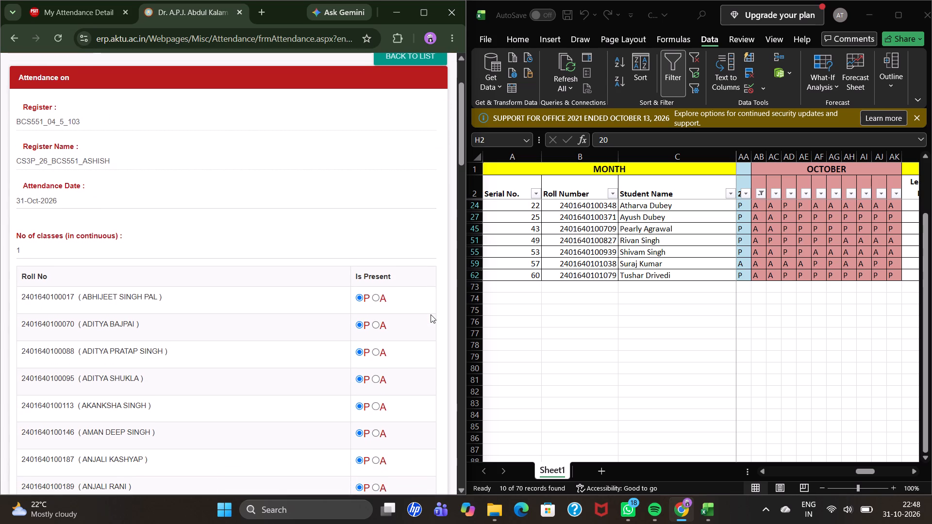
pyautogui.click(58, 200)
pyautogui.click(81, 241)
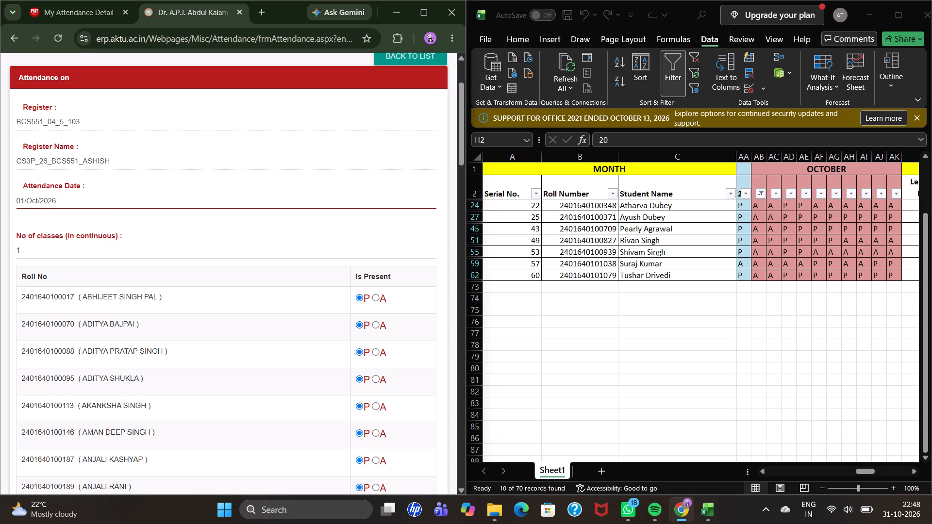
# Mark the students from rows 24, 27 and 45 of the Excel sheet absent (A) in the attendance form.
pyautogui.scroll(-2, 222, 346)
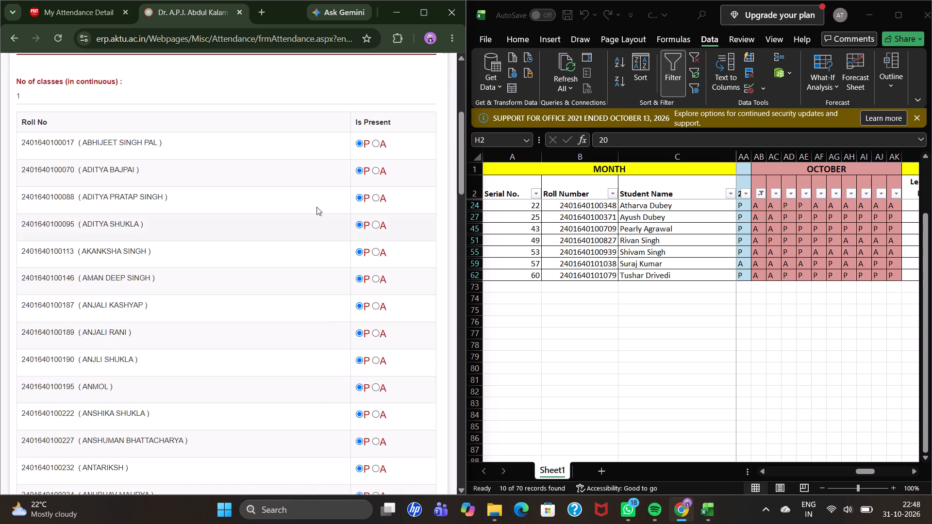
pyautogui.scroll(-2, 341, 271)
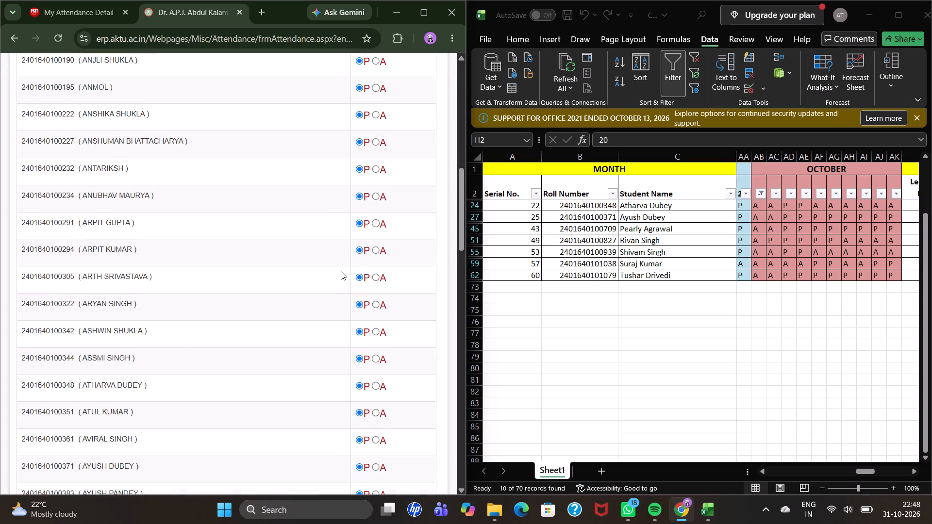
pyautogui.scroll(-1, 341, 271)
pyautogui.click(374, 386)
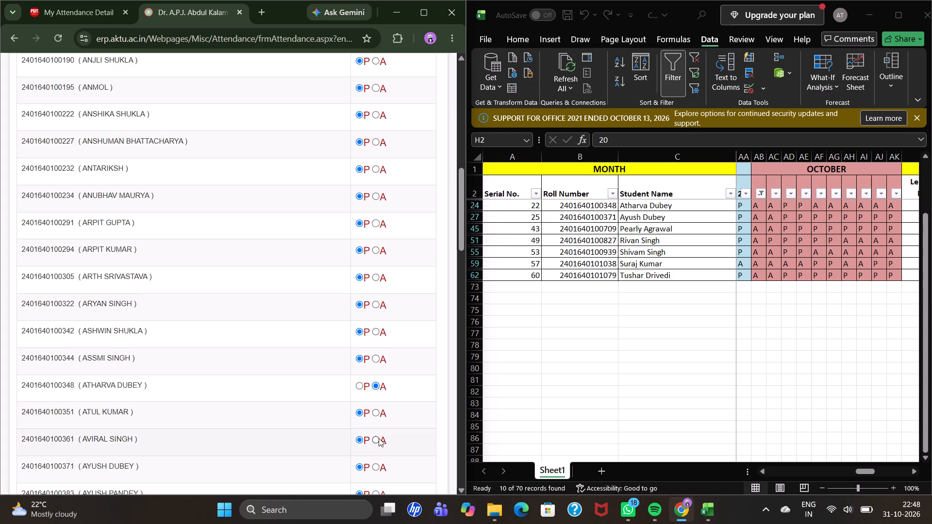
pyautogui.click(375, 466)
pyautogui.scroll(-4, 375, 466)
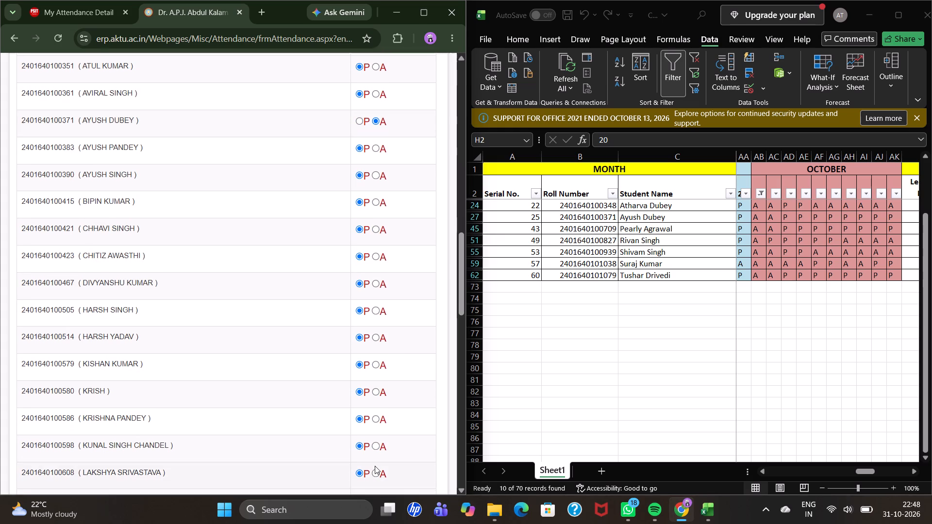
pyautogui.scroll(-3, 375, 466)
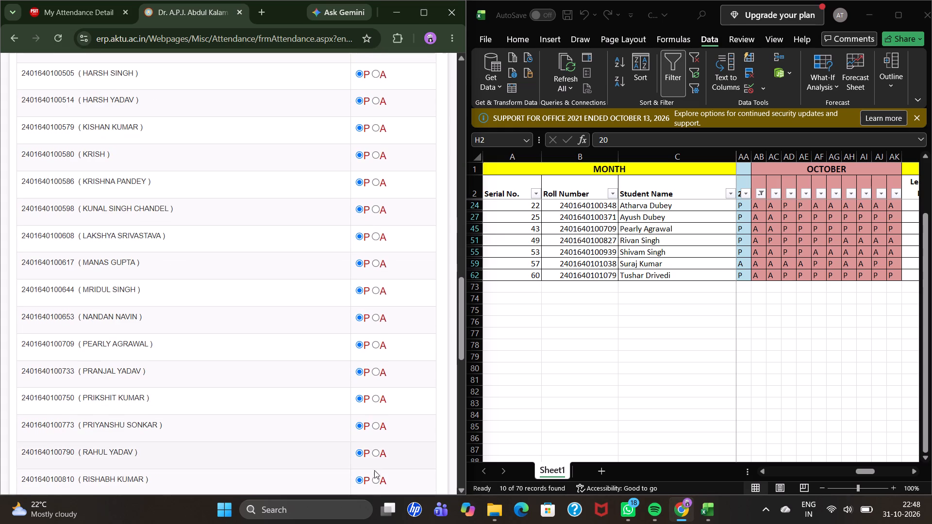
pyautogui.click(376, 343)
# Mark the students from rows 51, 55, 59 and 62 of the Excel sheet absent (A) in the attendance form.
pyautogui.scroll(-2, 382, 414)
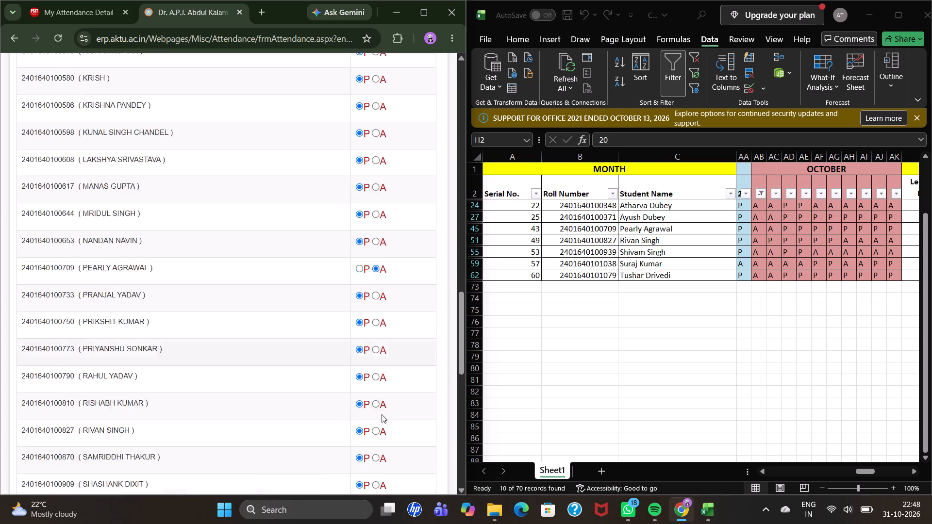
pyautogui.scroll(-5, 382, 414)
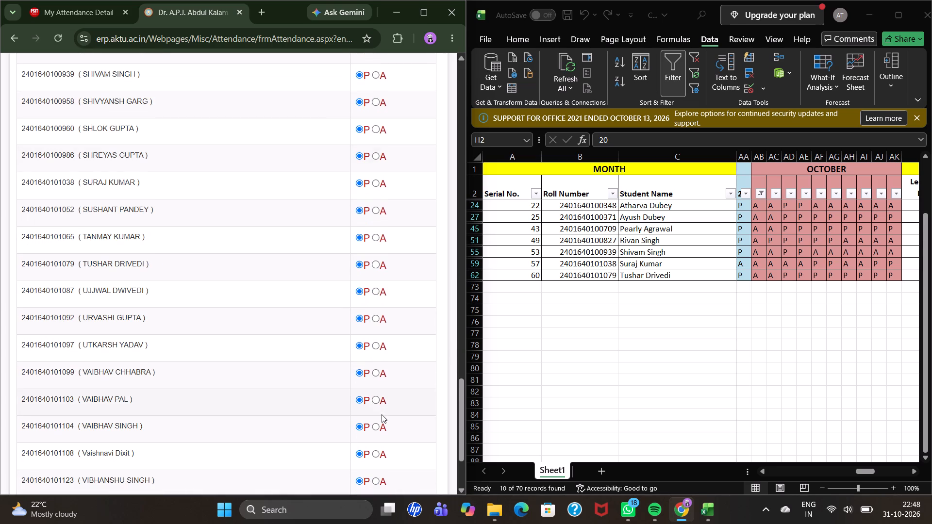
pyautogui.scroll(2, 378, 106)
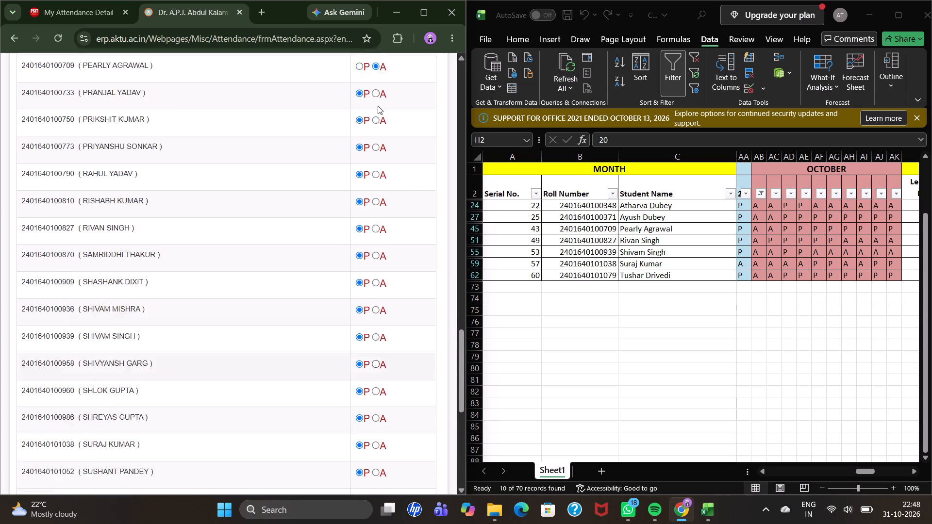
pyautogui.scroll(2, 378, 106)
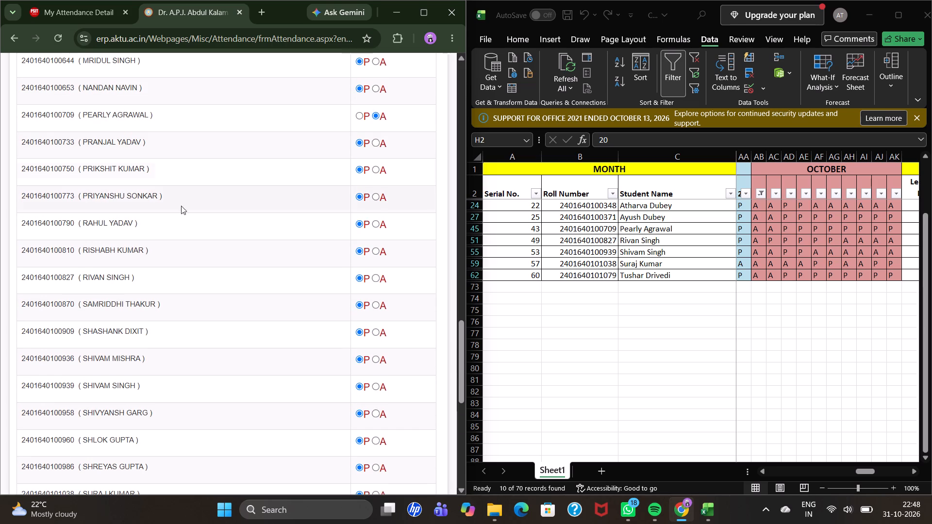
pyautogui.click(376, 277)
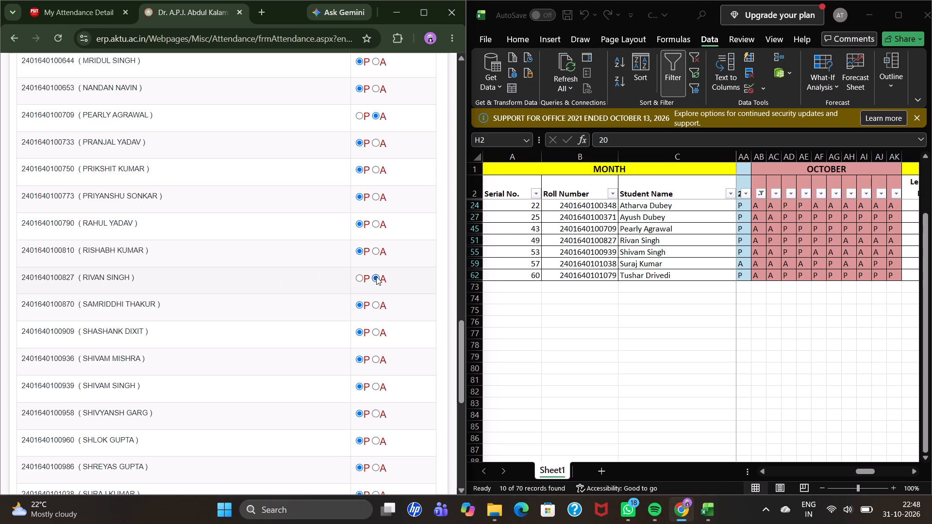
pyautogui.scroll(-1, 376, 277)
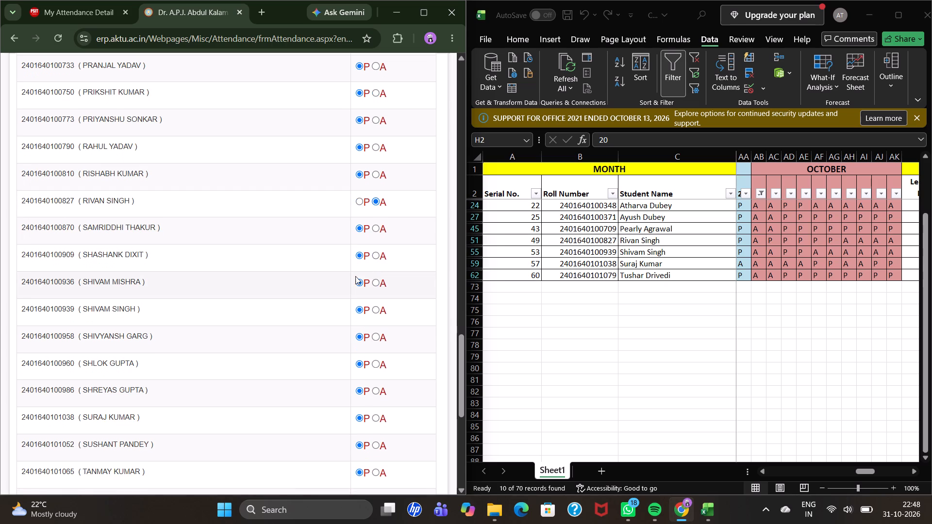
pyautogui.click(376, 309)
pyautogui.click(376, 416)
pyautogui.scroll(-3, 376, 416)
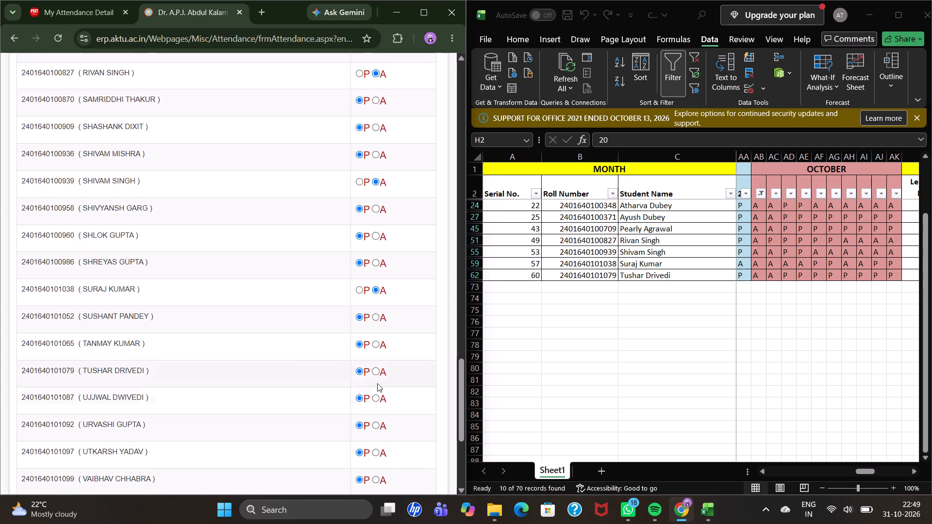
pyautogui.click(376, 372)
# Check the absent marks against the sheet and submit the attendance for 01/Oct/2026.
pyautogui.scroll(-7, 376, 372)
pyautogui.scroll(8, 376, 372)
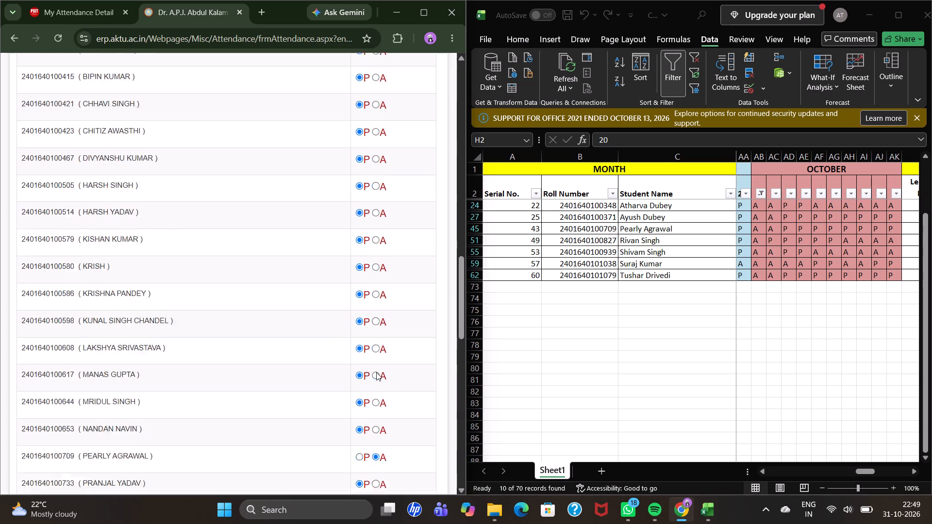
pyautogui.scroll(4, 376, 372)
pyautogui.scroll(-9, 376, 372)
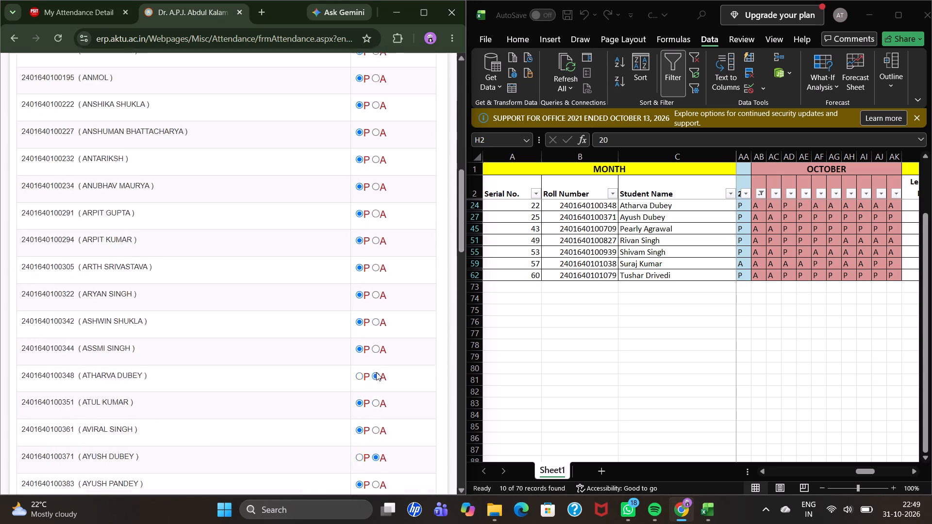
pyautogui.scroll(-8, 376, 372)
pyautogui.click(50, 454)
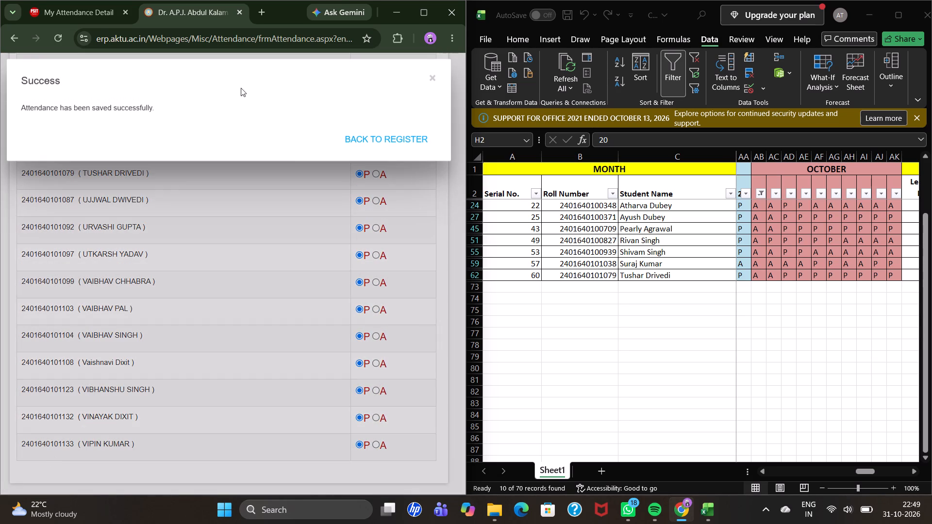
pyautogui.click(202, 288)
# Reload the attendance page to get a fresh form for the same register.
pyautogui.tripleClick(56, 35)
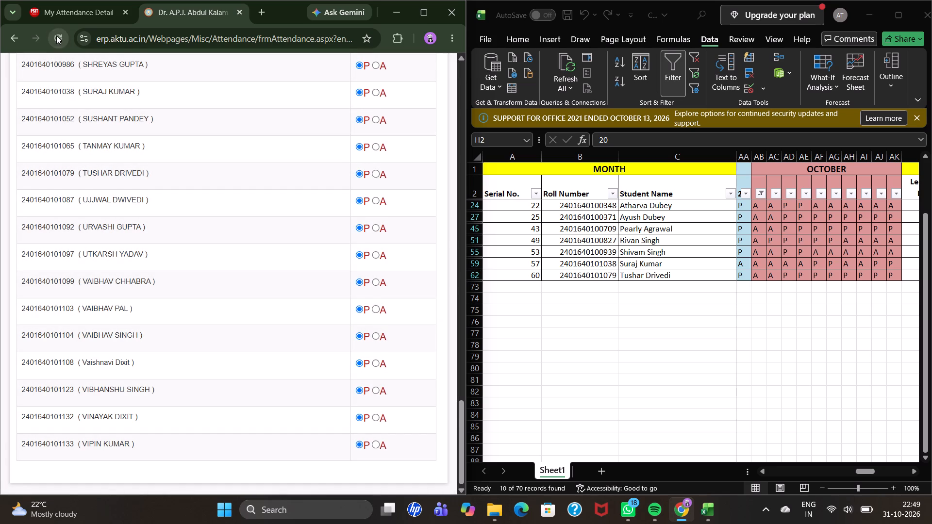
pyautogui.click(56, 35)
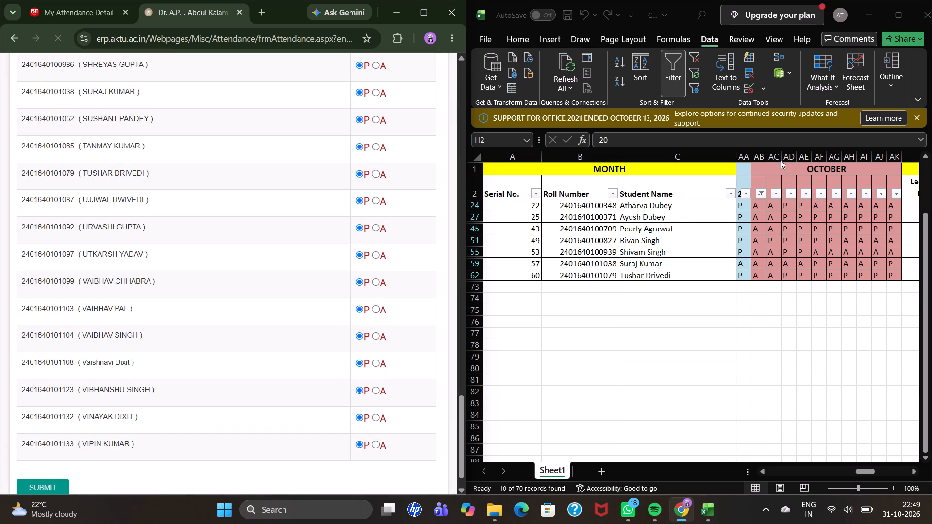
# Clear the filter on the 1 October column (AB) in the Excel sheet.
pyautogui.click(762, 191)
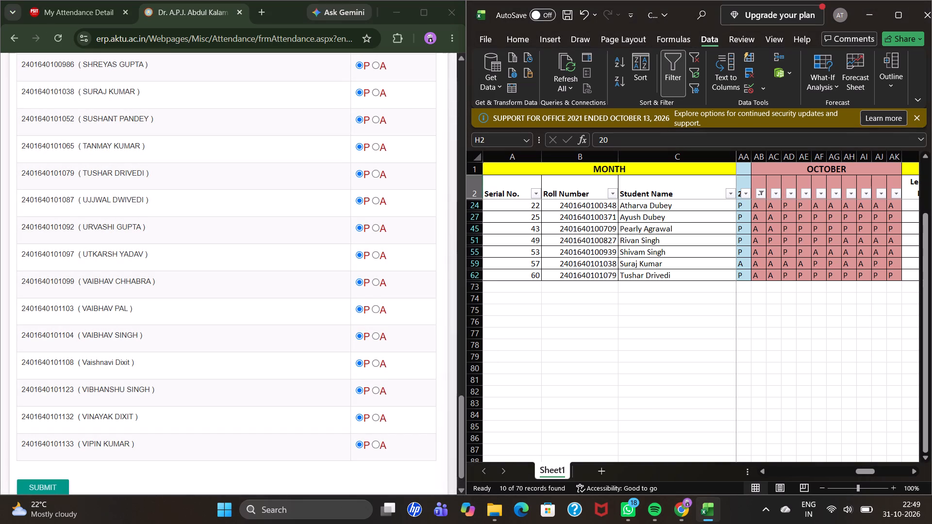
pyautogui.doubleClick(763, 191)
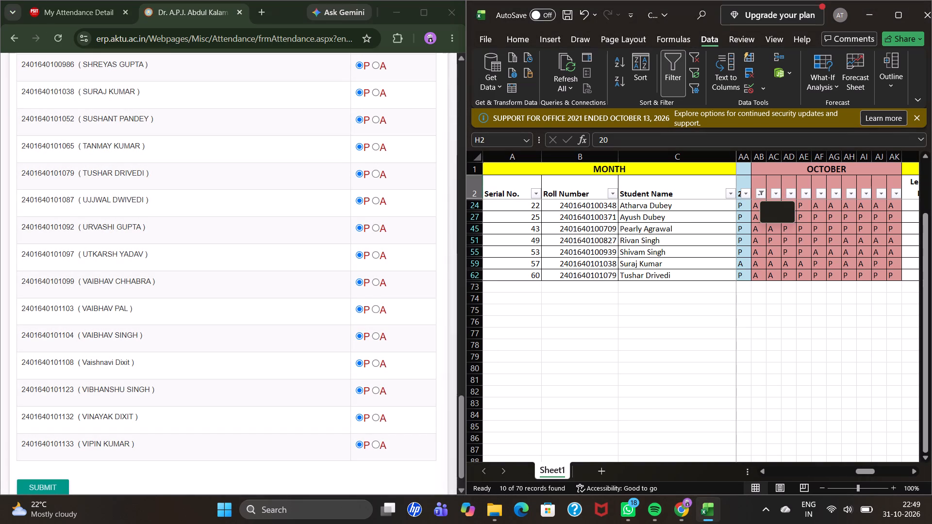
pyautogui.click(763, 191)
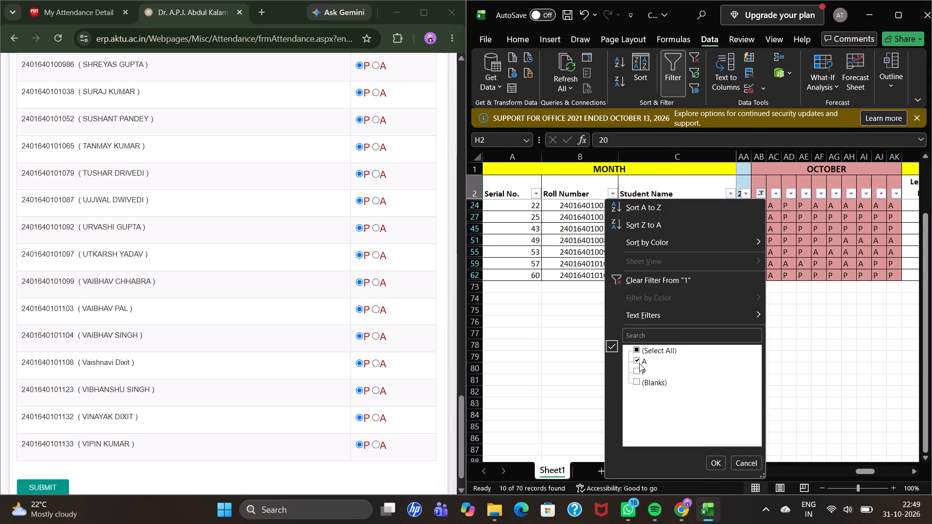
pyautogui.click(650, 277)
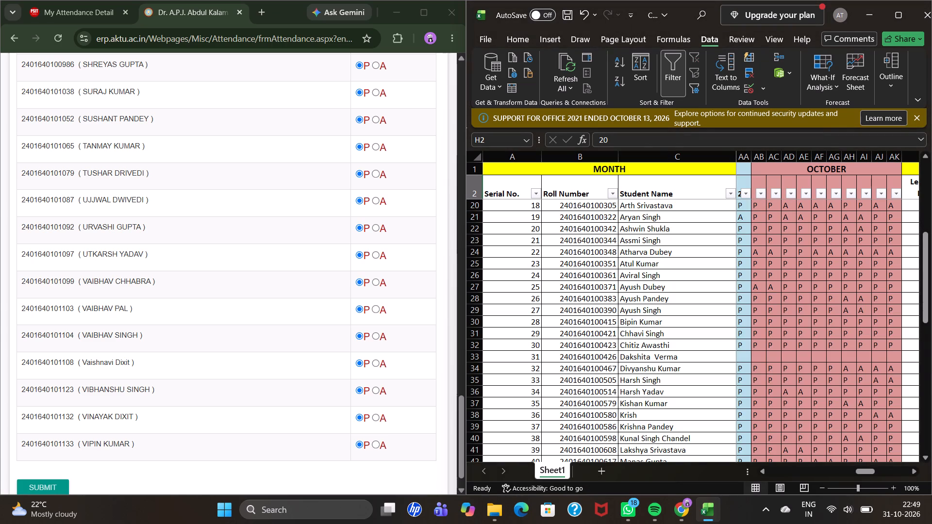
# Filter the 5 October column (AD) to show only students marked A, excluding P and blanks.
pyautogui.click(778, 194)
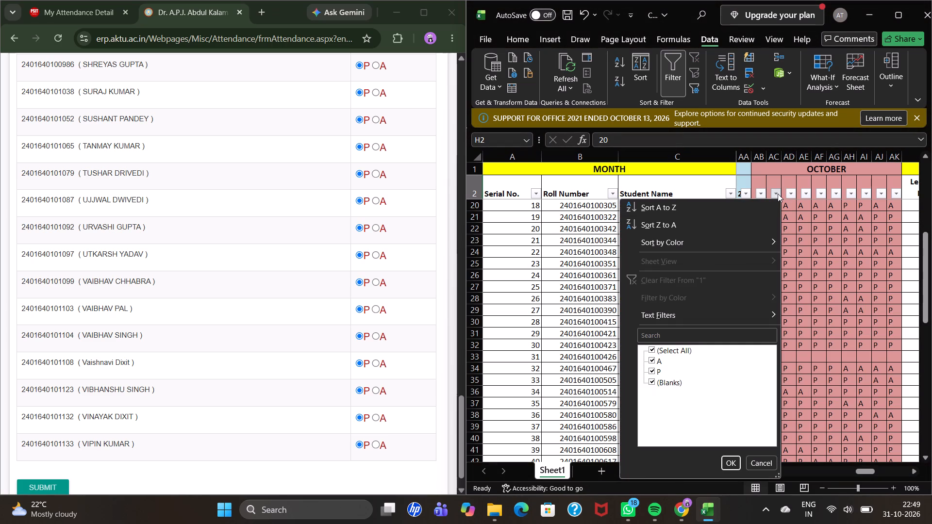
pyautogui.click(792, 192)
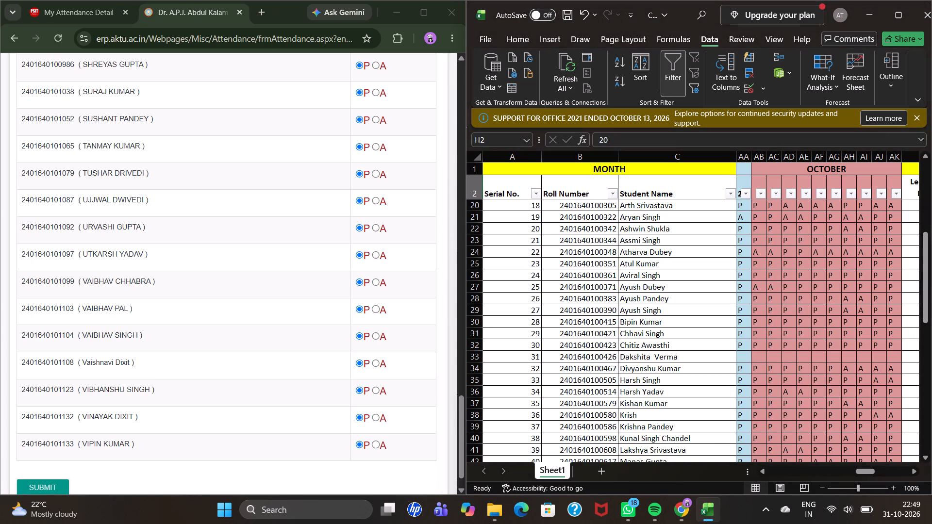
pyautogui.click(792, 192)
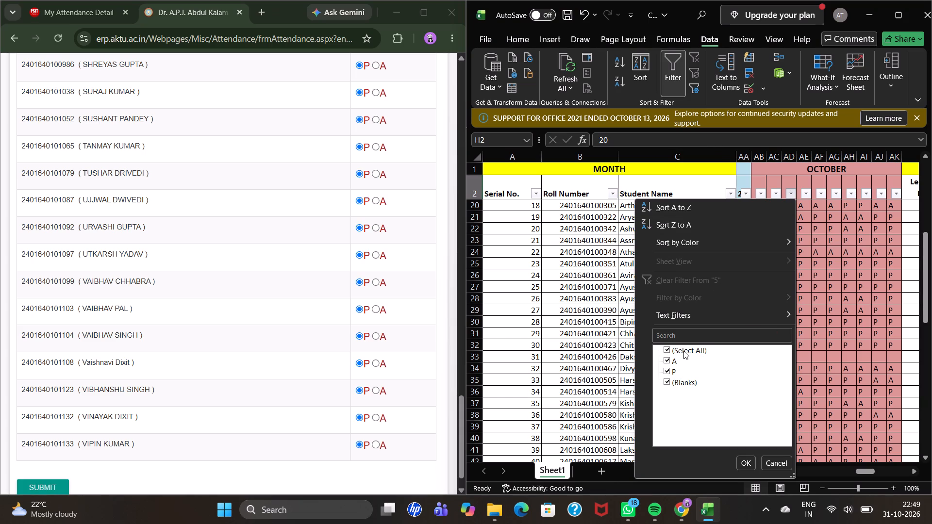
pyautogui.click(667, 381)
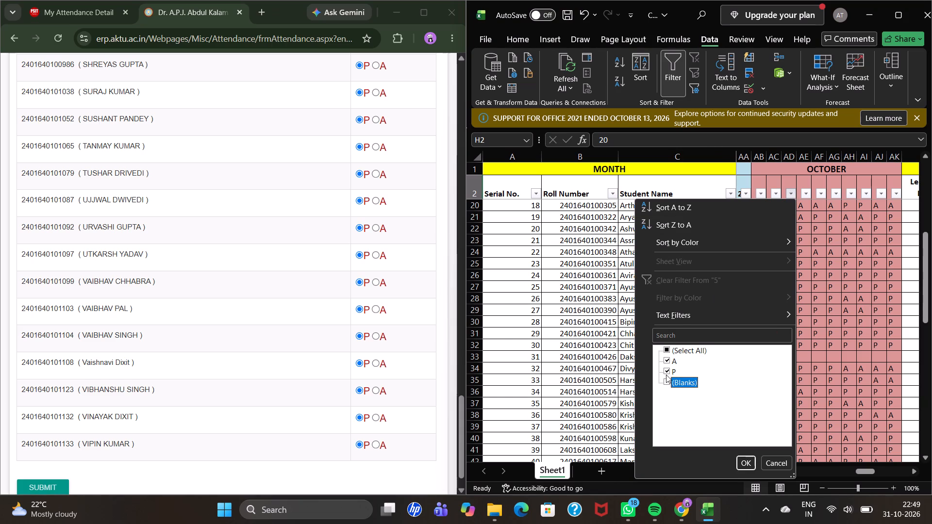
pyautogui.click(666, 372)
pyautogui.click(744, 461)
# Reload the ERP attendance form and set its attendance date to 05/Oct/2026.
pyautogui.scroll(6, 326, 279)
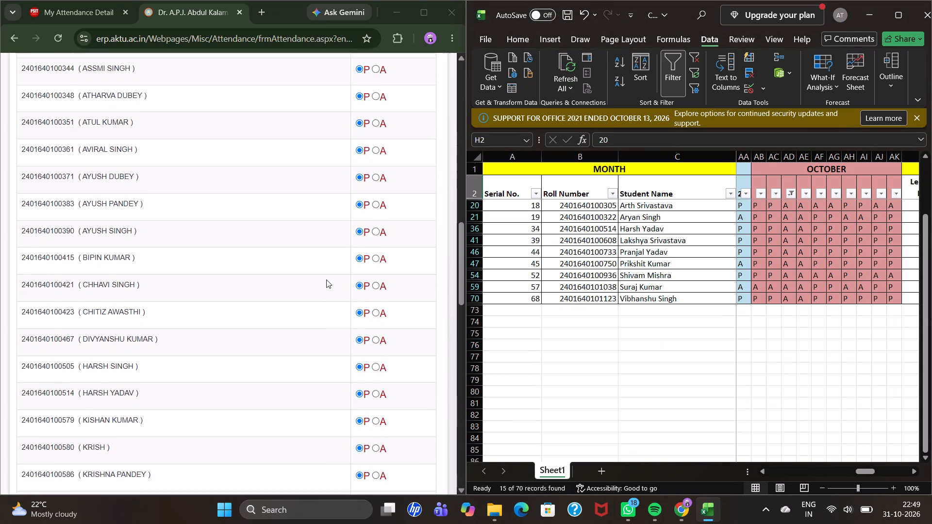
pyautogui.scroll(6, 326, 279)
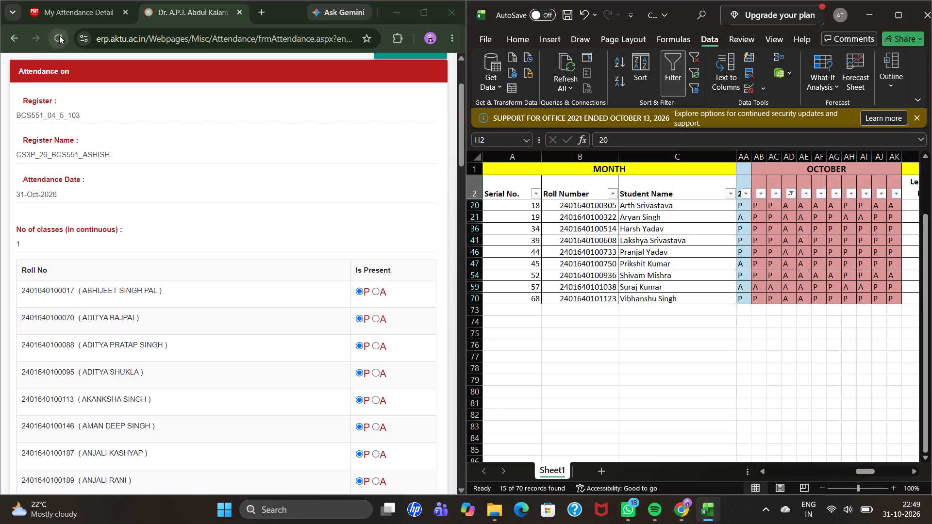
pyautogui.click(60, 35)
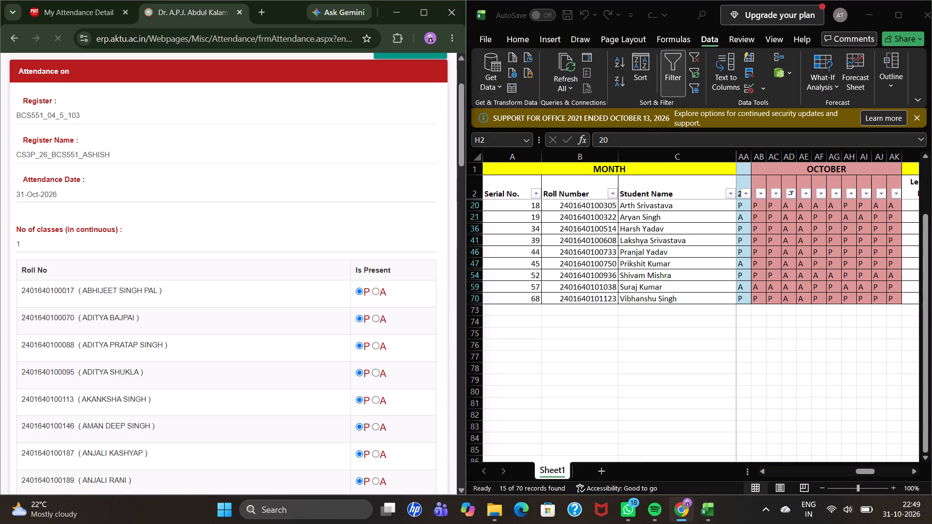
pyautogui.click(62, 188)
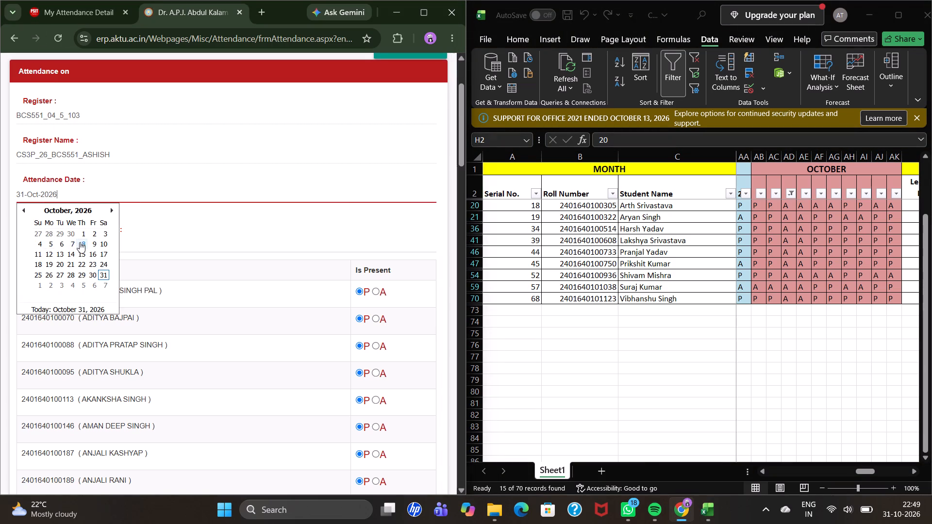
pyautogui.click(51, 245)
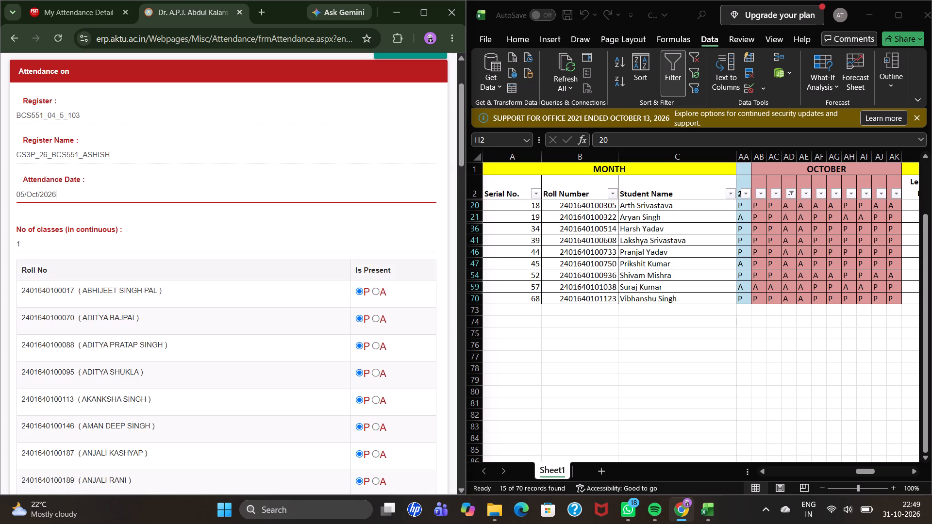
# Mark the students from rows 20, 21, 36 and 41 of the Excel sheet absent (A) in the attendance form.
pyautogui.scroll(-4, 433, 333)
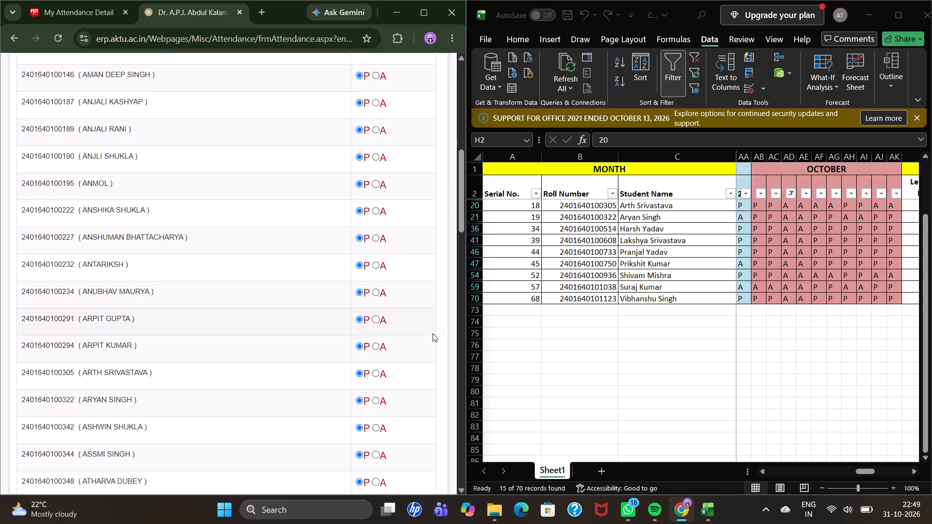
pyautogui.click(377, 372)
pyautogui.scroll(-2, 377, 372)
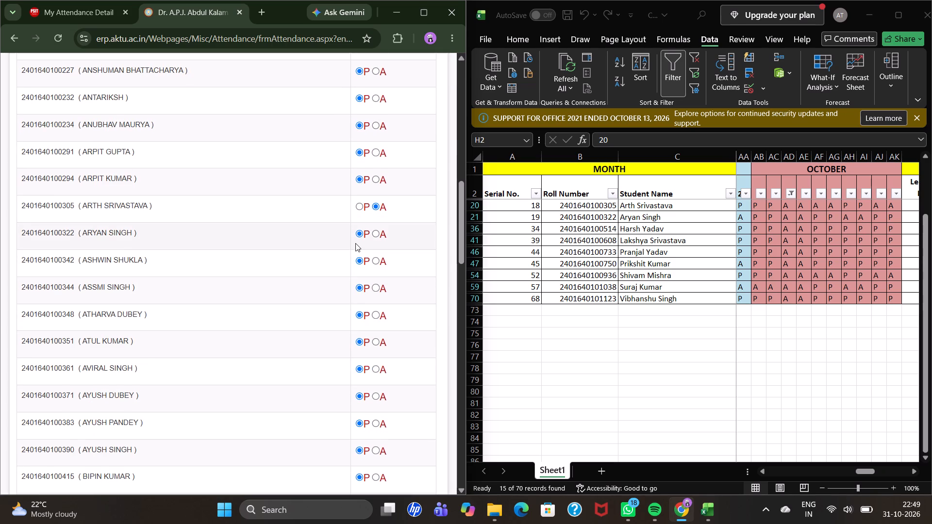
pyautogui.click(373, 233)
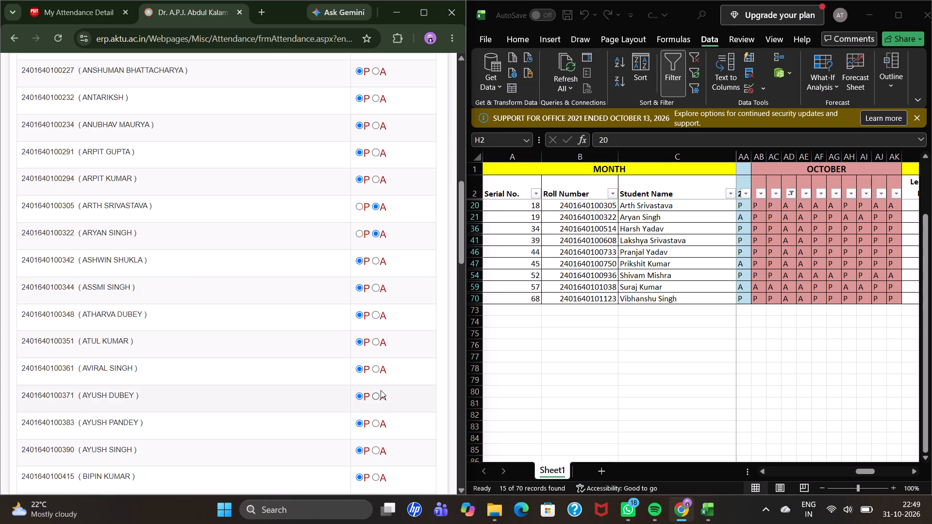
pyautogui.scroll(-5, 381, 390)
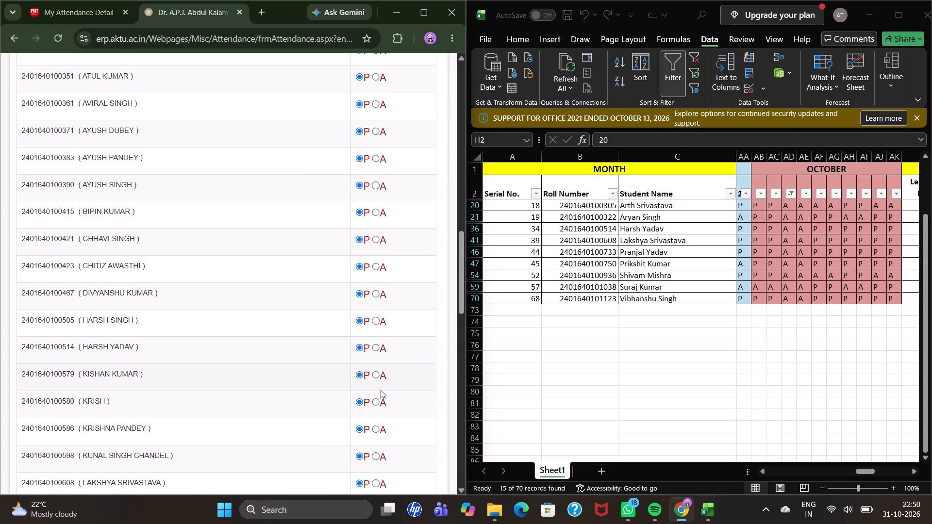
pyautogui.scroll(-1, 381, 390)
pyautogui.click(374, 320)
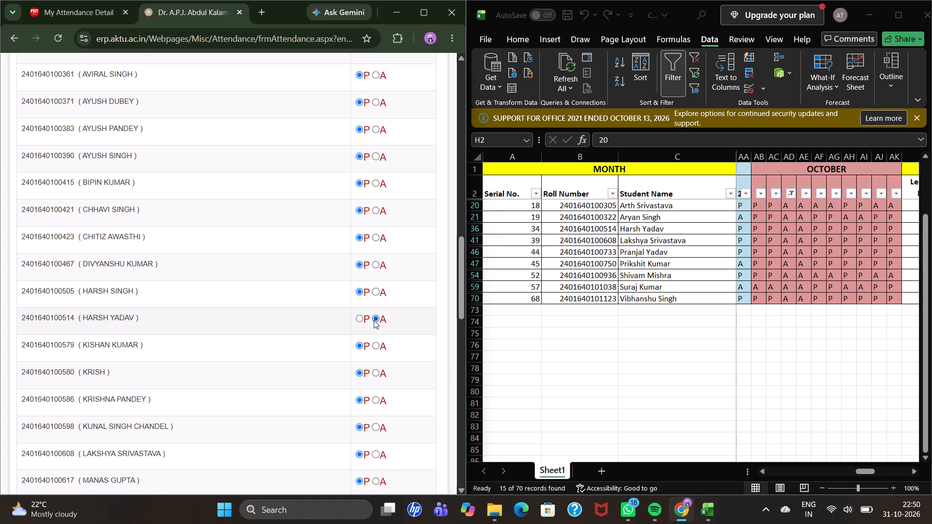
pyautogui.scroll(-2, 374, 320)
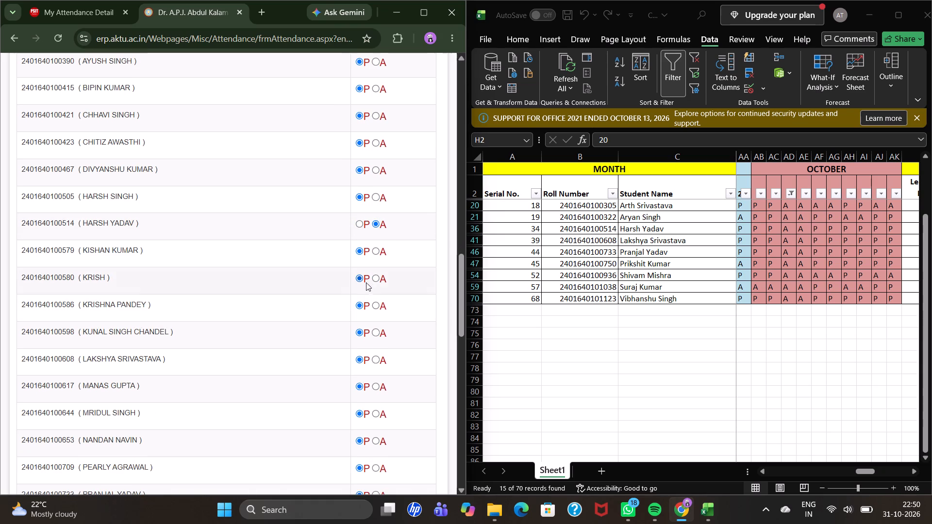
pyautogui.click(373, 360)
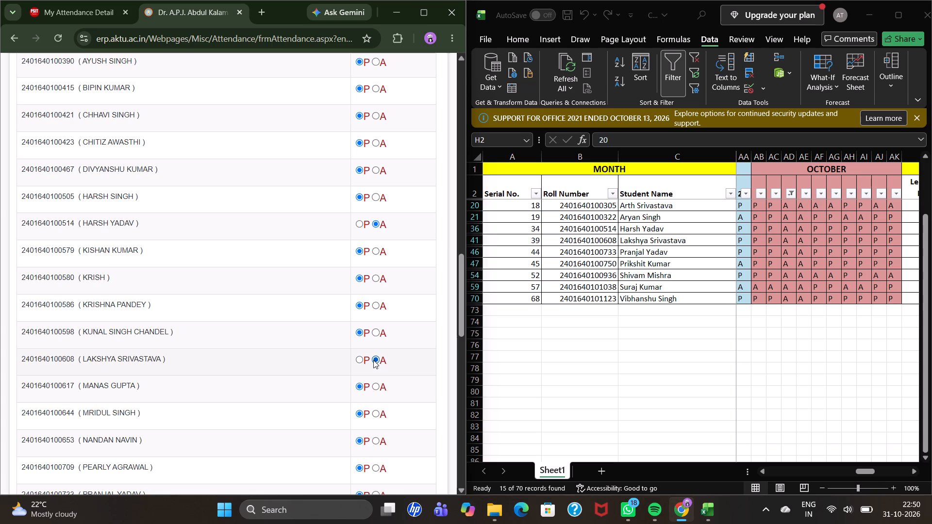
# Mark the students from rows 46, 47, 54, 59 and 70 of the Excel sheet absent (A) in the attendance form.
pyautogui.scroll(-2, 373, 360)
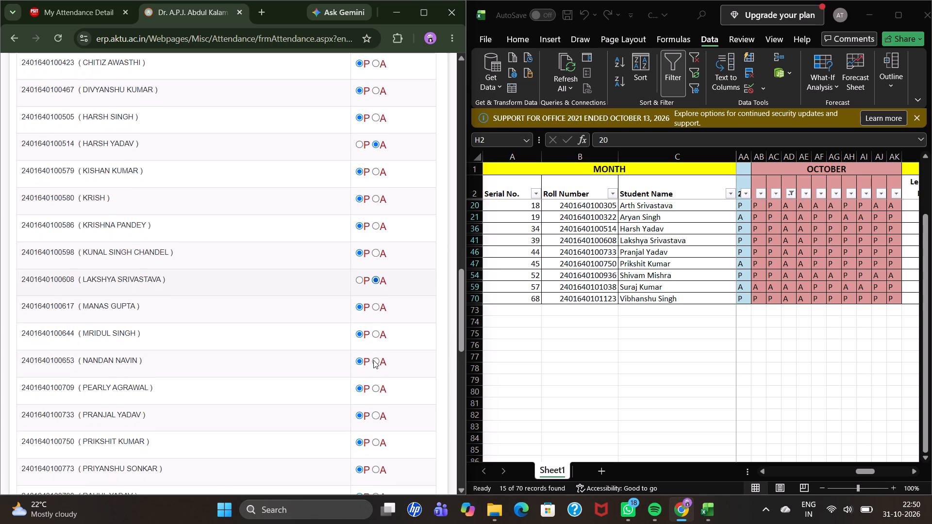
pyautogui.scroll(-1, 373, 360)
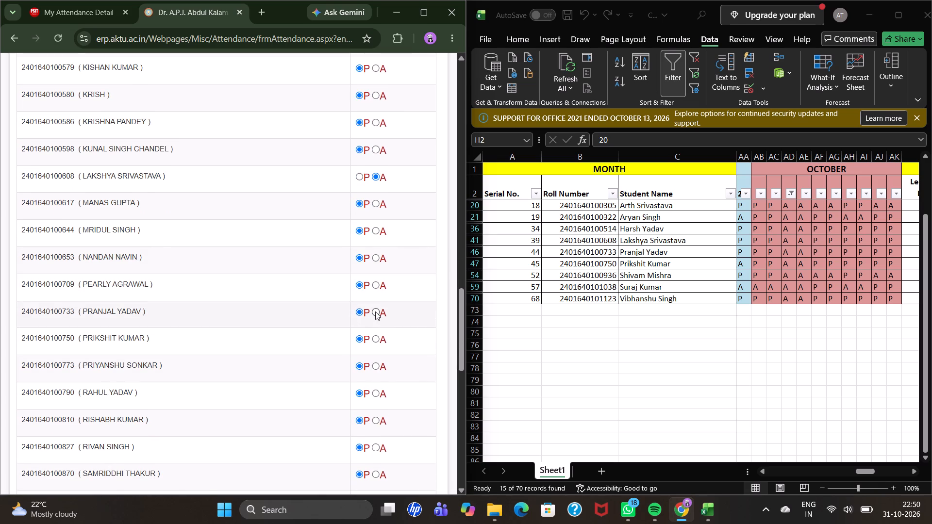
pyautogui.click(376, 311)
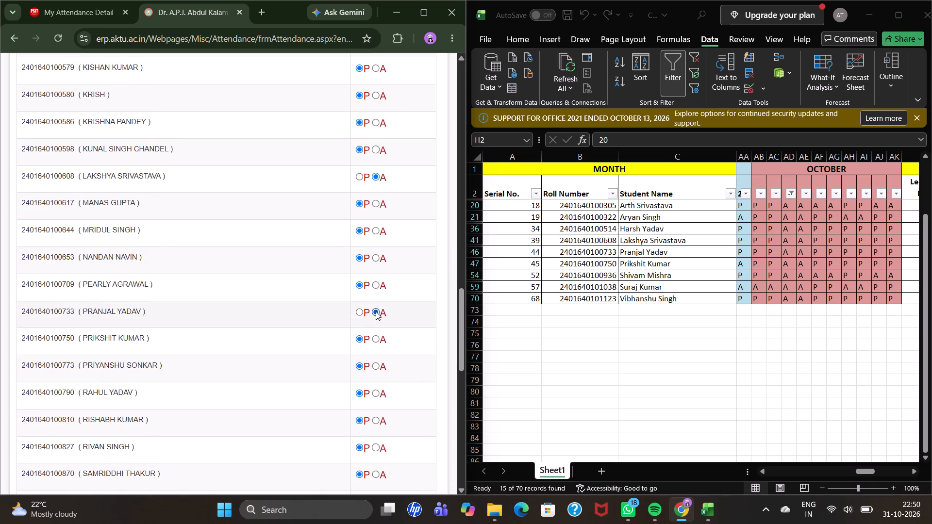
pyautogui.click(374, 339)
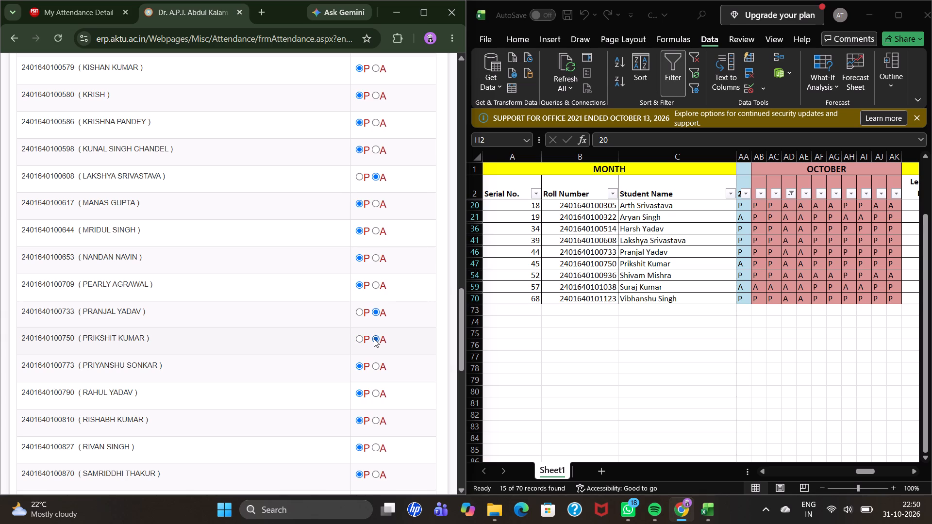
pyautogui.scroll(-2, 374, 339)
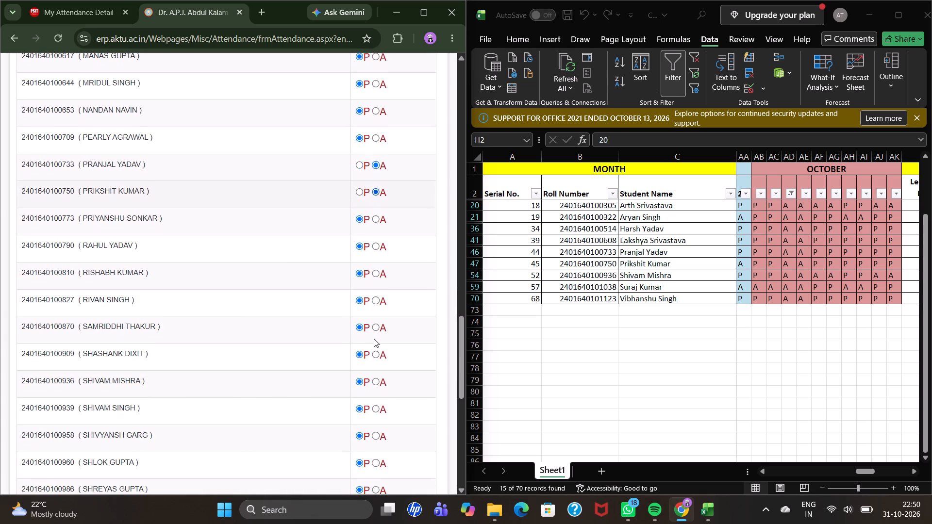
pyautogui.scroll(-1, 374, 339)
pyautogui.click(376, 383)
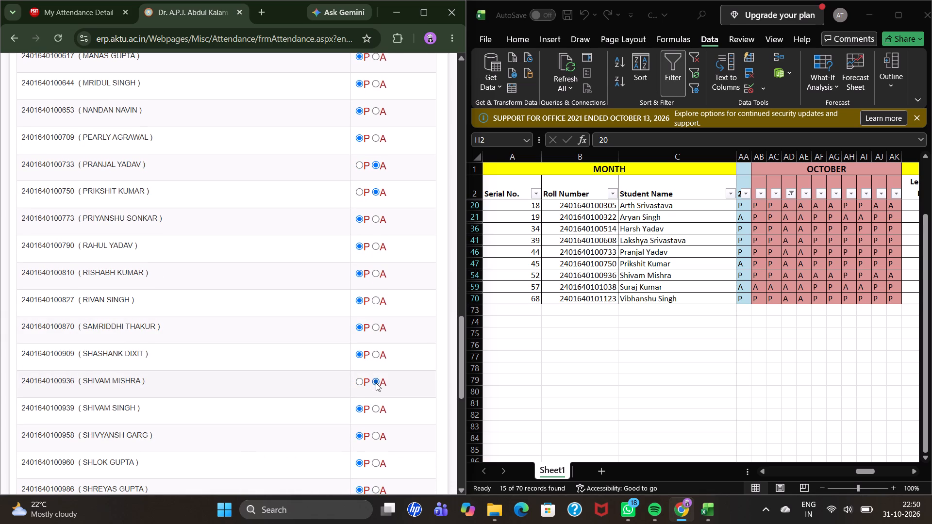
pyautogui.scroll(-3, 376, 383)
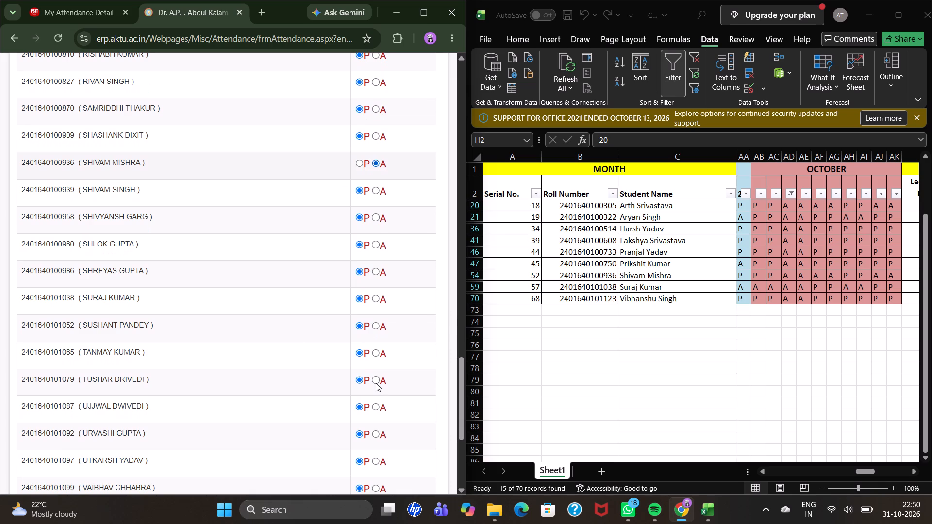
pyautogui.scroll(-1, 376, 383)
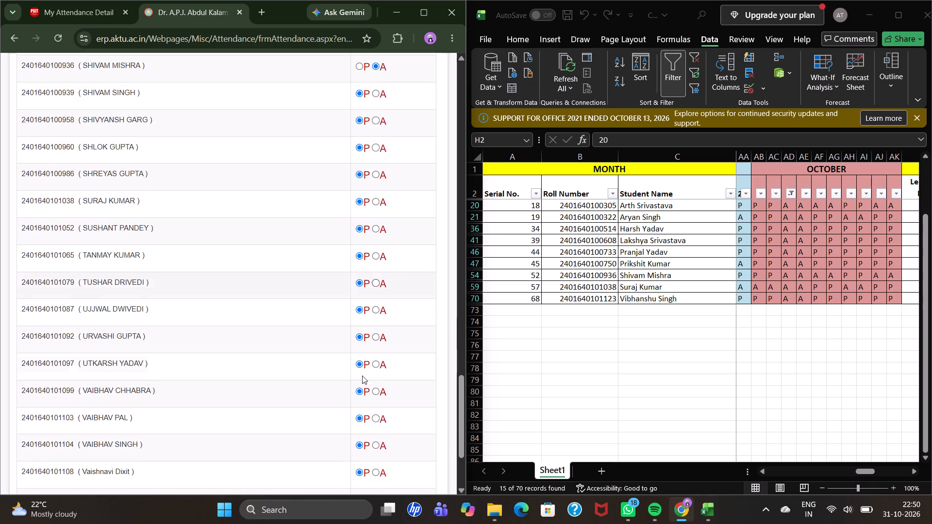
pyautogui.click(375, 201)
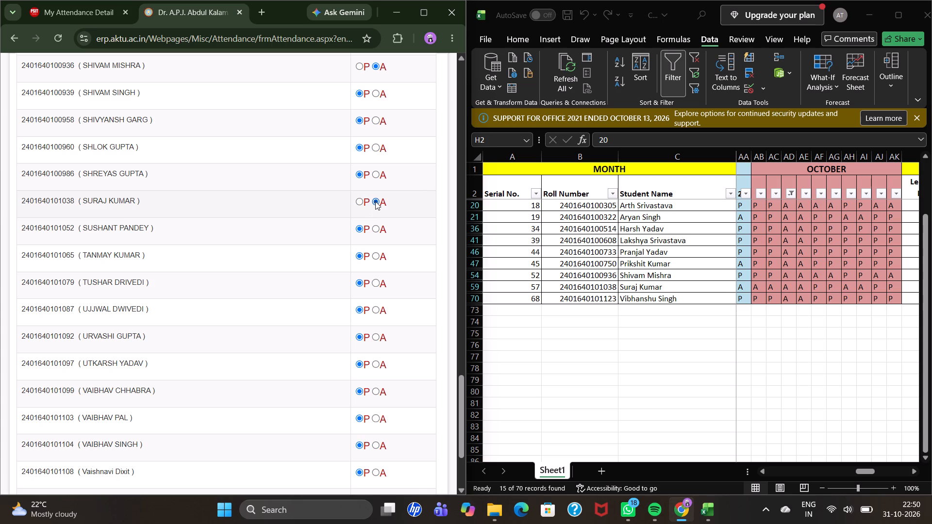
pyautogui.scroll(-3, 362, 288)
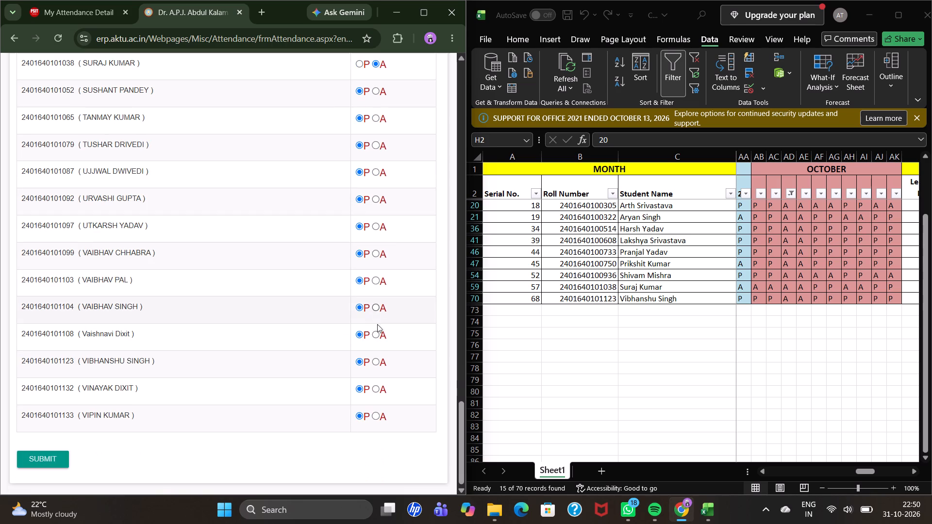
pyautogui.click(375, 358)
# Review the completed form and submit the attendance for 05/Oct/2026.
pyautogui.scroll(8, 375, 358)
pyautogui.scroll(-7, 375, 358)
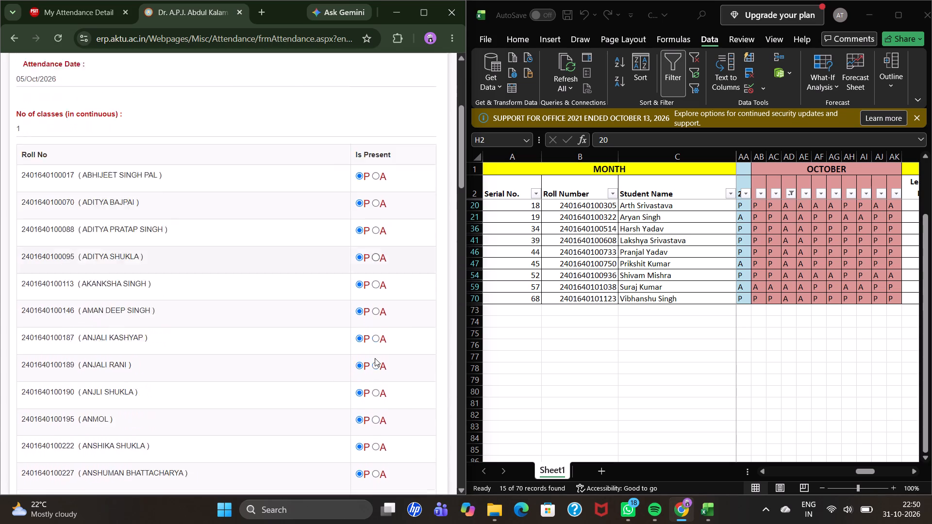
pyautogui.scroll(-8, 375, 358)
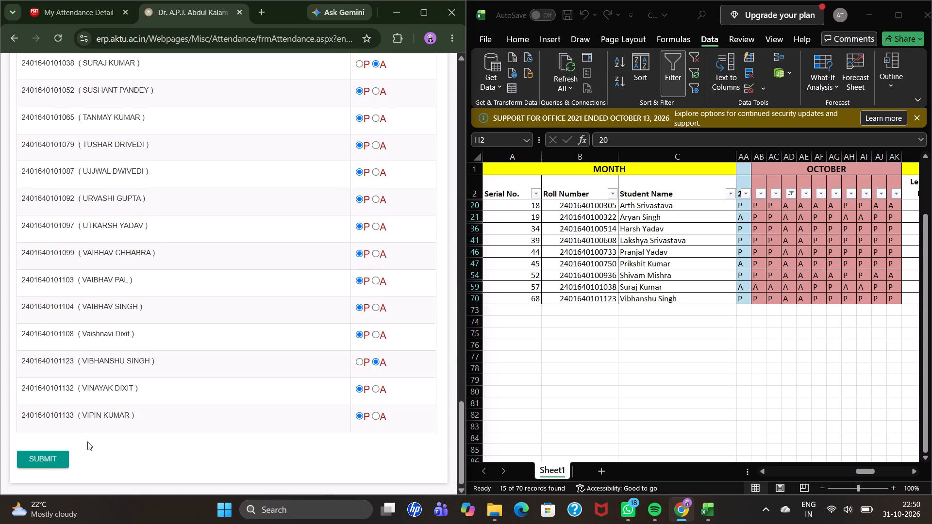
pyautogui.click(61, 456)
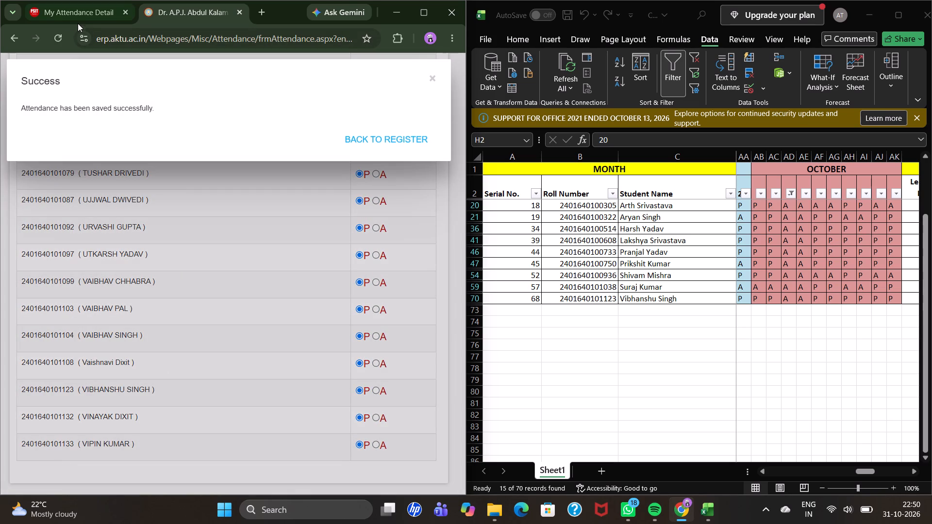
# Reload the ERP attendance form to get a fresh entry.
pyautogui.tripleClick(59, 33)
pyautogui.tripleClick(59, 33)
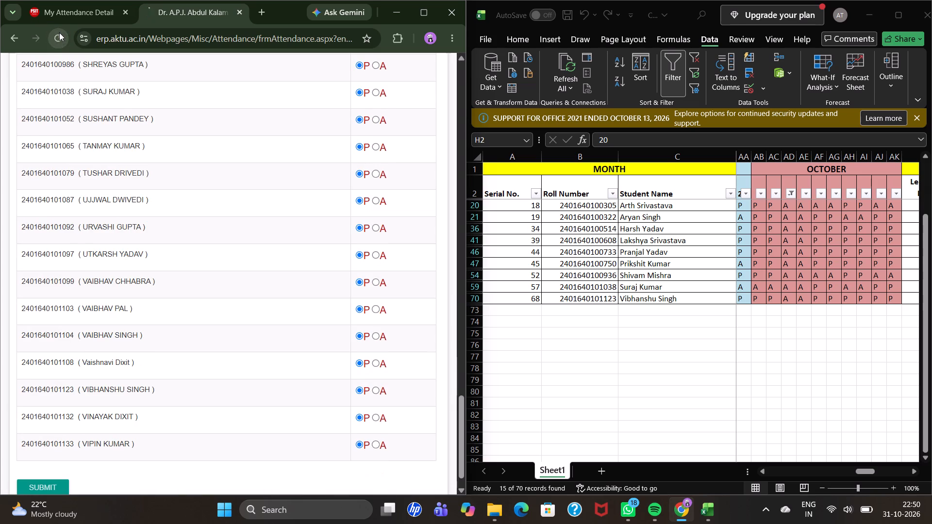
# Clear the filter from October column AD, dated 5, in the Excel attendance sheet.
pyautogui.click(793, 191)
pyautogui.click(793, 191)
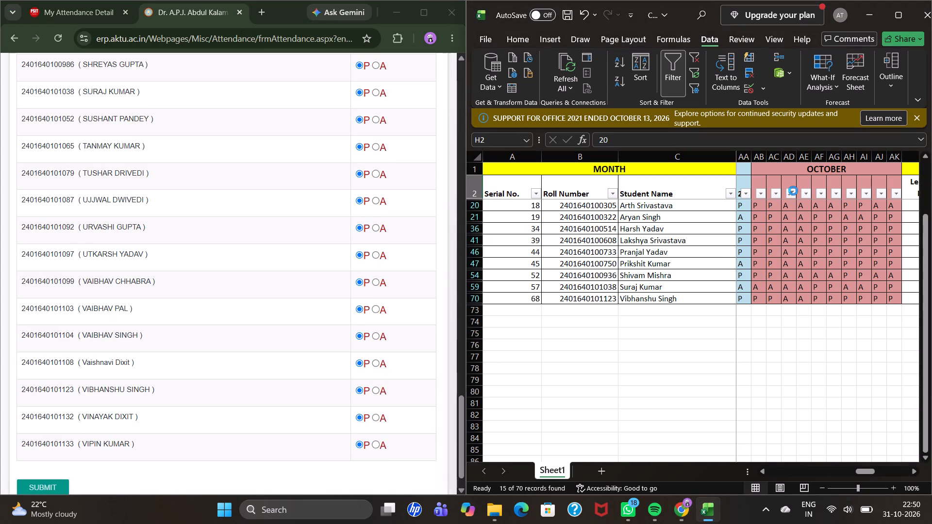
pyautogui.click(705, 278)
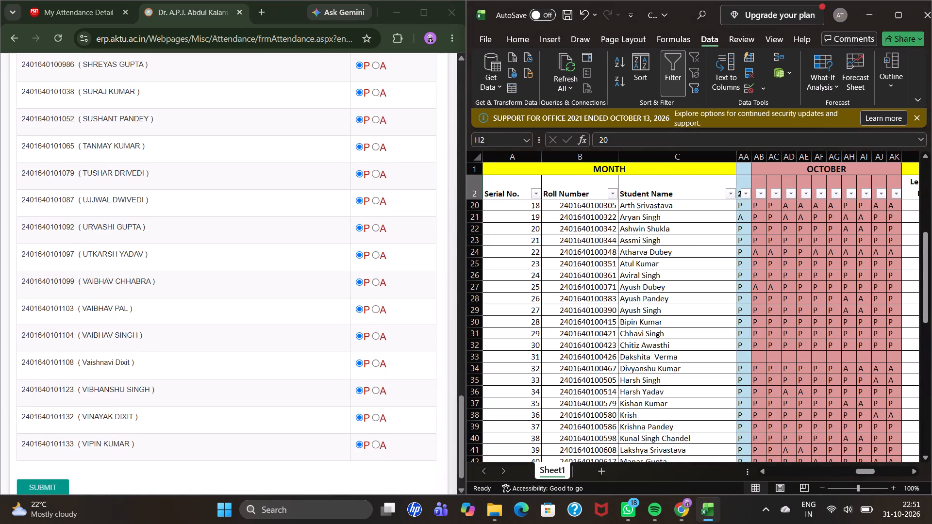
# Filter October column AF, dated 12, in the Excel sheet so that only the students marked A are listed.
pyautogui.hscroll(-1, 793, 264)
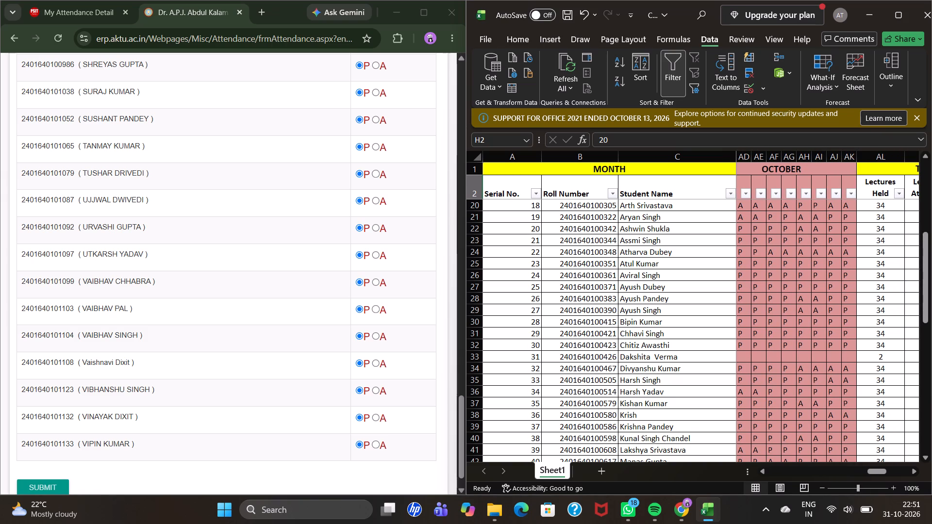
pyautogui.click(745, 192)
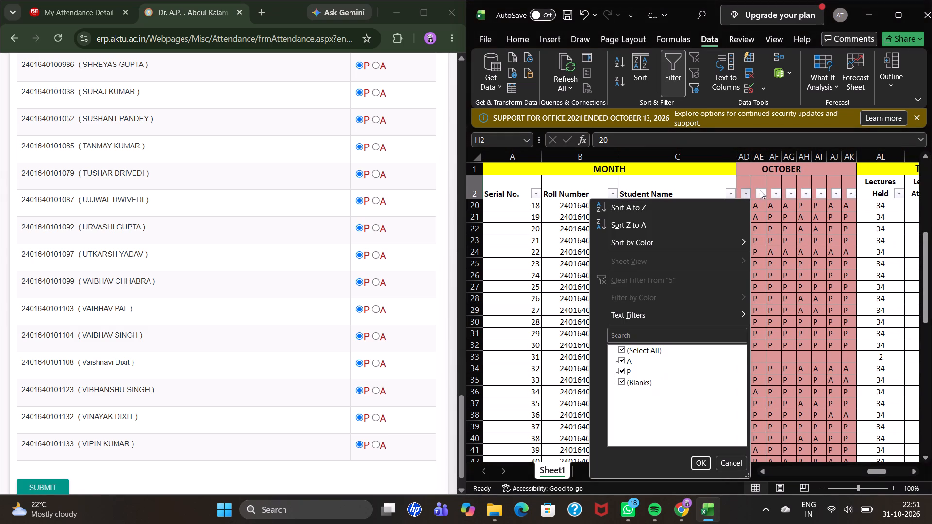
pyautogui.click(762, 191)
pyautogui.click(762, 191)
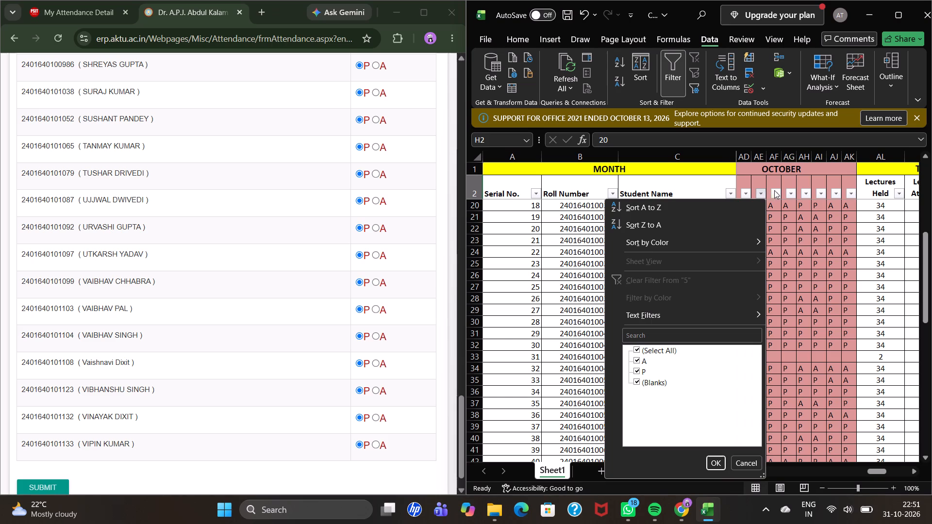
pyautogui.hscroll(-1, 777, 190)
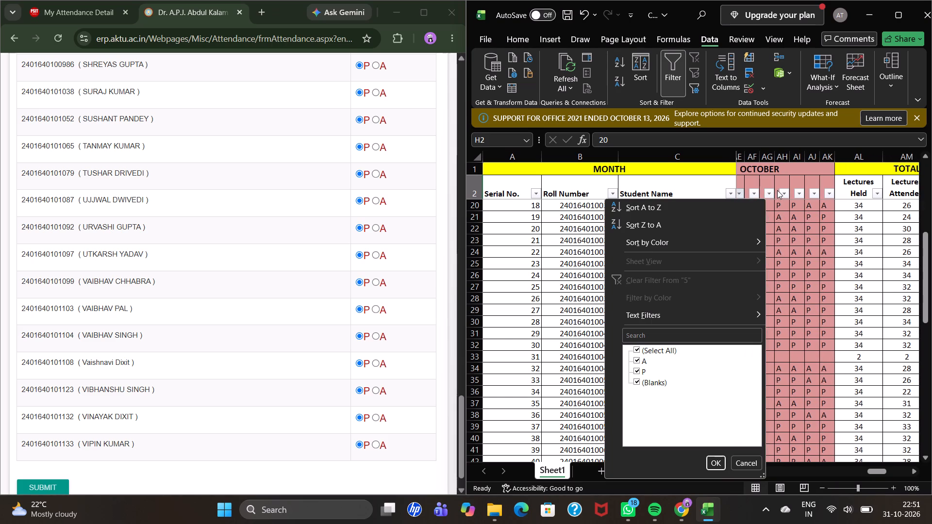
pyautogui.click(760, 193)
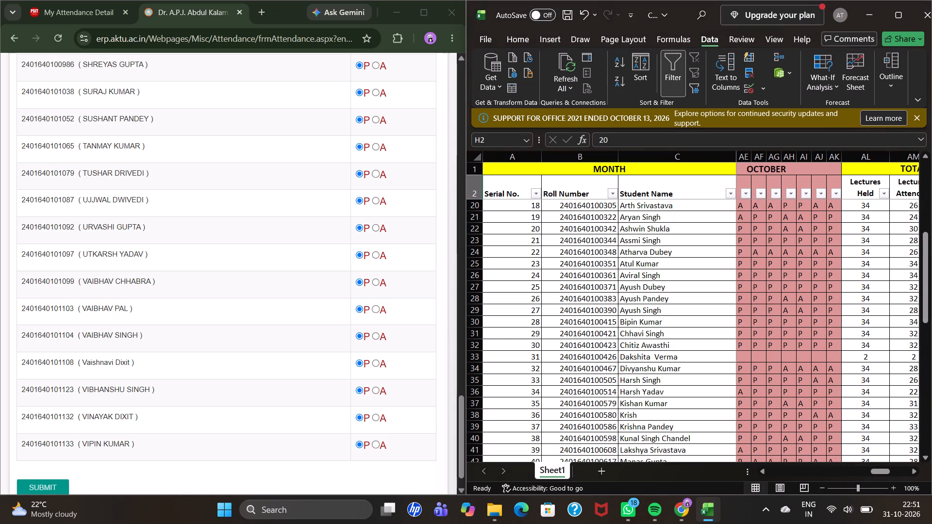
pyautogui.click(760, 193)
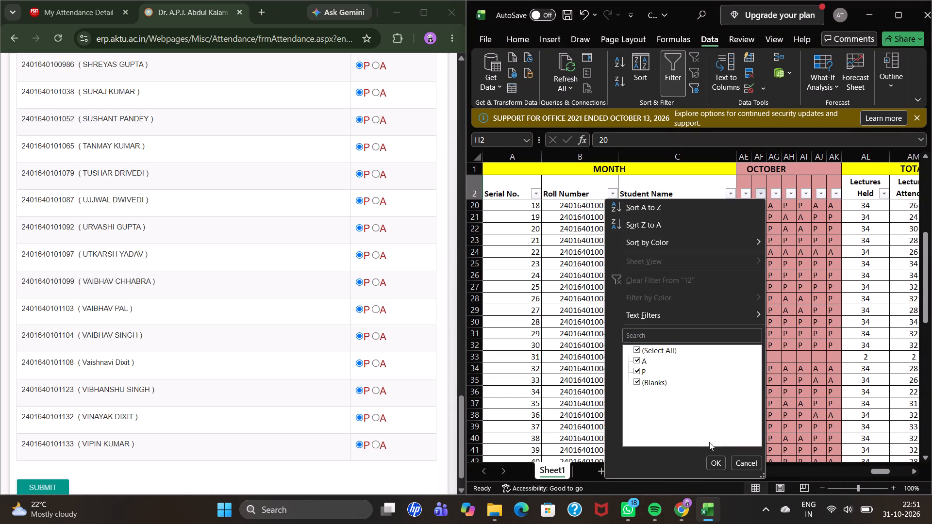
pyautogui.click(637, 380)
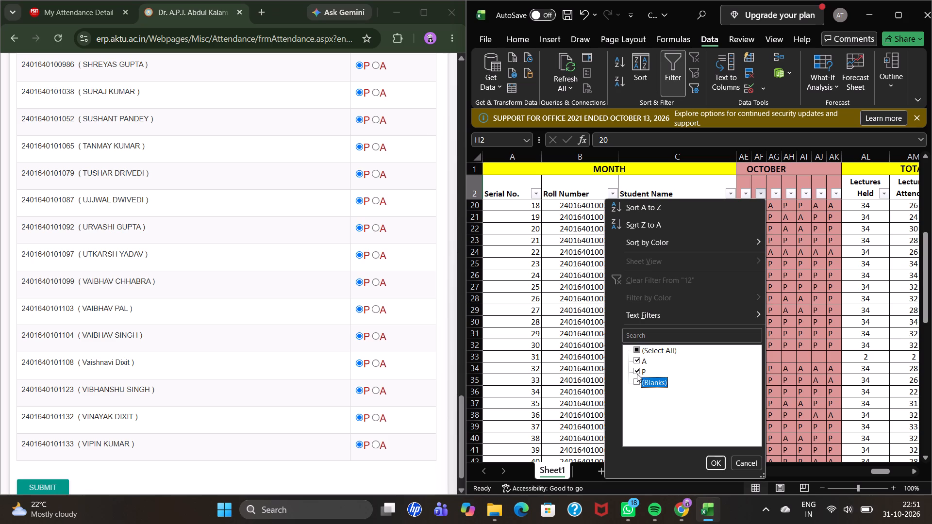
pyautogui.click(637, 366)
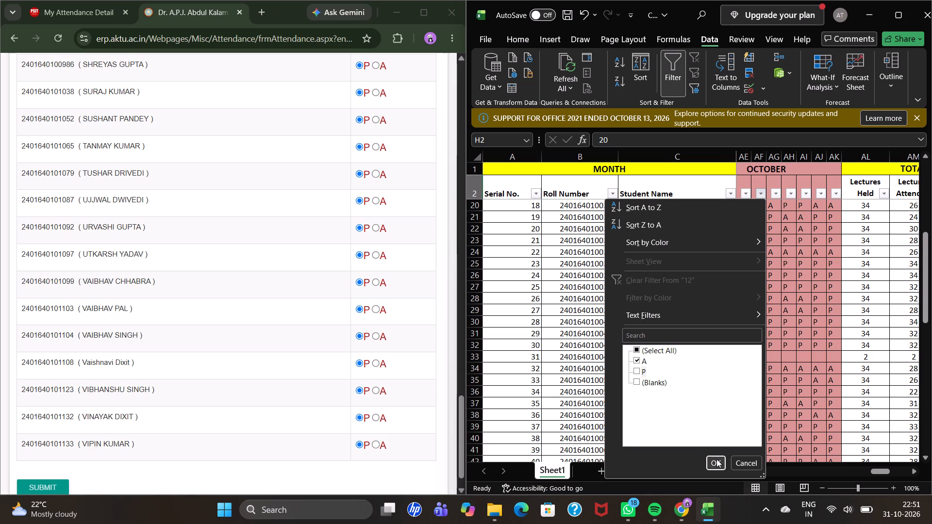
pyautogui.click(717, 459)
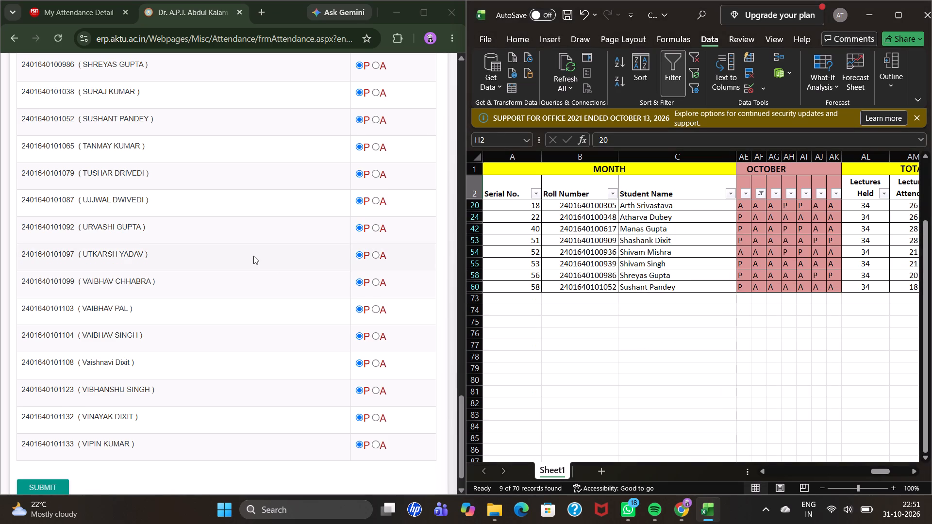
# Reload the ERP attendance form and set its attendance date to 12/Oct/2026.
pyautogui.scroll(8, 253, 256)
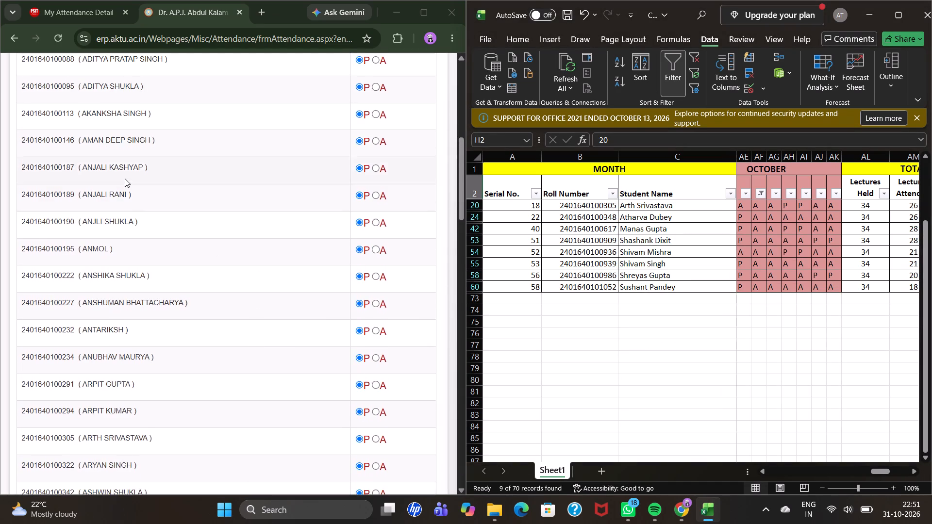
pyautogui.scroll(4, 128, 175)
pyautogui.click(61, 299)
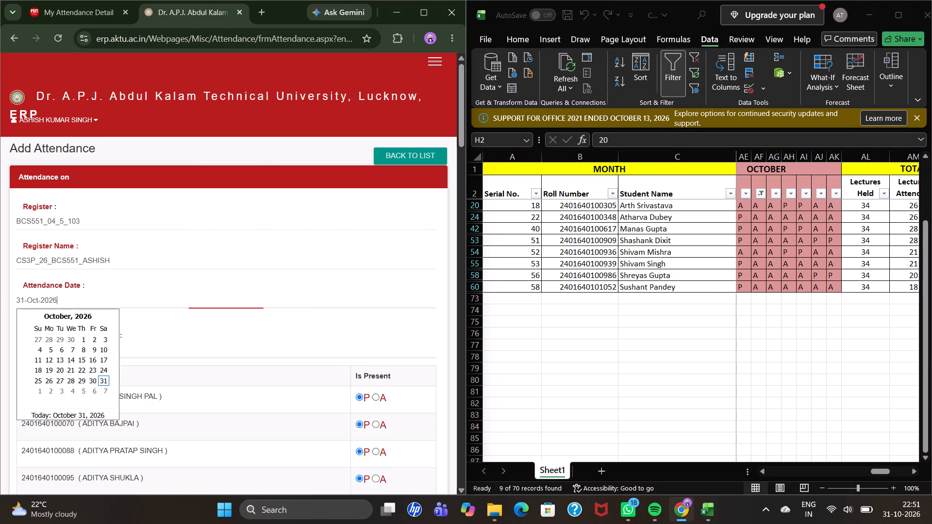
pyautogui.click(48, 360)
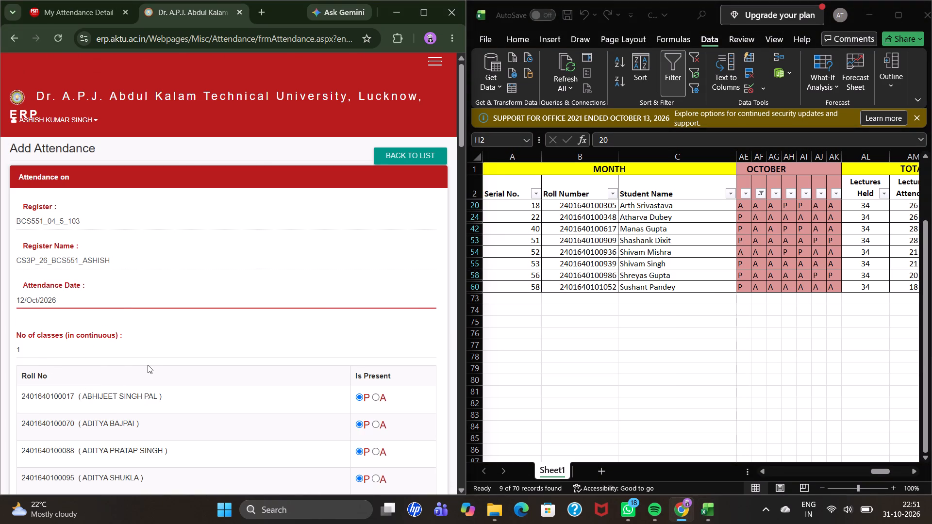
pyautogui.tripleClick(55, 32)
pyautogui.click(56, 298)
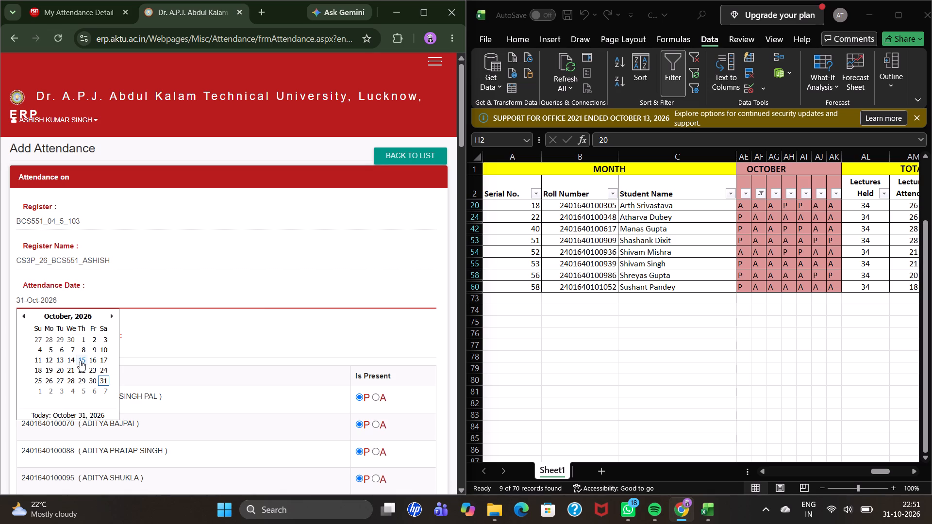
pyautogui.click(51, 360)
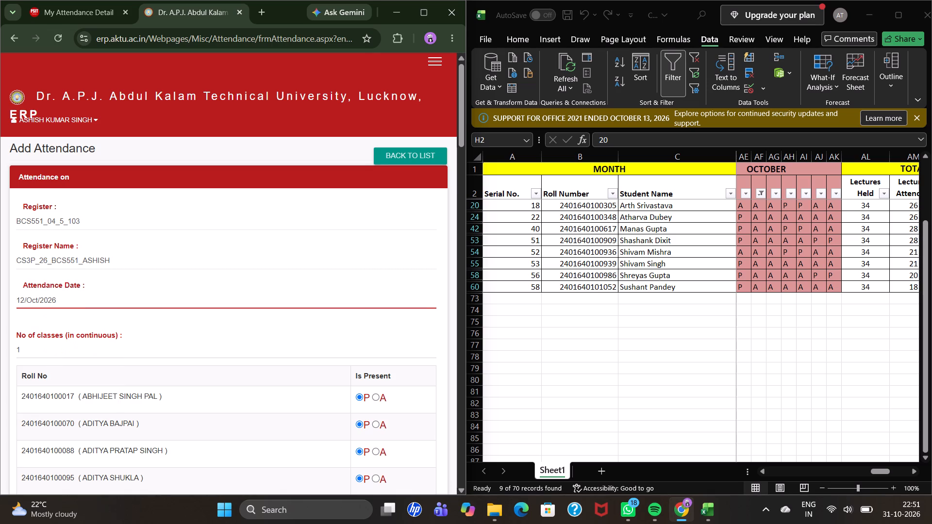
# Mark the students from rows 20, 24 and 42 of the Excel sheet absent (A) in the attendance form.
pyautogui.scroll(-5, 217, 380)
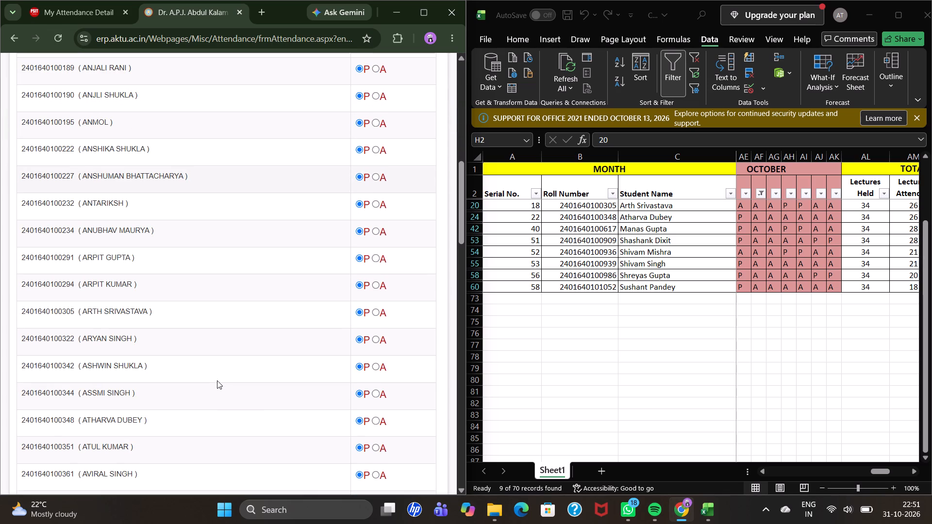
pyautogui.click(375, 311)
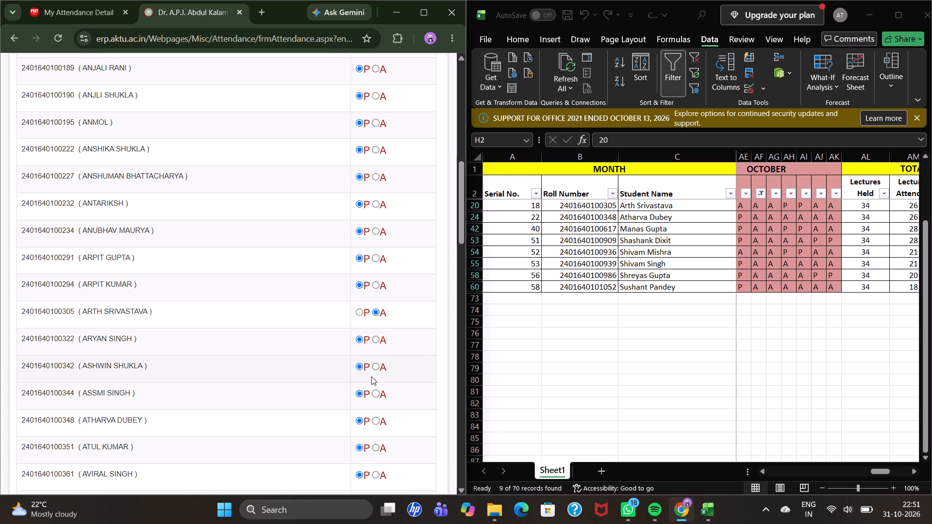
pyautogui.click(375, 420)
pyautogui.scroll(-5, 375, 420)
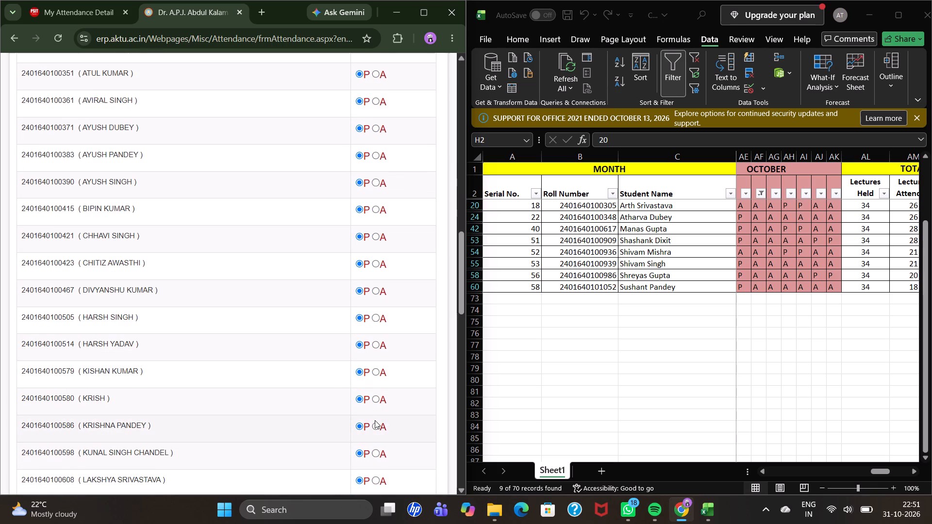
pyautogui.scroll(-3, 375, 420)
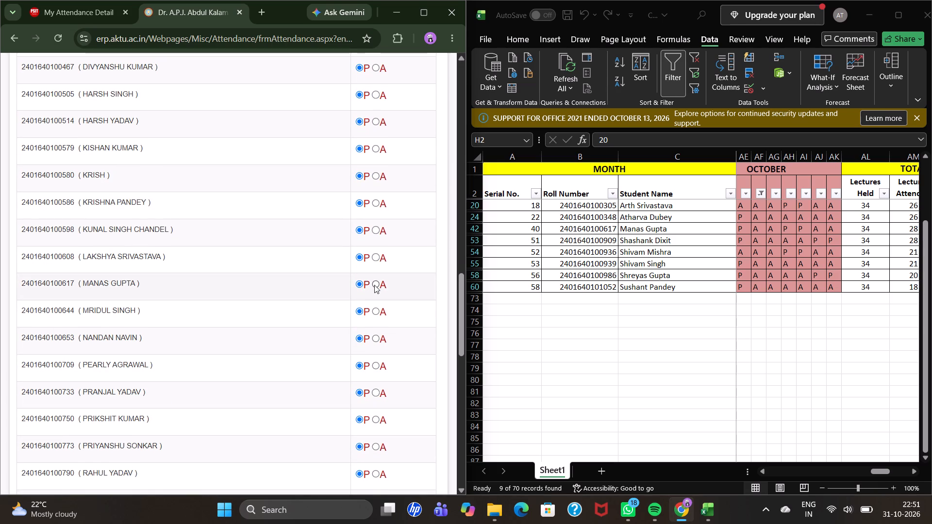
pyautogui.click(377, 285)
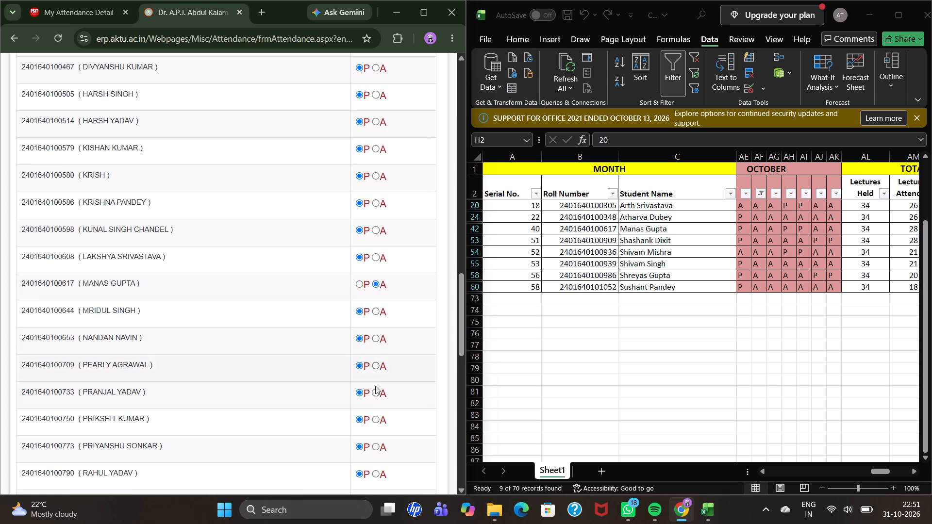
# Mark the students from rows 53, 54, 55, 58 and 60 of the Excel sheet absent (A) in the attendance form.
pyautogui.scroll(-3, 371, 421)
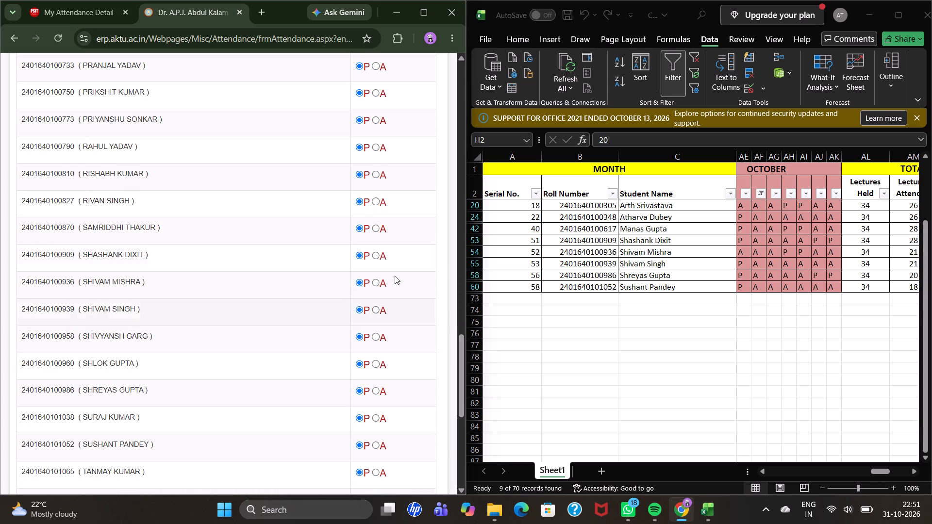
pyautogui.click(375, 257)
pyautogui.click(375, 283)
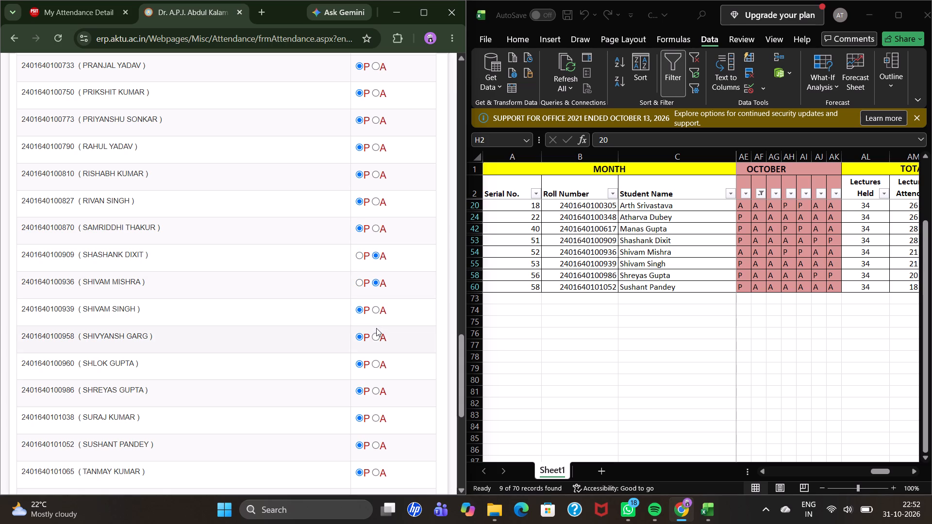
pyautogui.click(376, 309)
pyautogui.click(376, 391)
pyautogui.scroll(-3, 376, 391)
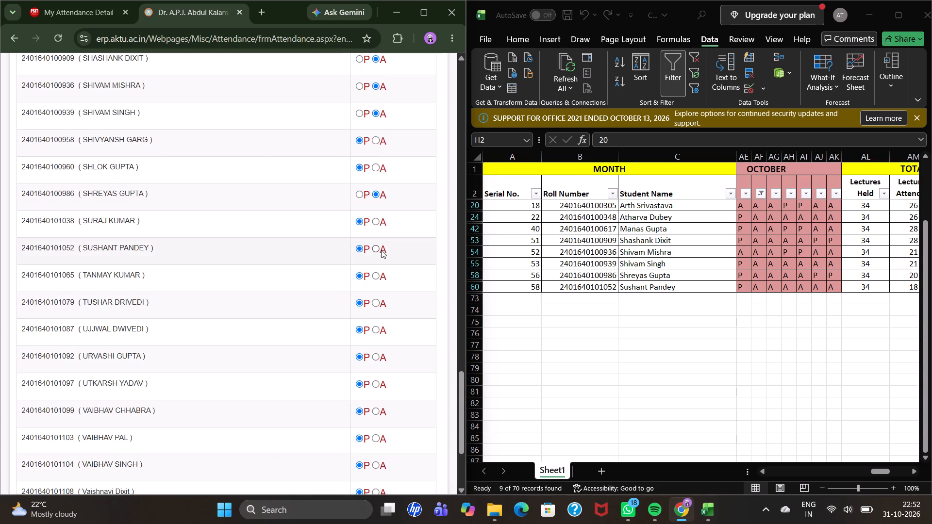
pyautogui.click(377, 245)
# Review the completed form and submit the attendance for 12/Oct/2026.
pyautogui.scroll(19, 377, 245)
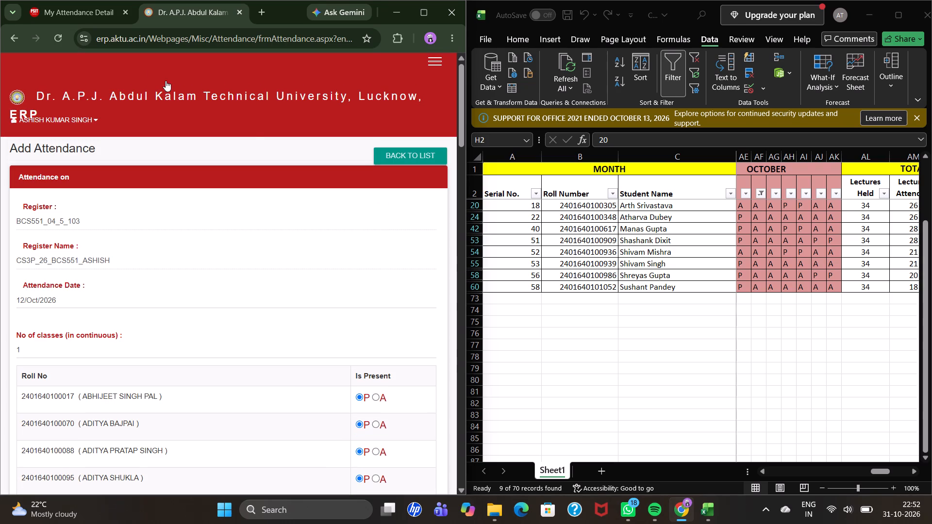
pyautogui.scroll(-13, 199, 358)
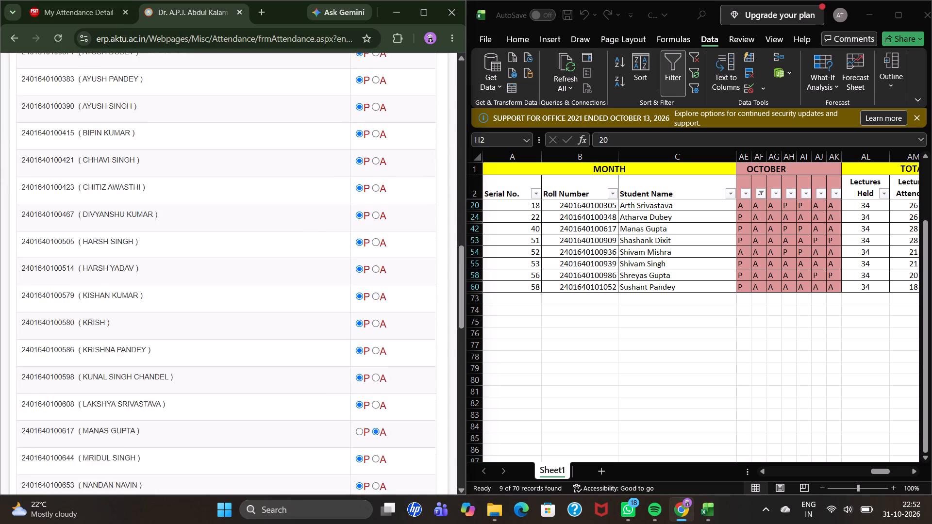
pyautogui.scroll(-7, 199, 358)
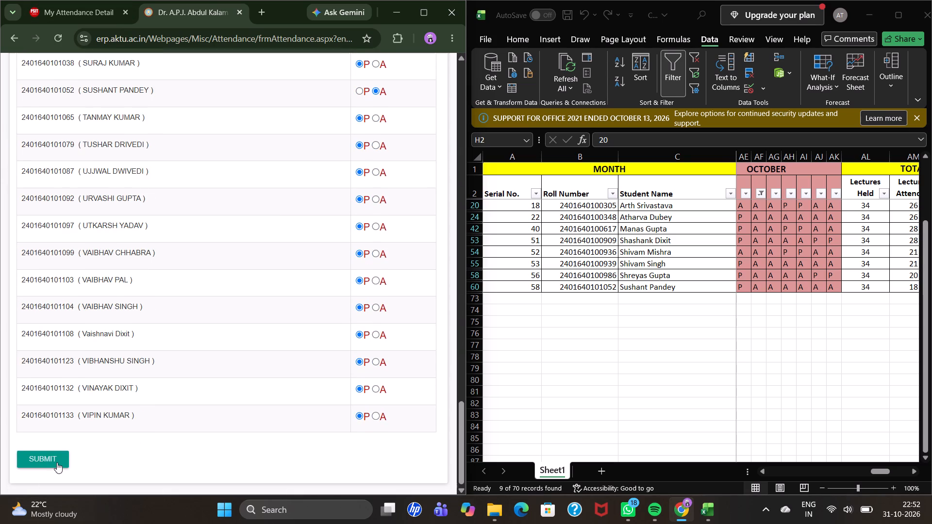
pyautogui.click(57, 461)
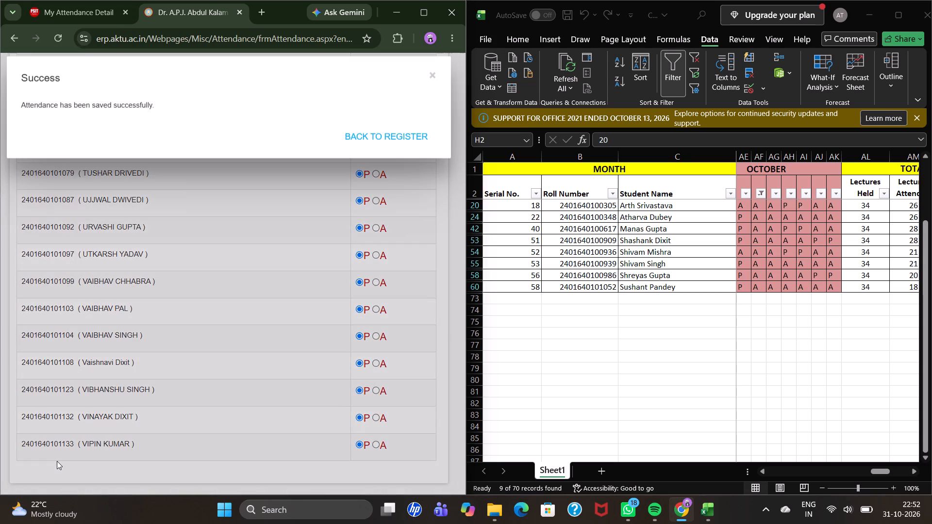
# Reload the ERP attendance form to start a fresh register entry.
pyautogui.tripleClick(54, 39)
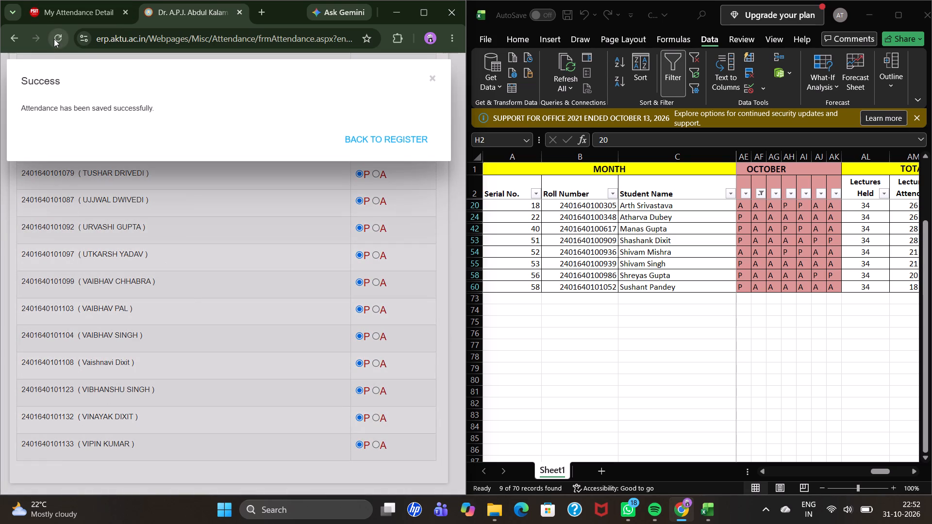
pyautogui.tripleClick(54, 39)
pyautogui.tripleClick(54, 39)
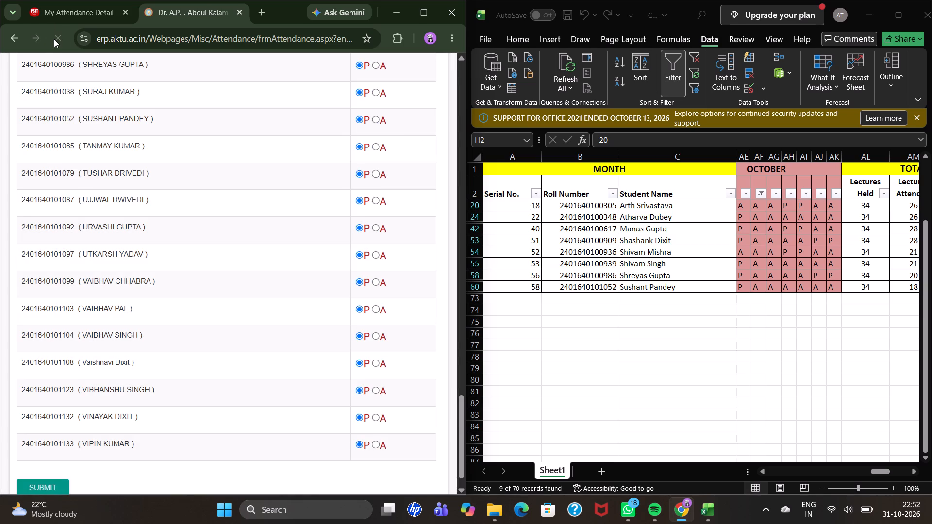
pyautogui.click(54, 39)
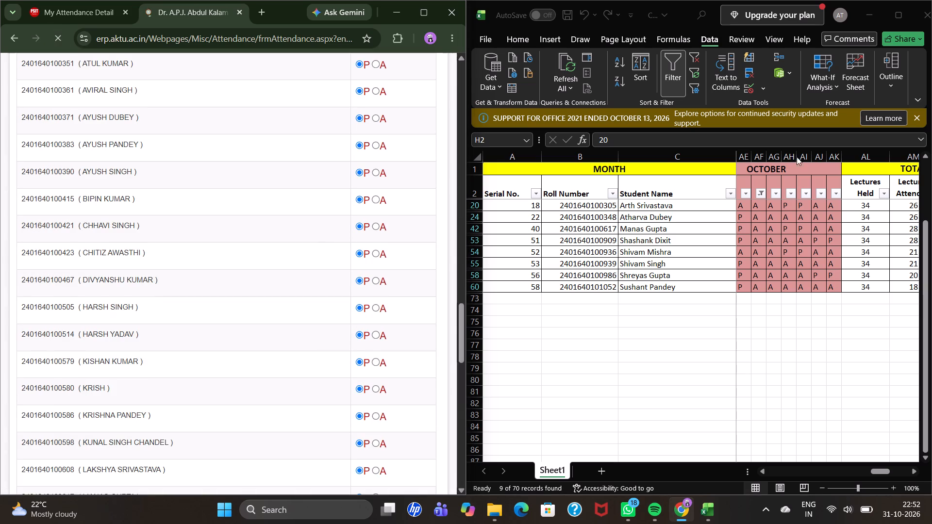
# Clear the filter from the October 12 column (AF) in the Excel attendance sheet.
pyautogui.click(760, 191)
pyautogui.click(761, 190)
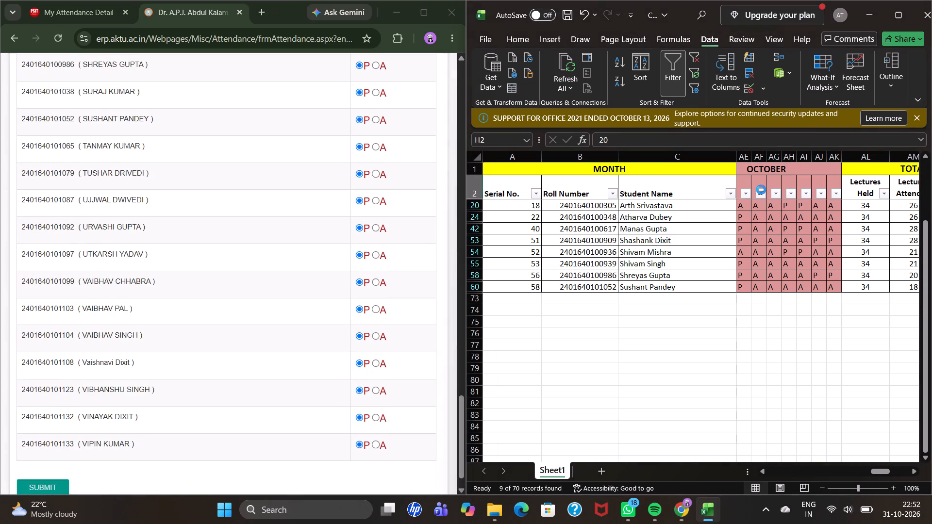
pyautogui.click(777, 191)
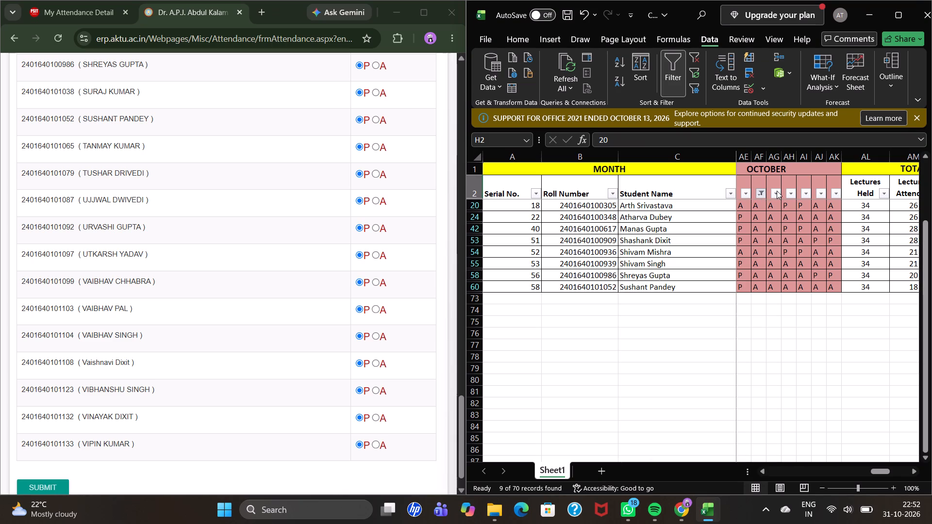
pyautogui.click(777, 191)
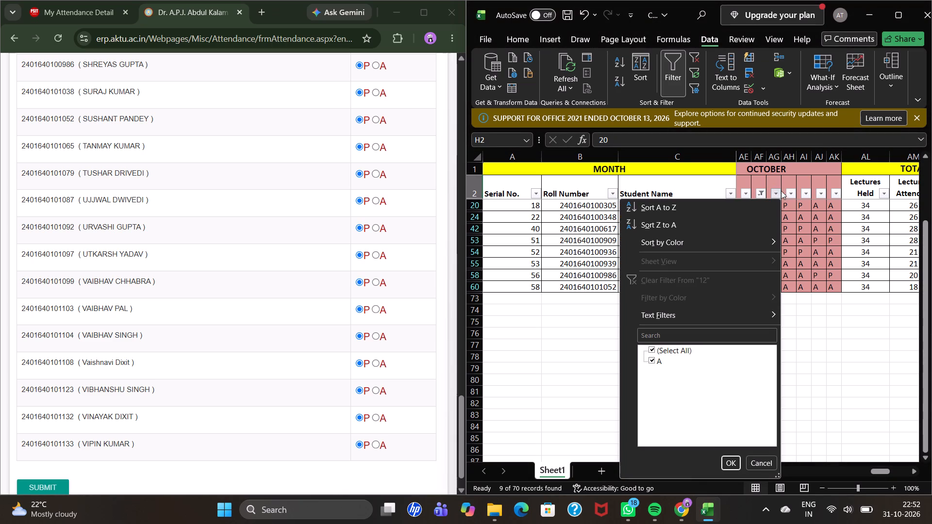
pyautogui.click(762, 190)
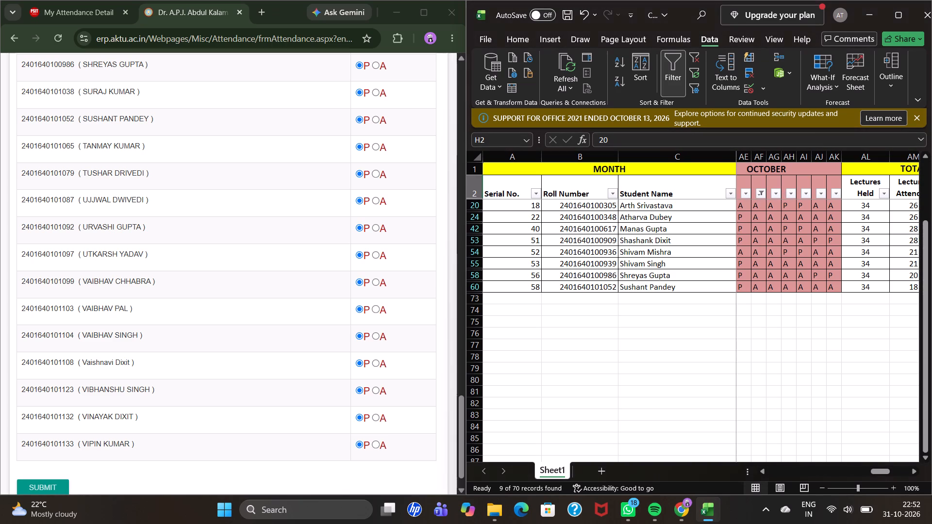
pyautogui.click(762, 190)
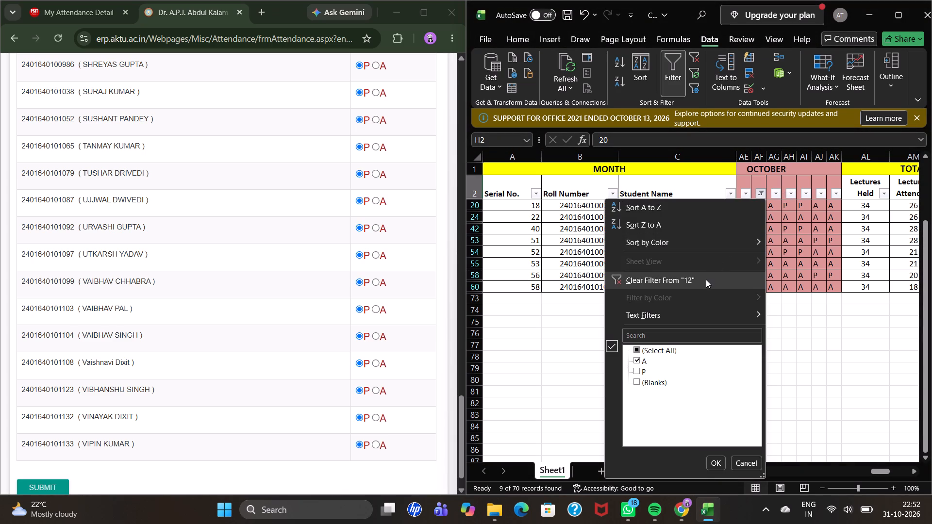
pyautogui.click(706, 279)
# Filter the October 24 column (AH) to A only, excluding P and blanks.
pyautogui.click(793, 193)
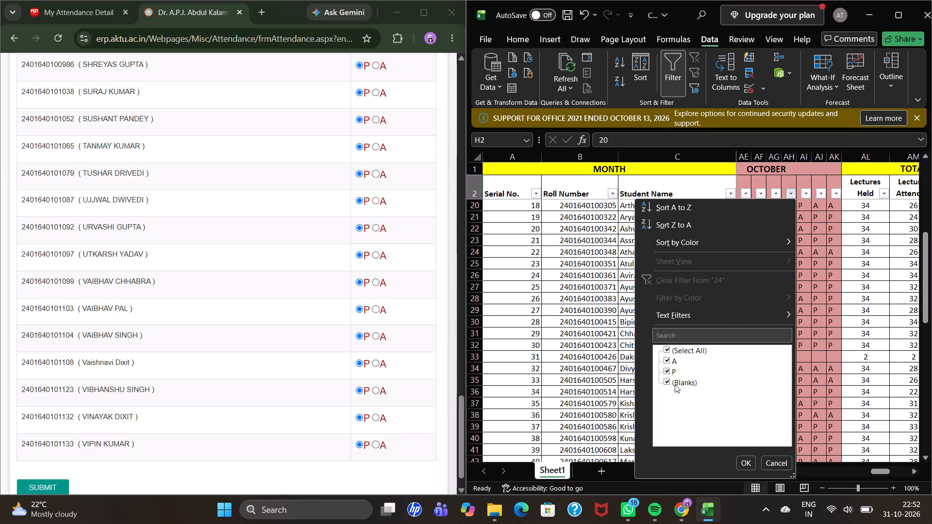
pyautogui.click(666, 379)
pyautogui.click(665, 367)
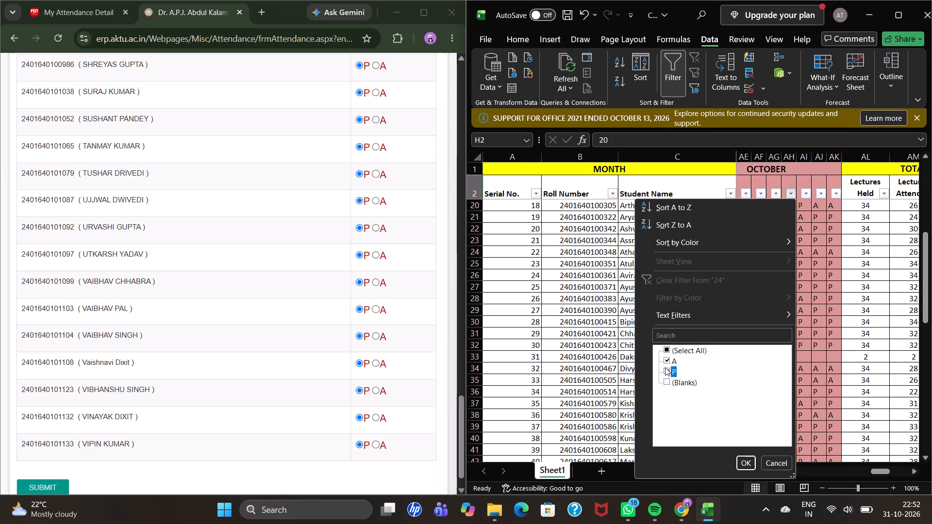
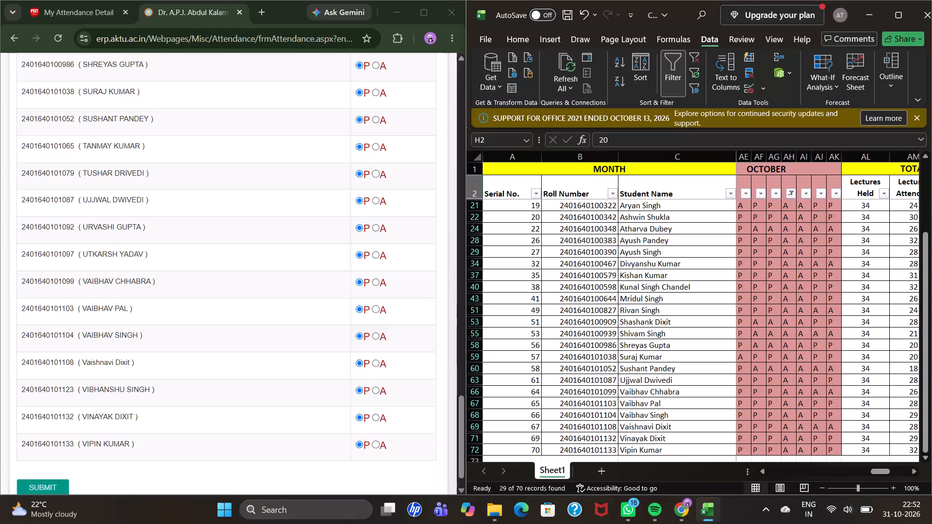
# Reload the ERP attendance form and set the attendance date to 24/Oct/2026.
pyautogui.scroll(15, 323, 236)
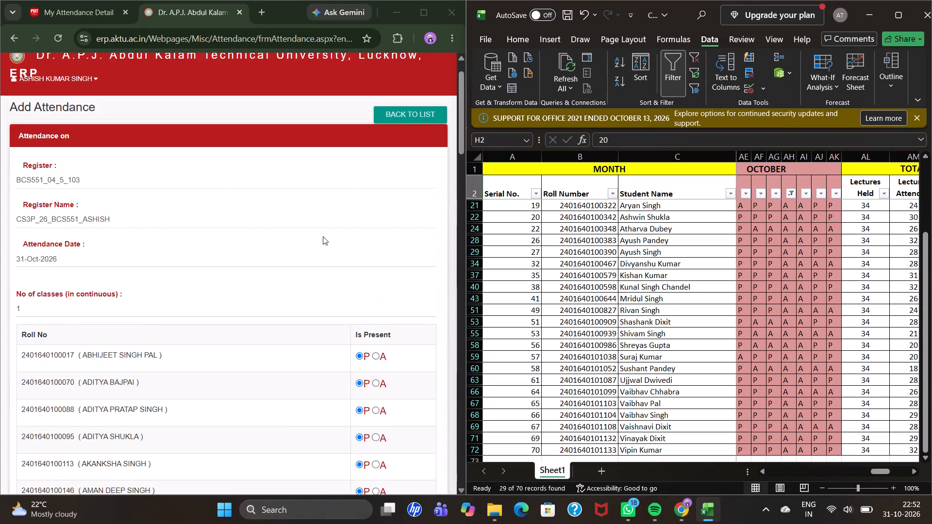
pyautogui.tripleClick(56, 33)
pyautogui.doubleClick(56, 33)
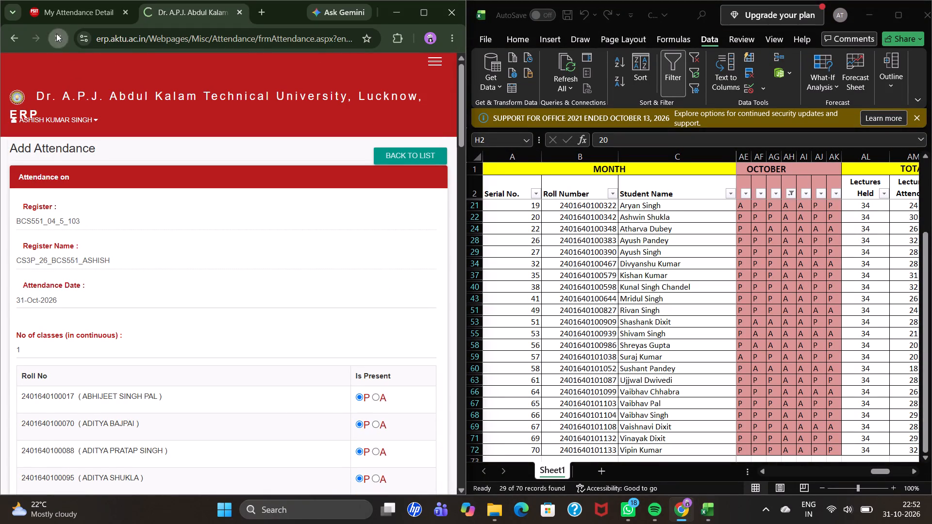
pyautogui.click(47, 295)
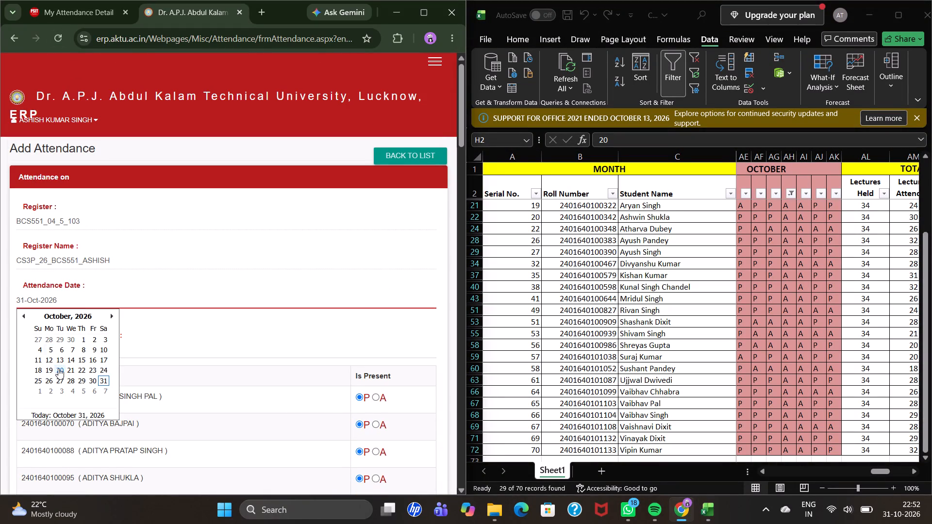
pyautogui.click(100, 367)
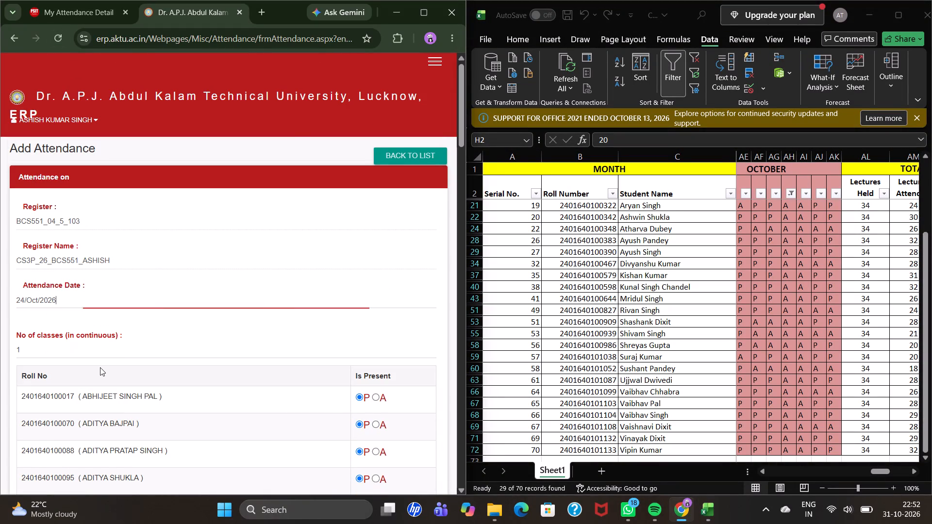
# Mark the students with sheet serial numbers 3, 7, 8, 13, 15 and 17 absent in the ERP register.
pyautogui.scroll(-2, 100, 367)
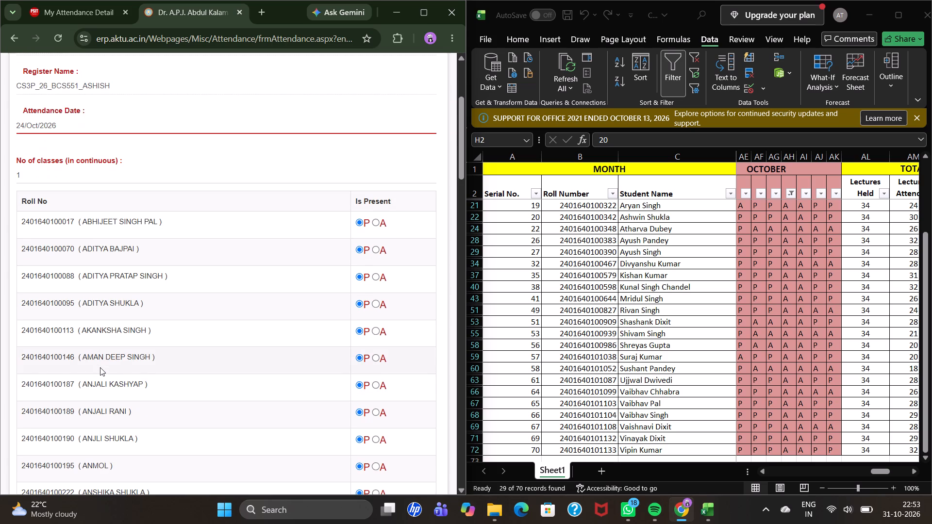
pyautogui.scroll(1, 519, 325)
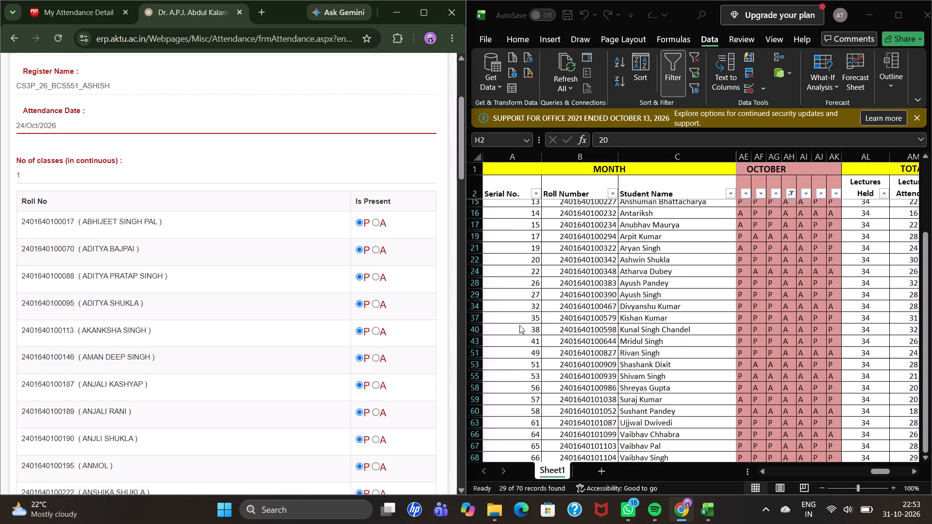
pyautogui.scroll(3, 519, 325)
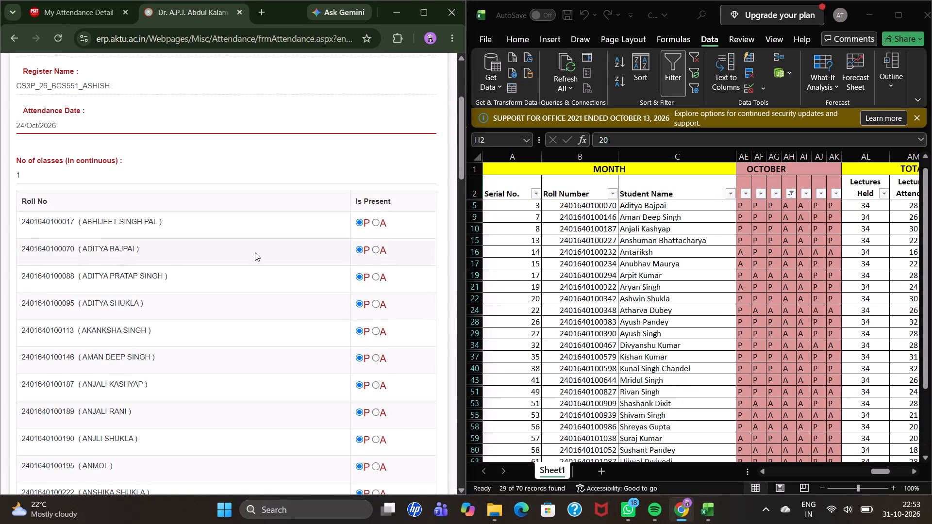
pyautogui.click(379, 248)
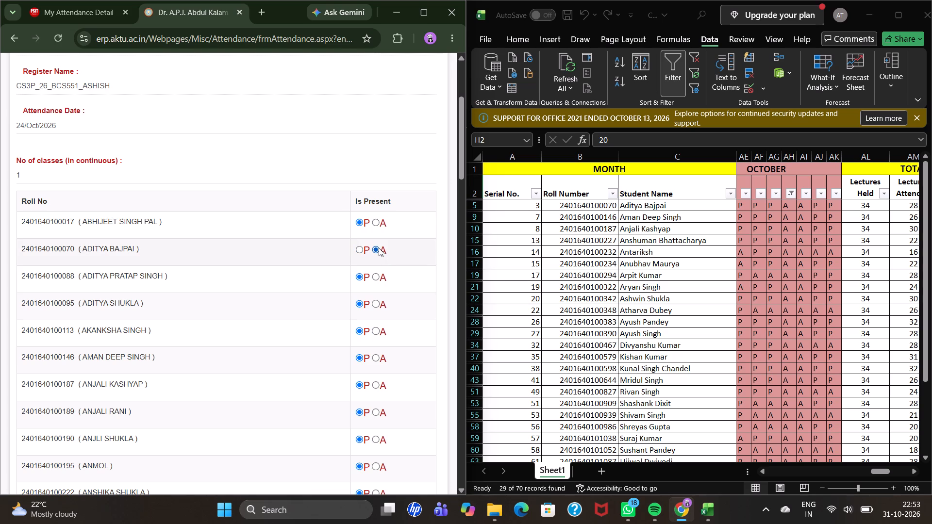
pyautogui.click(376, 356)
pyautogui.scroll(-1, 376, 356)
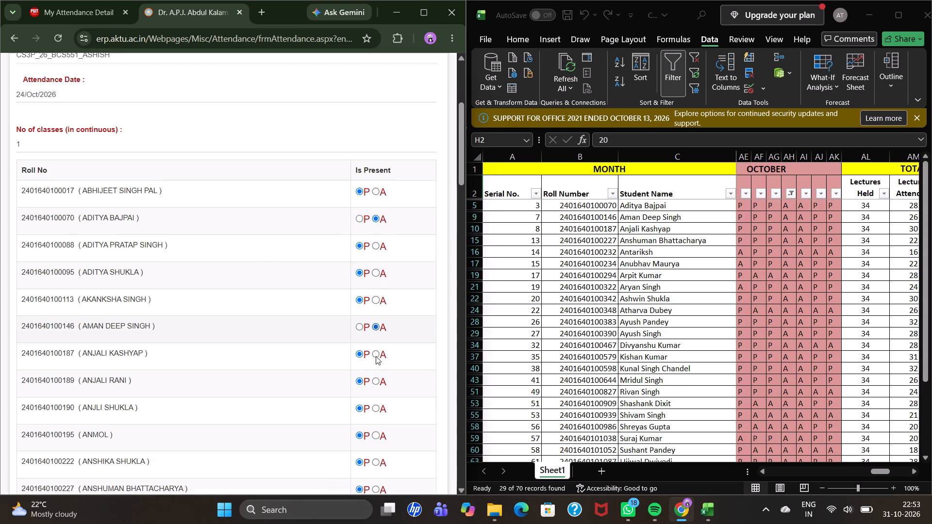
pyautogui.scroll(-1, 376, 356)
pyautogui.click(377, 246)
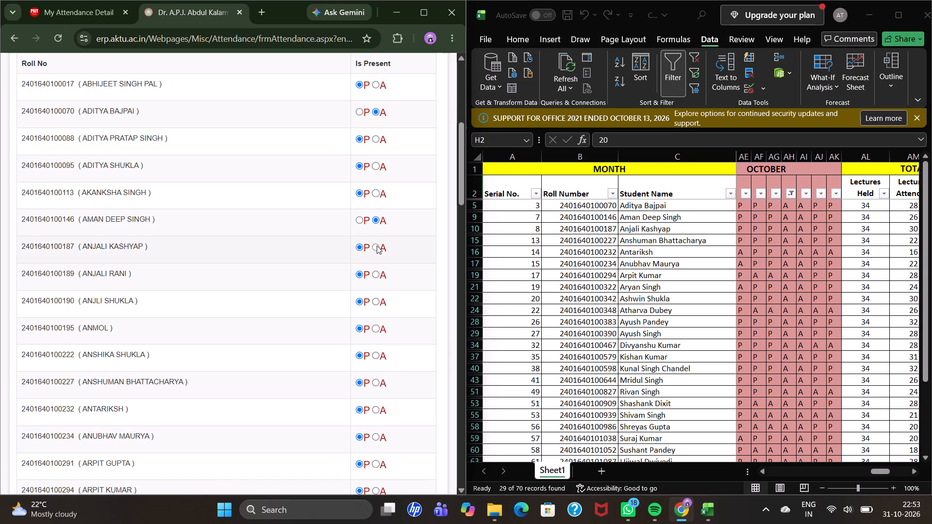
pyautogui.click(375, 381)
pyautogui.scroll(-3, 375, 381)
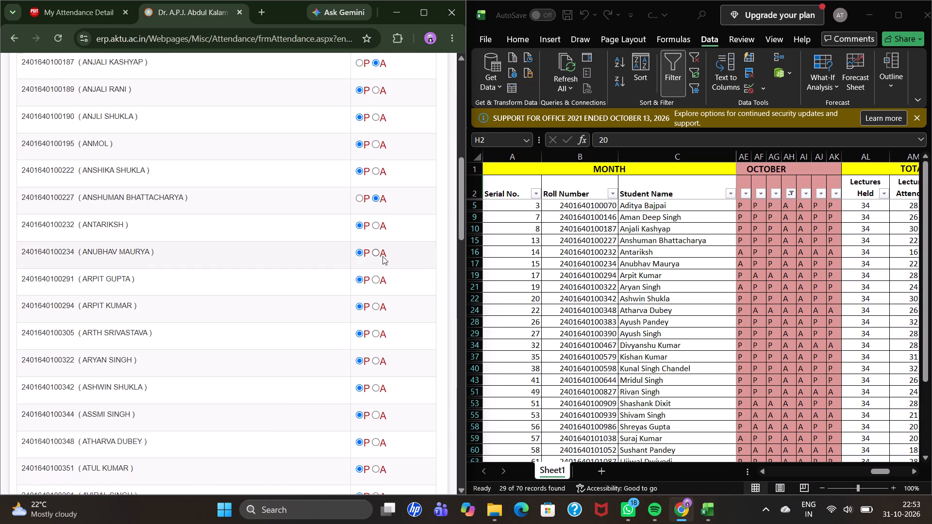
pyautogui.click(376, 252)
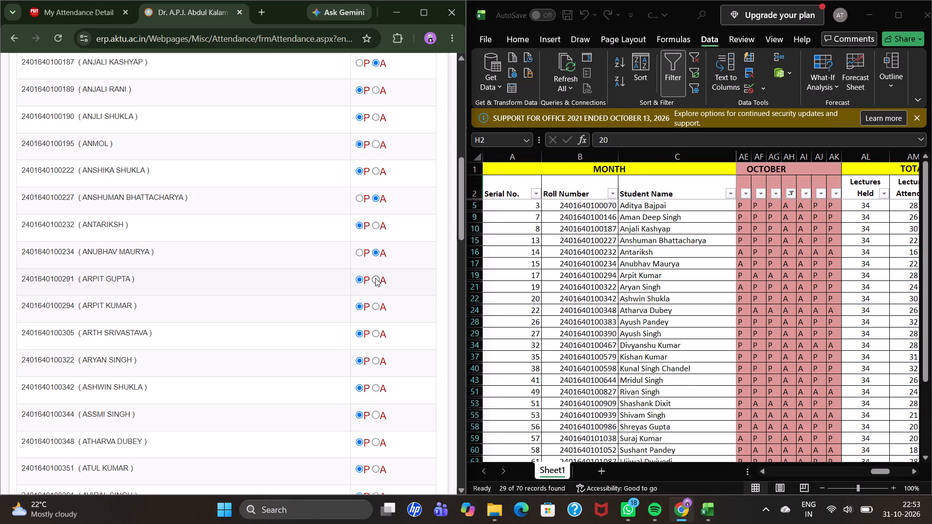
pyautogui.click(376, 306)
# Mark the students with sheet serial numbers 19, 20, 22, 26, 27 and 32 absent in the ERP register.
pyautogui.scroll(-1, 376, 306)
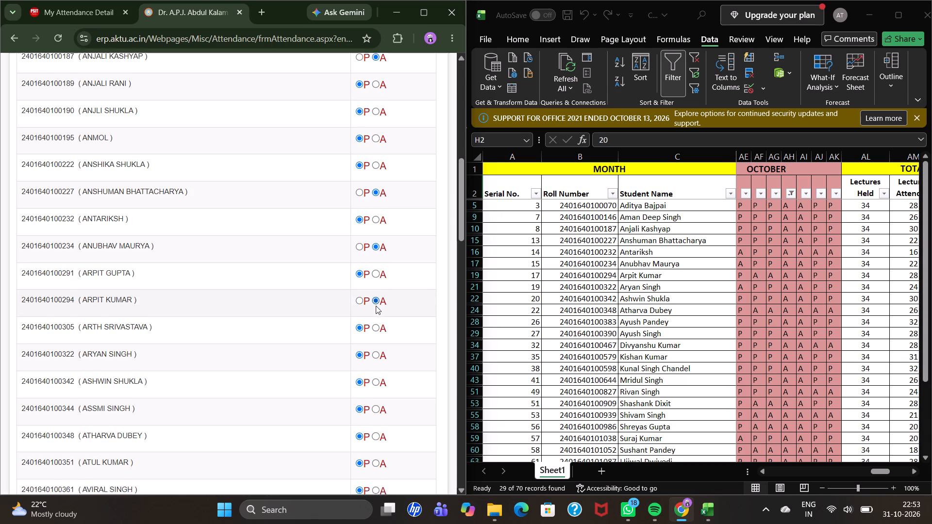
pyautogui.scroll(-2, 376, 306)
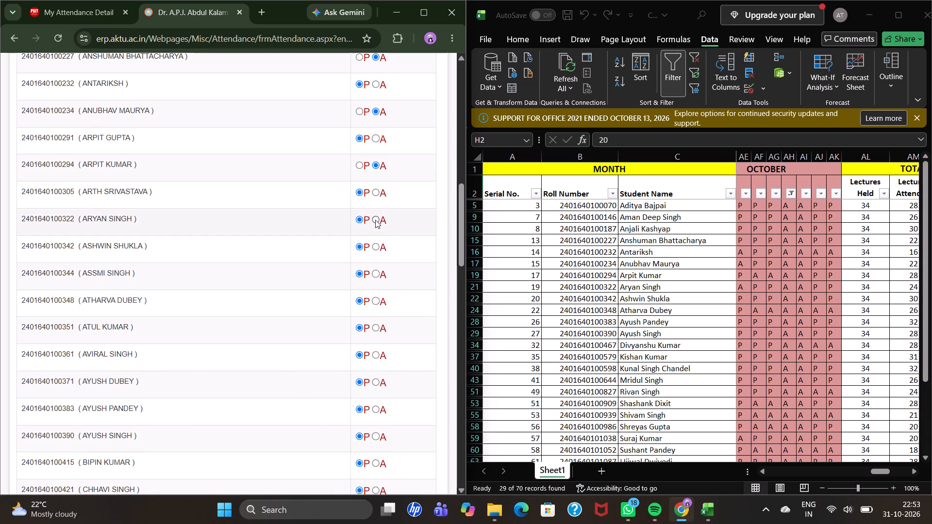
pyautogui.click(375, 220)
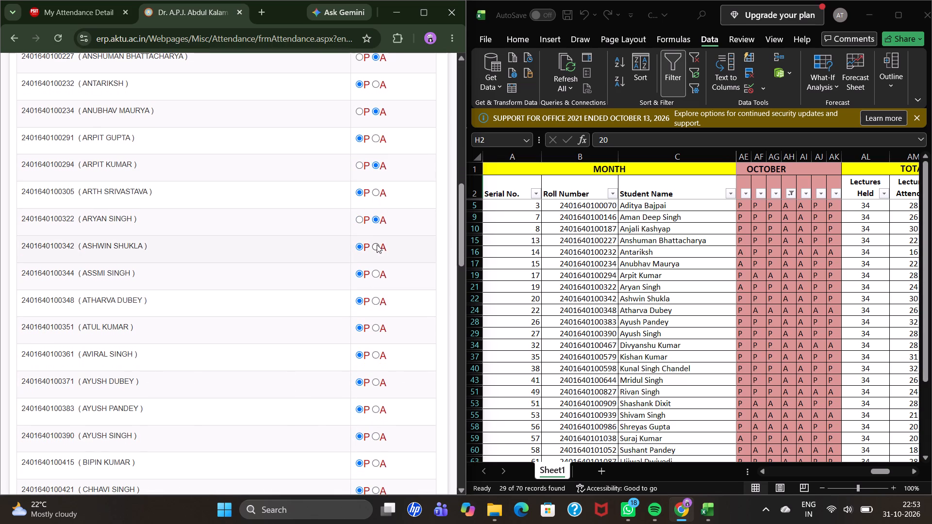
pyautogui.click(377, 245)
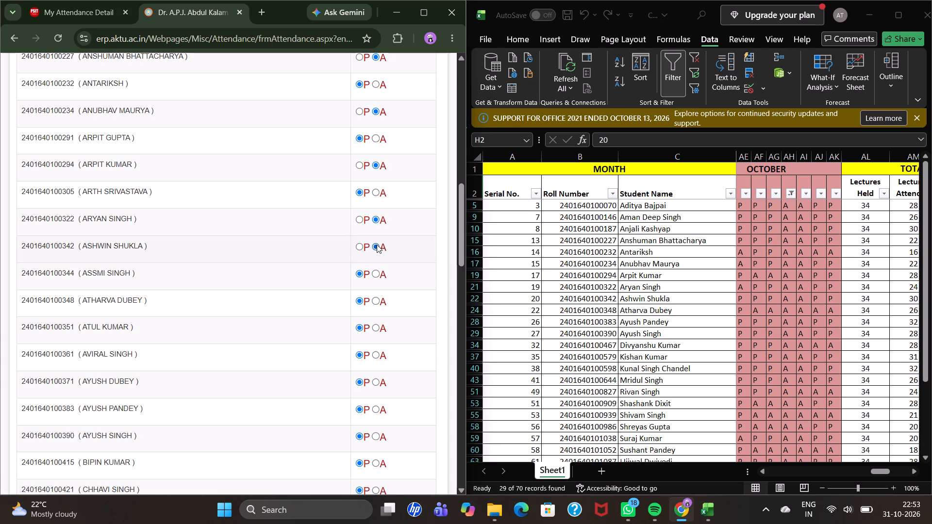
pyautogui.click(377, 301)
pyautogui.scroll(-1, 377, 301)
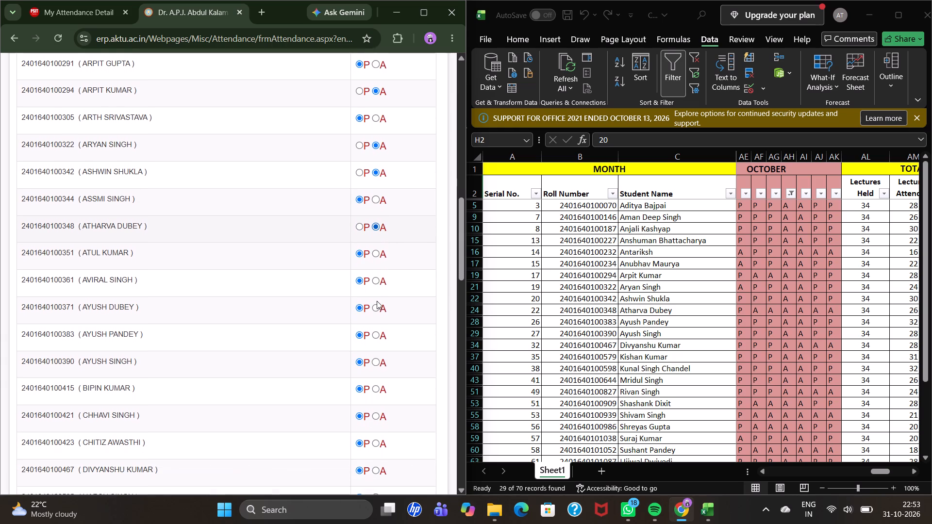
pyautogui.scroll(-1, 377, 301)
pyautogui.click(376, 333)
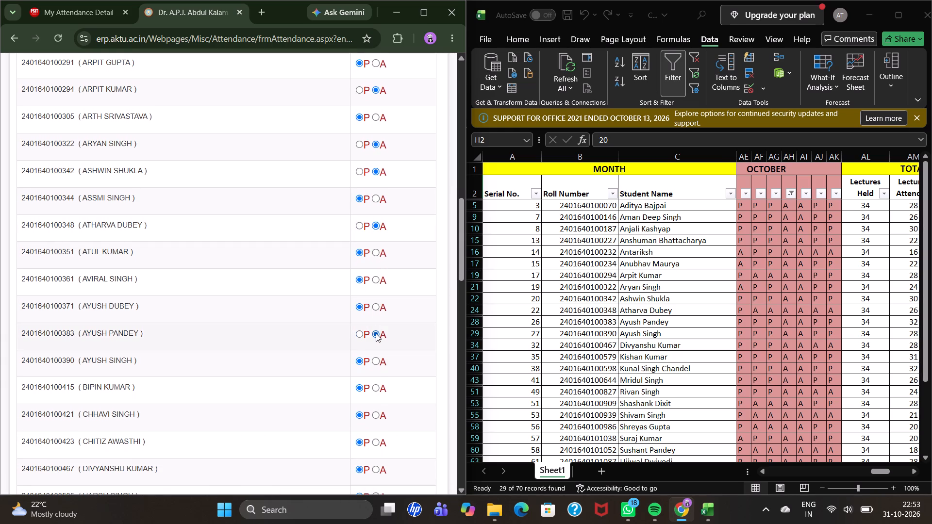
pyautogui.scroll(-2, 376, 333)
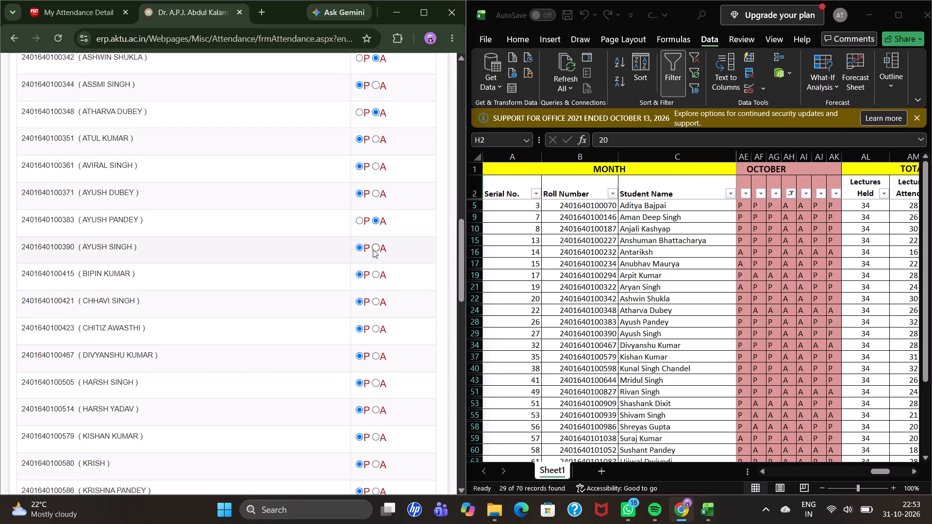
pyautogui.click(376, 246)
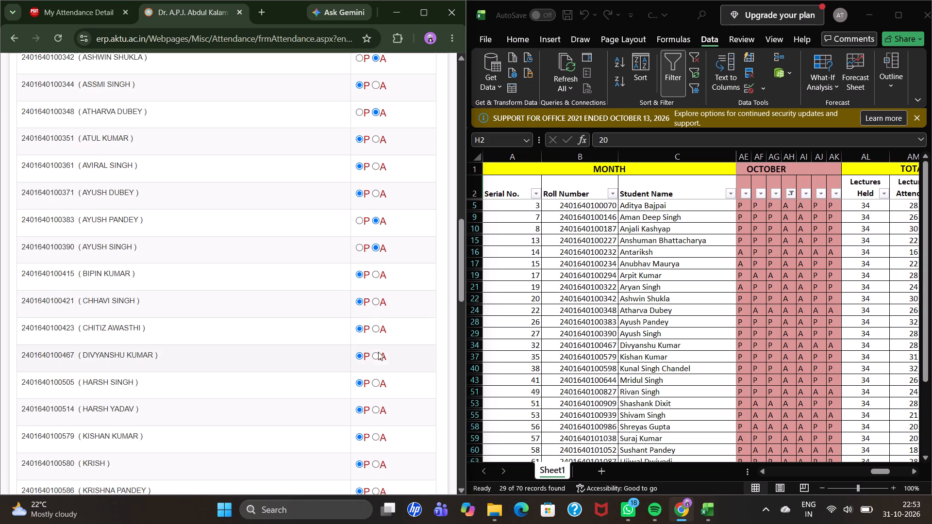
pyautogui.click(376, 356)
# Mark the students with sheet serial numbers 35, 38, 41, 49, 51 and 53 absent in the ERP register.
pyautogui.scroll(-2, 376, 356)
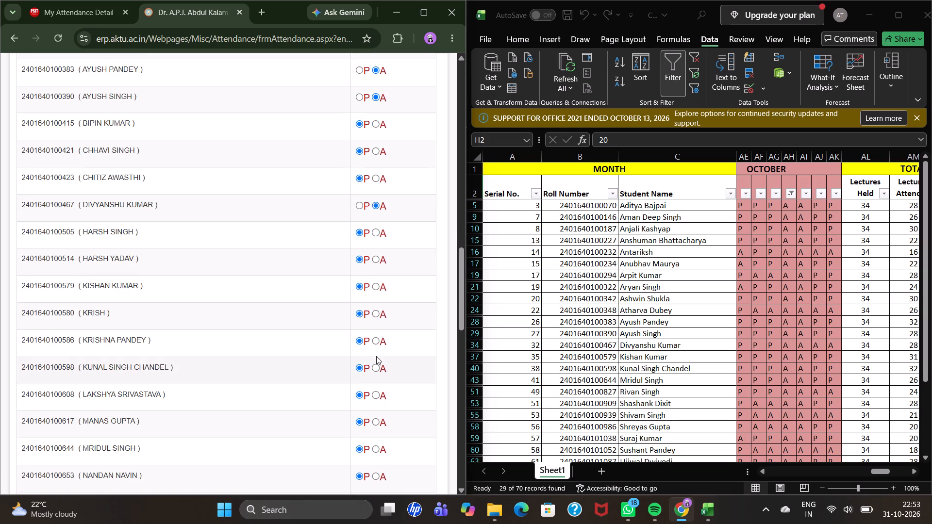
pyautogui.click(377, 286)
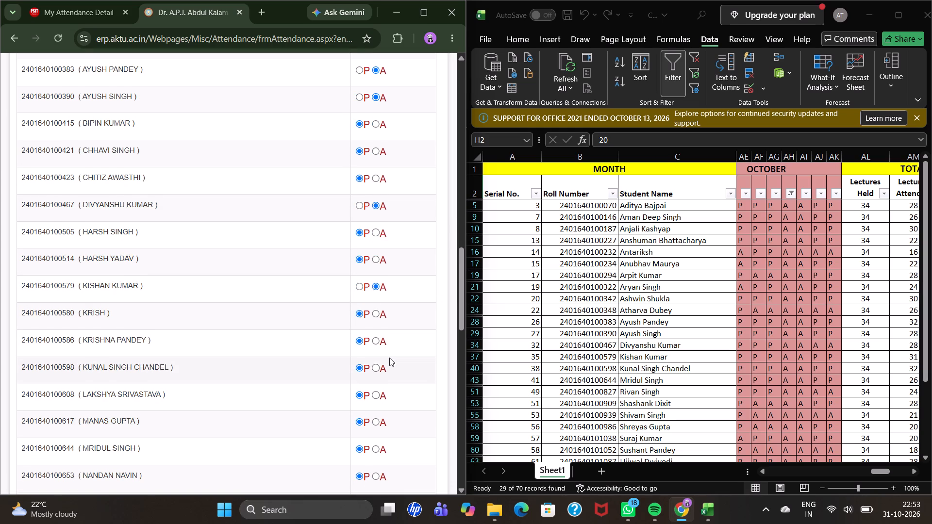
pyautogui.scroll(-1, 389, 358)
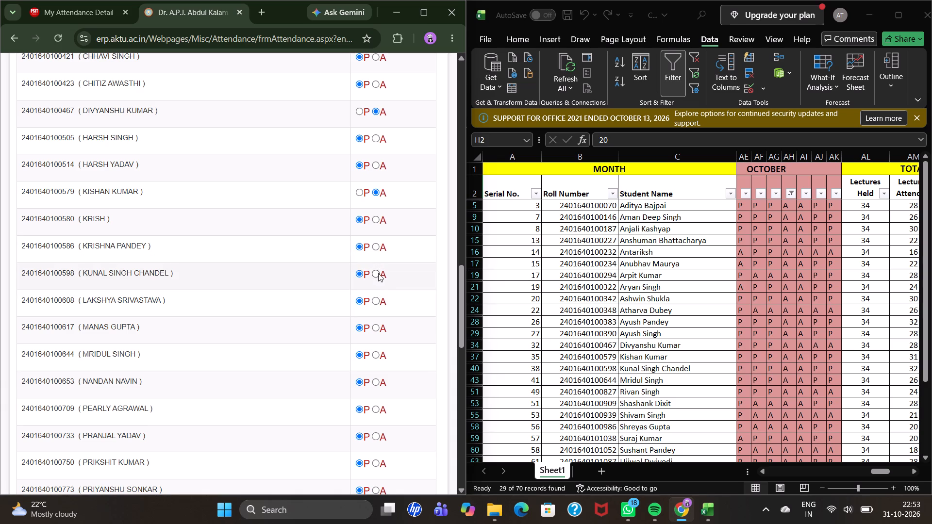
pyautogui.click(374, 273)
pyautogui.scroll(-2, 374, 348)
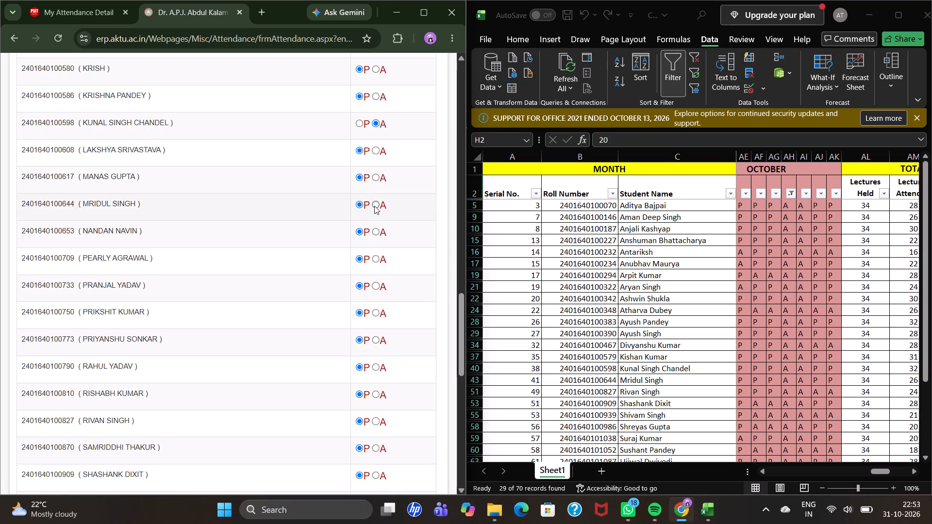
pyautogui.click(376, 205)
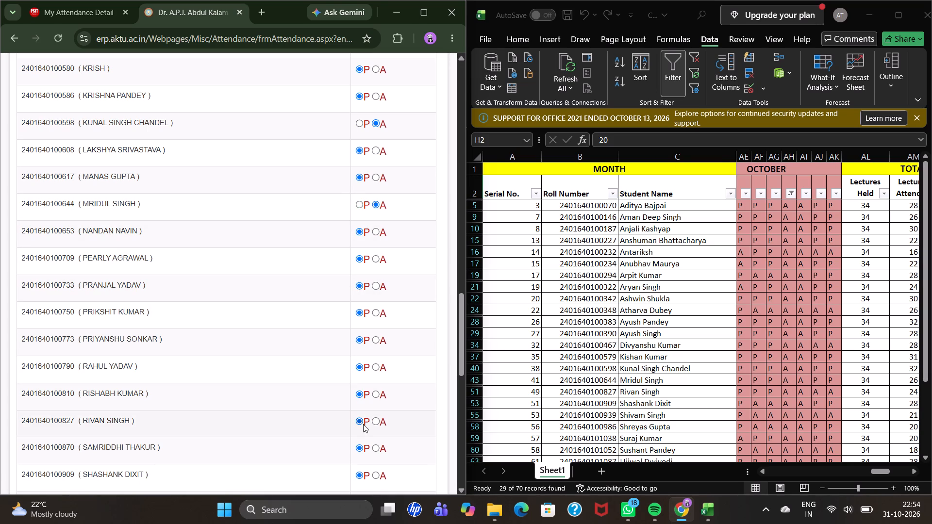
pyautogui.click(376, 420)
pyautogui.scroll(-1, 376, 420)
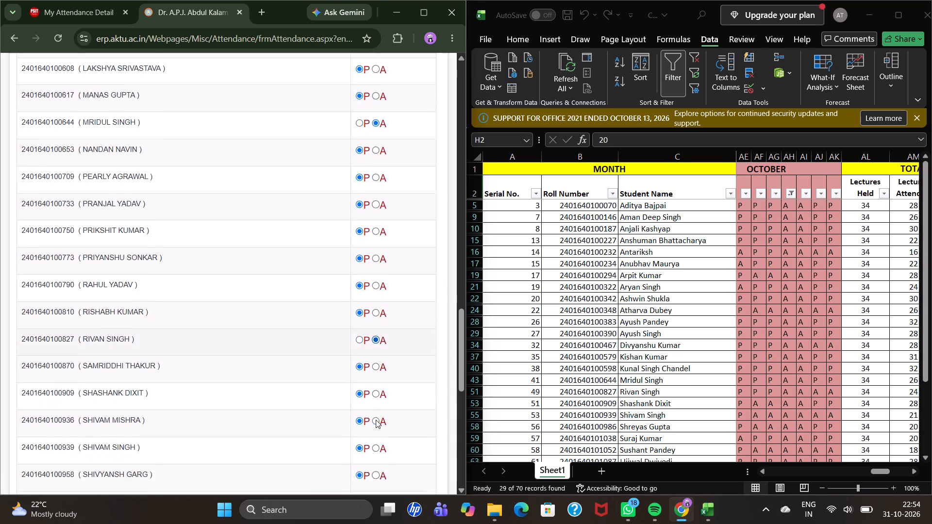
pyautogui.scroll(-2, 376, 420)
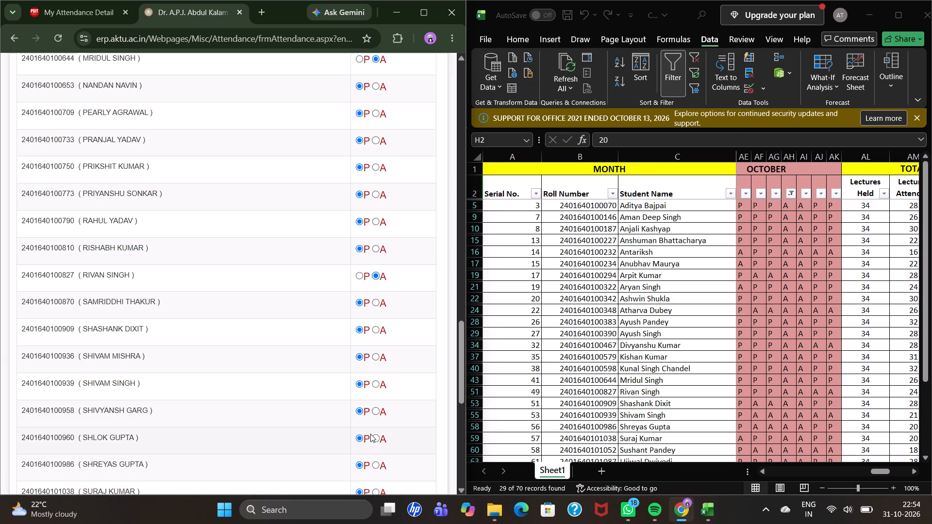
pyautogui.click(376, 328)
pyautogui.click(376, 384)
# Mark the students with sheet serial numbers 56, 57, 58 and 61 absent in the ERP register.
pyautogui.scroll(-1, 616, 377)
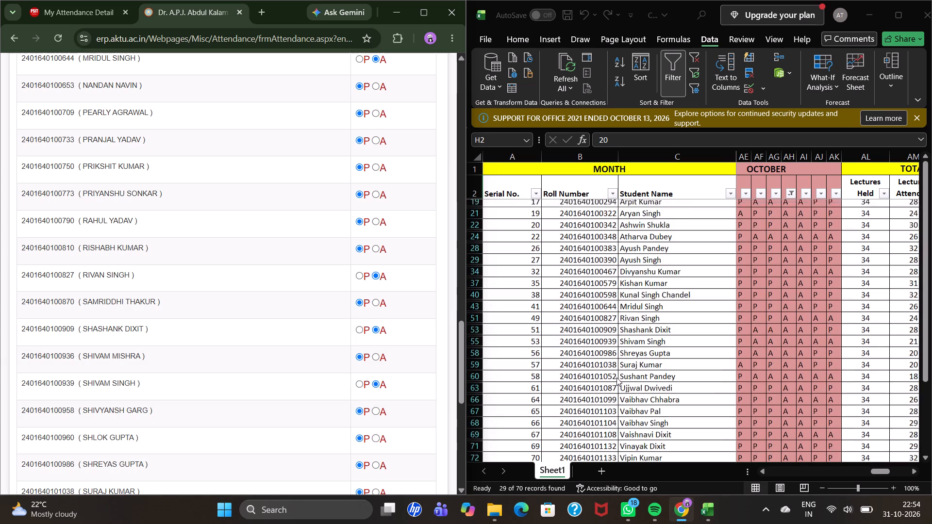
pyautogui.scroll(-1, 616, 377)
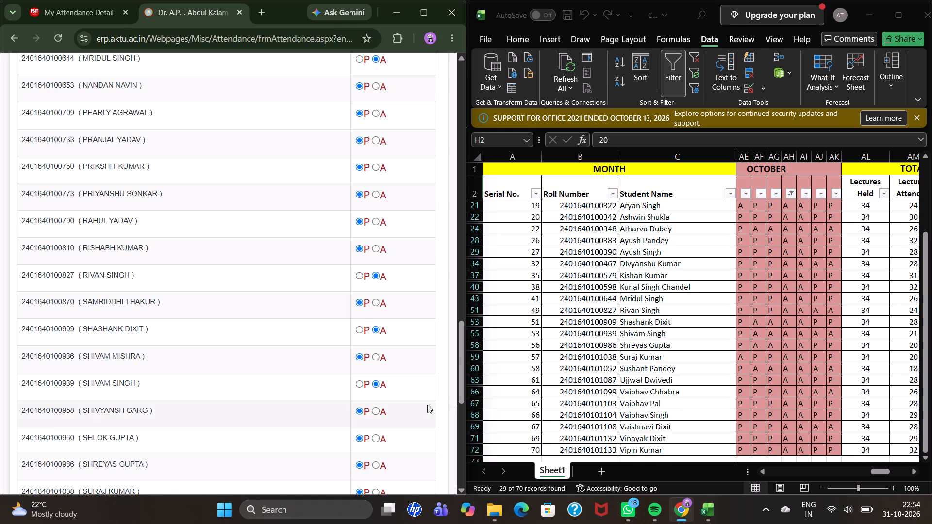
pyautogui.scroll(-3, 418, 419)
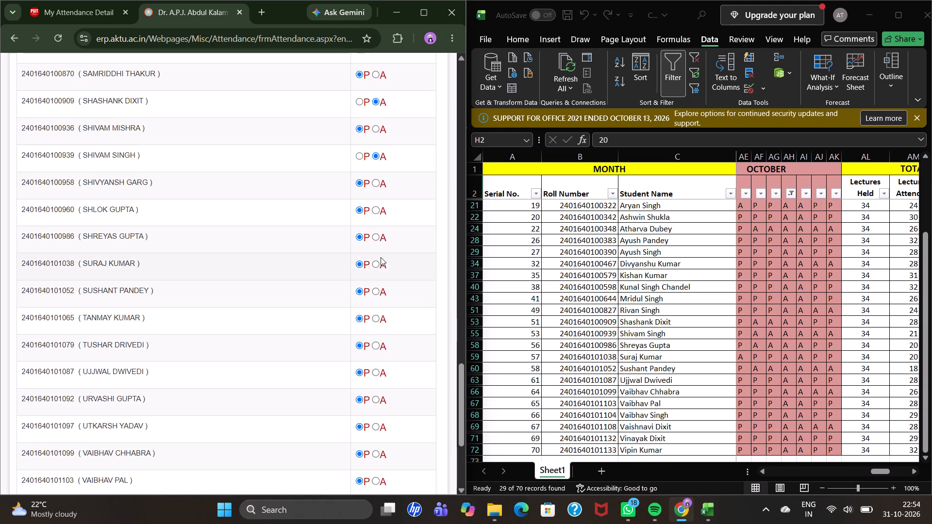
pyautogui.click(377, 237)
pyautogui.click(375, 265)
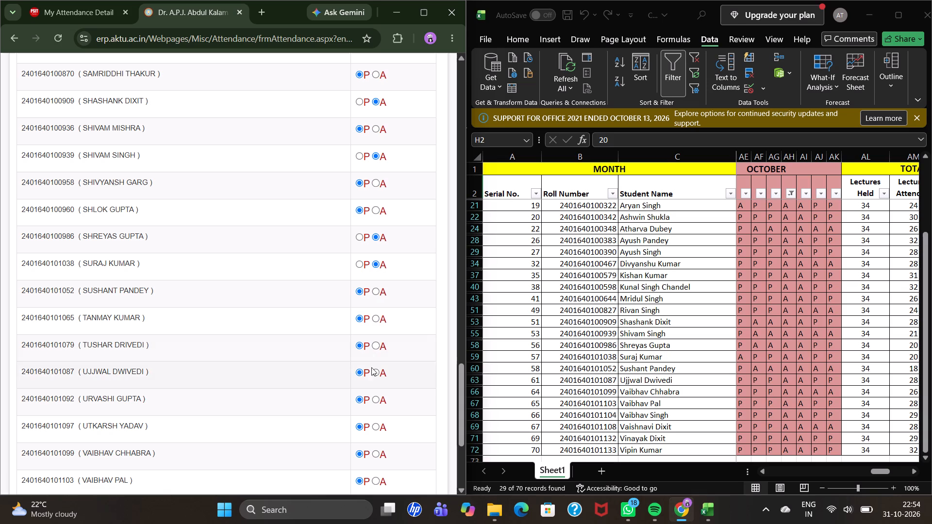
pyautogui.click(375, 288)
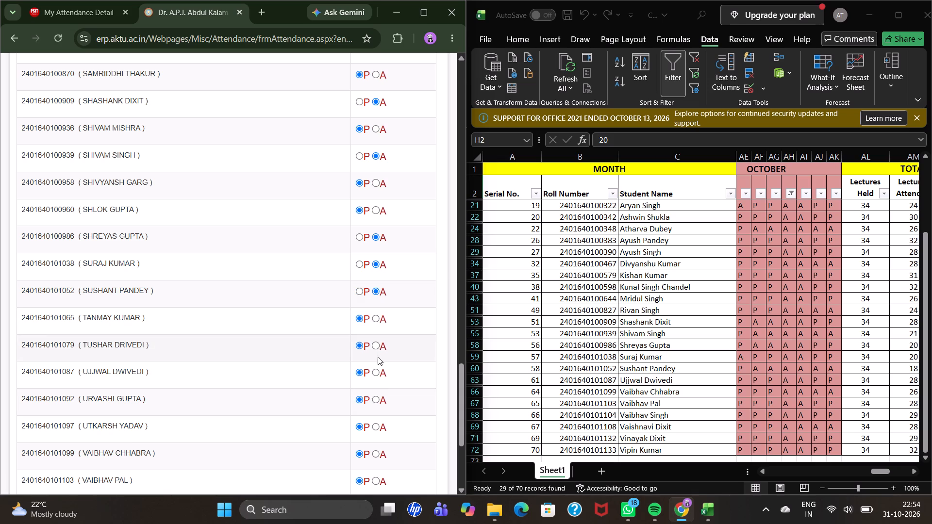
pyautogui.click(376, 371)
# Mark the students with sheet serial numbers 64, 65, 66, 69 and 70 absent in the ERP register.
pyautogui.scroll(-2, 376, 371)
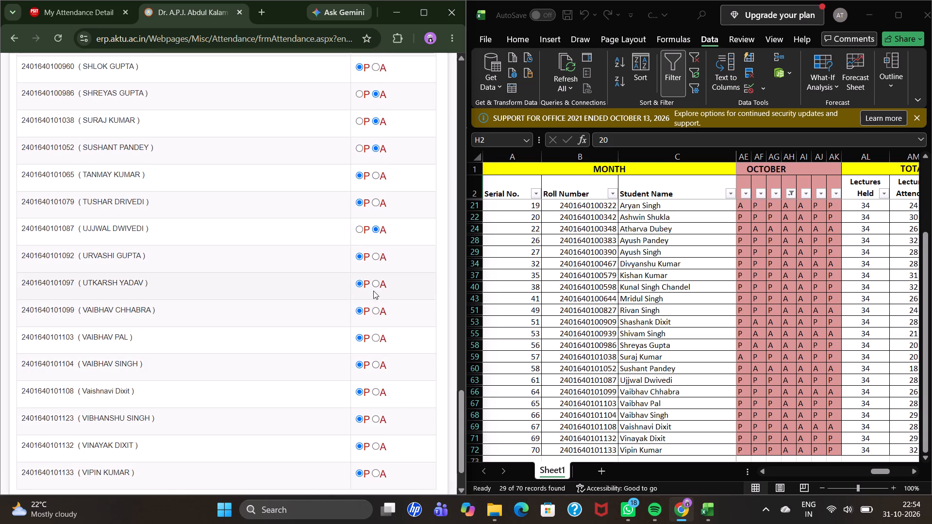
pyautogui.click(374, 313)
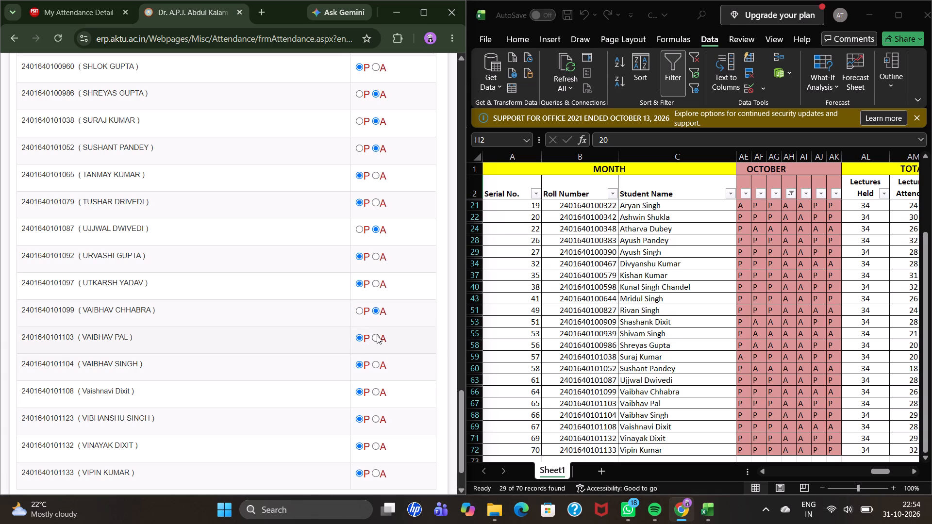
pyautogui.click(377, 335)
pyautogui.scroll(-1, 377, 335)
pyautogui.click(375, 308)
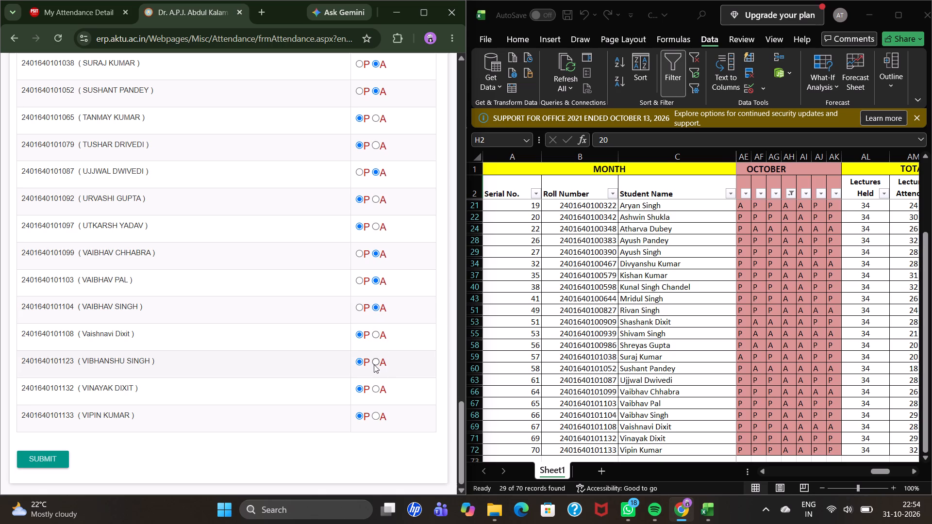
pyautogui.click(373, 390)
pyautogui.click(377, 415)
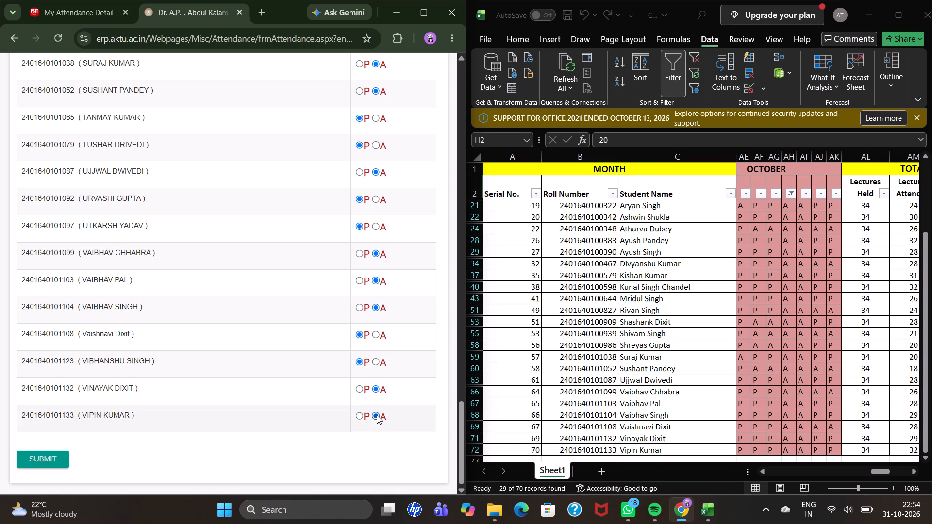
# Check the register entries, submit the 24/Oct/2026 attendance, dismiss the confirmation and reload the attendance form.
pyautogui.scroll(16, 250, 344)
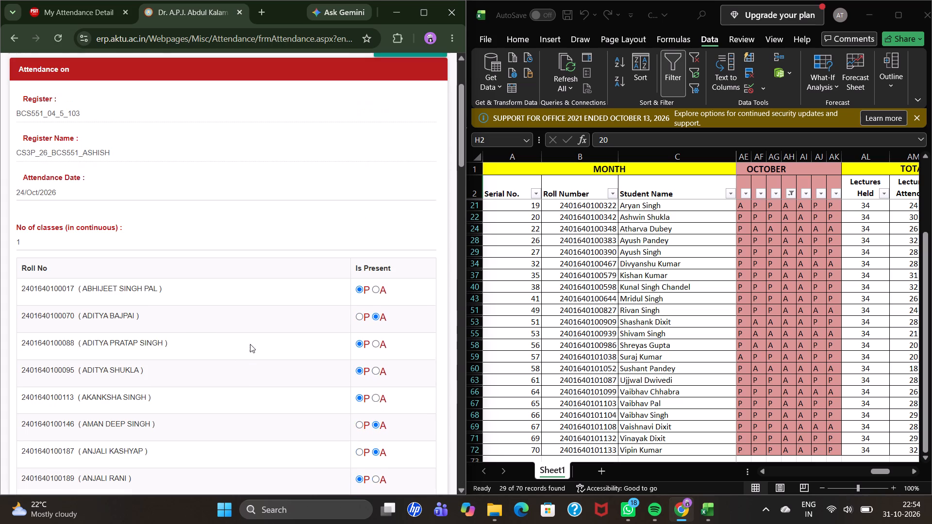
pyautogui.scroll(-16, 250, 344)
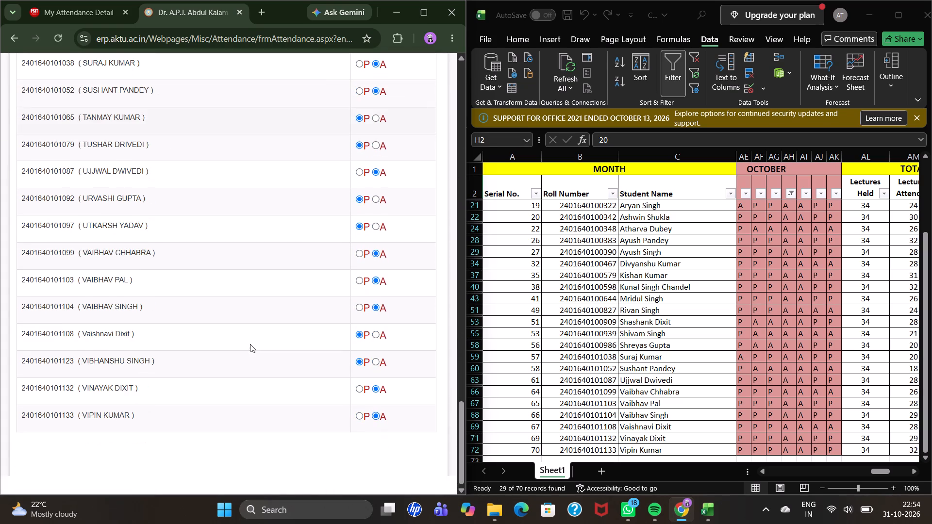
pyautogui.click(52, 458)
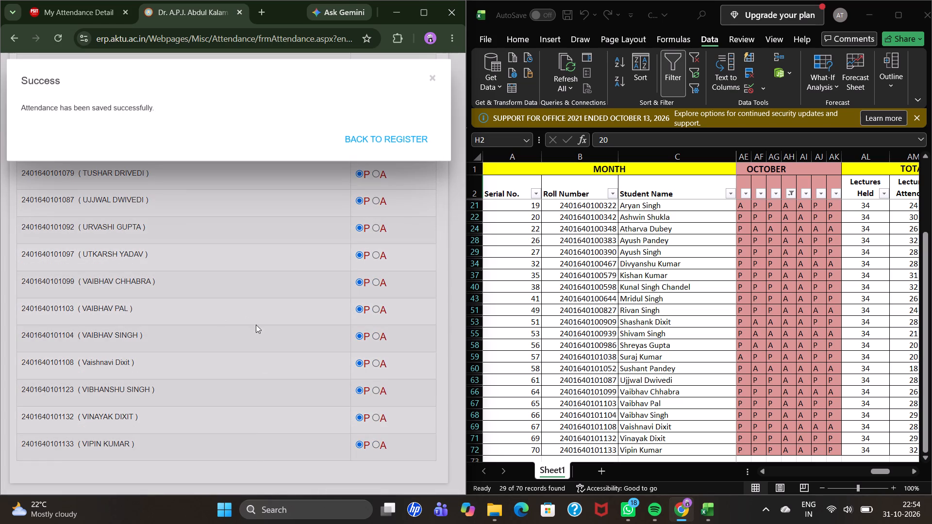
pyautogui.click(249, 459)
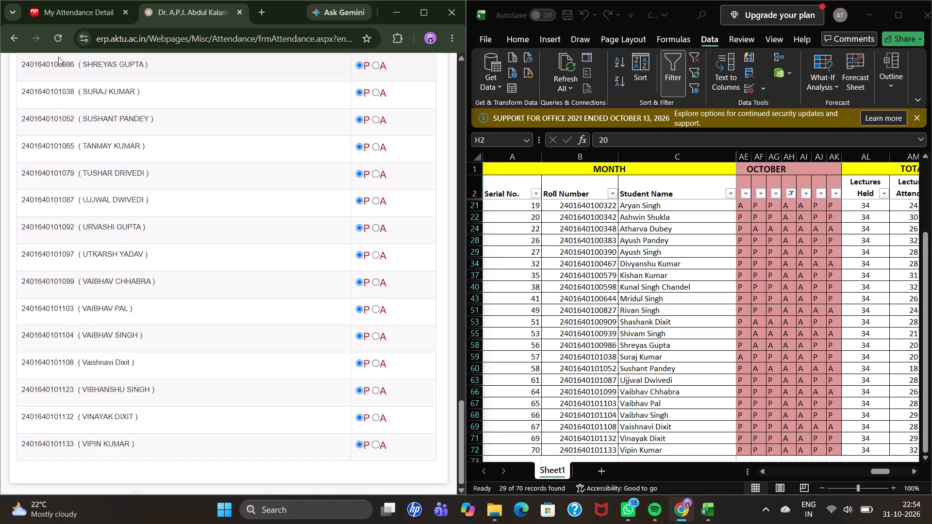
pyautogui.tripleClick(58, 43)
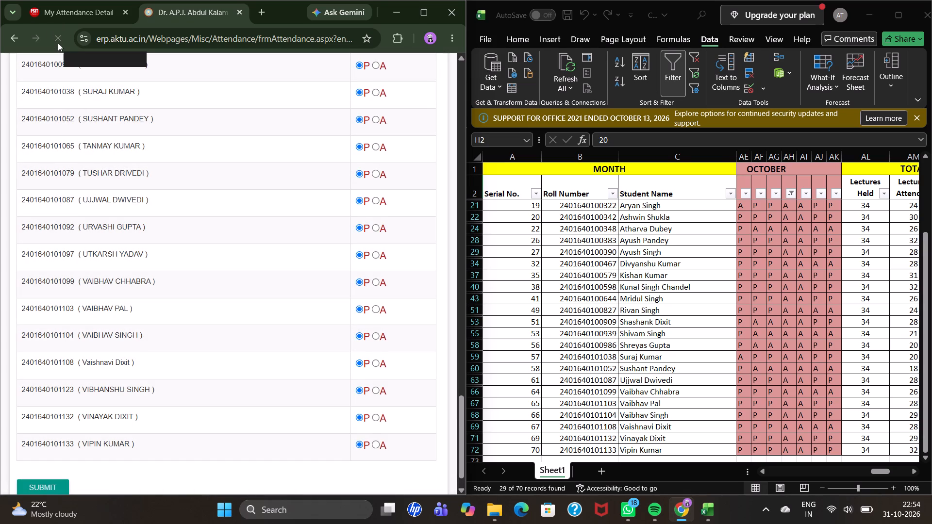
# In the Excel sheet, clear the active filter on the 24 October column and filter the 26 October column to show only A.
pyautogui.click(791, 190)
pyautogui.click(791, 190)
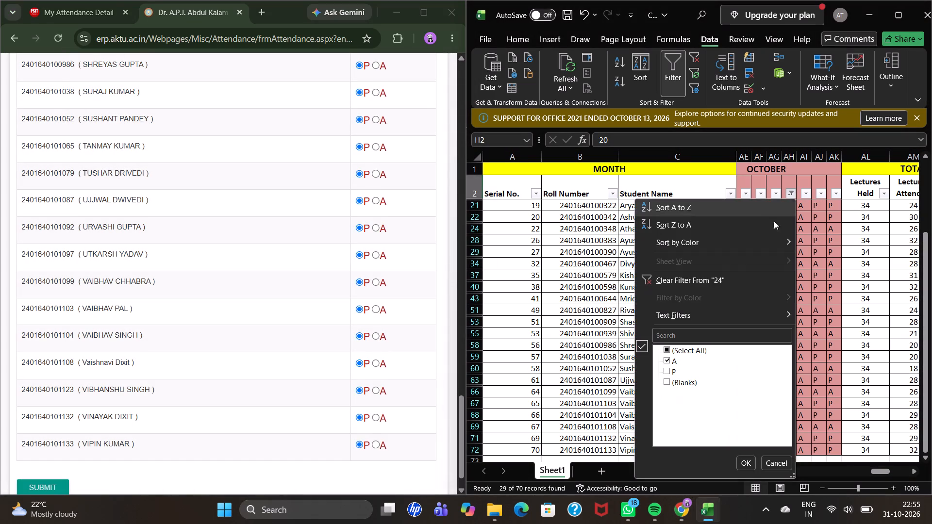
pyautogui.click(725, 278)
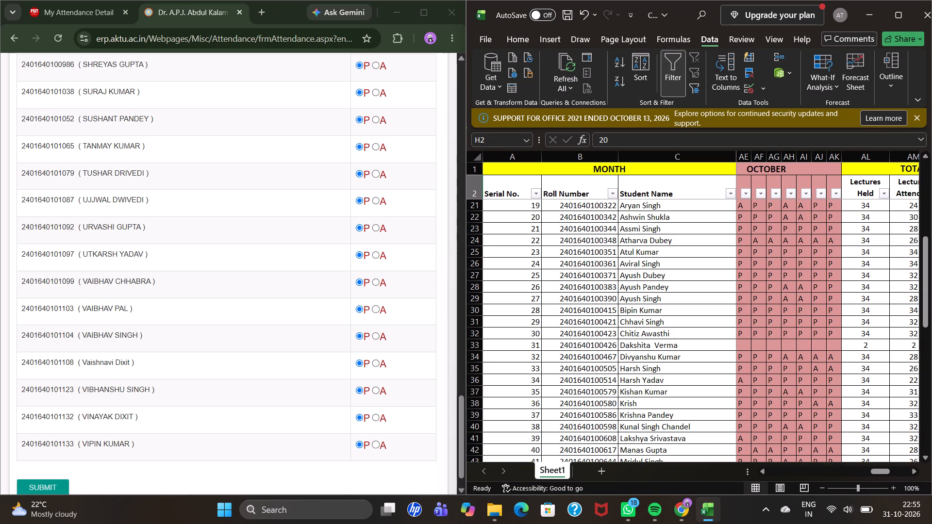
pyautogui.click(806, 192)
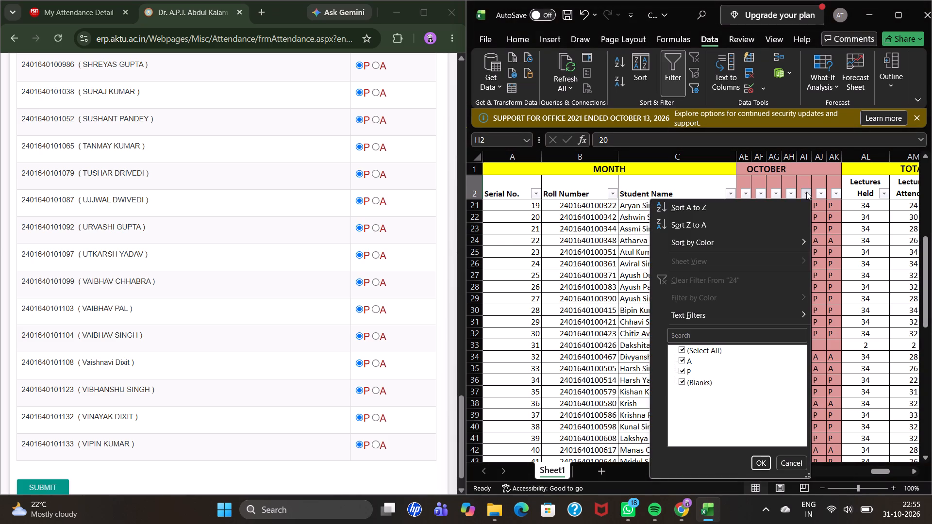
pyautogui.click(821, 191)
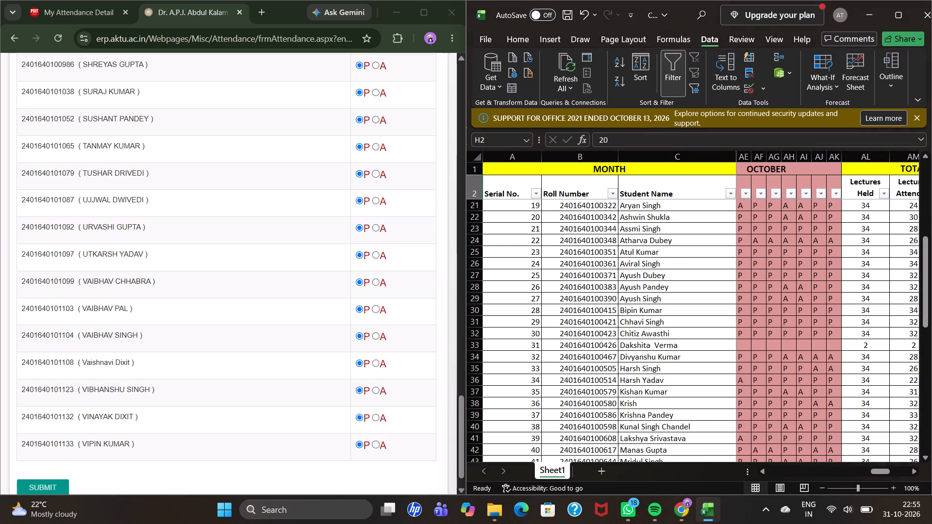
pyautogui.click(821, 191)
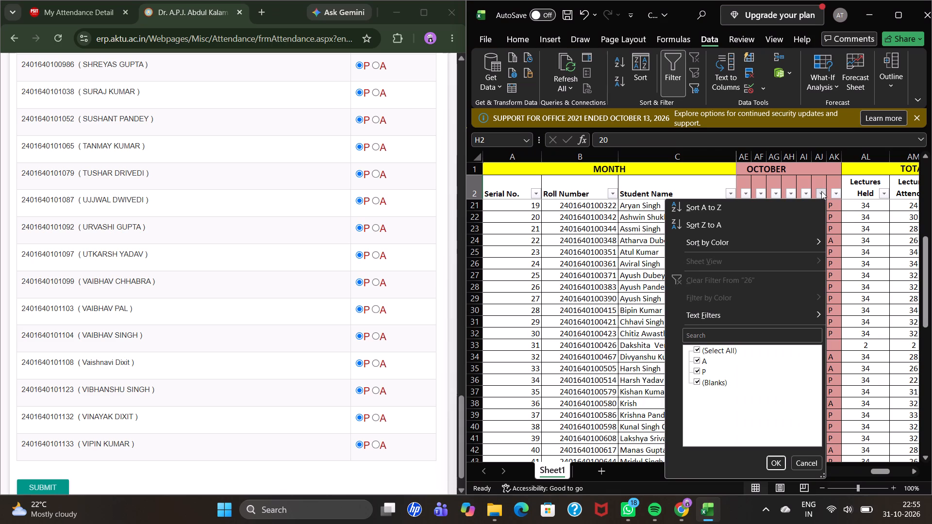
pyautogui.click(697, 378)
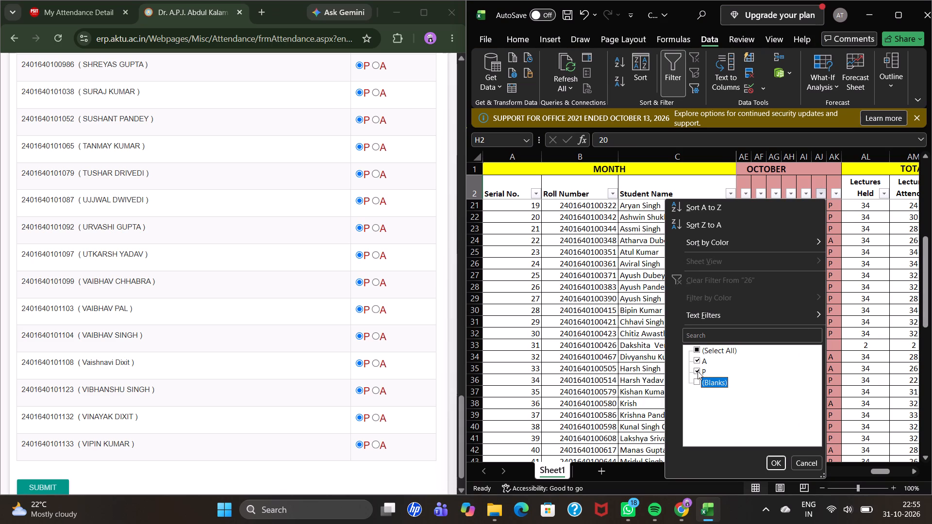
pyautogui.click(698, 371)
pyautogui.click(779, 463)
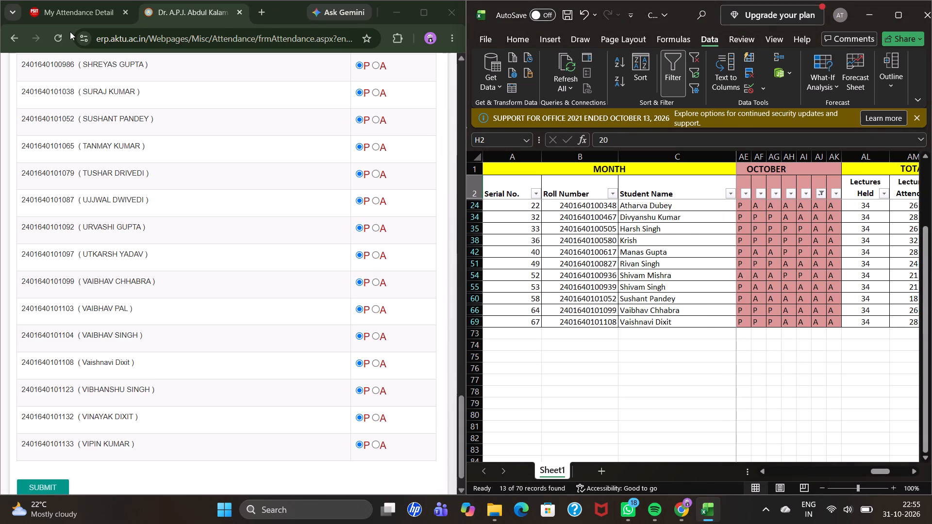
# Reload the ERP attendance form and set the attendance date to 26/Oct/2026.
pyautogui.tripleClick(58, 33)
pyautogui.tripleClick(58, 33)
pyautogui.doubleClick(58, 33)
pyautogui.moveTo(58, 33); pyautogui.dragTo(203, 186)
pyautogui.scroll(13, 203, 186)
pyautogui.click(68, 293)
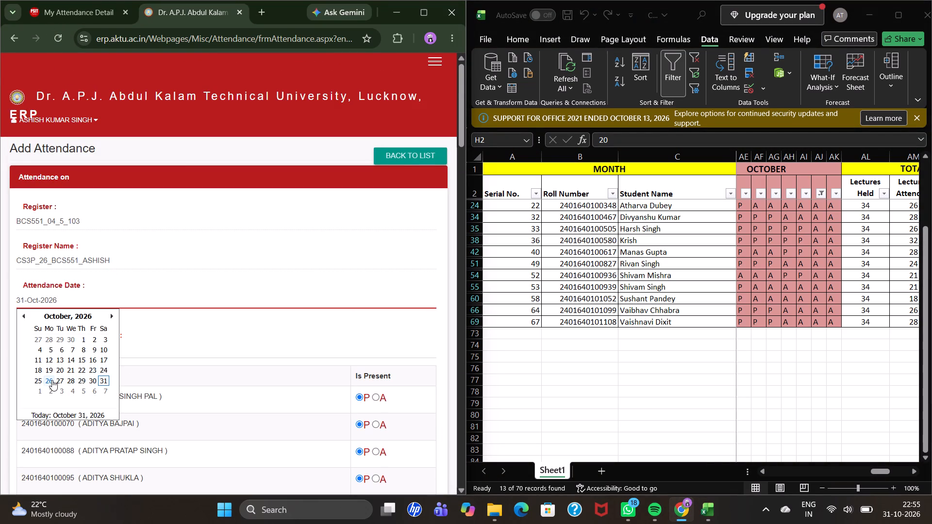
pyautogui.click(51, 380)
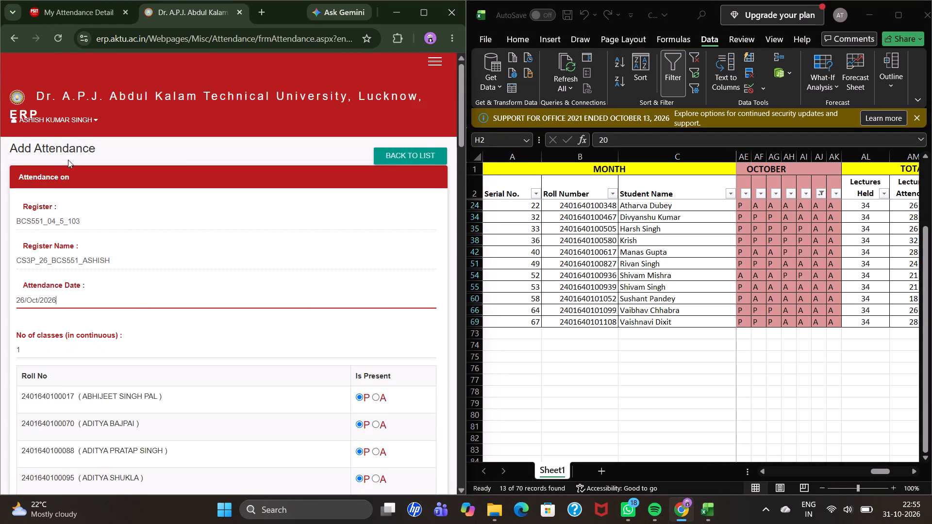
# Mark the students with sheet serial numbers 22, 32, 33 and 36 absent in the ERP register.
pyautogui.scroll(-2, 275, 360)
pyautogui.click(275, 360)
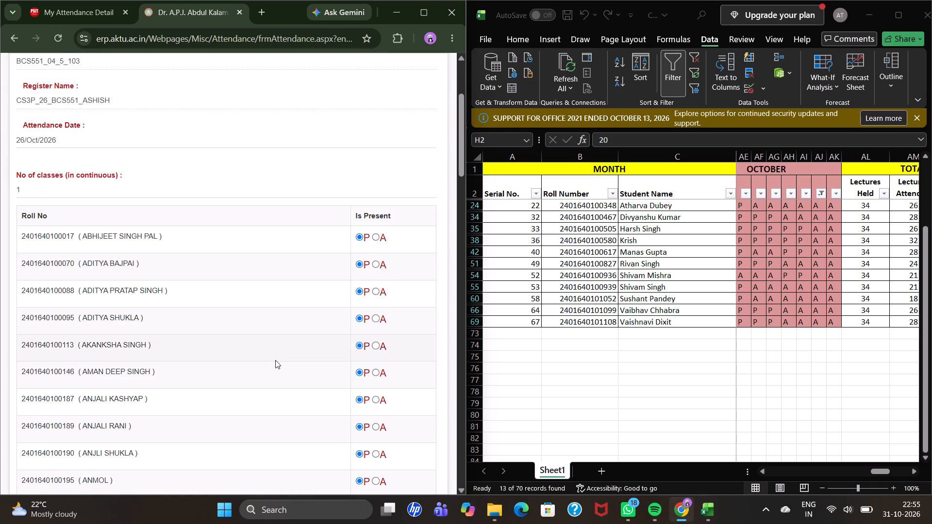
pyautogui.scroll(-1, 275, 360)
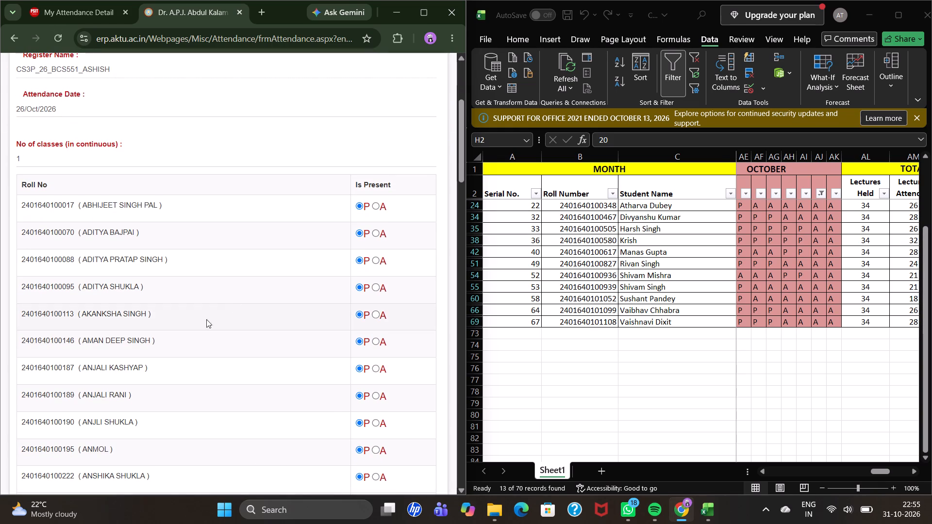
pyautogui.scroll(-4, 293, 417)
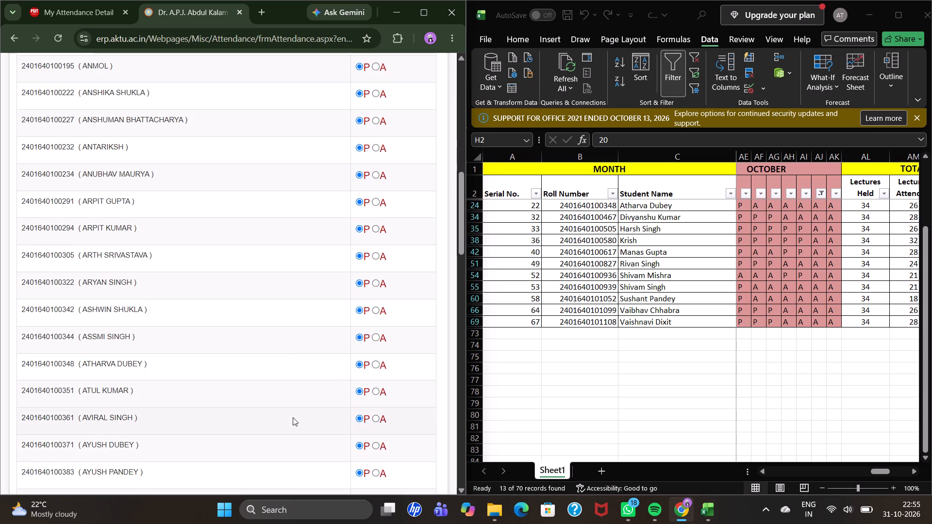
pyautogui.click(375, 362)
pyautogui.scroll(-2, 374, 389)
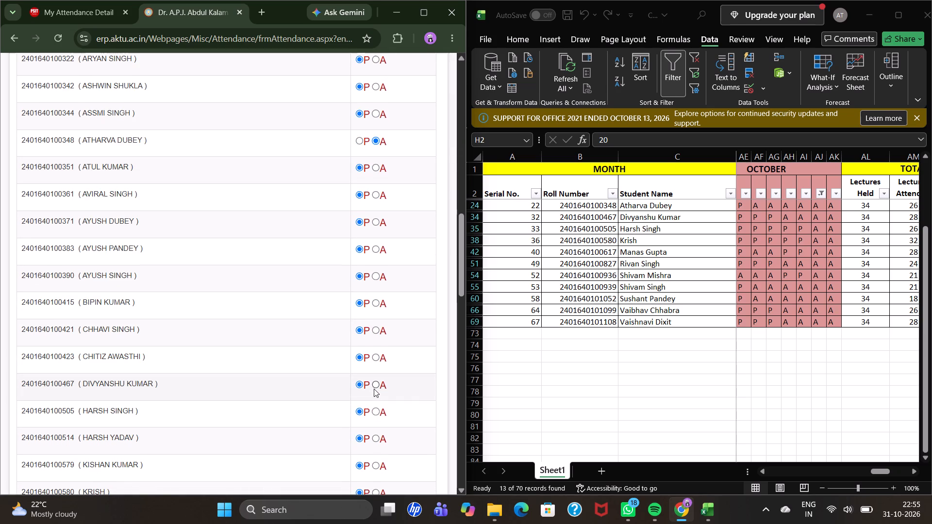
pyautogui.click(374, 383)
pyautogui.click(376, 411)
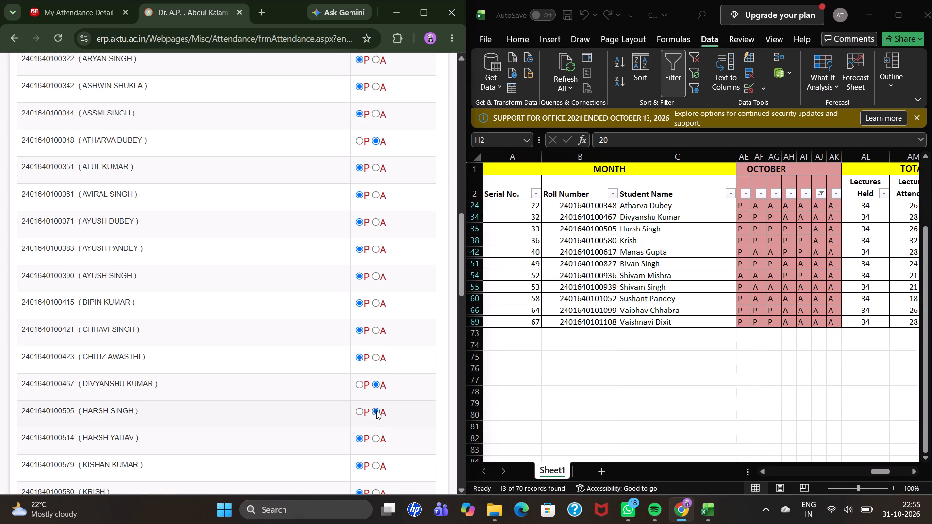
pyautogui.scroll(-2, 376, 411)
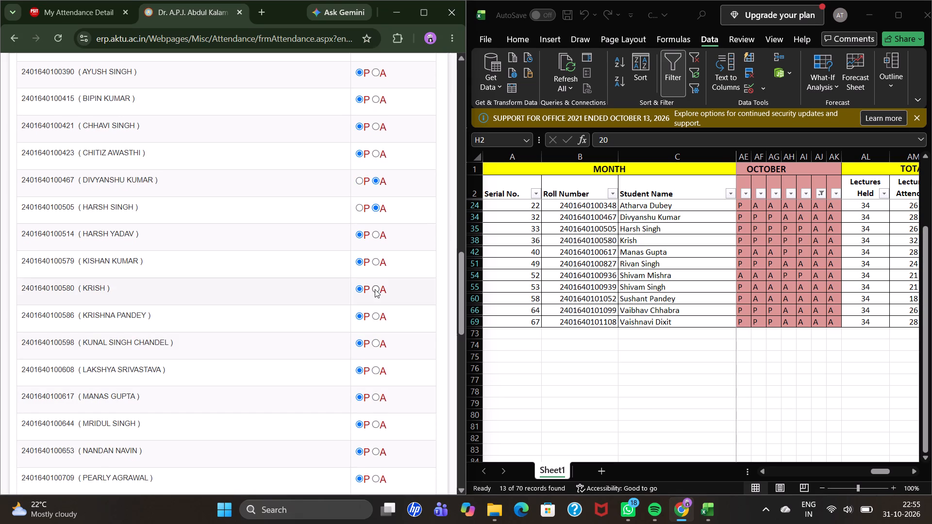
pyautogui.click(375, 289)
# Mark the students with sheet serial numbers 40, 49, 52, 53, 58, 64 and 67 absent in the ERP register.
pyautogui.click(376, 398)
pyautogui.scroll(-2, 376, 398)
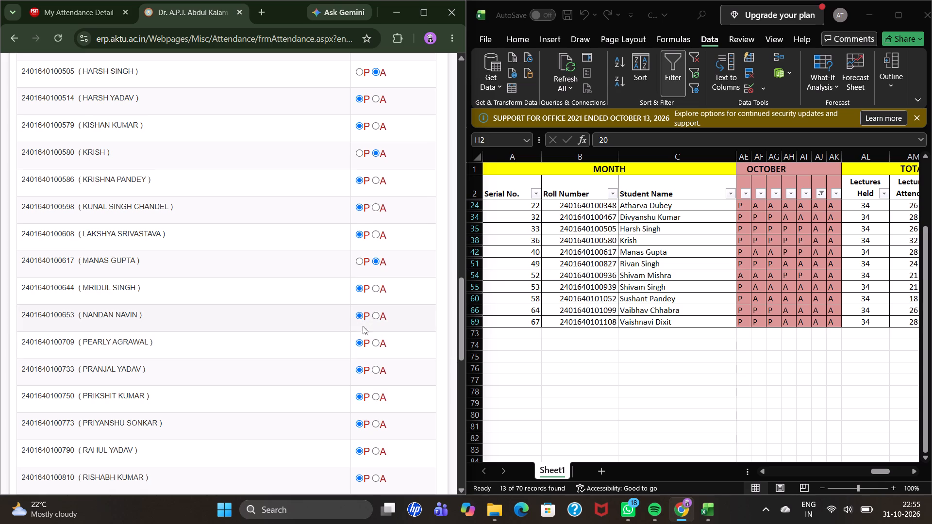
pyautogui.scroll(-1, 361, 423)
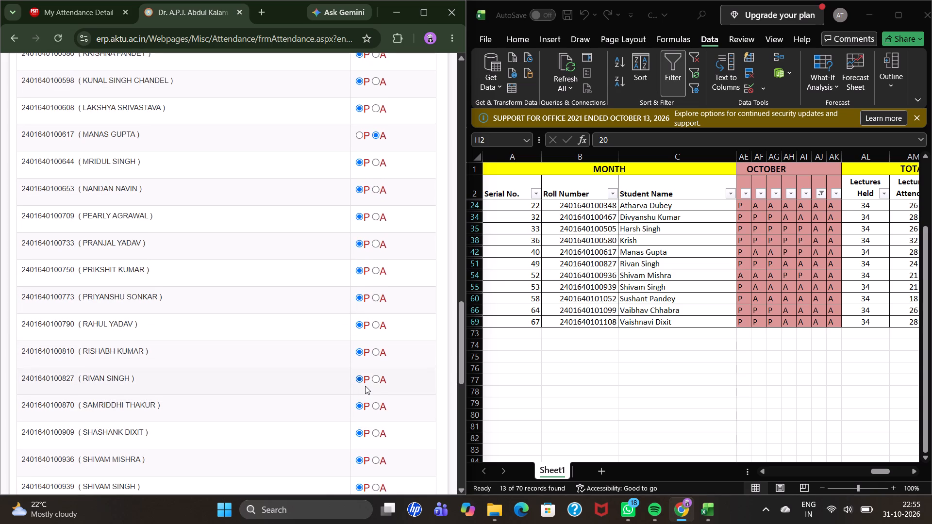
pyautogui.click(375, 381)
pyautogui.scroll(-1, 375, 381)
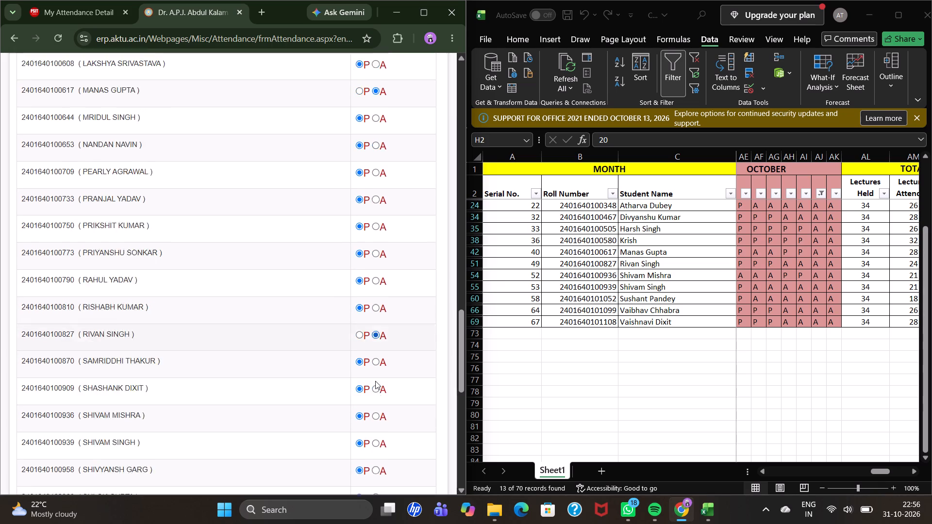
pyautogui.scroll(-1, 375, 381)
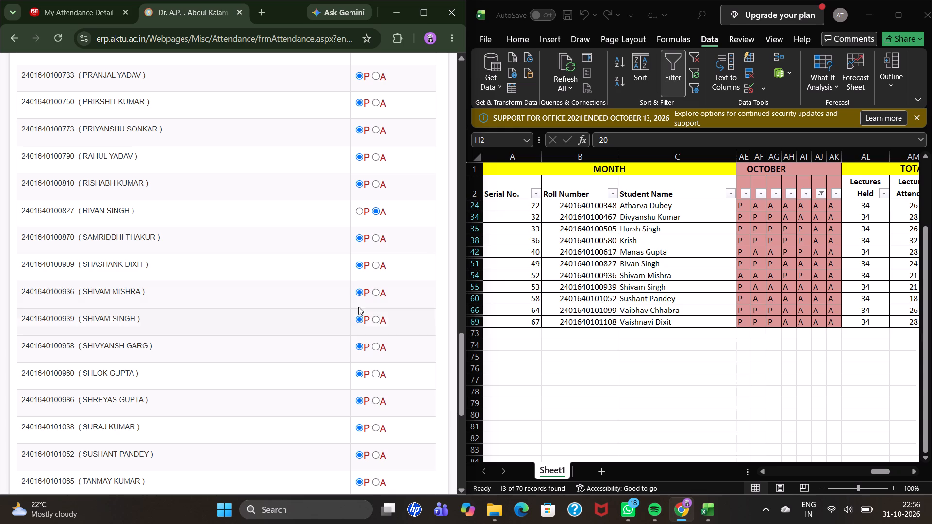
pyautogui.click(376, 294)
pyautogui.click(374, 318)
pyautogui.scroll(-1, 378, 358)
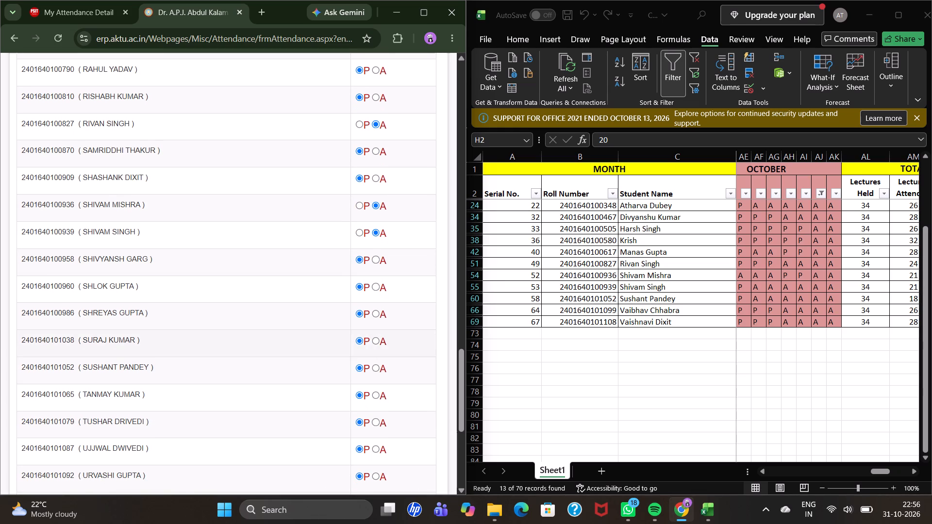
pyautogui.click(375, 368)
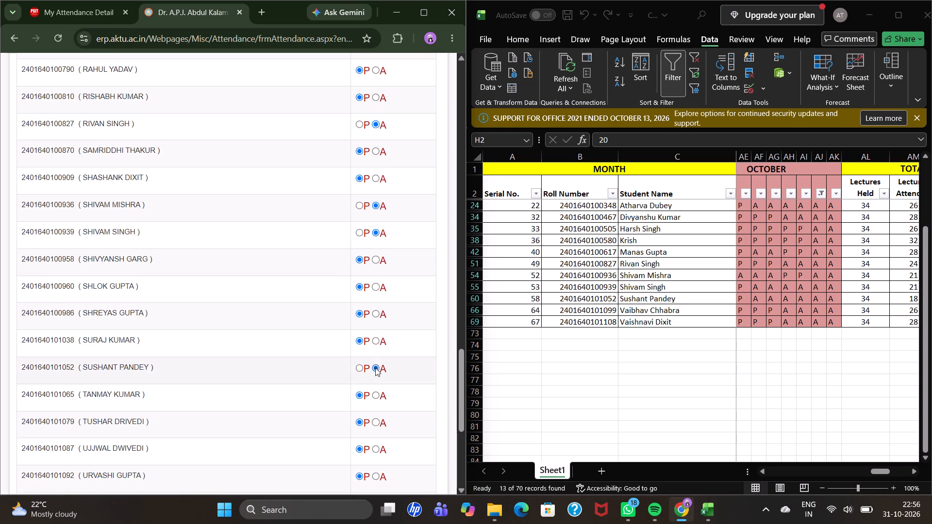
pyautogui.scroll(-2, 375, 368)
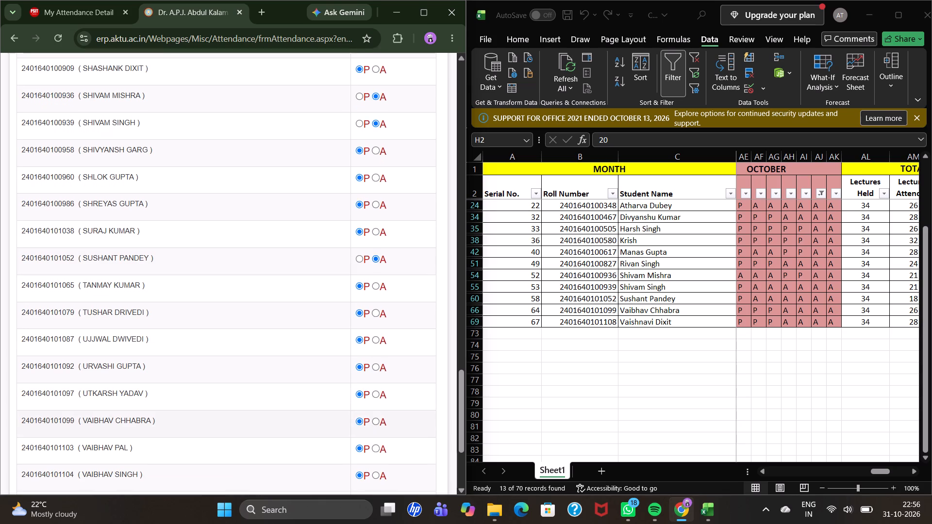
pyautogui.click(374, 420)
pyautogui.scroll(-2, 374, 420)
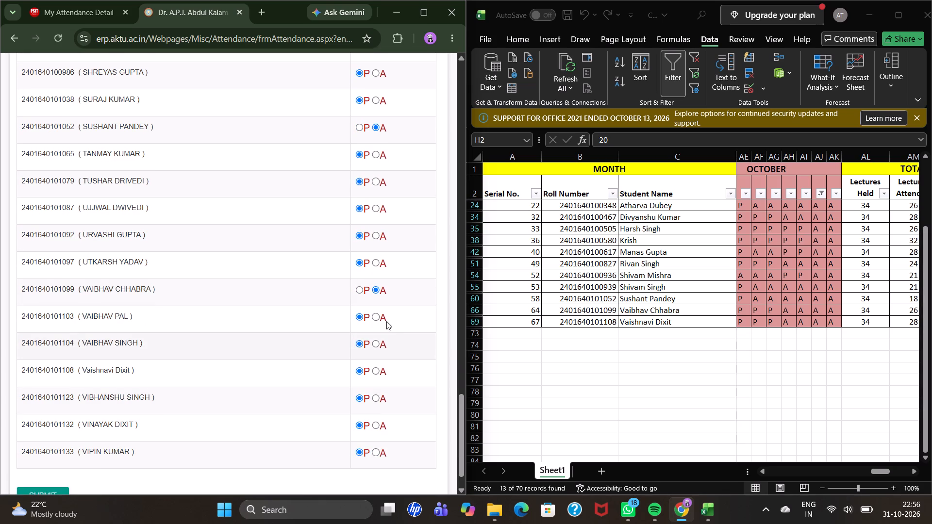
pyautogui.click(375, 369)
# Review the marked entries against the sheet, submit the 26/Oct/2026 attendance and dismiss the confirmation.
pyautogui.scroll(-5, 375, 369)
pyautogui.scroll(6, 231, 299)
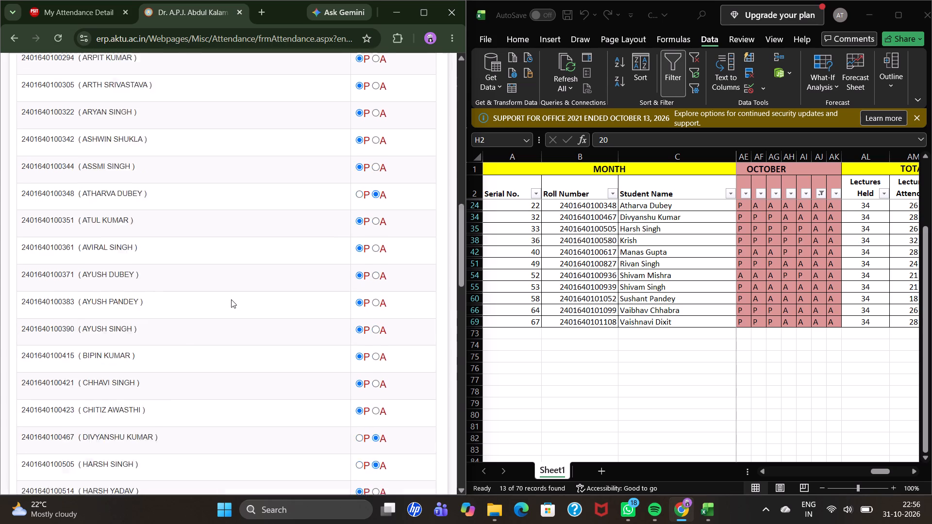
pyautogui.scroll(2, 231, 299)
pyautogui.scroll(-7, 231, 299)
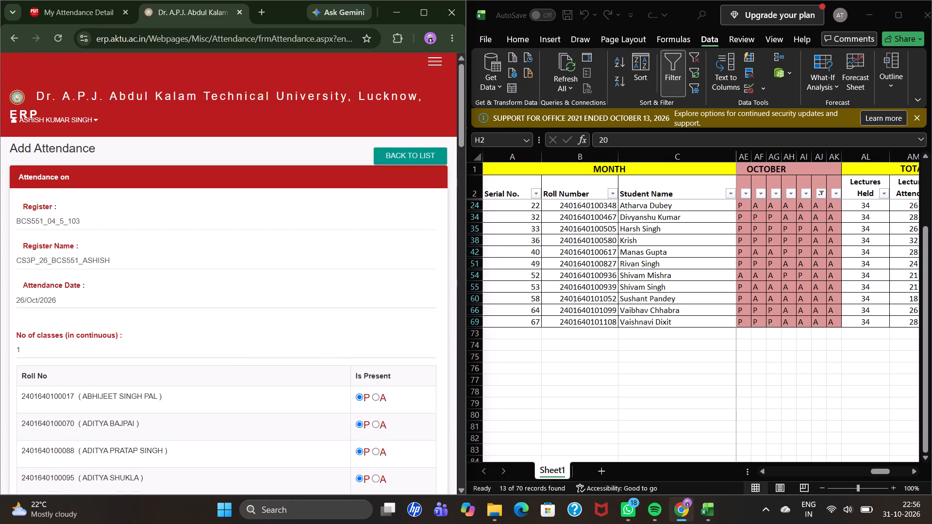
pyautogui.scroll(-10, 231, 299)
pyautogui.click(50, 453)
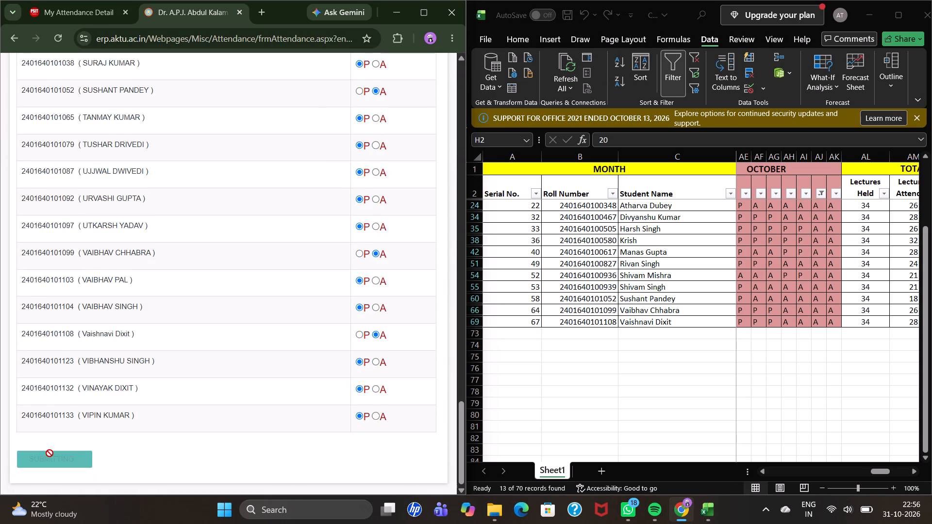
pyautogui.click(173, 466)
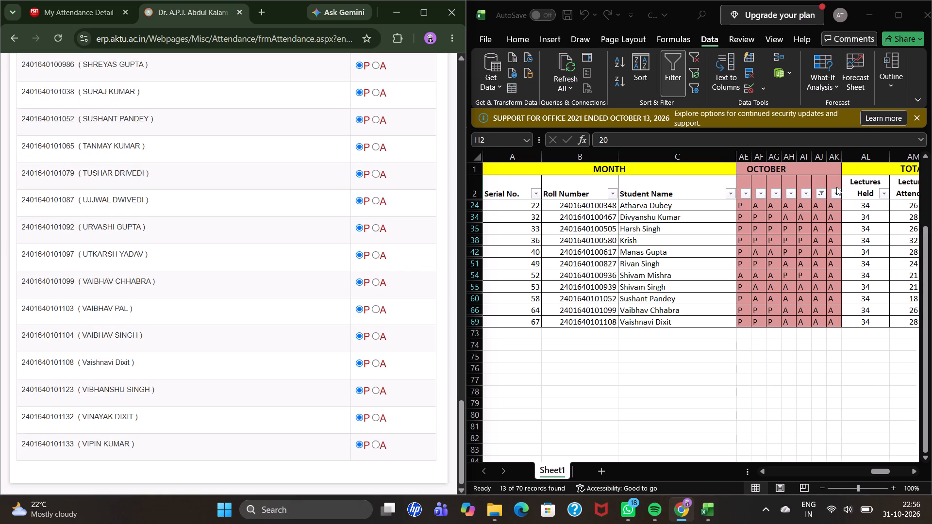
# Check the filter options of the last October column in the Excel sheet.
pyautogui.click(837, 193)
pyautogui.click(837, 193)
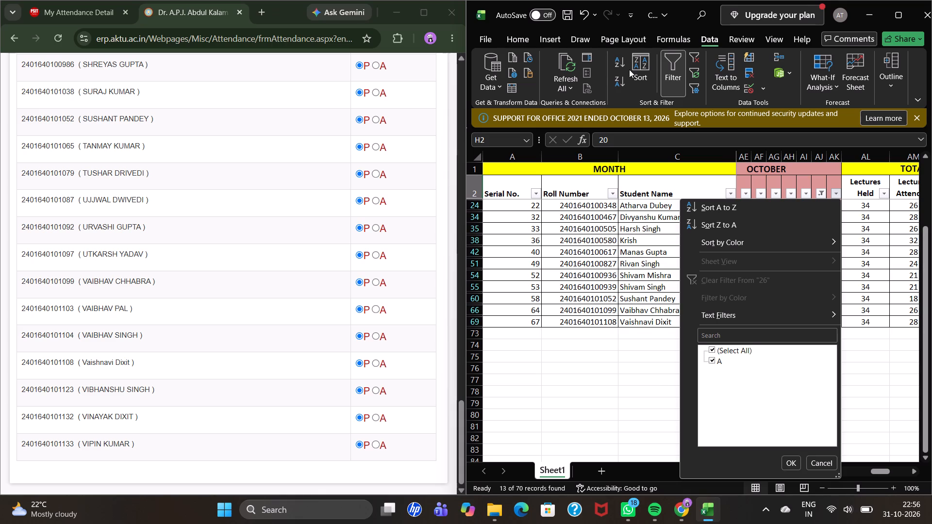
# Maximize the ERP window, review both pages of register BCS551_04_5_103's attendance list, and return to the register list.
pyautogui.click(422, 12)
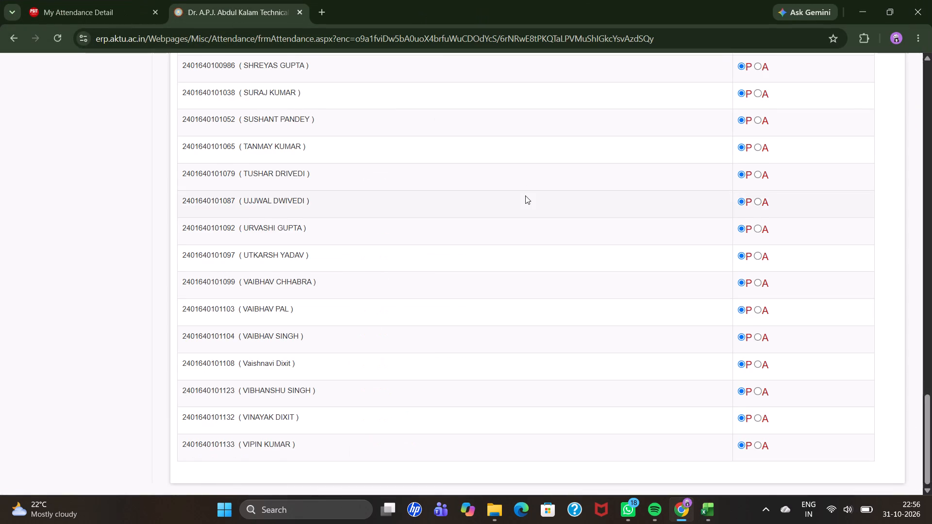
pyautogui.scroll(15, 525, 196)
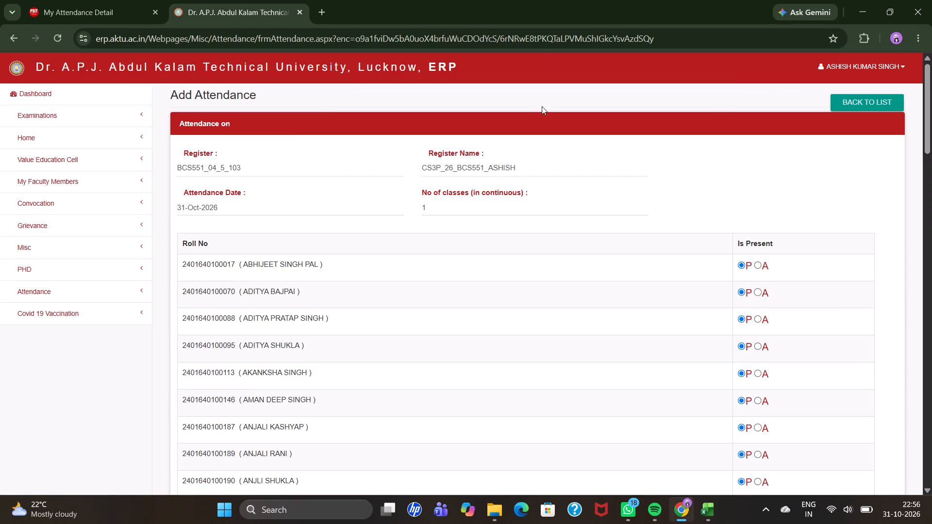
pyautogui.click(12, 34)
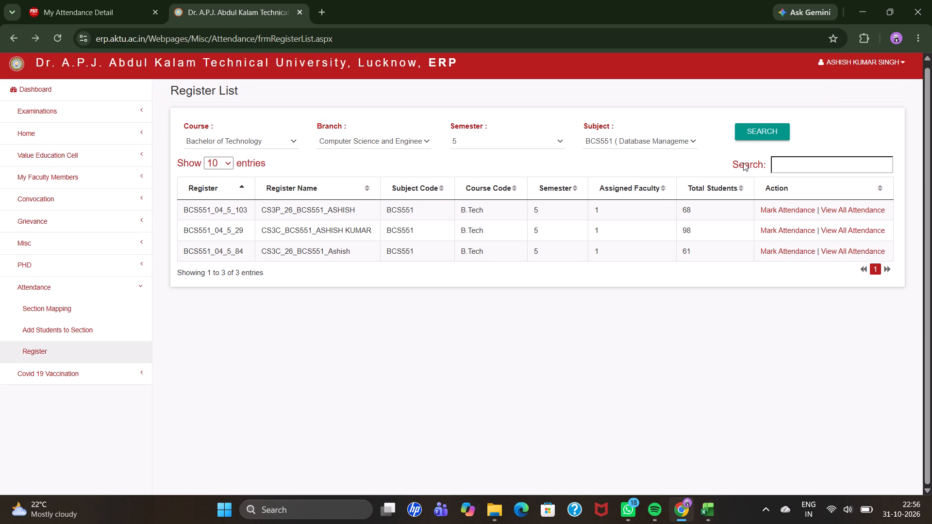
pyautogui.click(836, 208)
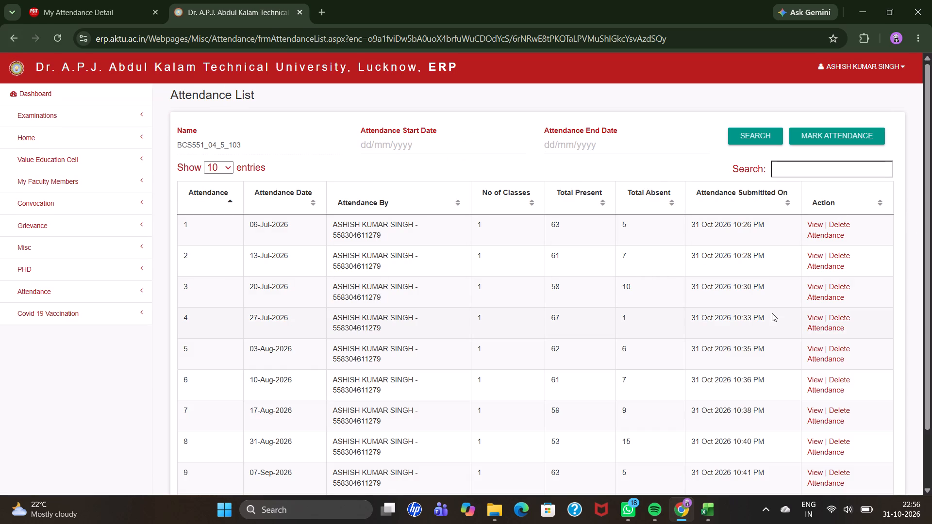
pyautogui.scroll(-5, 772, 313)
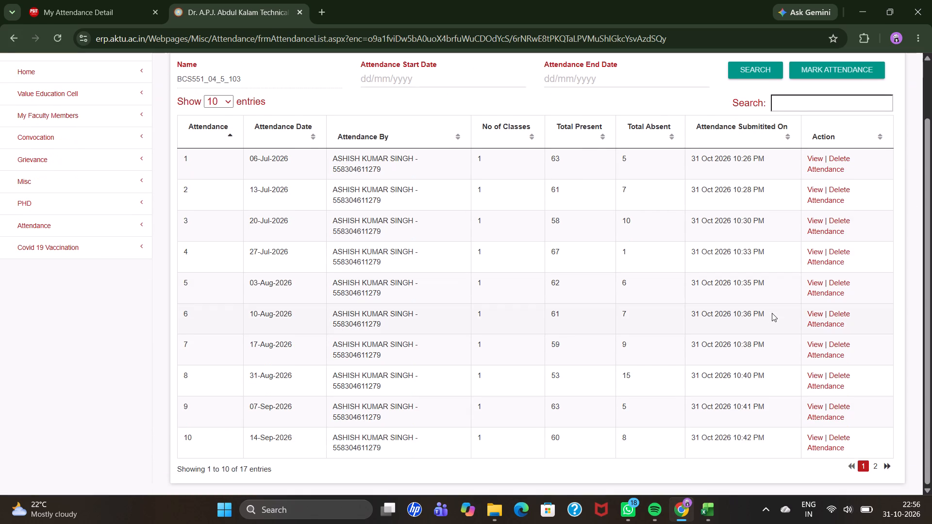
pyautogui.scroll(-1, 772, 313)
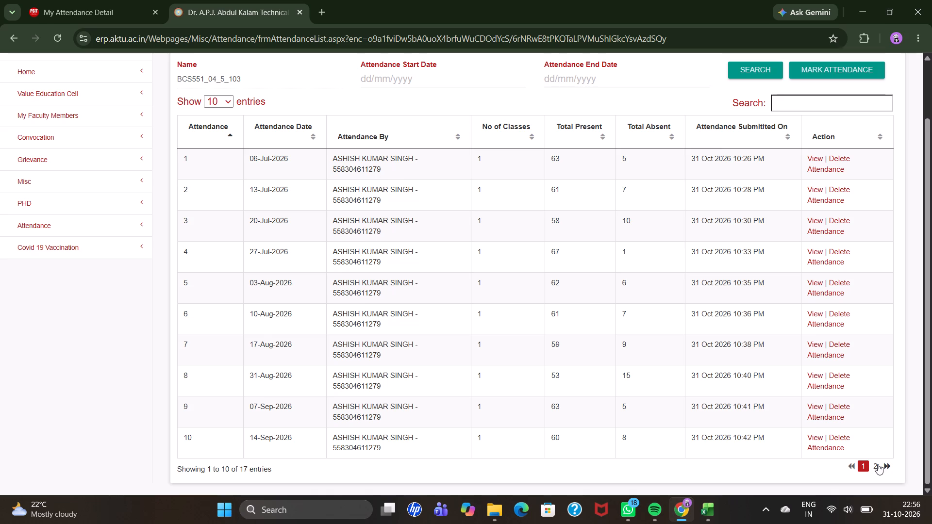
pyautogui.click(877, 464)
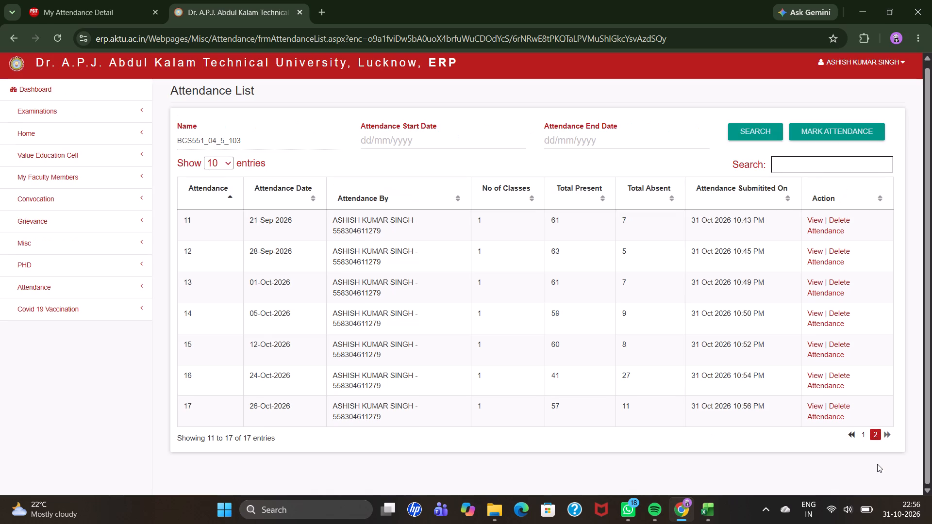
pyautogui.click(863, 434)
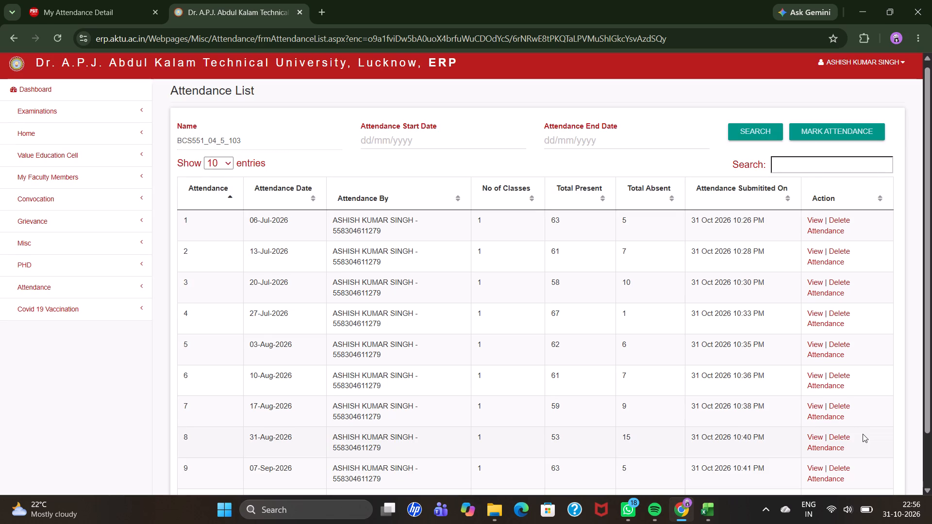
pyautogui.scroll(-4, 807, 404)
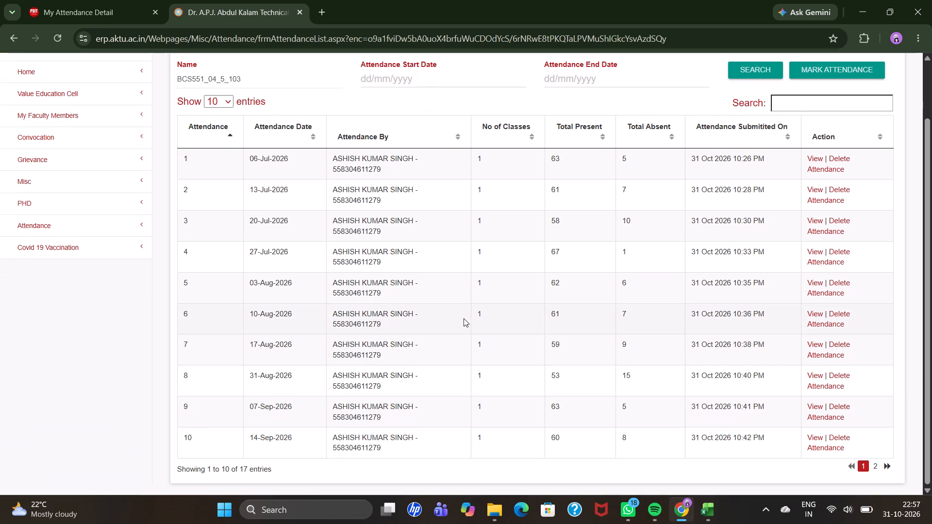
pyautogui.click(11, 35)
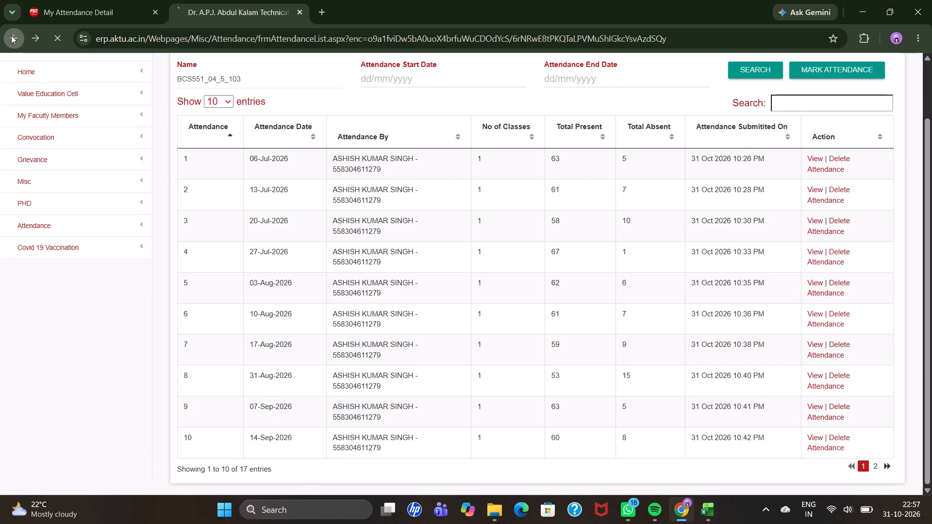
# View the attendance list of register BCS551_04_5_29, then examine the attendance dates submitted for register BCS551_04_5_84.
pyautogui.click(843, 229)
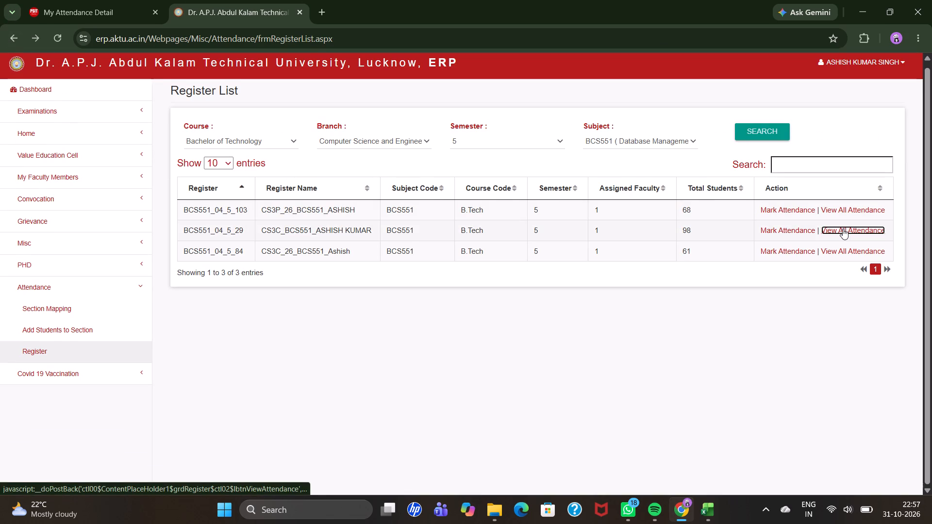
pyautogui.click(13, 37)
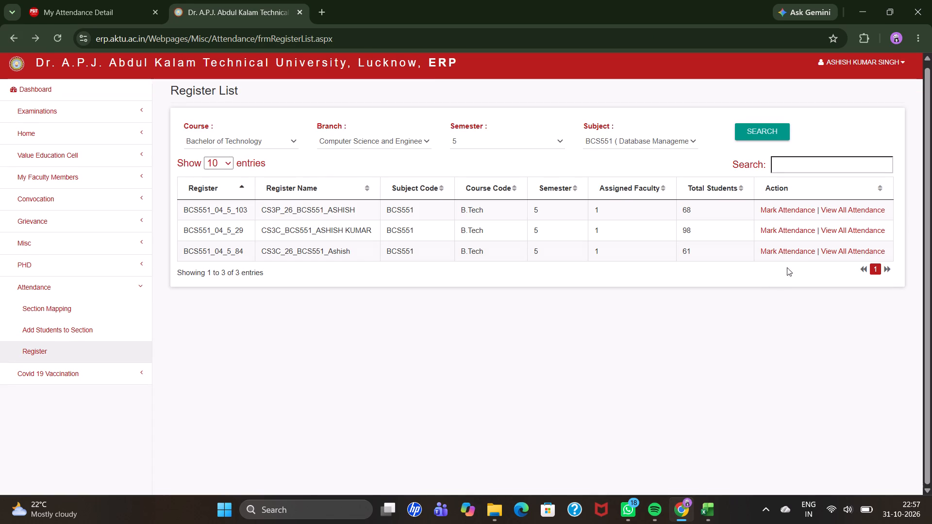
pyautogui.click(833, 247)
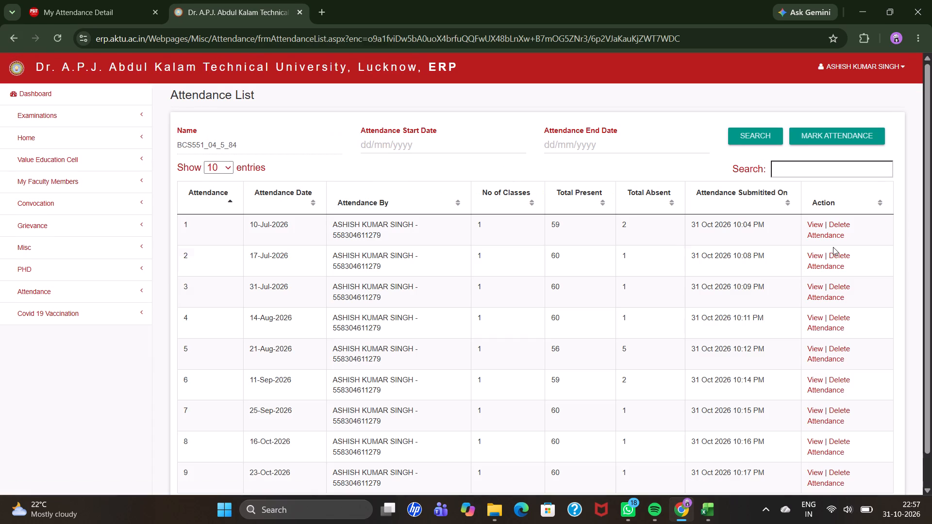
pyautogui.scroll(-7, 613, 338)
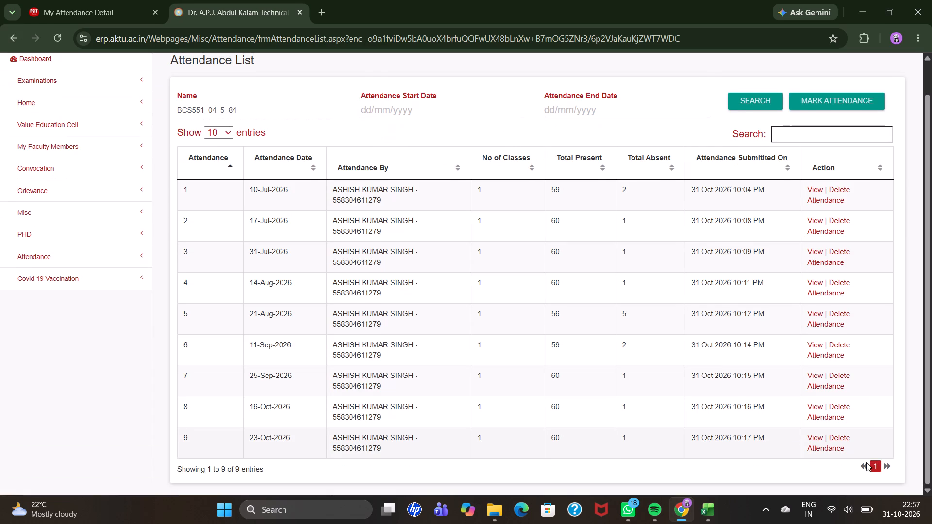
pyautogui.scroll(-3, 732, 396)
pyautogui.scroll(4, 732, 396)
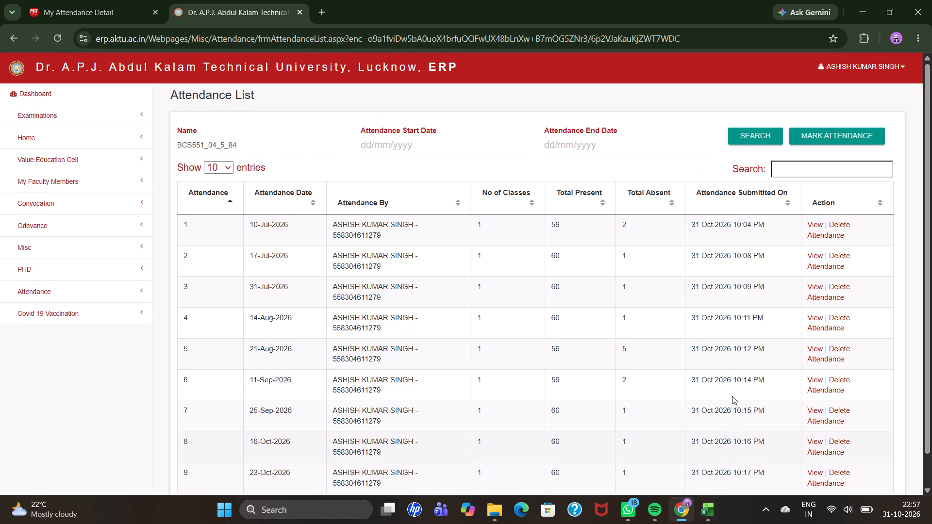
pyautogui.scroll(-4, 732, 396)
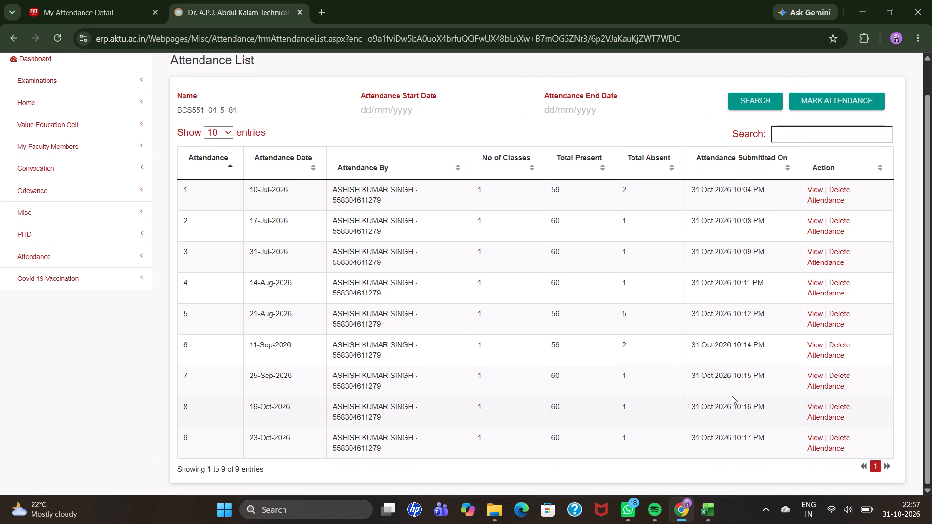
pyautogui.scroll(-5, 732, 396)
pyautogui.scroll(3, 732, 396)
# Switch to the CS3P attendance workbook in Excel.
pyautogui.click(708, 513)
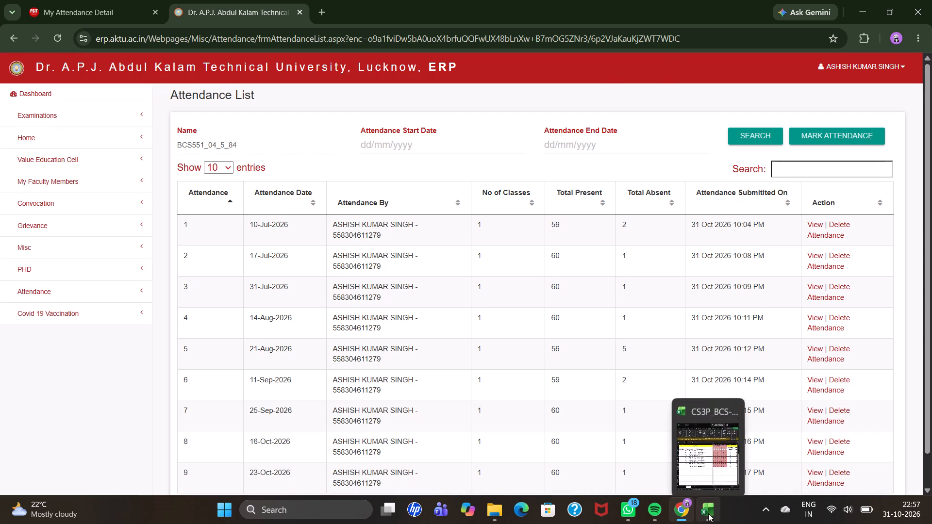
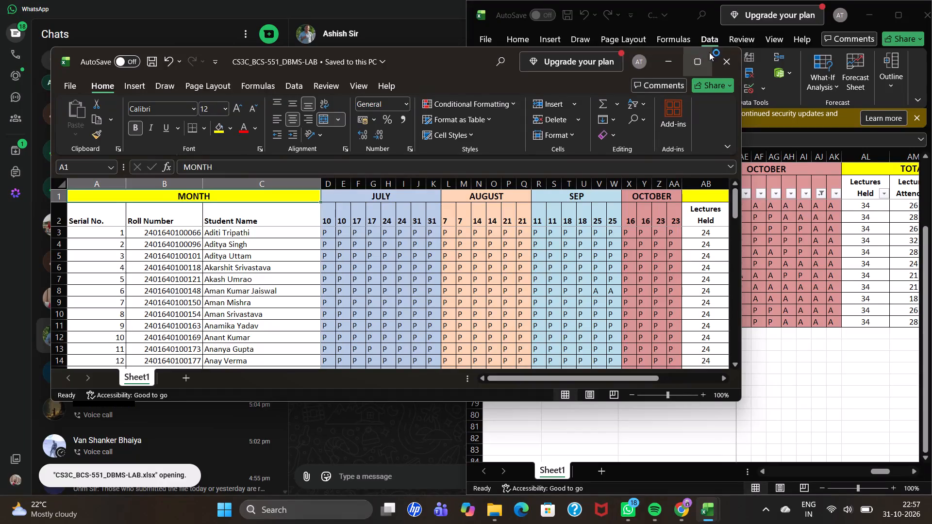
# Arrange the ERP window and the CS3C_BCS-551_DBMS-LAB workbook side by side.
pyautogui.click(699, 57)
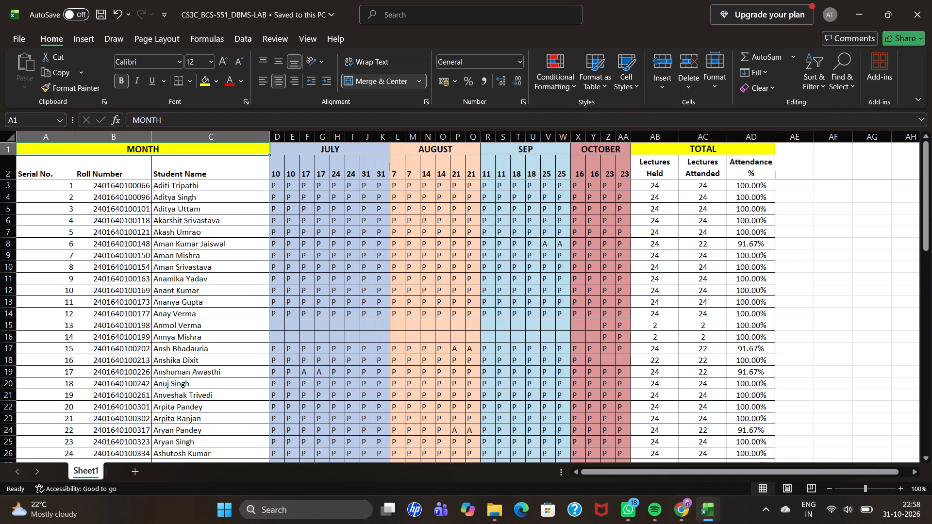
pyautogui.click(685, 510)
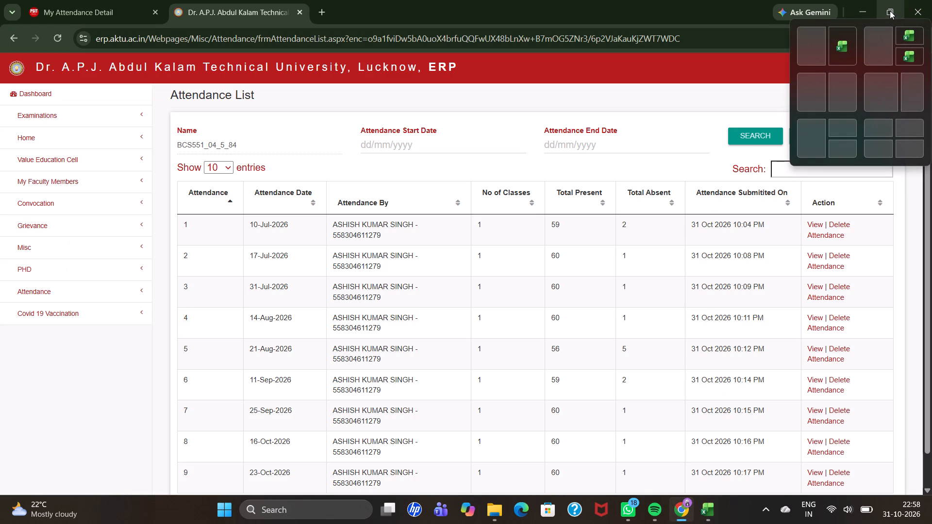
pyautogui.click(851, 57)
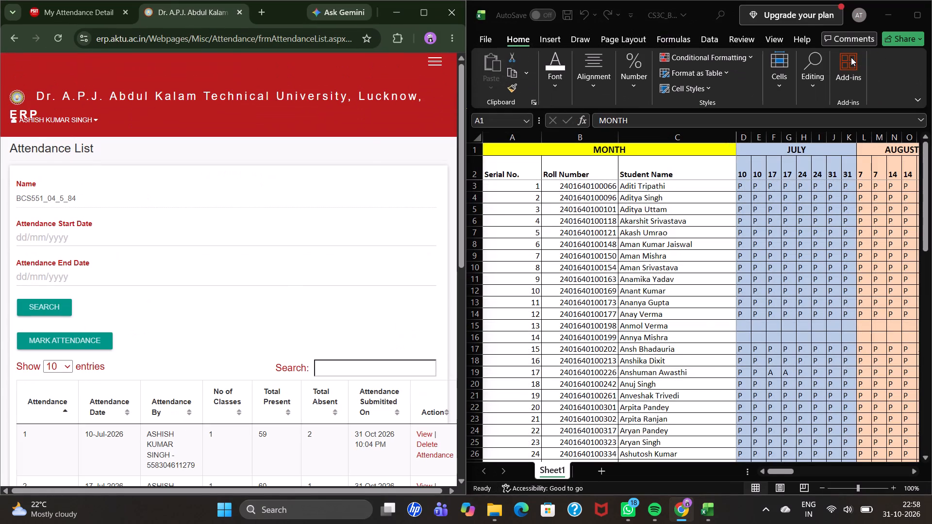
# Compare the attendance dates submitted for register BCS551_04_5_84 with the July to October date columns in the CS3C sheet.
pyautogui.scroll(-3, 389, 321)
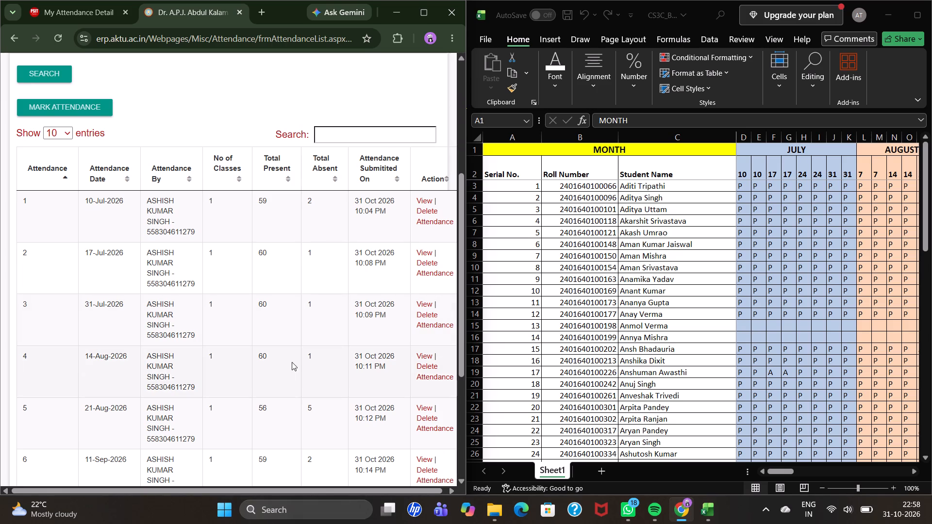
pyautogui.scroll(-2, 286, 366)
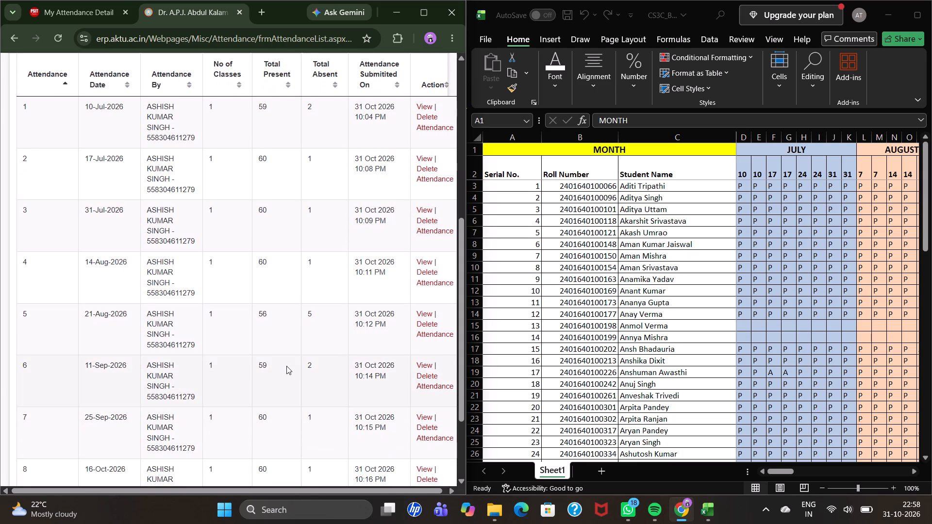
pyautogui.scroll(-1, 286, 366)
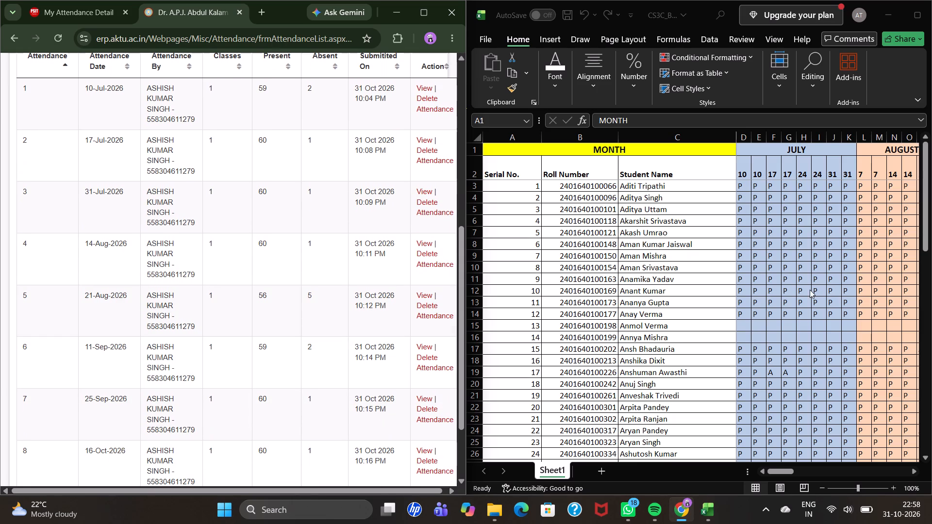
pyautogui.hscroll(-1, 845, 284)
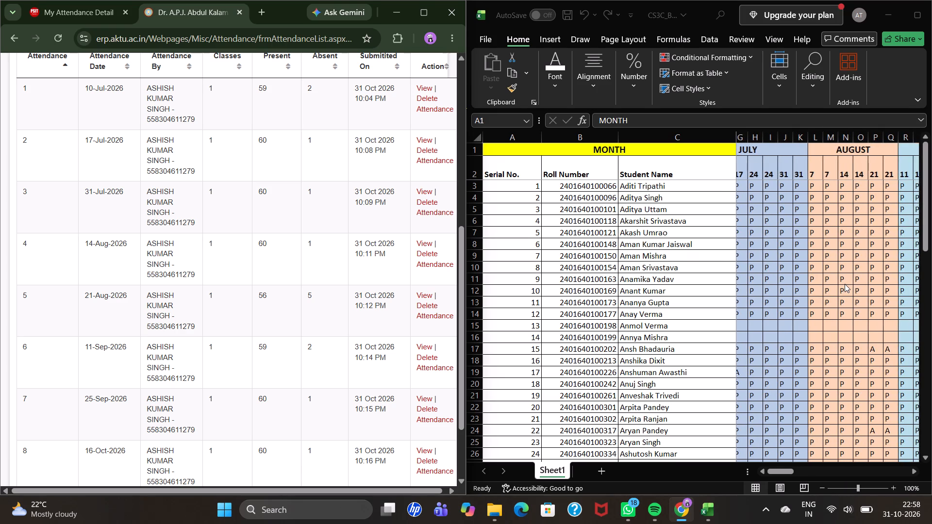
pyautogui.hscroll(-1, 845, 284)
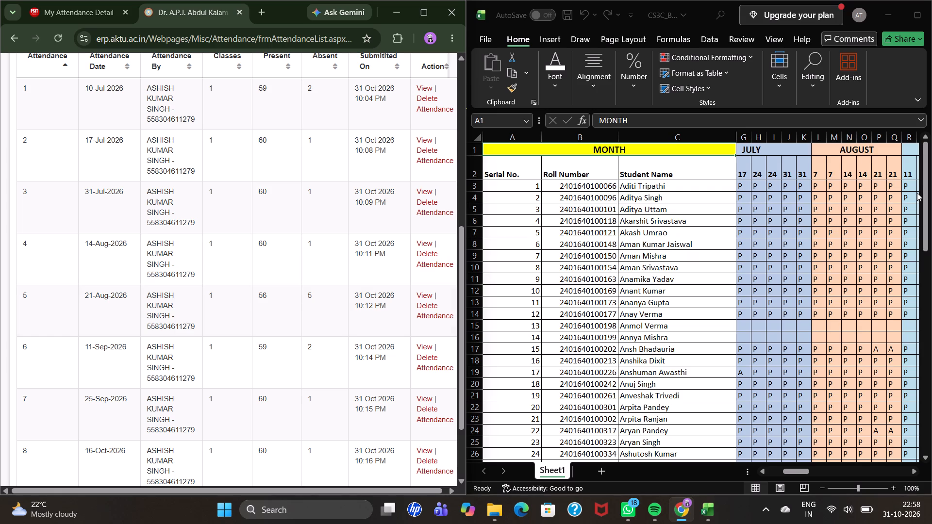
pyautogui.hscroll(-2, 917, 193)
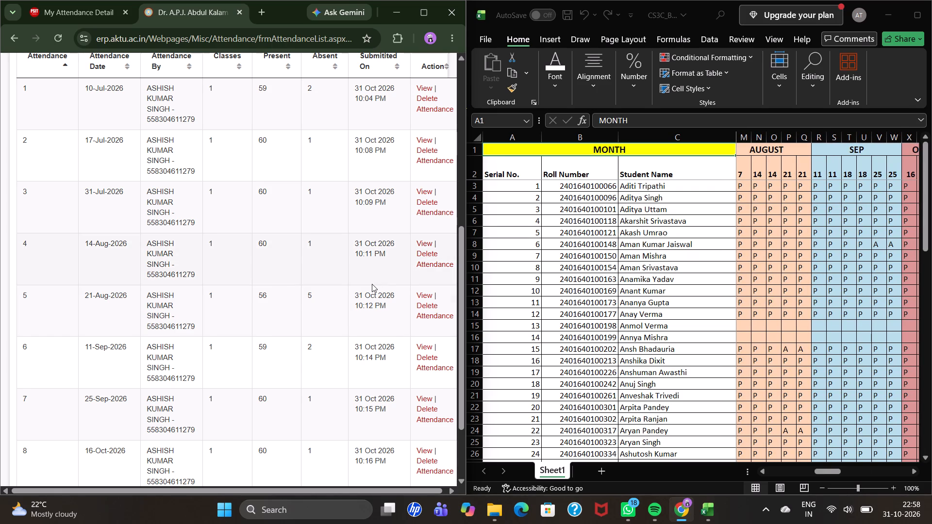
pyautogui.scroll(-1, 372, 284)
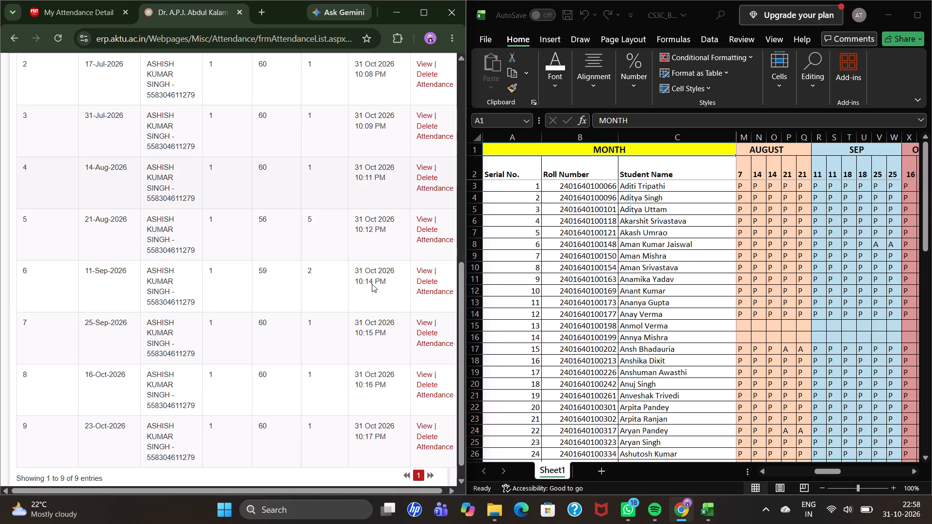
pyautogui.scroll(-2, 372, 284)
pyautogui.hscroll(-2, 842, 260)
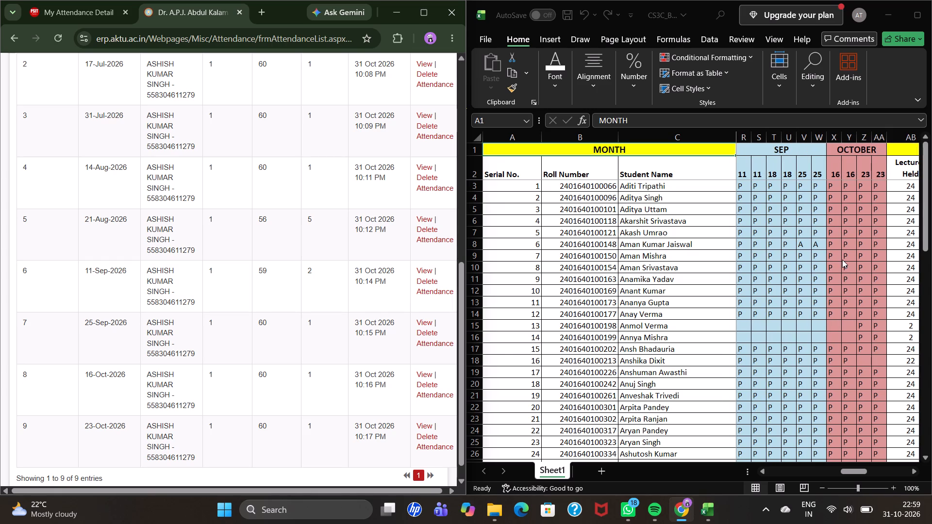
pyautogui.scroll(-2, 386, 343)
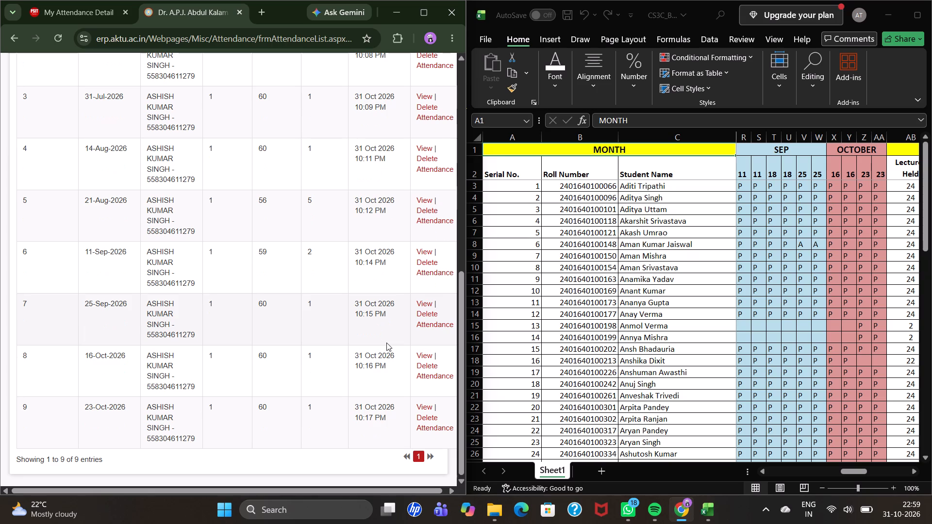
# Maximize the ERP window, reopen the attendance list of register BCS551_04_5_84 from the register list, and return to the register list.
pyautogui.click(424, 13)
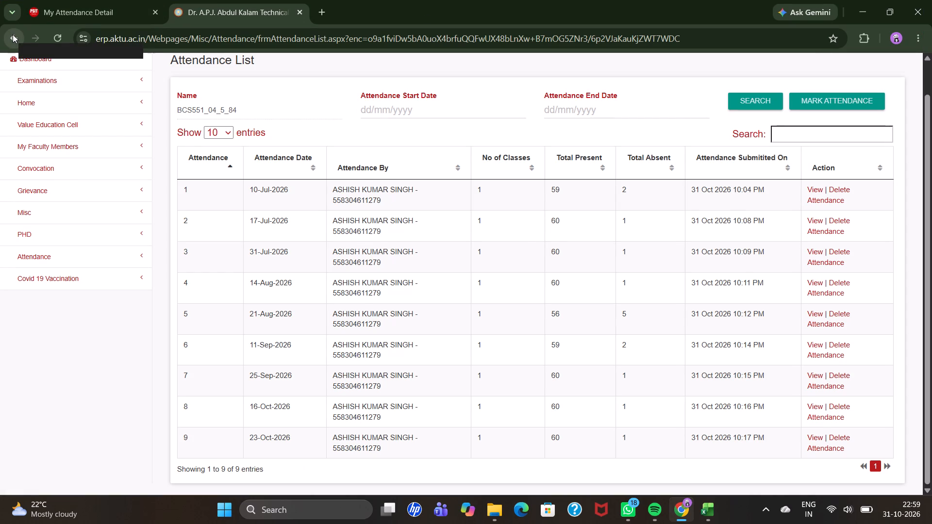
pyautogui.click(13, 34)
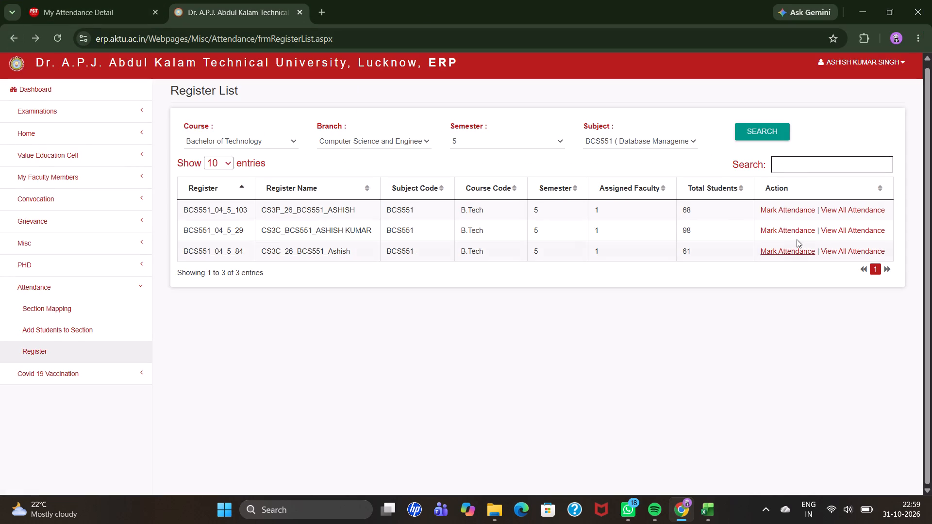
pyautogui.click(839, 253)
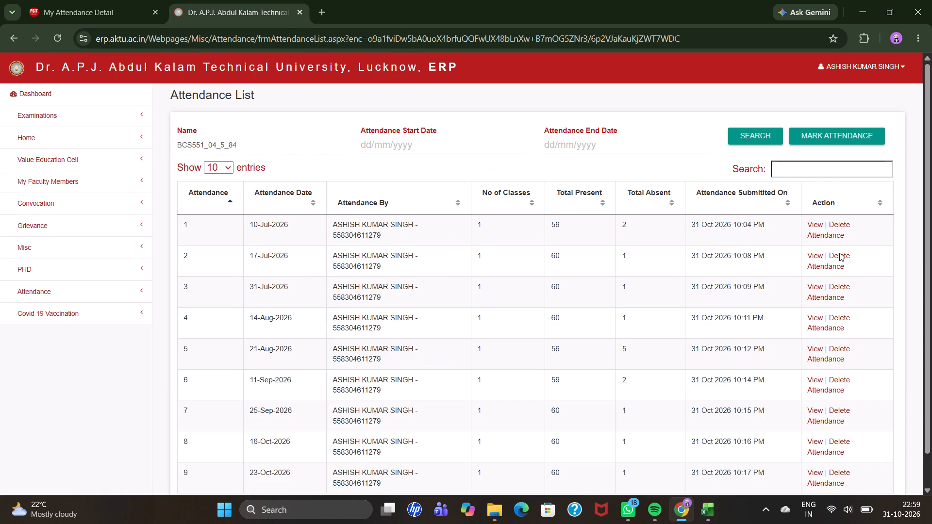
pyautogui.click(9, 37)
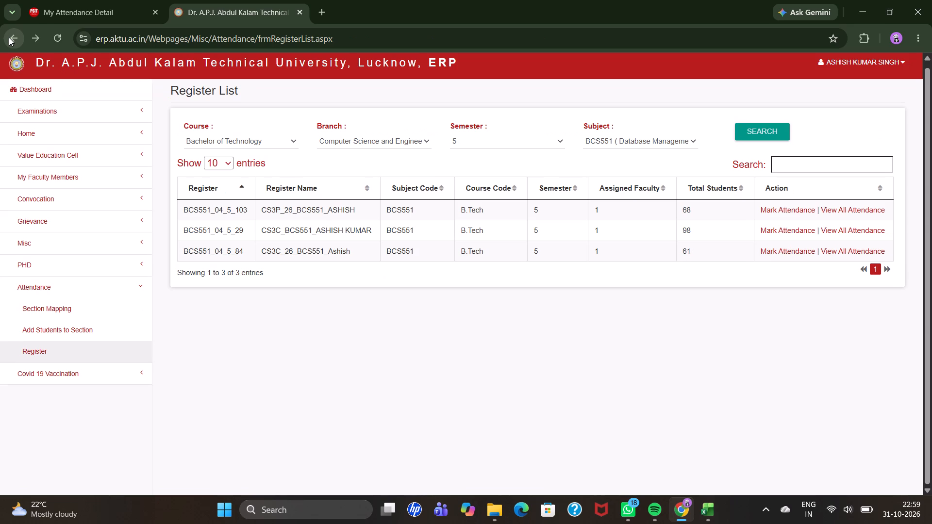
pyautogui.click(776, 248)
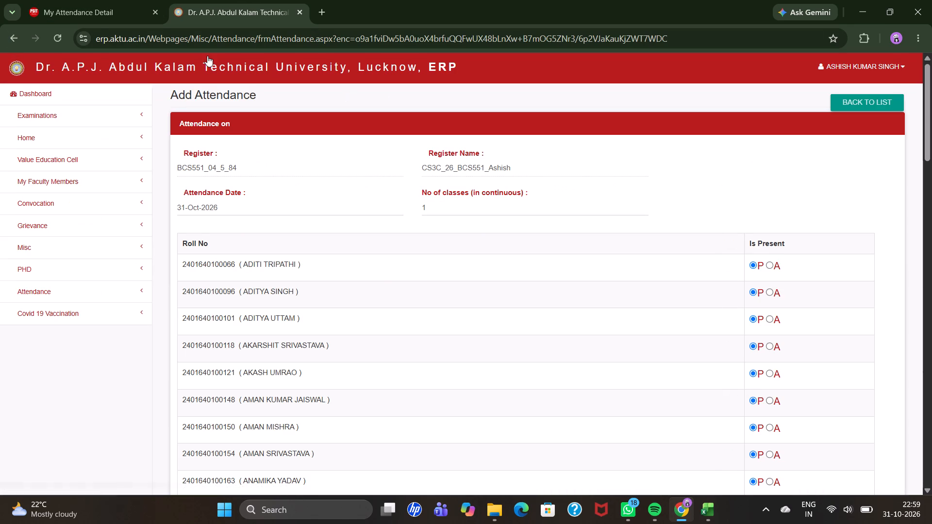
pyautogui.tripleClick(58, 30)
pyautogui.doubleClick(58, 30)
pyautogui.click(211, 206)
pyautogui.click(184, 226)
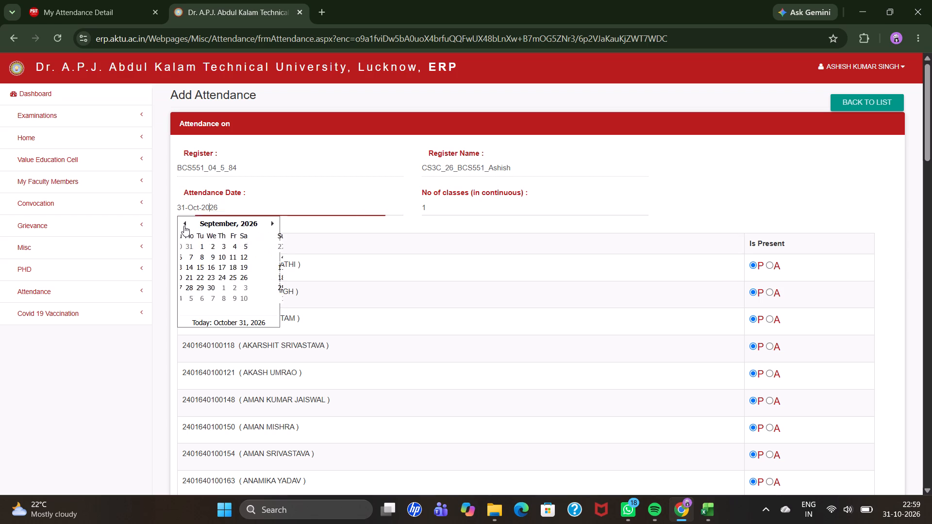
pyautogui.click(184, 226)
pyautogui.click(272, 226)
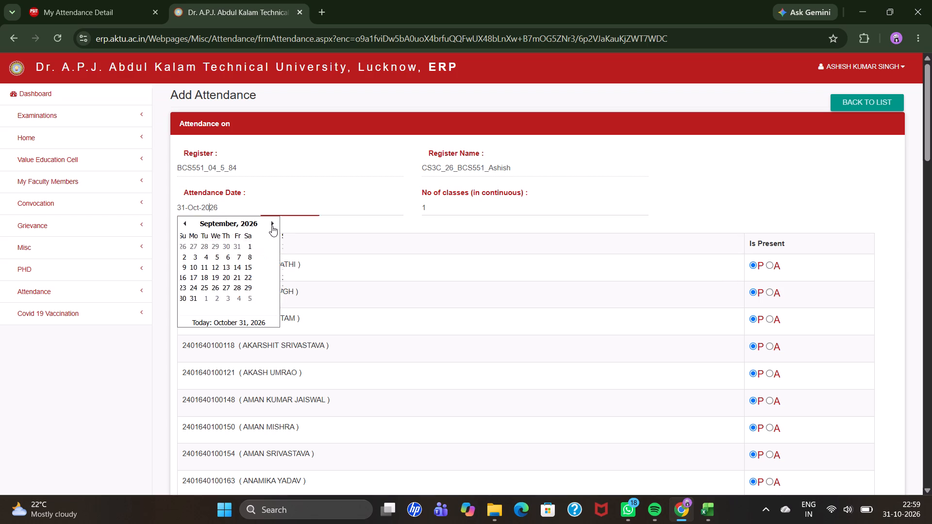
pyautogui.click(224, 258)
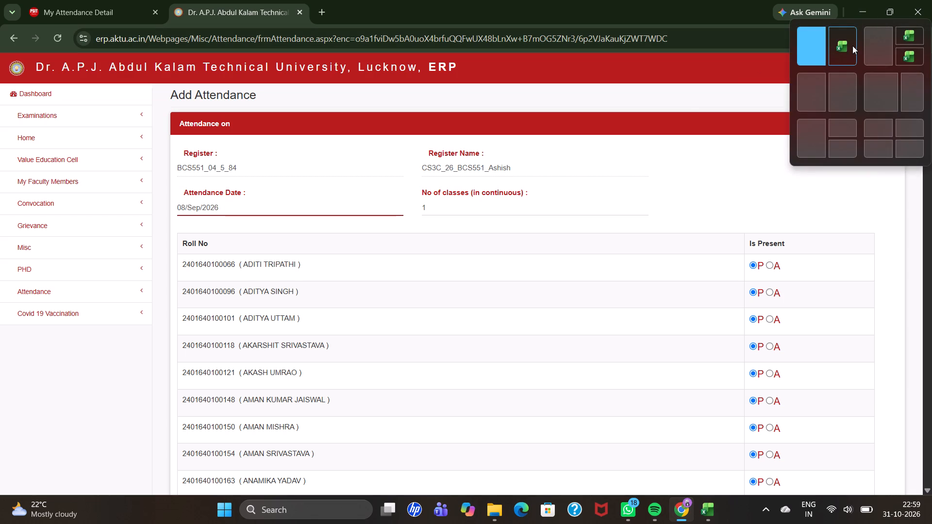
# Place the ERP beside the CS3C sheet again, recheck register BCS551_04_5_84's submitted attendance dates, and return to the register list.
pyautogui.click(850, 48)
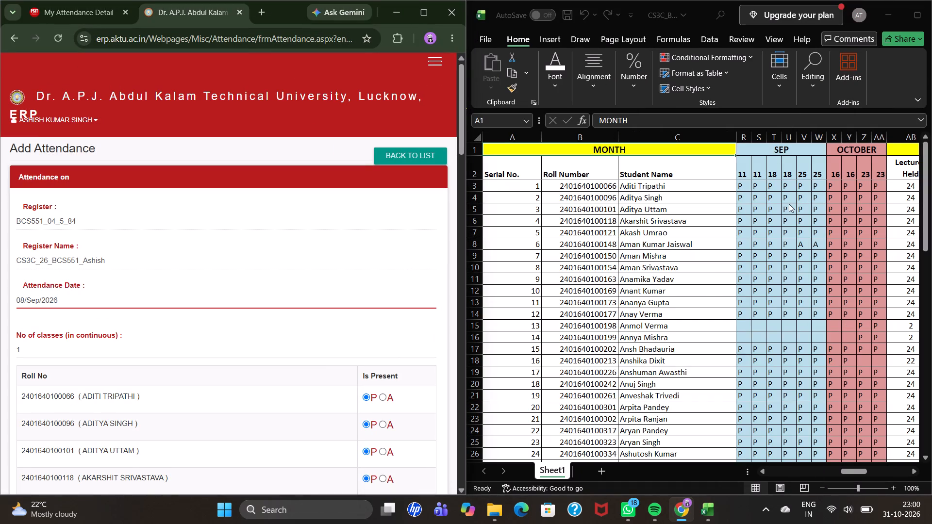
pyautogui.hscroll(1, 789, 204)
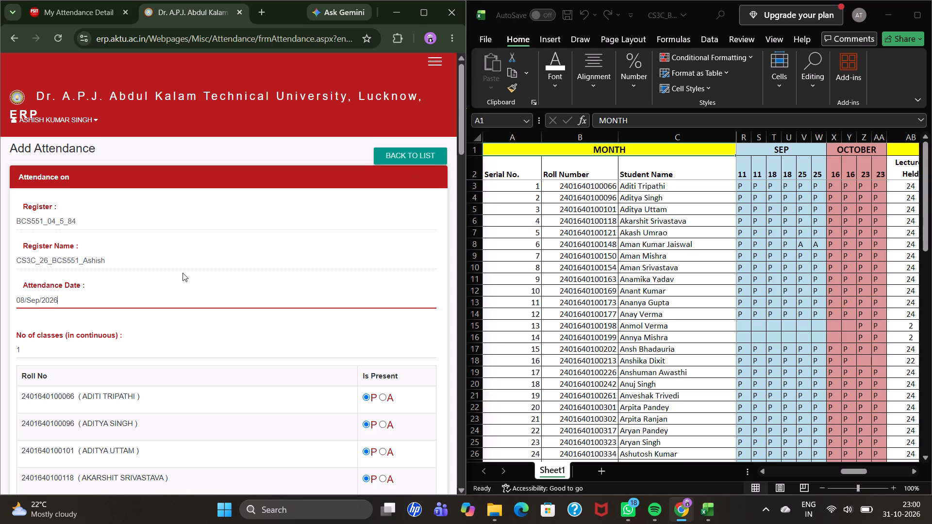
pyautogui.click(12, 36)
pyautogui.scroll(-2, 275, 313)
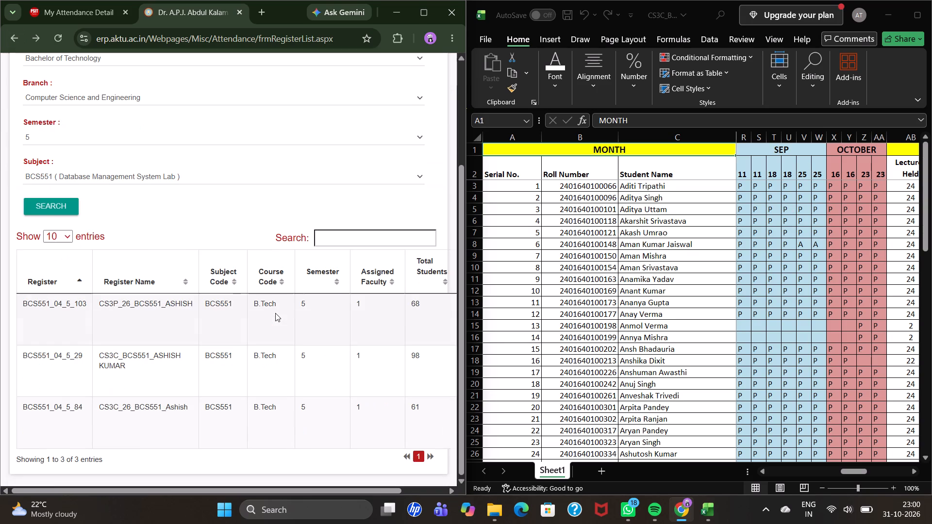
pyautogui.hscroll(-4, 351, 404)
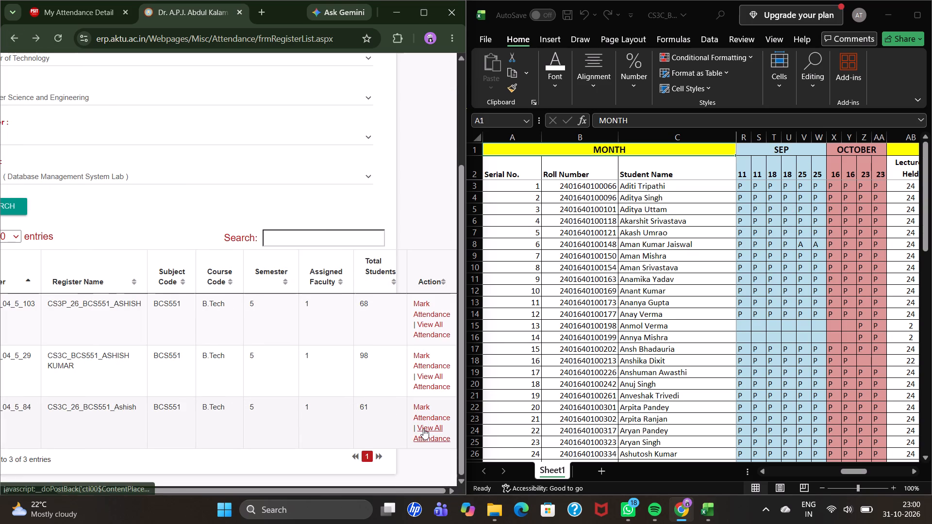
pyautogui.click(423, 428)
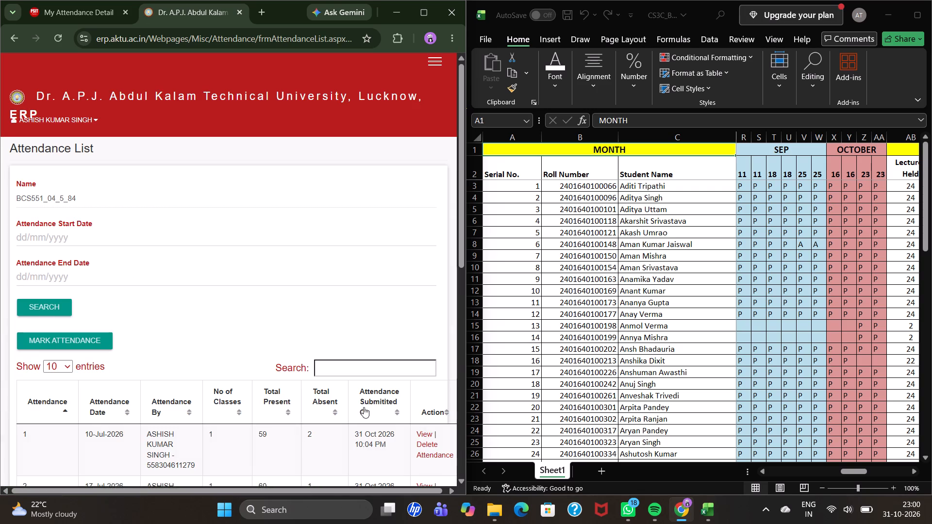
pyautogui.scroll(-5, 305, 397)
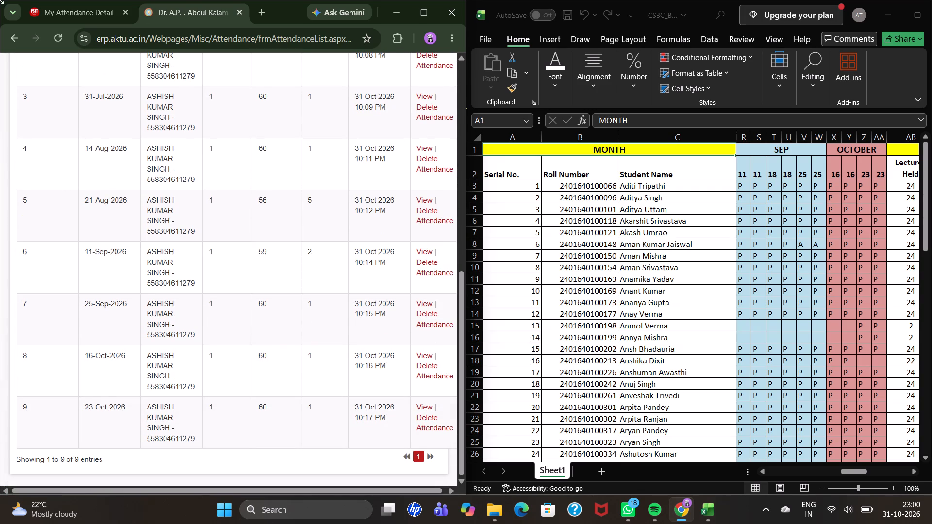
pyautogui.click(14, 36)
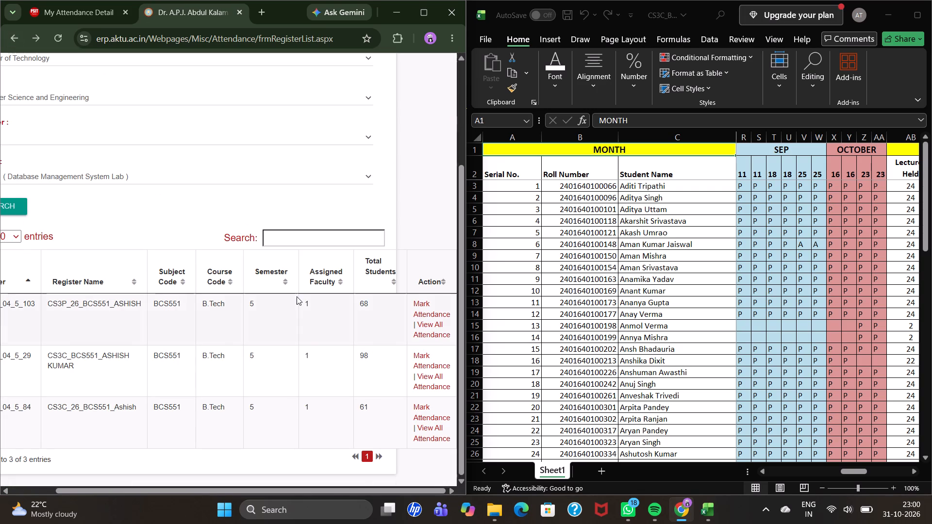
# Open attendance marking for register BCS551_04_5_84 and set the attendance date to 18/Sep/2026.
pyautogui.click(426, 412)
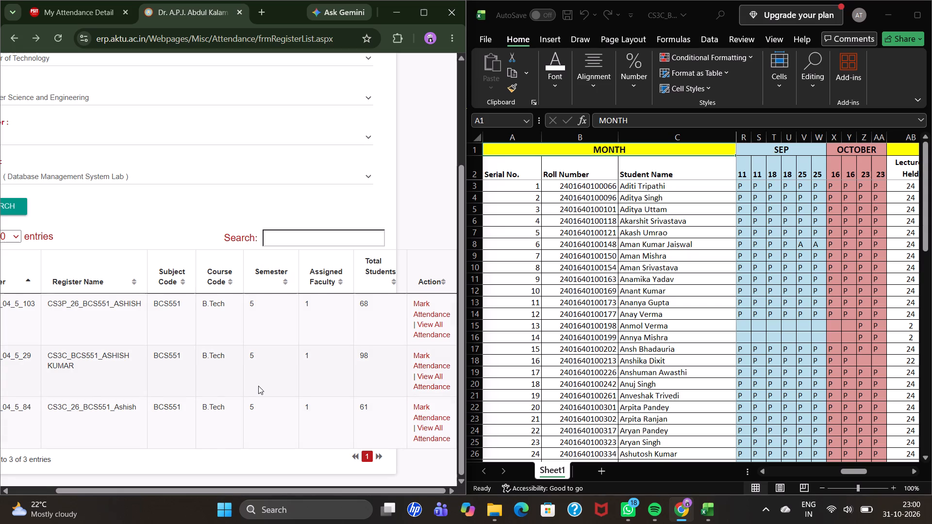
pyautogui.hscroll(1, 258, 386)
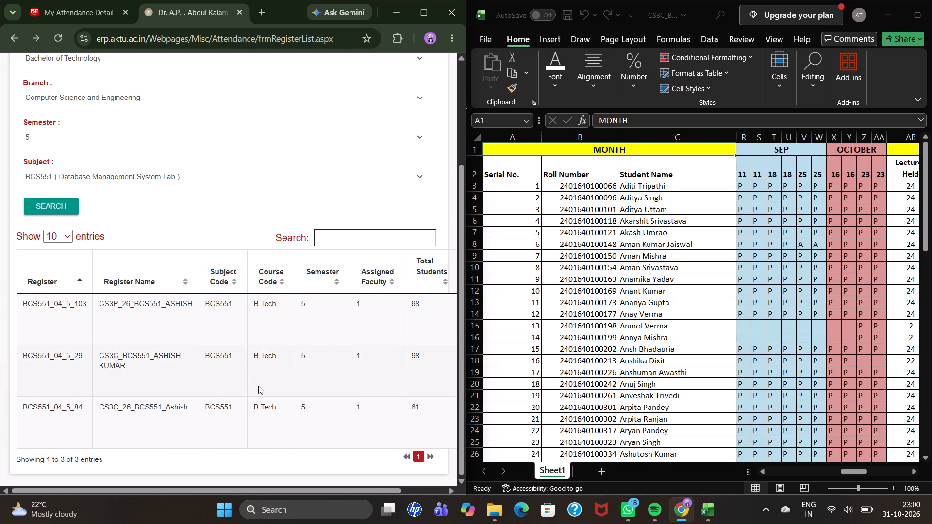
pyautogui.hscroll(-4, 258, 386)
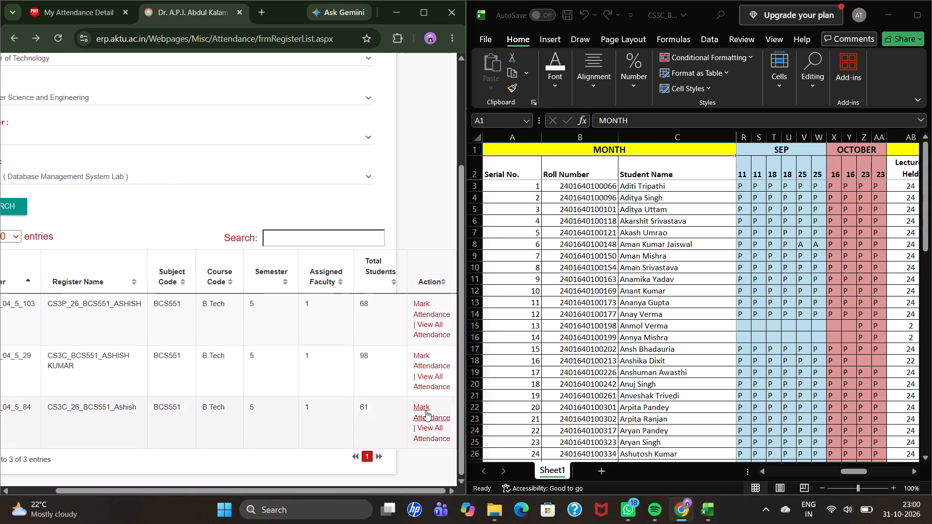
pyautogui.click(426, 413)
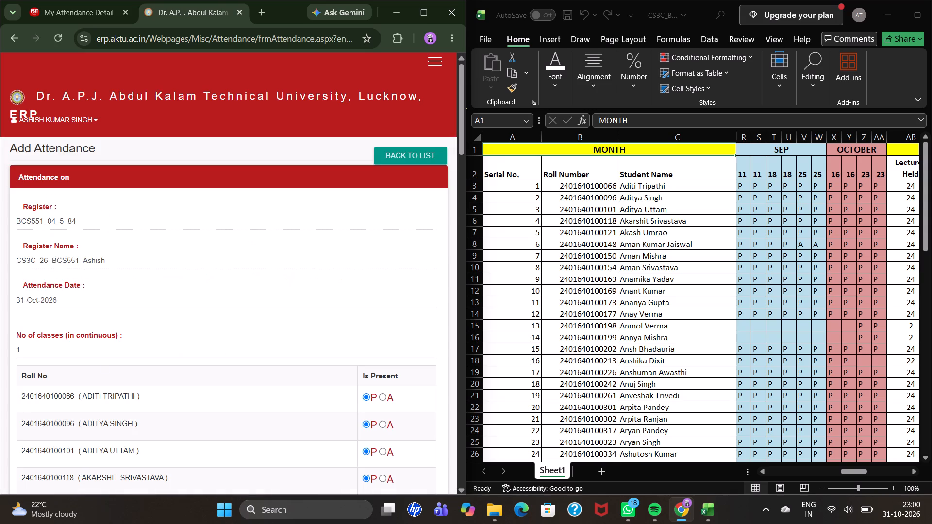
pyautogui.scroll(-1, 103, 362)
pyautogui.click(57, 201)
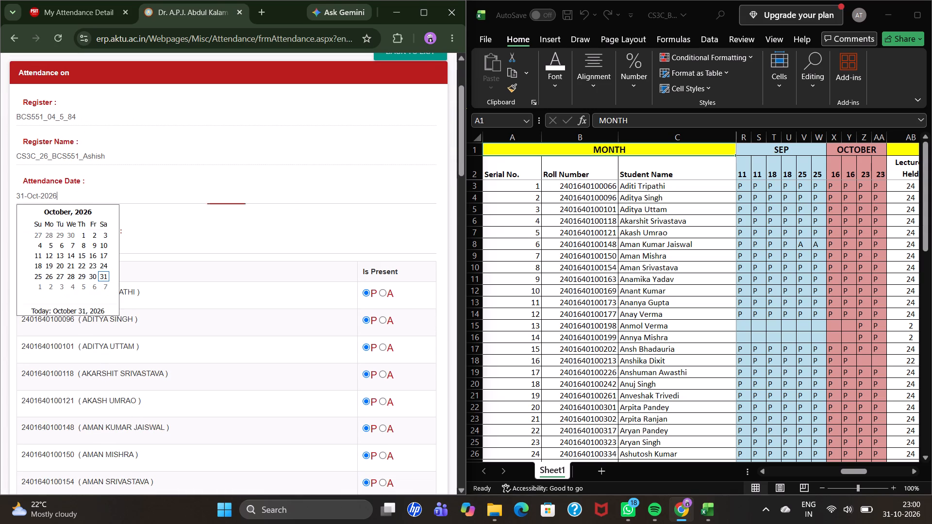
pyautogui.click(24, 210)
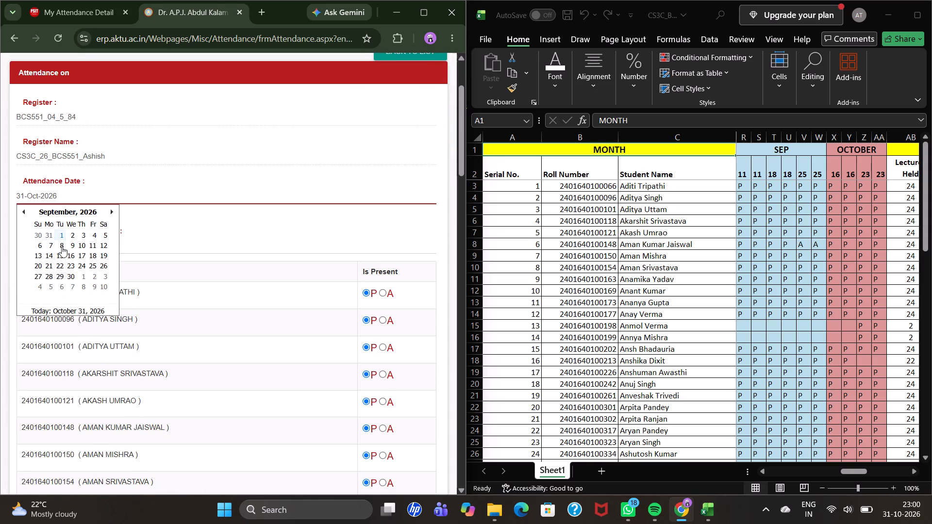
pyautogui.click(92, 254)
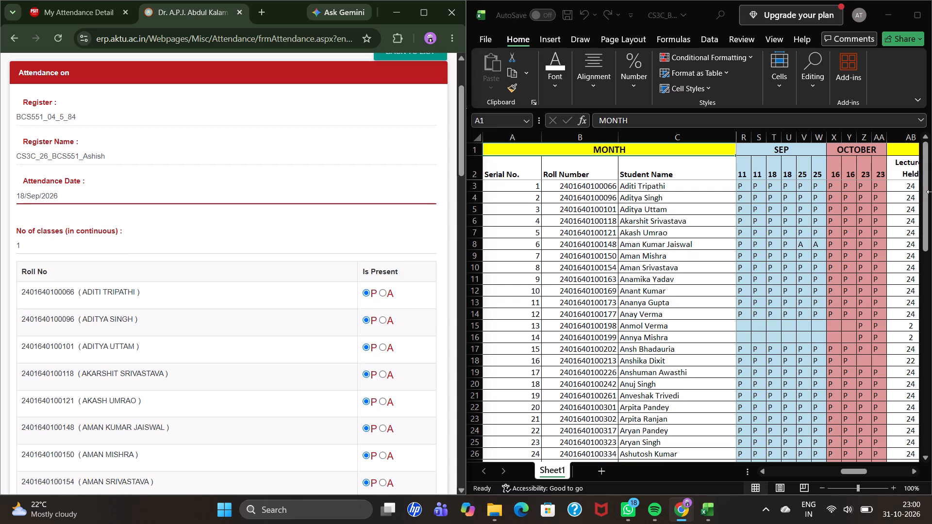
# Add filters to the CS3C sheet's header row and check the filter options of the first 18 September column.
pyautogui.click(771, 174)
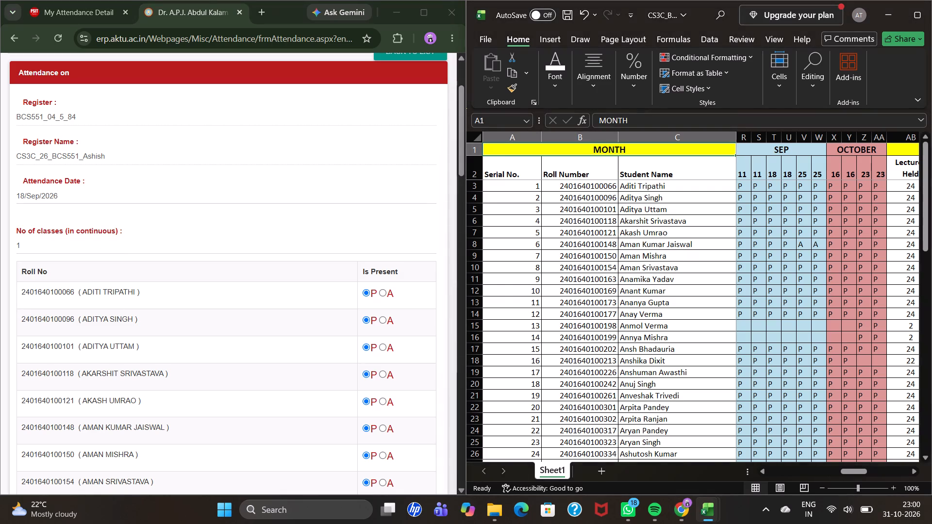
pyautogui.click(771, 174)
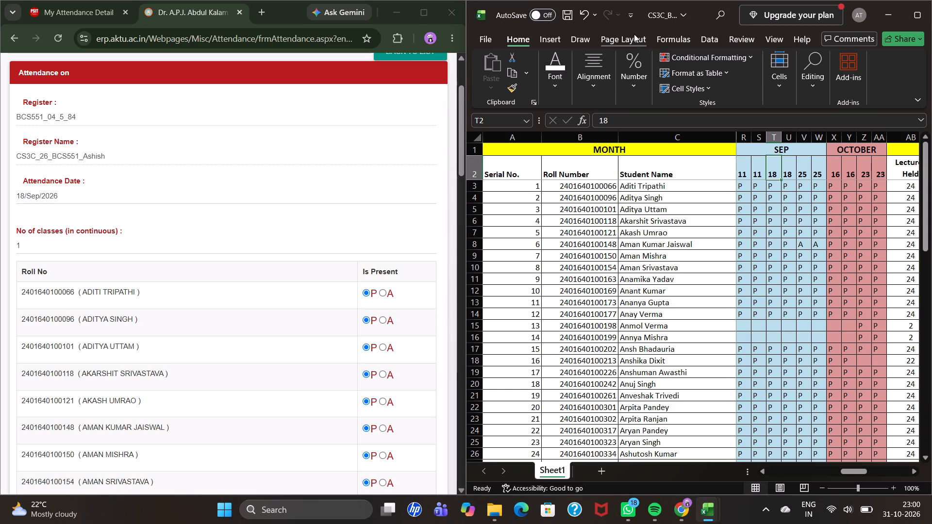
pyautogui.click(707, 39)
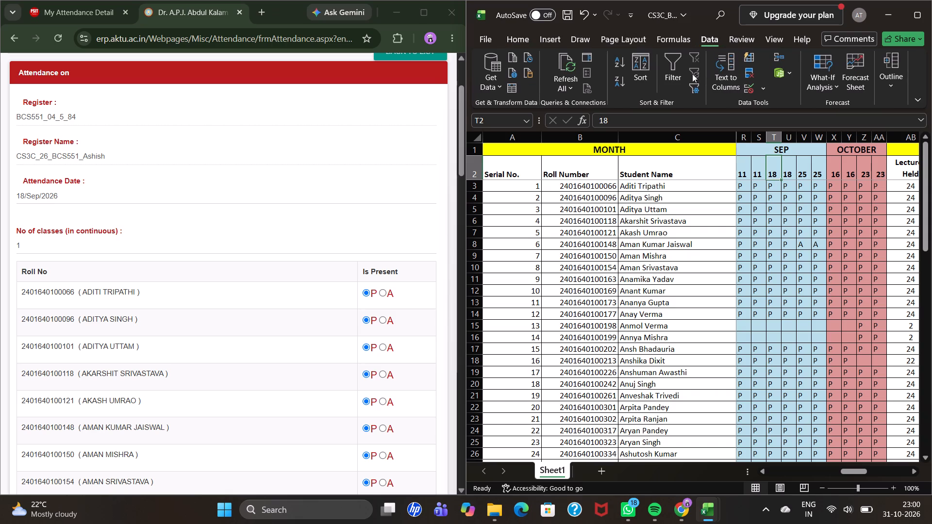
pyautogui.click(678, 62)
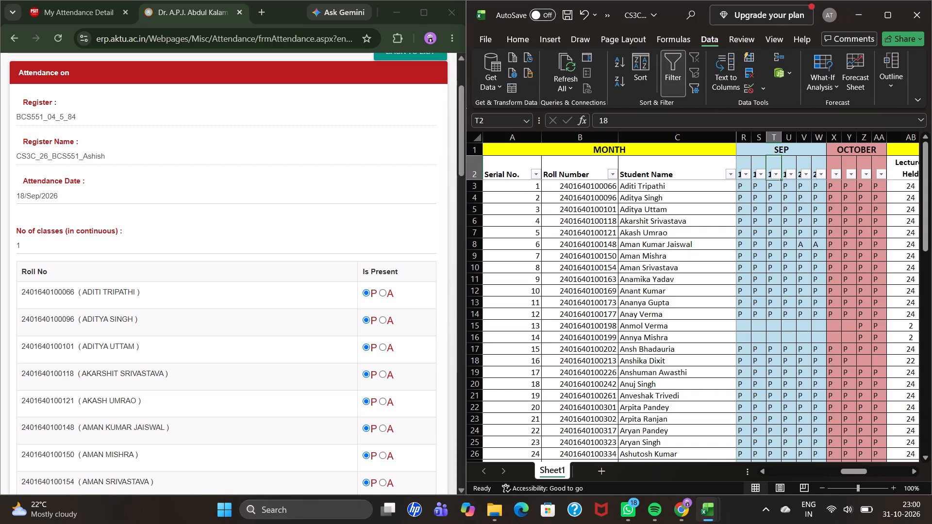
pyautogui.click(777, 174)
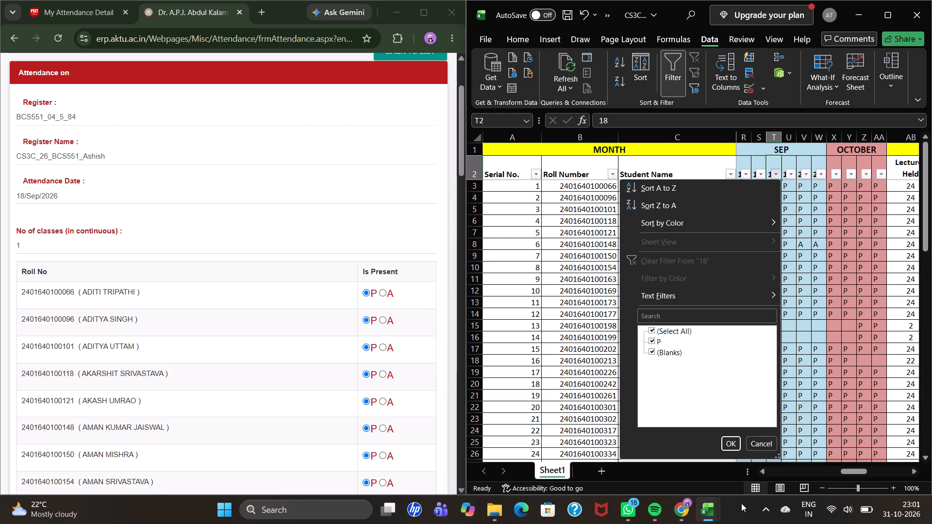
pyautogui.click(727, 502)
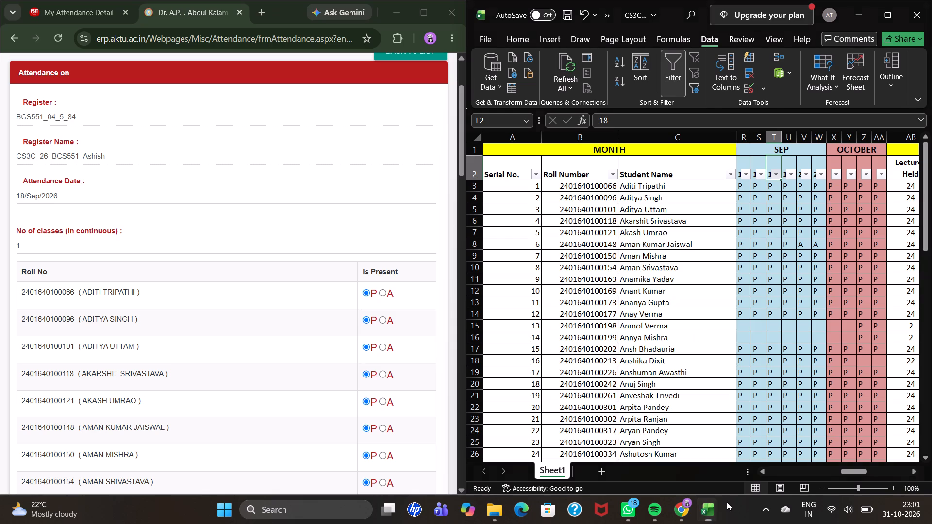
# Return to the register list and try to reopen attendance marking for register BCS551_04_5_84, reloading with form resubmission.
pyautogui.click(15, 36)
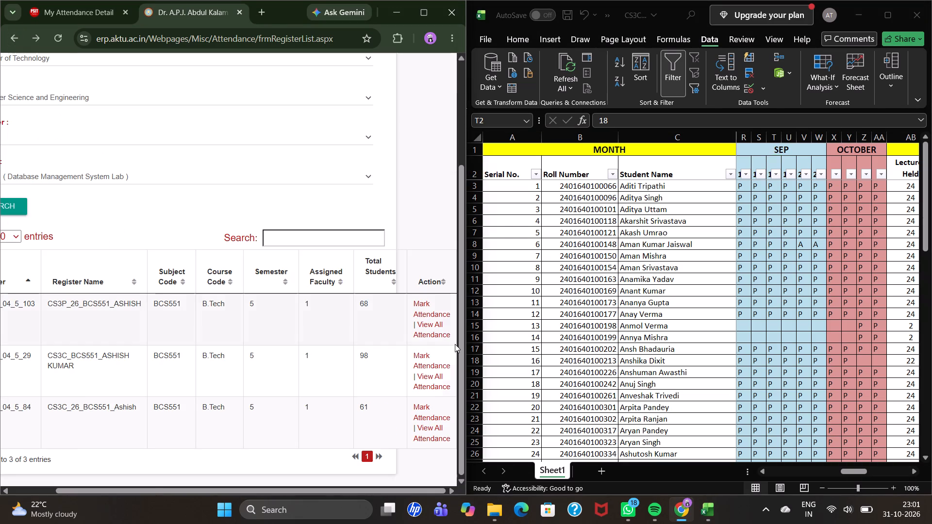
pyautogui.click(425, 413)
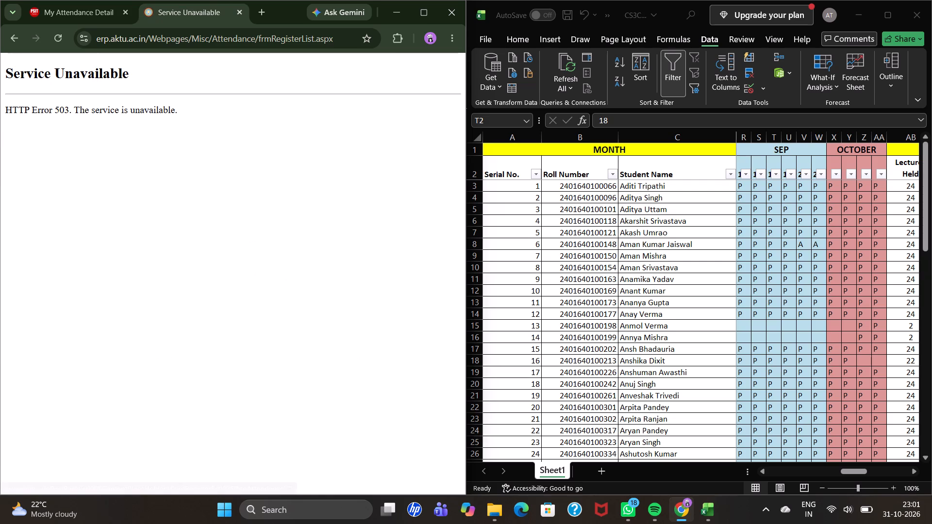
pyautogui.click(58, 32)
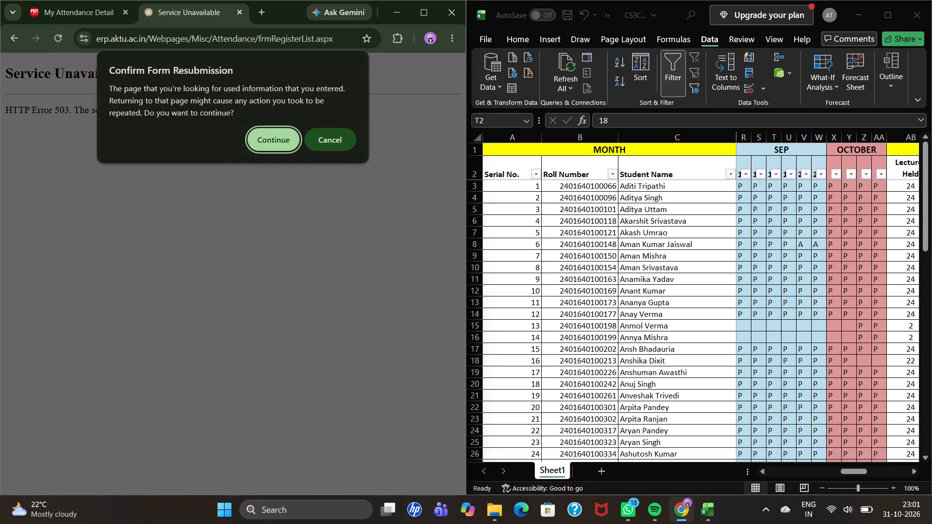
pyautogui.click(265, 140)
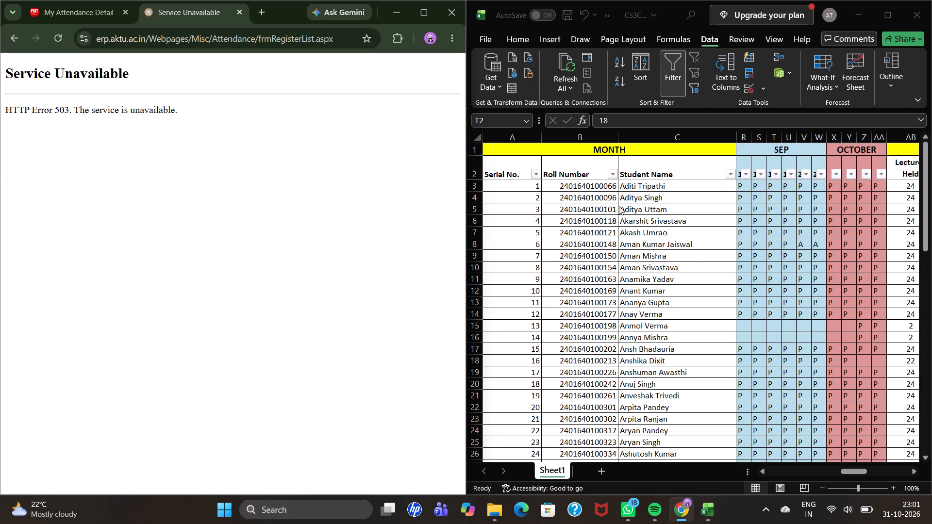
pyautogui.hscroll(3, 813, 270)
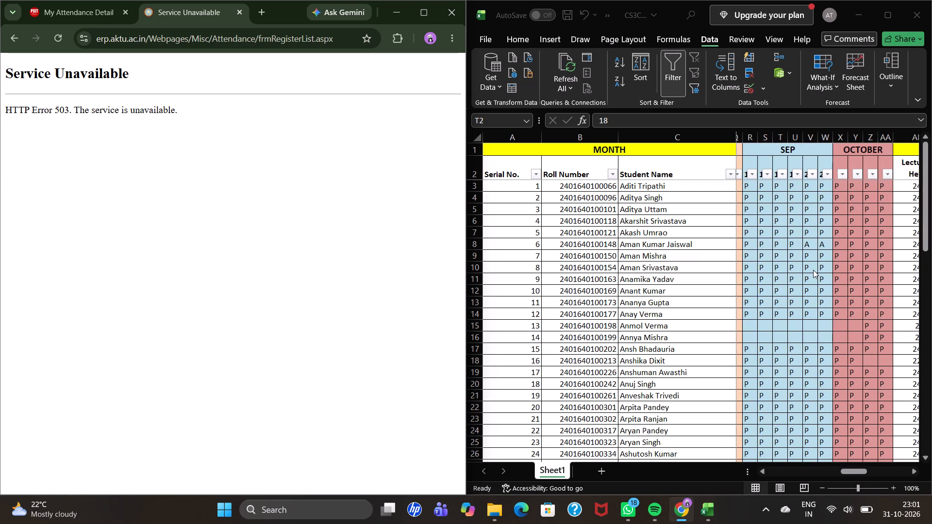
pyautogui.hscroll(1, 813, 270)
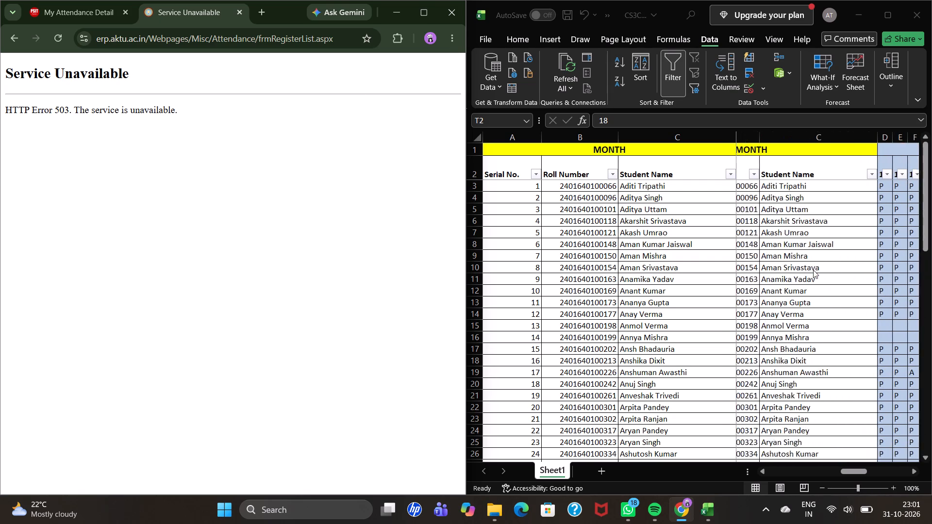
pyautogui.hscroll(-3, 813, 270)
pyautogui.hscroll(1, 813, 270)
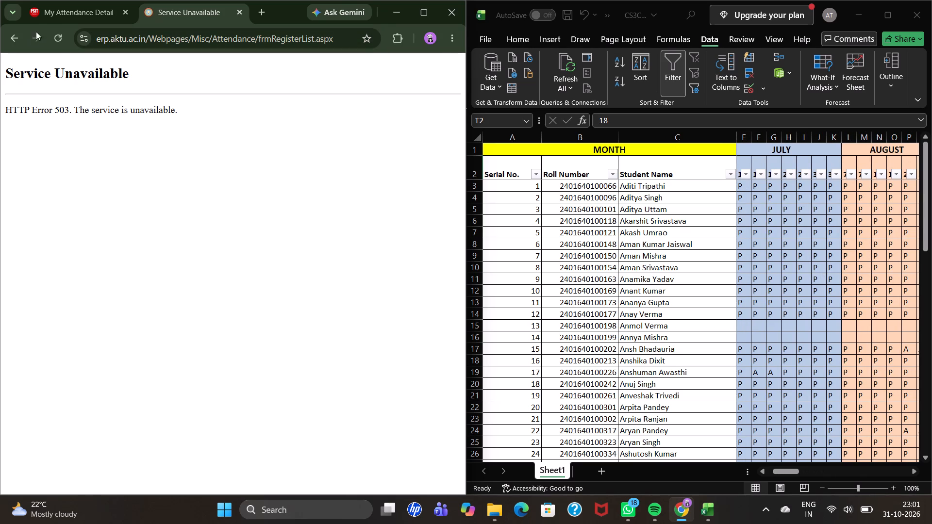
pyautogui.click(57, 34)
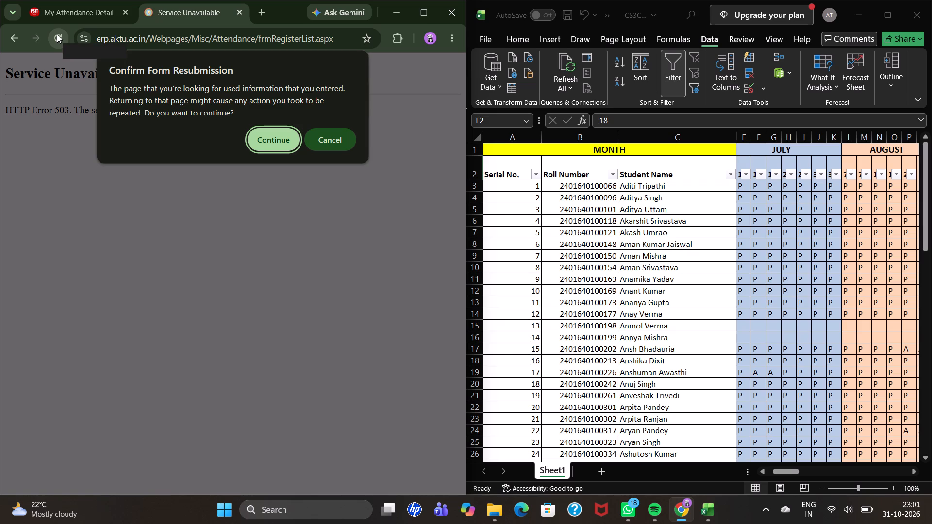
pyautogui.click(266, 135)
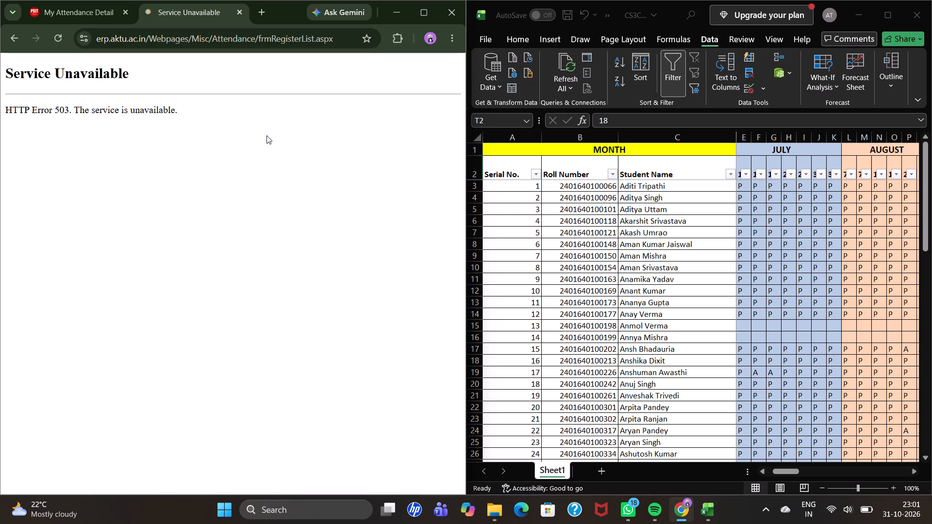
# Close the ERP tab, find AKTU ERP again through a Google search in a new tab, and try its login page.
pyautogui.click(241, 12)
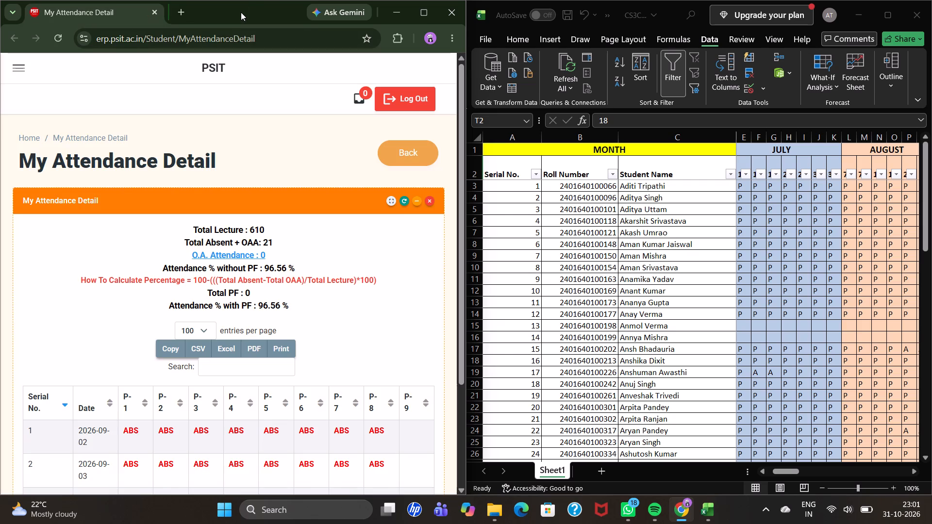
pyautogui.click(177, 8)
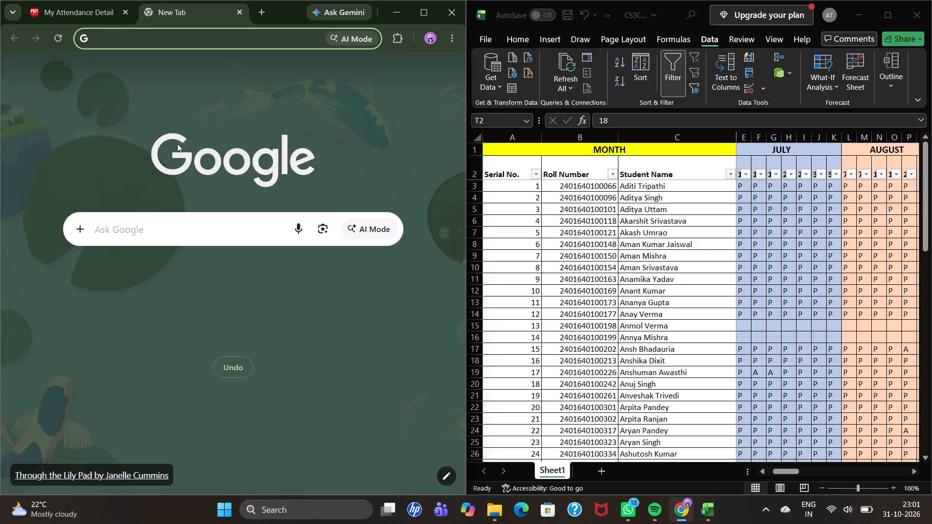
pyautogui.click(170, 214)
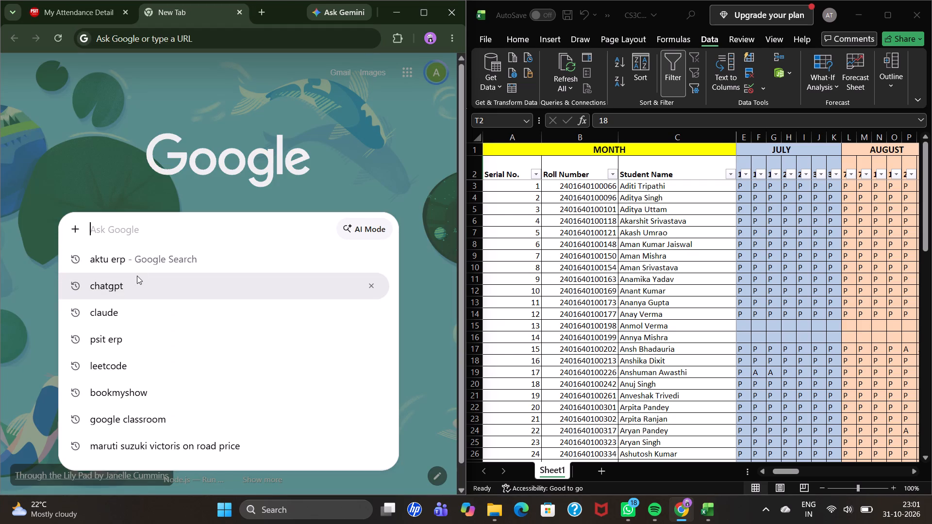
pyautogui.click(142, 259)
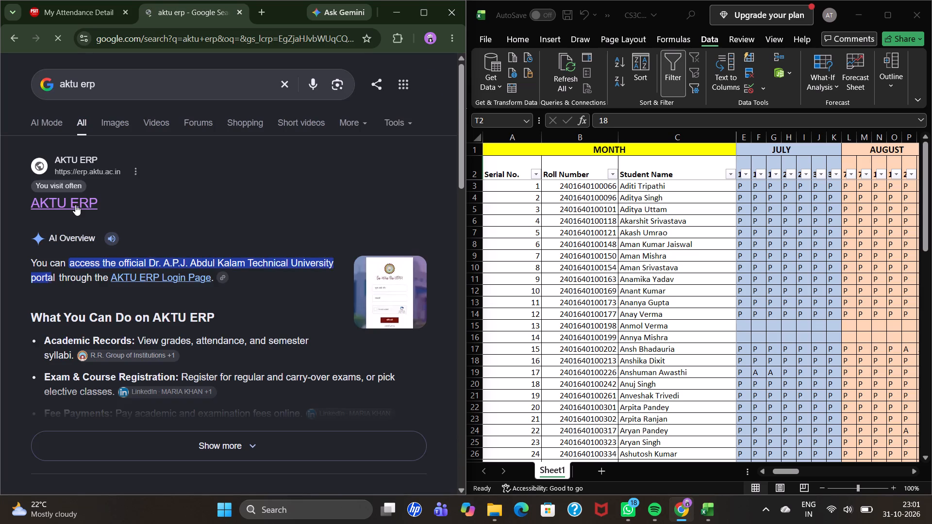
pyautogui.click(75, 205)
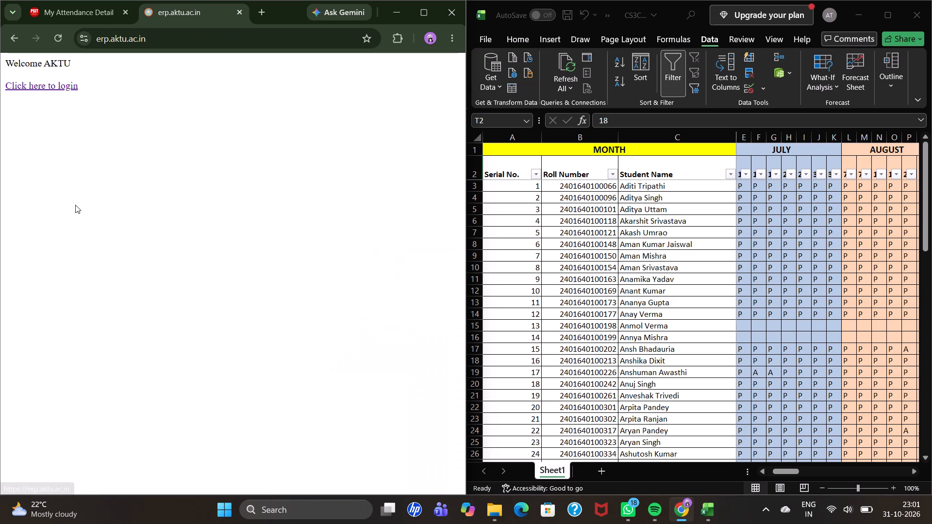
pyautogui.moveTo(53, 77); pyautogui.dragTo(60, 86)
pyautogui.click(60, 86)
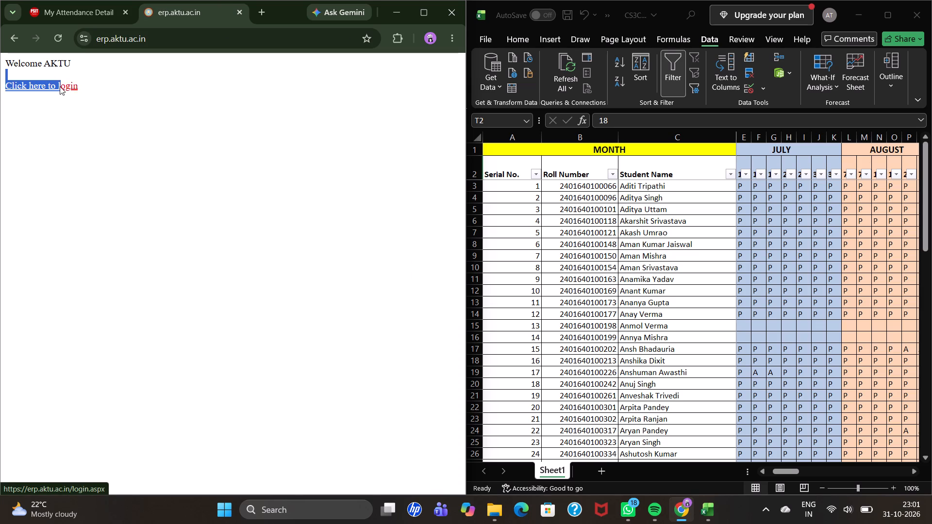
pyautogui.click(59, 37)
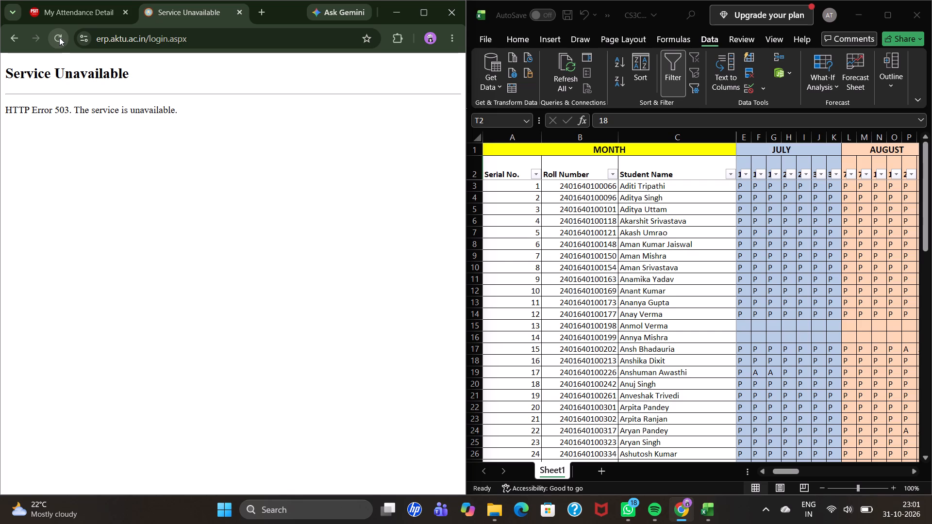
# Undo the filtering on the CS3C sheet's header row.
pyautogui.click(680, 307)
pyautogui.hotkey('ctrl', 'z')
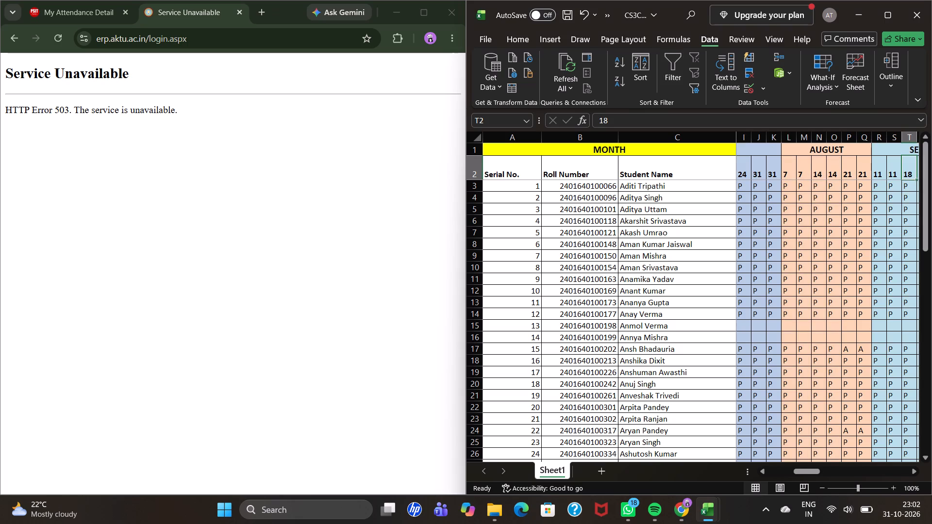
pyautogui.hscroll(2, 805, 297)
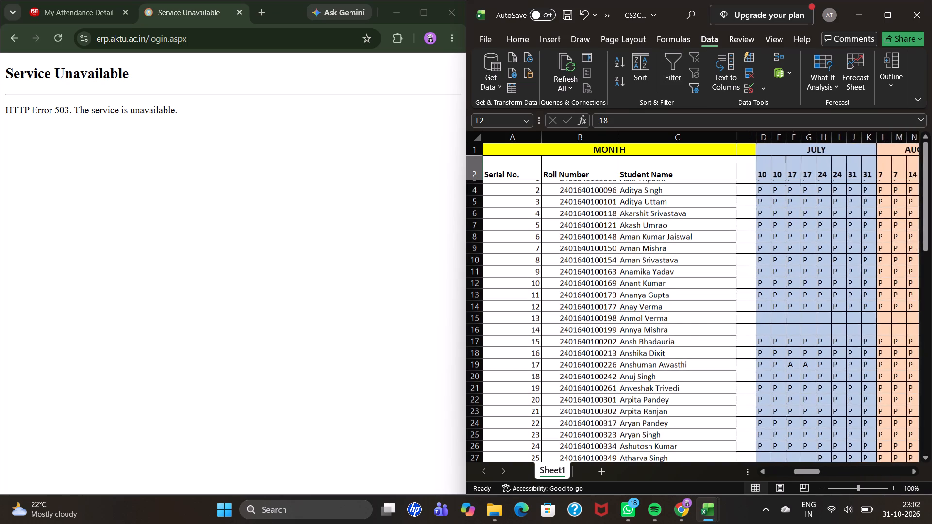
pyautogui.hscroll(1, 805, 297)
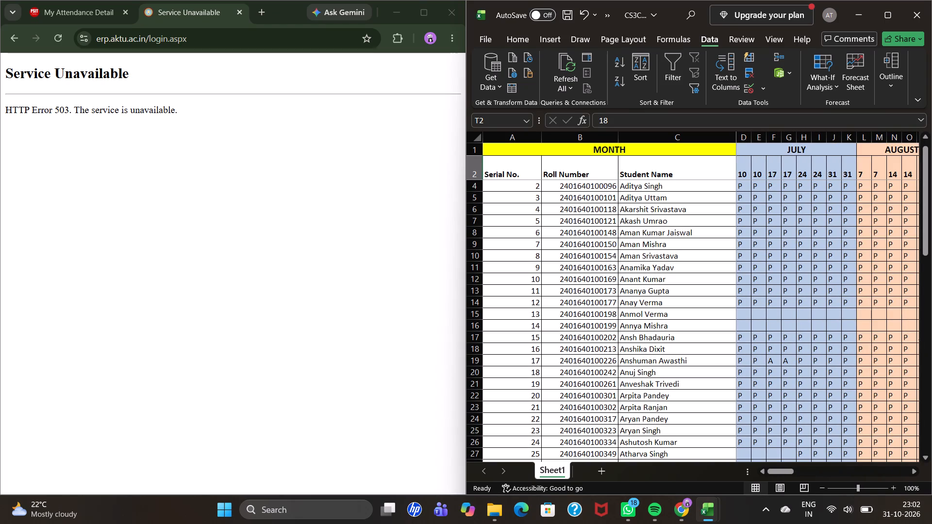
# Reload the AKTU ERP login page.
pyautogui.click(57, 40)
pyautogui.click(57, 40)
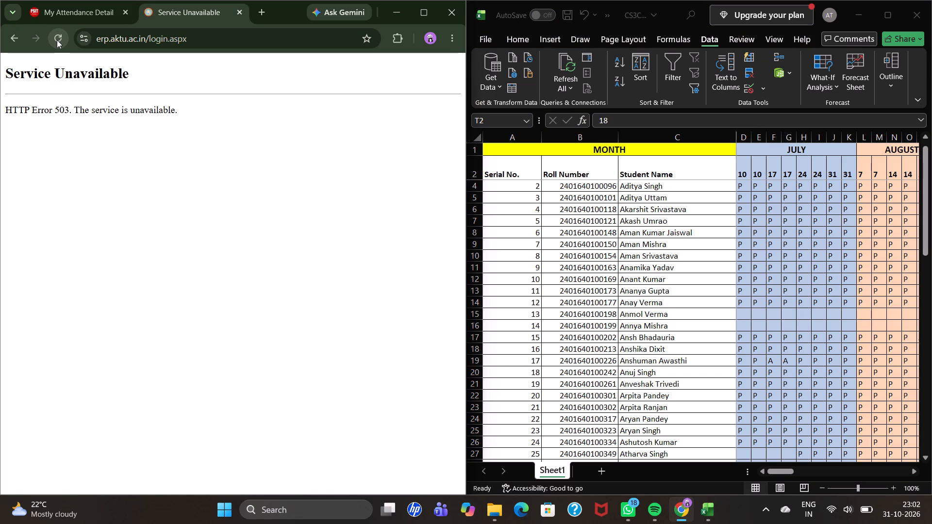
pyautogui.click(57, 40)
# Switch to Spotify, skip to the next track, and start playing Alka Yagnik Ke Nagme.
pyautogui.click(654, 509)
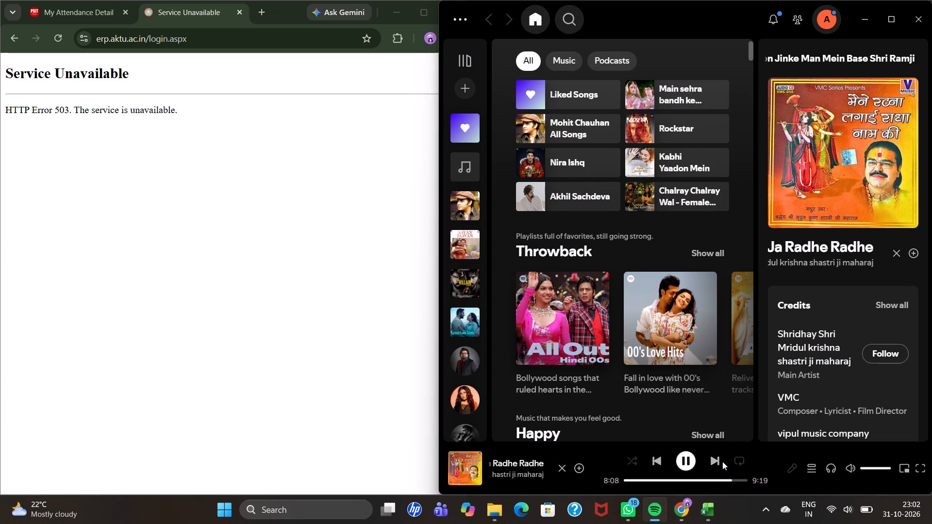
pyautogui.click(721, 461)
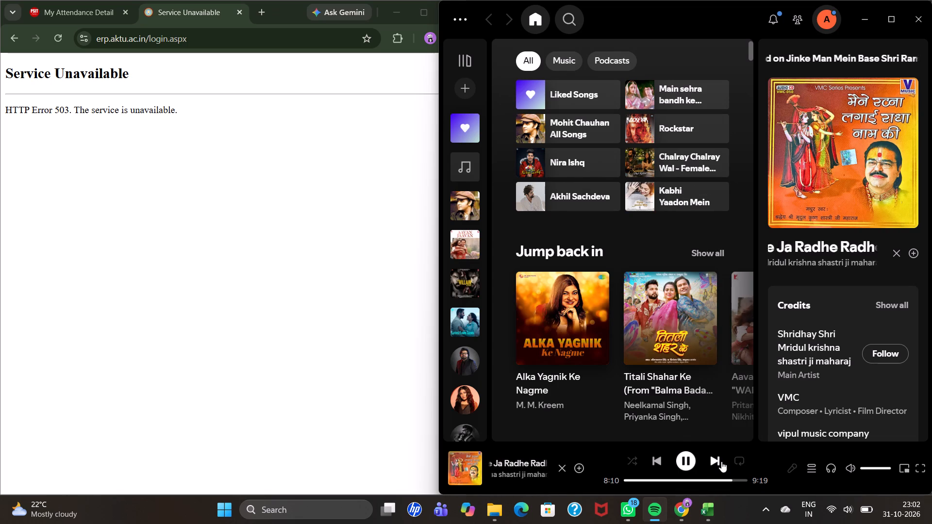
pyautogui.click(584, 353)
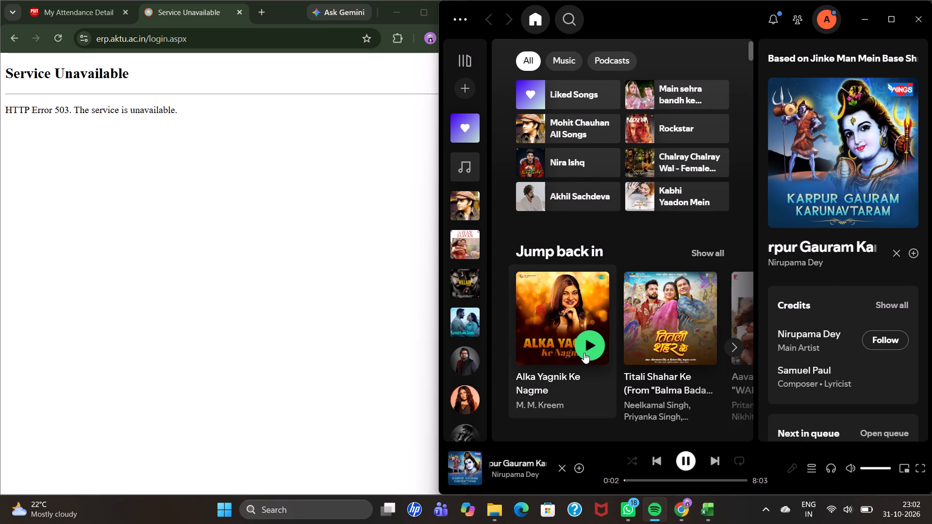
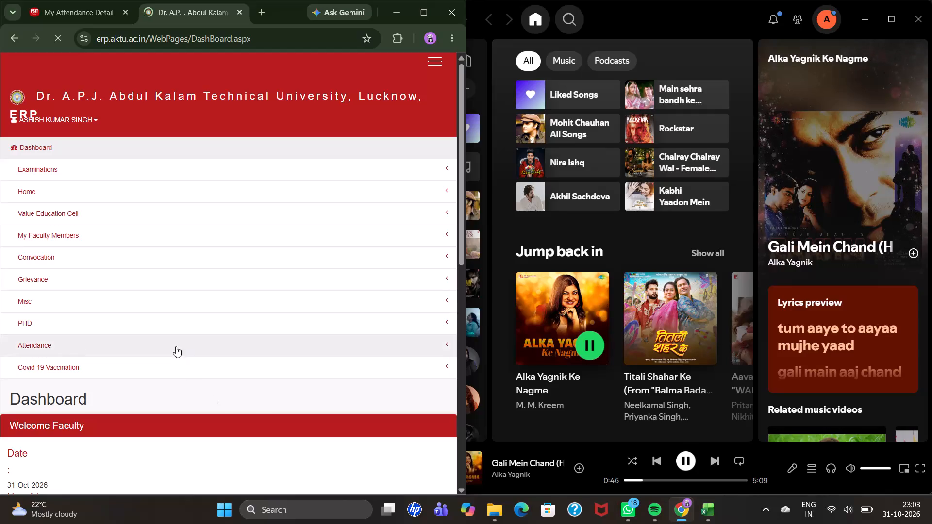
# Open the attendance Register List page in the AKTU ERP.
pyautogui.click(122, 335)
pyautogui.click(95, 400)
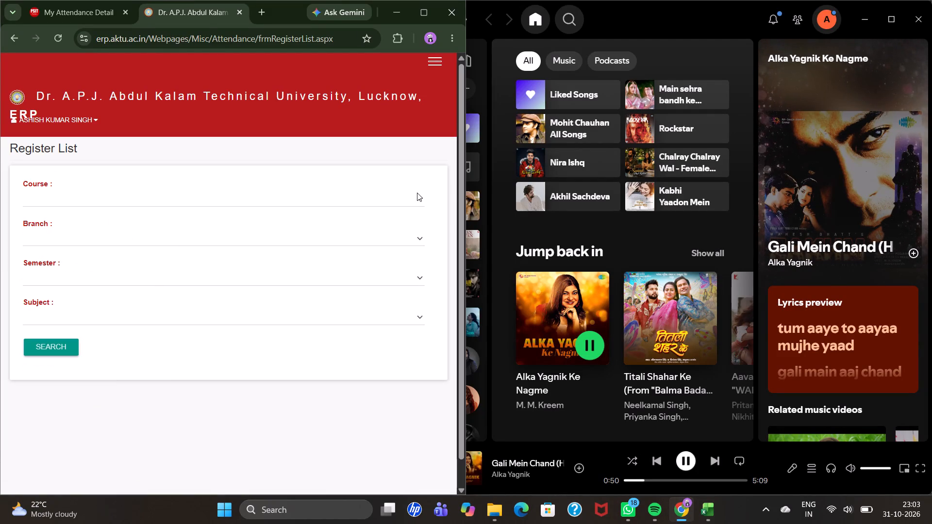
# Search the registers for Bachelor of Technology, Computer Science and Engineering, semester 5, subject BCS551 (Database Management System Lab).
pyautogui.click(417, 193)
pyautogui.click(263, 242)
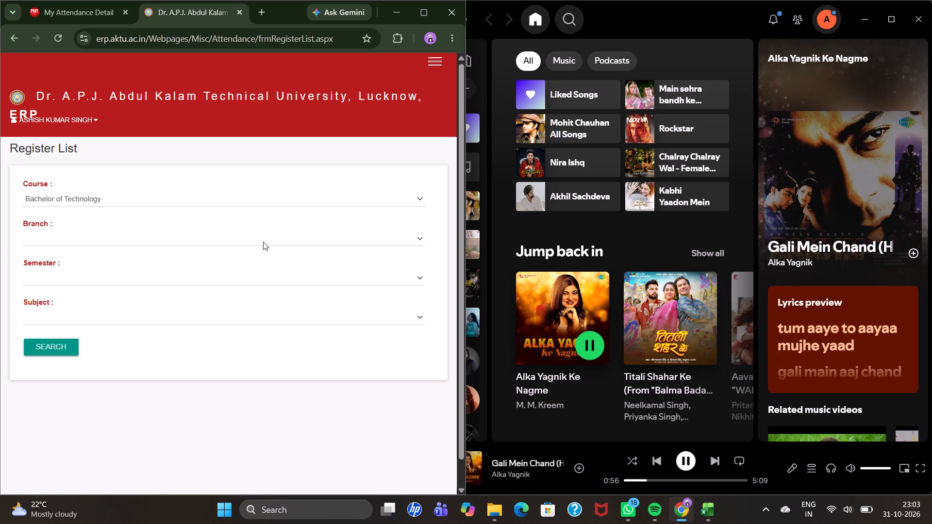
pyautogui.click(420, 240)
pyautogui.scroll(-1, 174, 412)
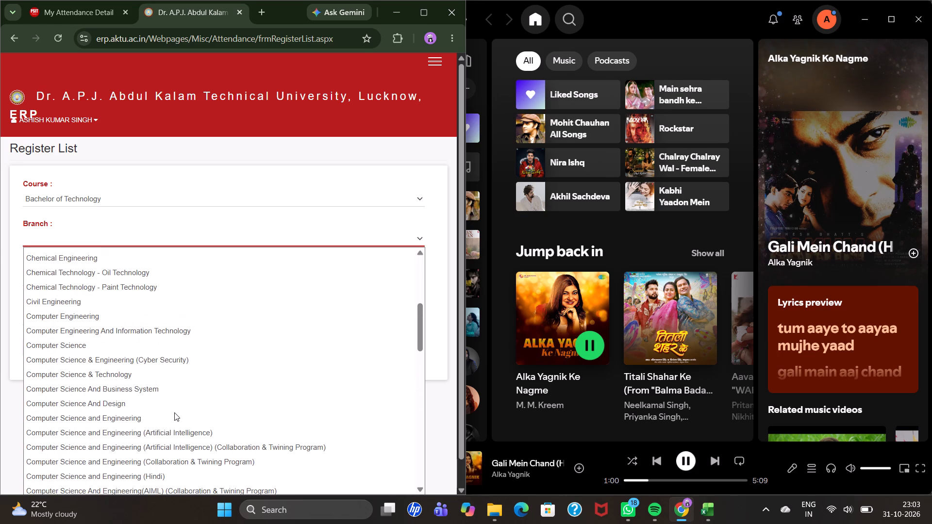
pyautogui.scroll(-1, 174, 412)
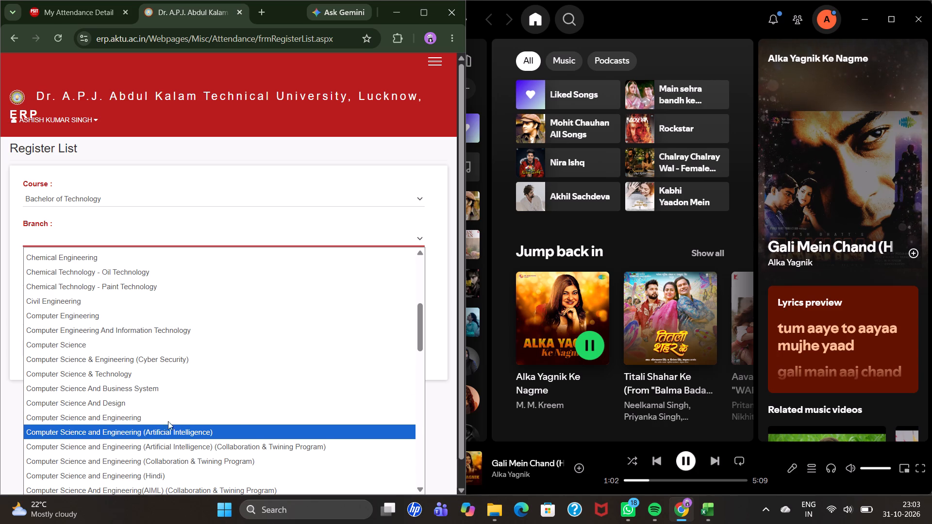
pyautogui.click(175, 418)
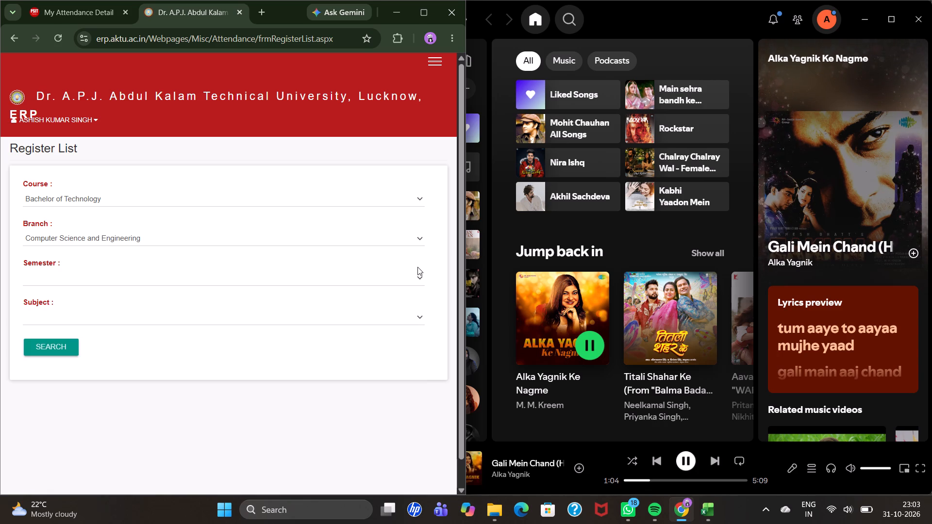
pyautogui.click(418, 277)
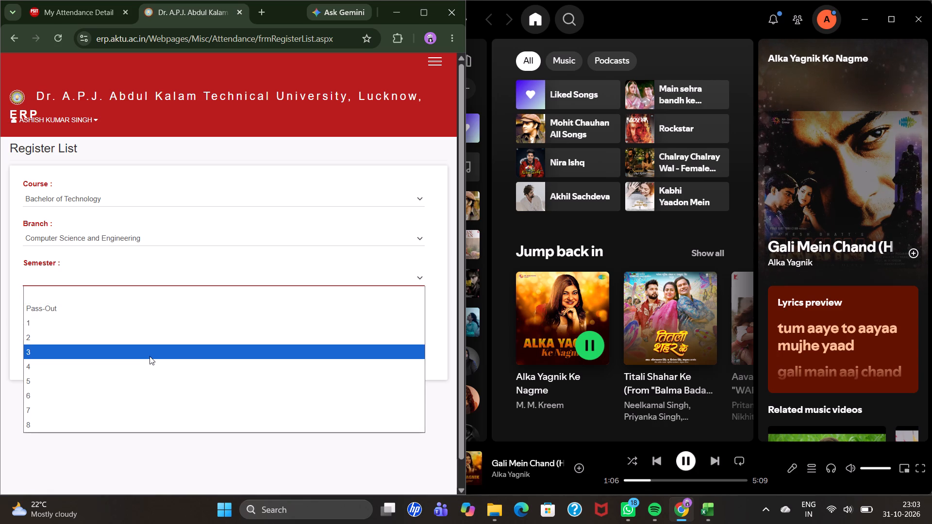
pyautogui.click(147, 383)
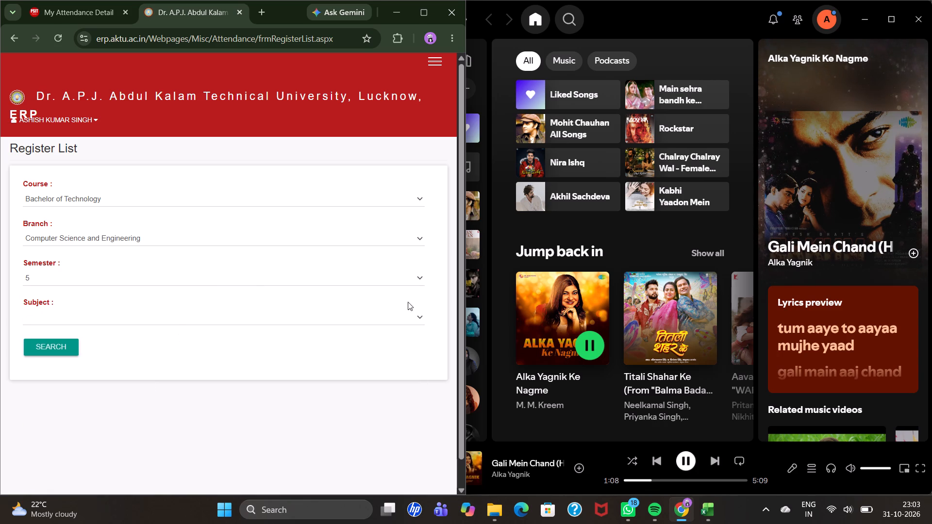
pyautogui.click(420, 318)
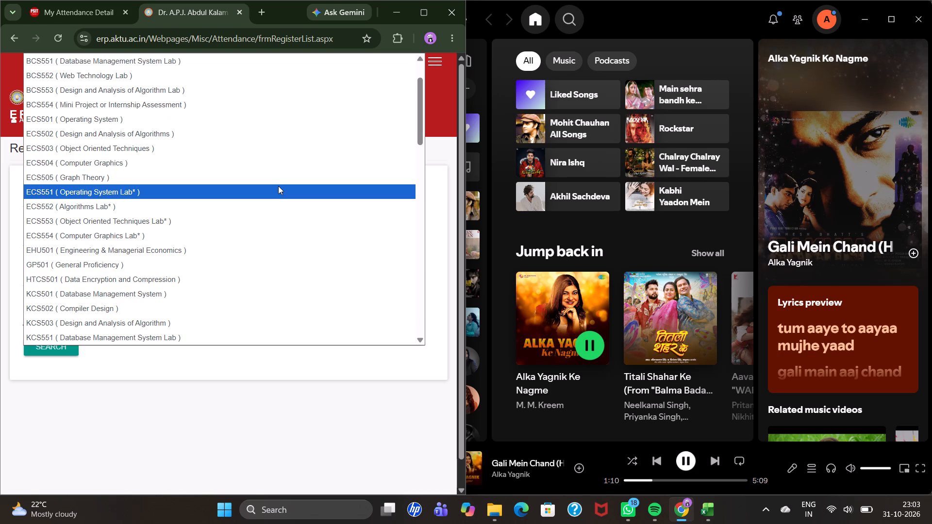
pyautogui.click(284, 85)
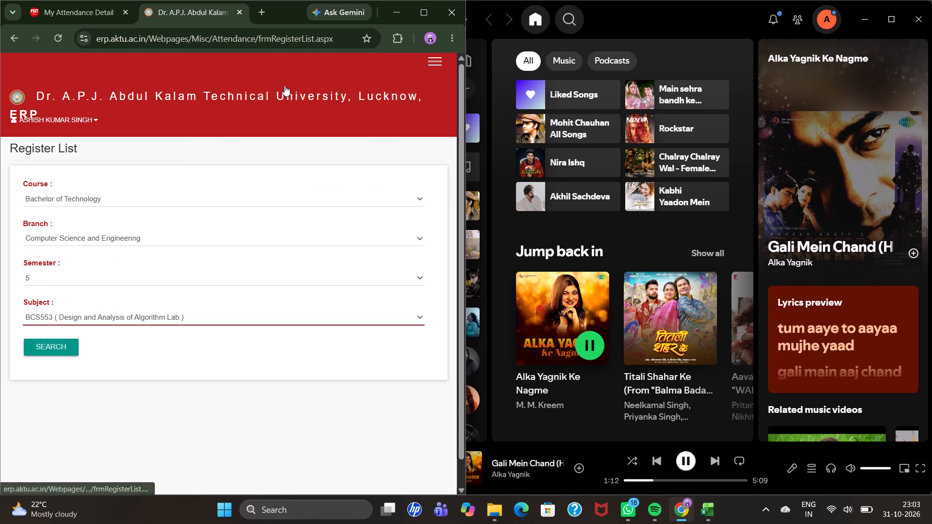
pyautogui.click(422, 319)
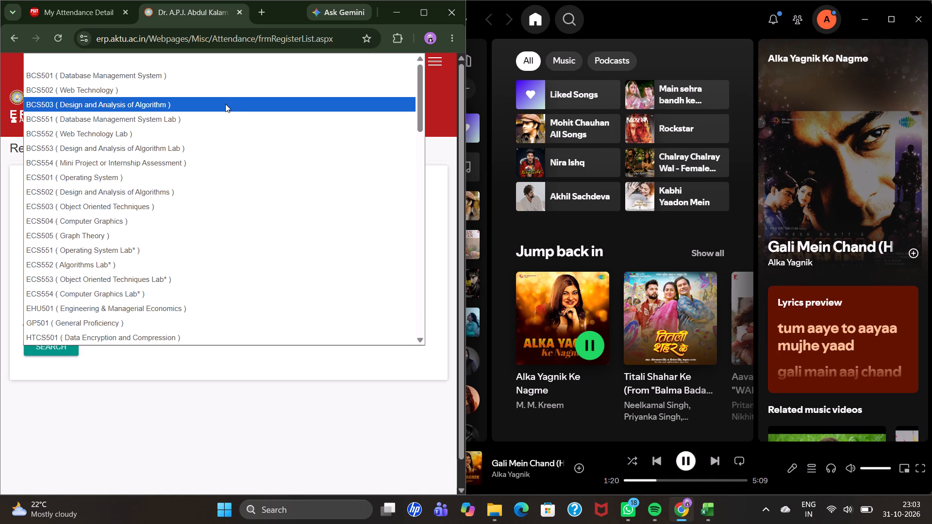
pyautogui.click(223, 116)
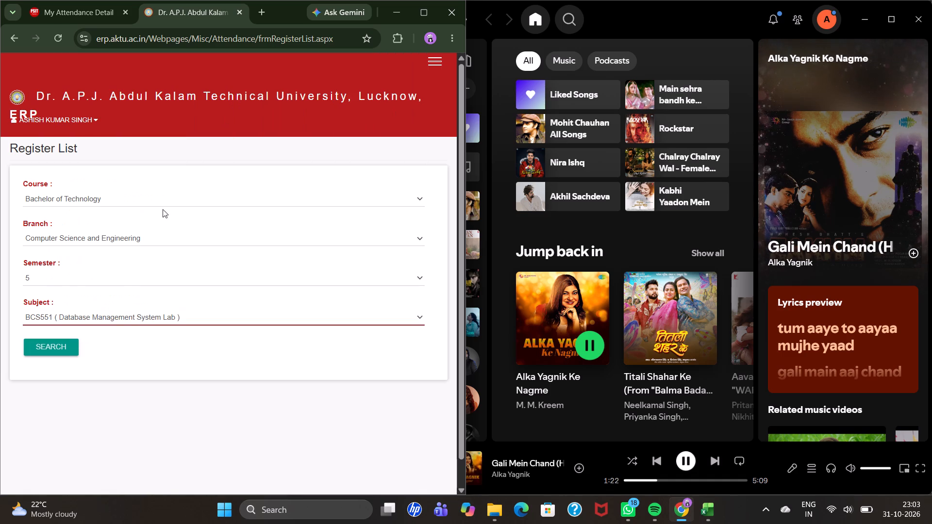
pyautogui.click(58, 349)
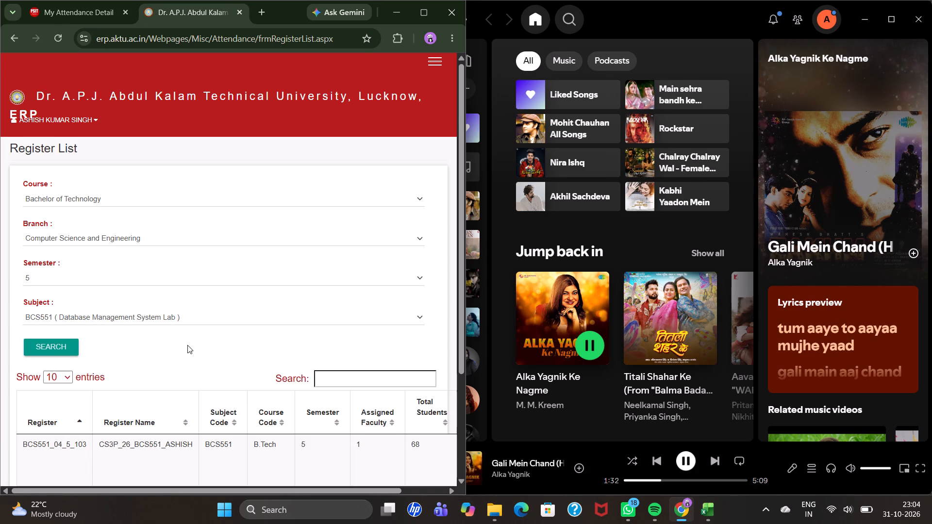
# Open all attendance entries of register BCS551_04_5_84 (CS3C_26_BCS551_Ashish) and look through the recorded dates.
pyautogui.scroll(-4, 187, 345)
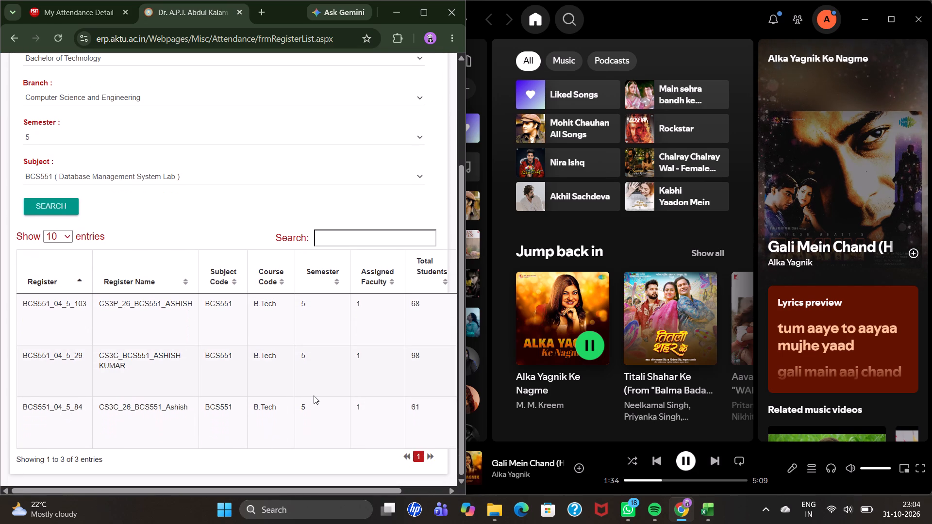
pyautogui.hscroll(-3, 314, 395)
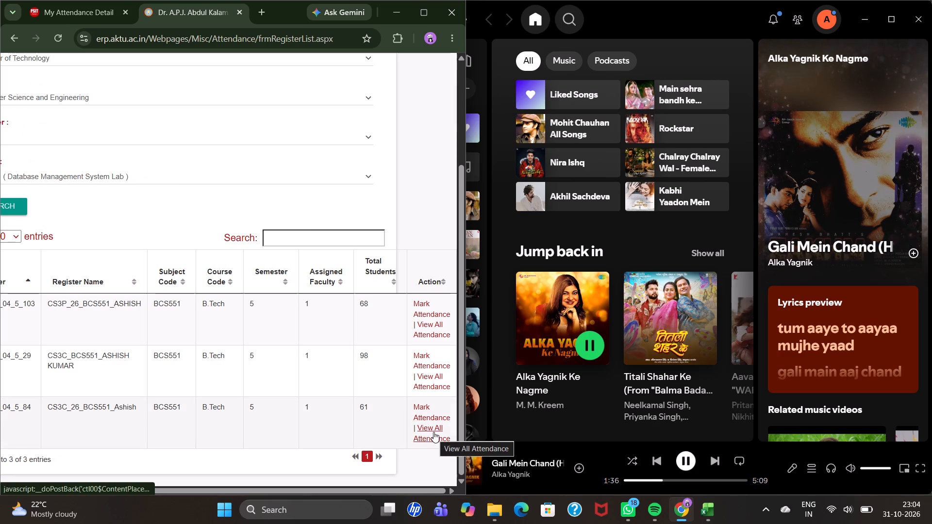
pyautogui.click(433, 432)
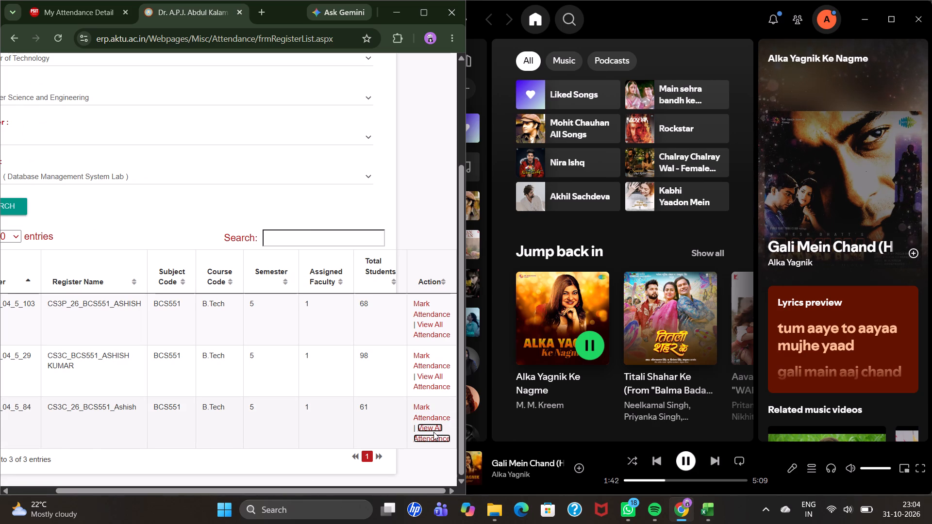
pyautogui.click(433, 432)
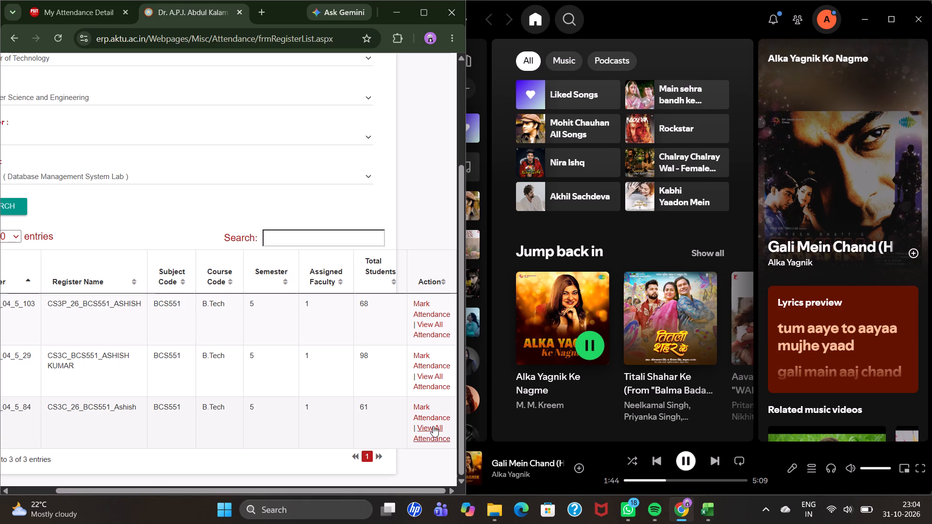
pyautogui.click(433, 425)
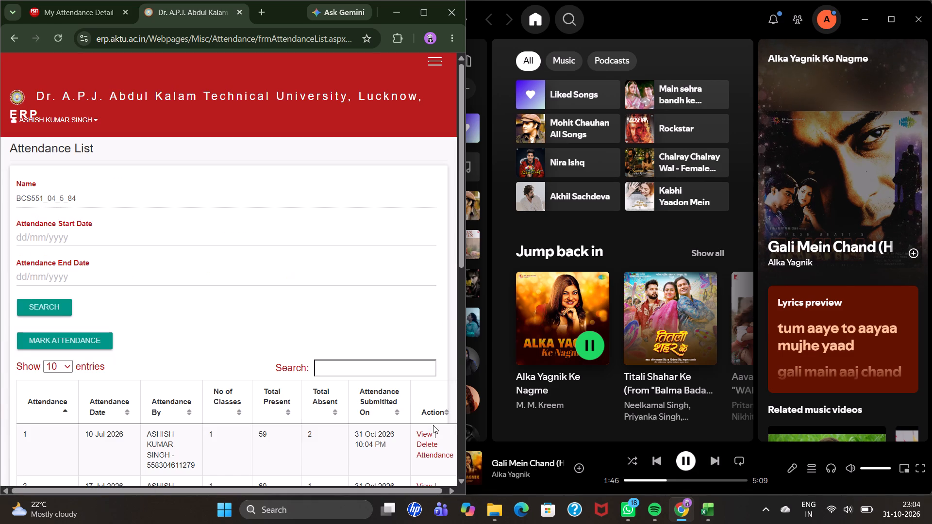
pyautogui.scroll(-4, 373, 363)
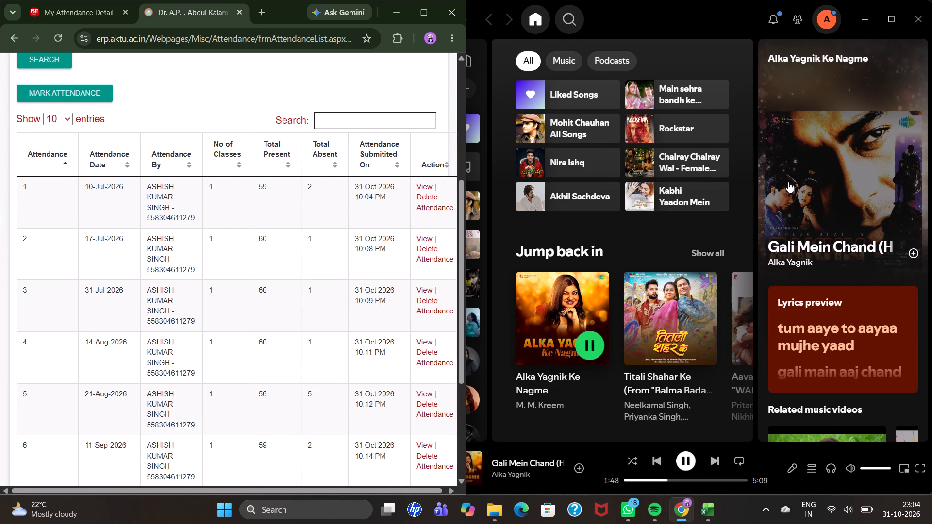
# Bring up the CS3C sheet, filter its header row to check the second 24 July column's values, and undo the filtering.
pyautogui.click(864, 16)
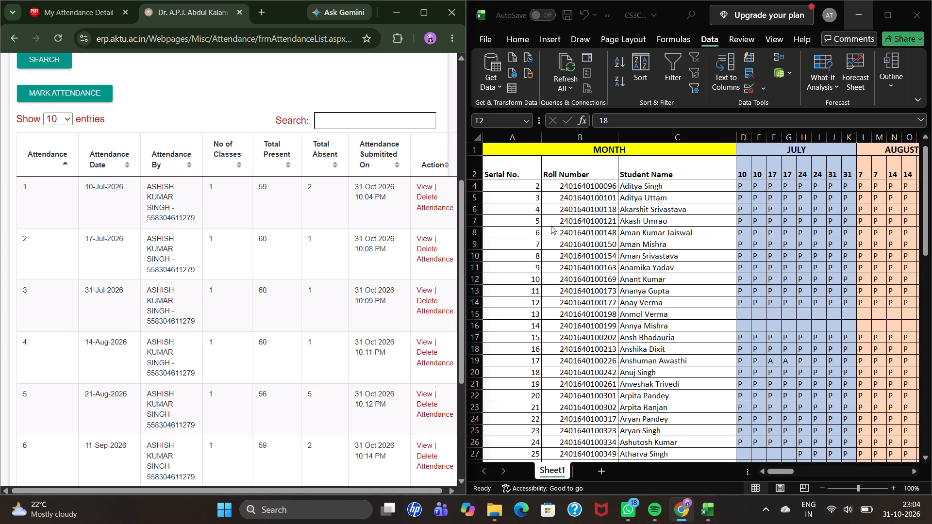
pyautogui.click(802, 165)
pyautogui.click(802, 165)
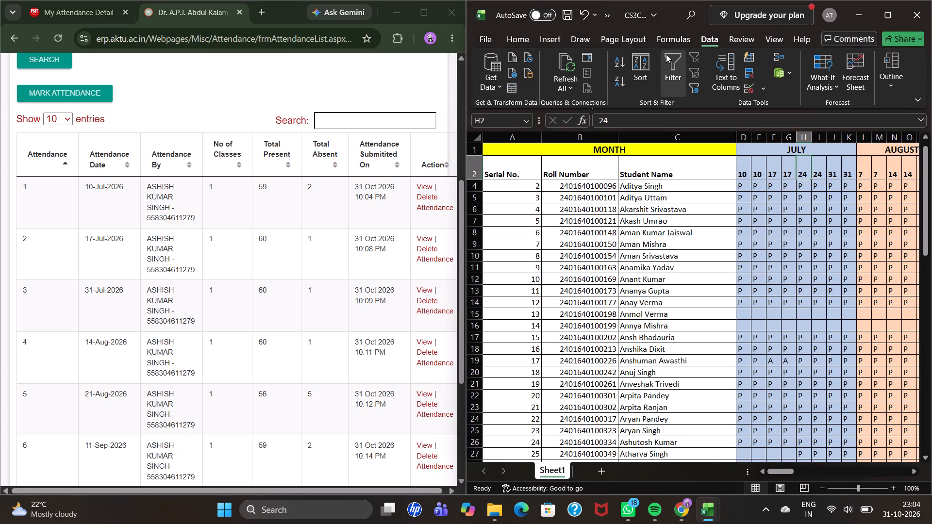
pyautogui.click(666, 54)
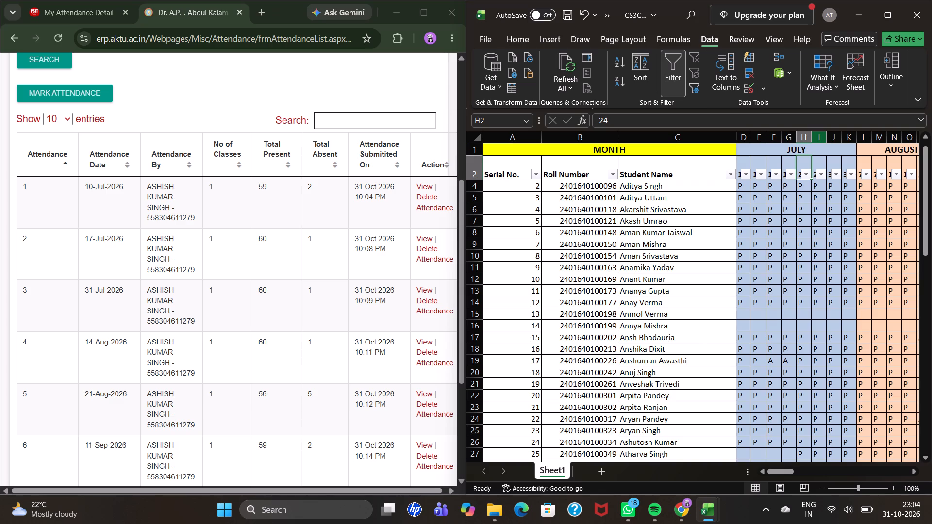
pyautogui.click(817, 173)
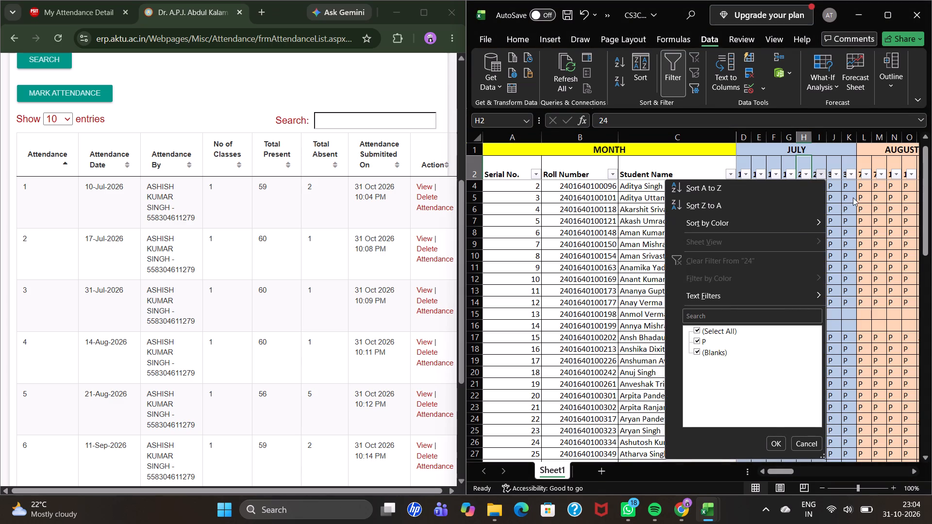
pyautogui.click(853, 197)
pyautogui.hotkey('ctrl', 'z')
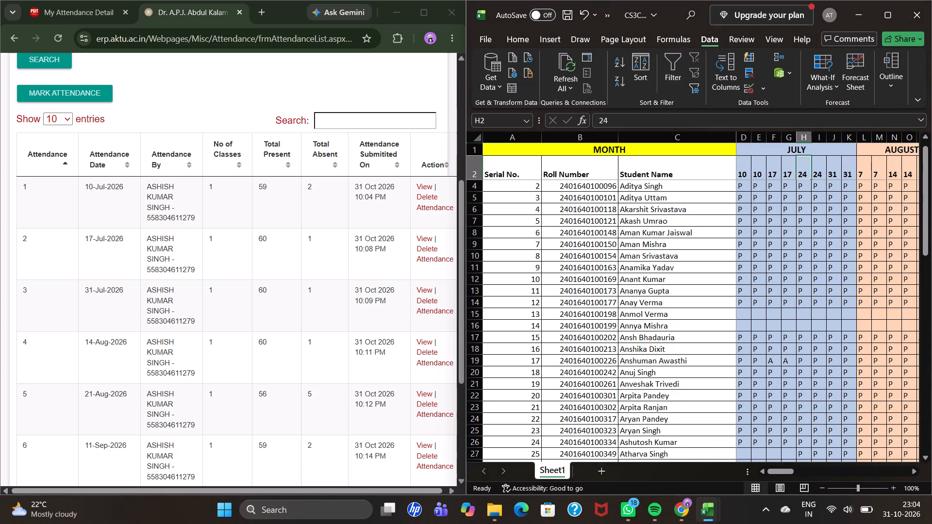
# Filter the CS3C sheet's header row again to check the attendance values for 7 August.
pyautogui.hscroll(-1, 839, 197)
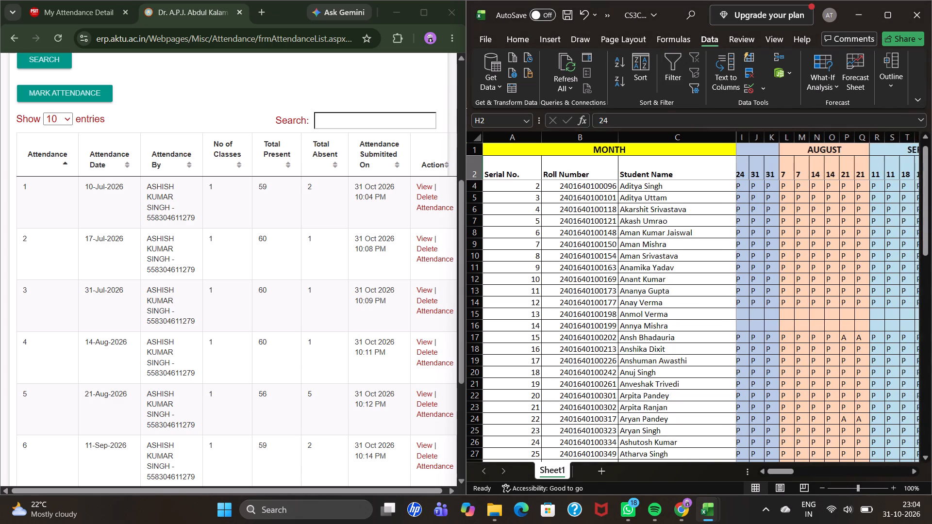
pyautogui.hscroll(-1, 839, 197)
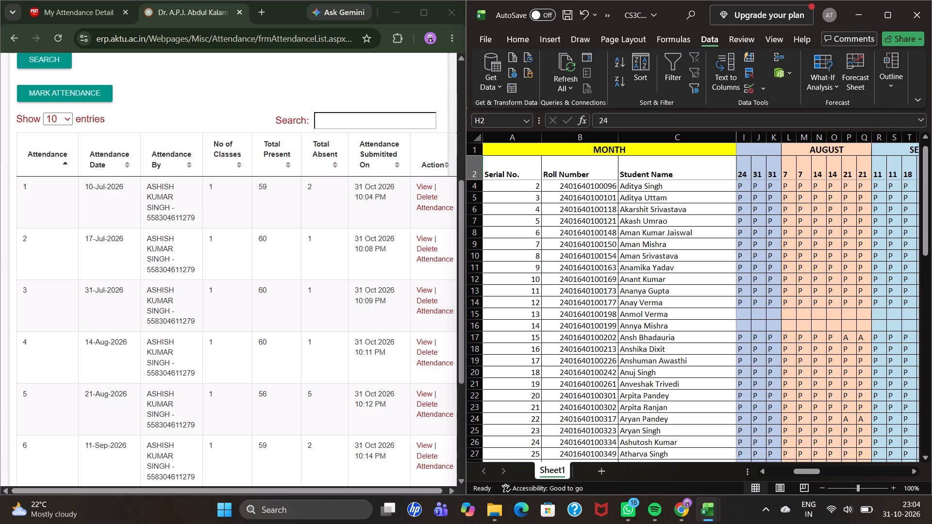
pyautogui.click(800, 174)
pyautogui.click(671, 65)
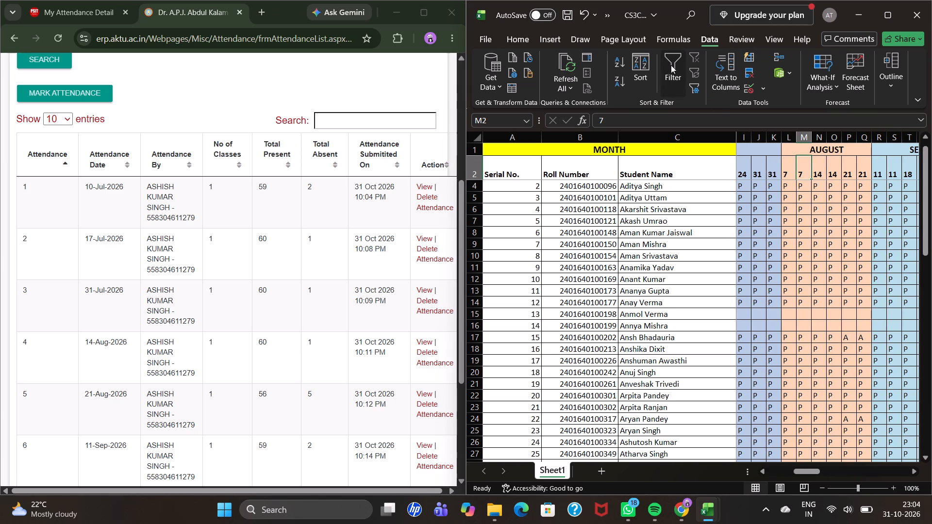
# Check the attendance values listed for the second 7 August column in the CS3C sheet and undo the header filtering.
pyautogui.click(807, 173)
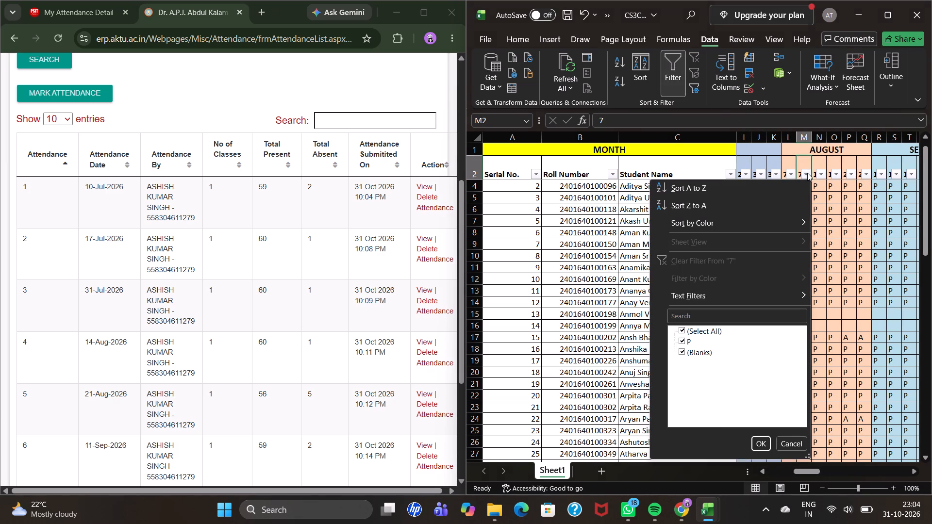
pyautogui.click(836, 215)
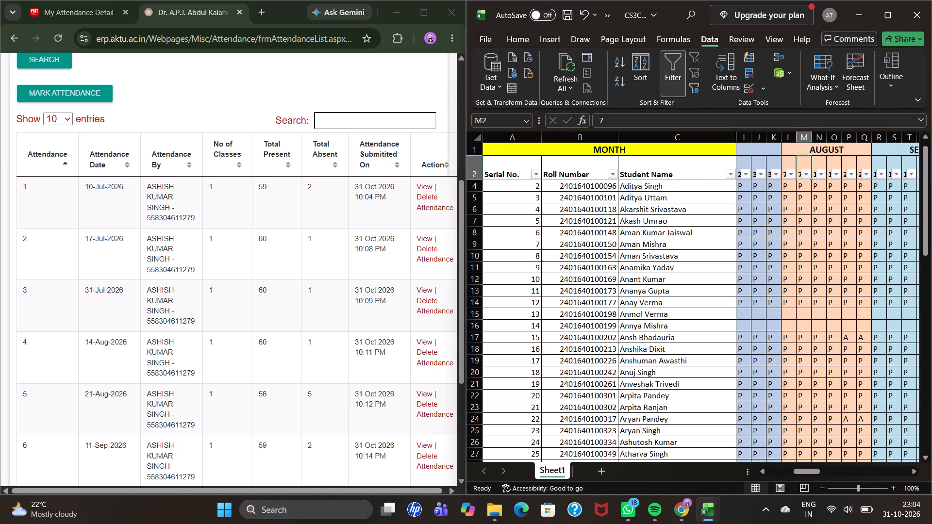
pyautogui.hotkey('ctrl', 'z')
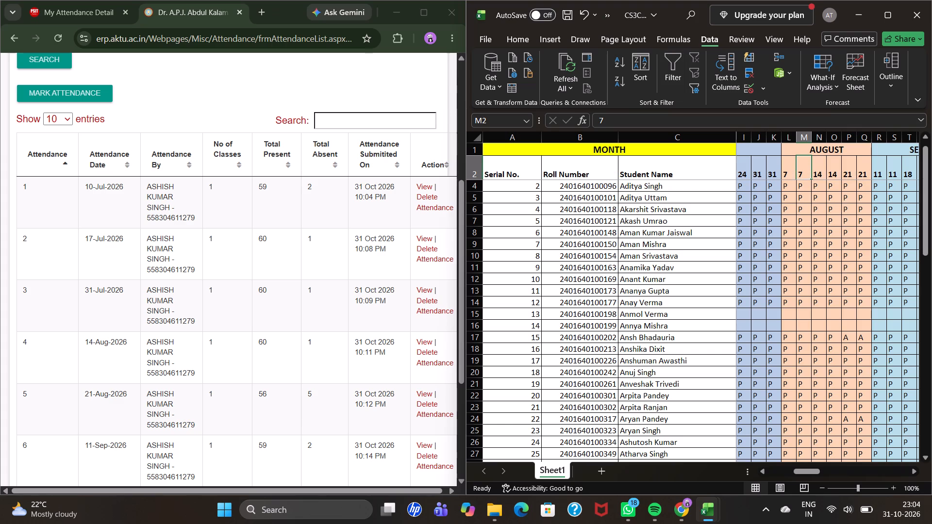
# Compare the CS3C sheet's August to October date columns with the remaining attendance dates recorded in the ERP register.
pyautogui.hscroll(-2, 836, 215)
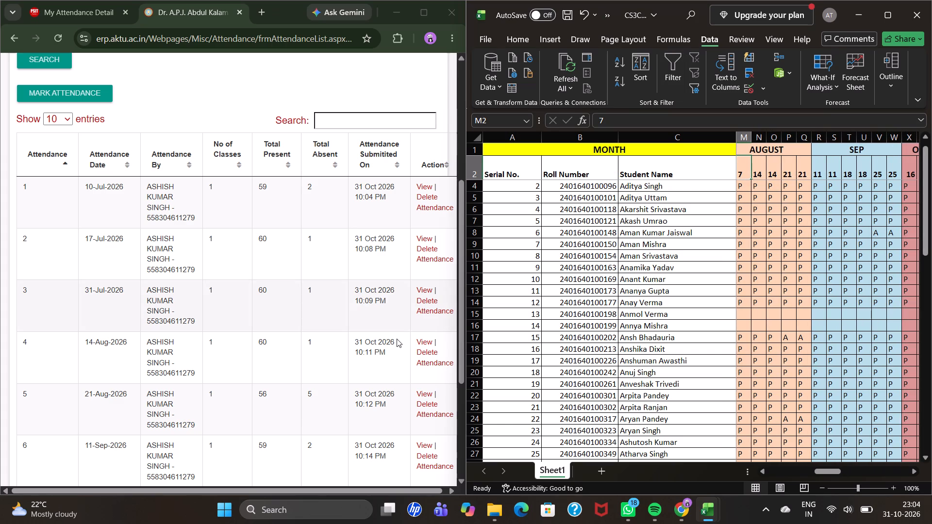
pyautogui.scroll(-2, 397, 339)
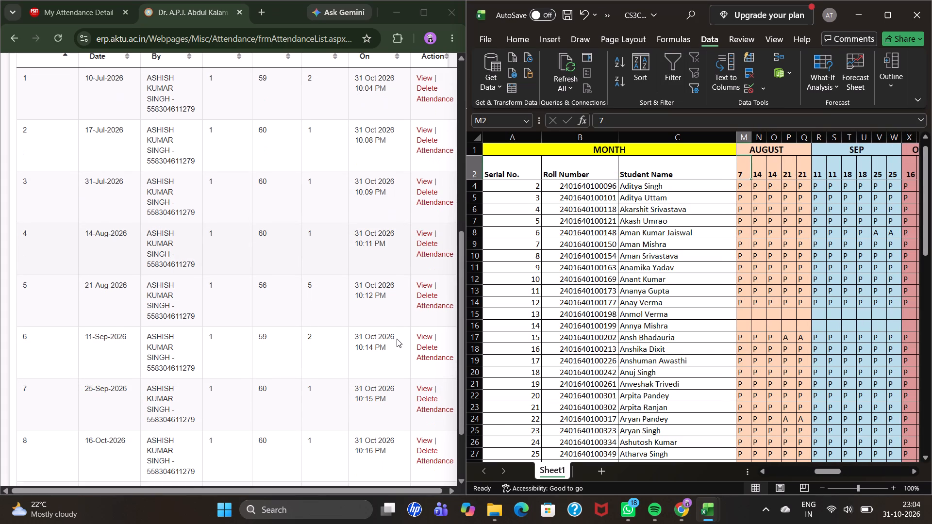
pyautogui.scroll(-4, 397, 339)
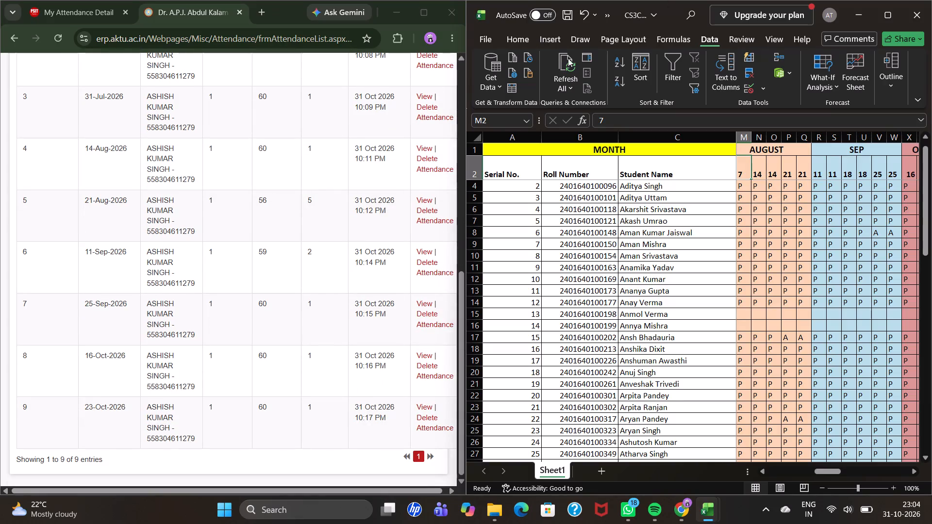